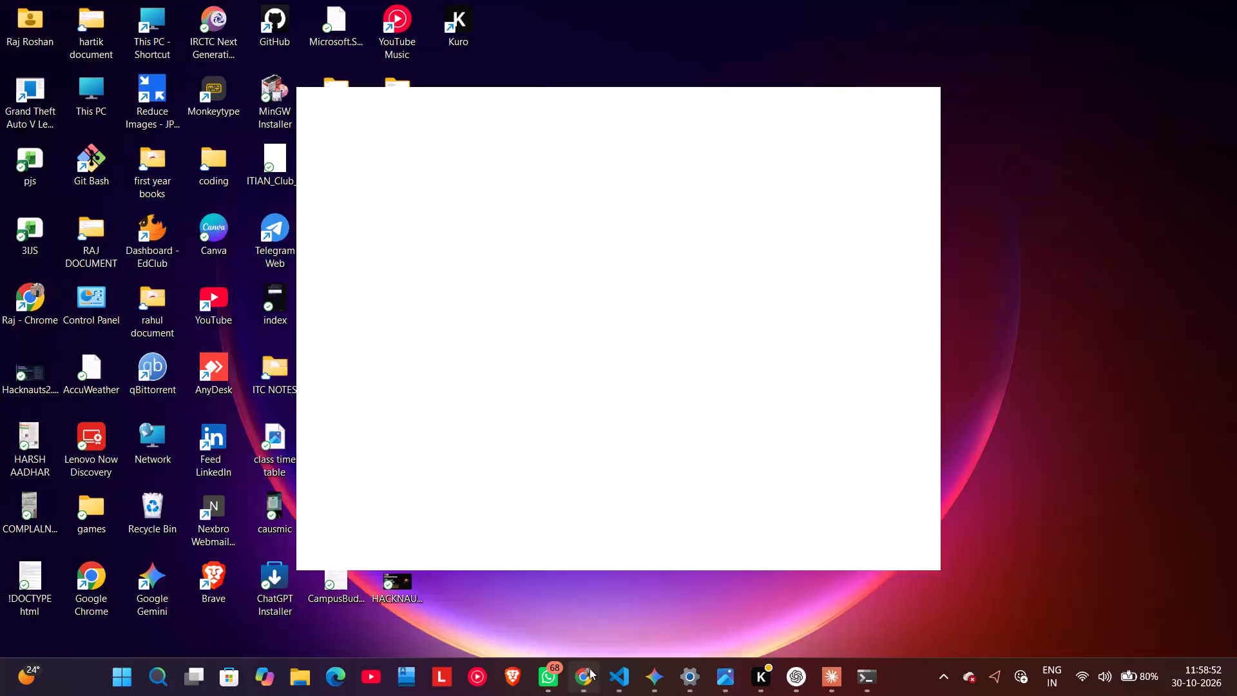
Close the Google Chrome window.
left_click(1236, 0)
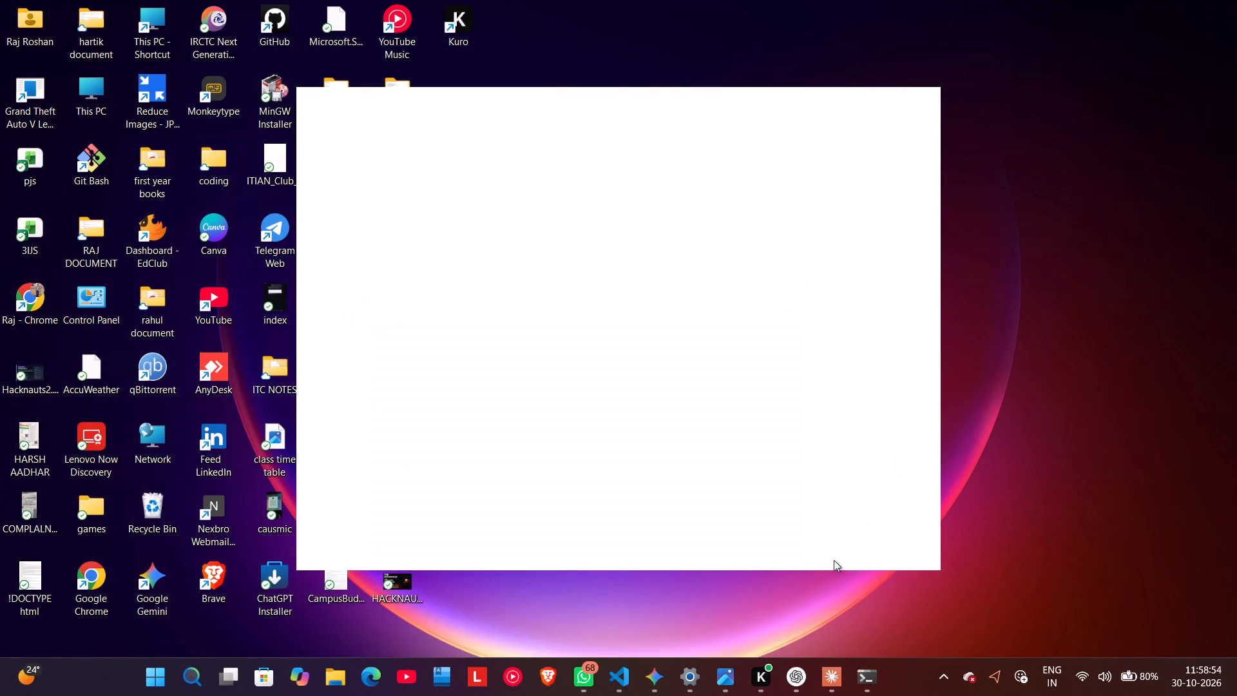
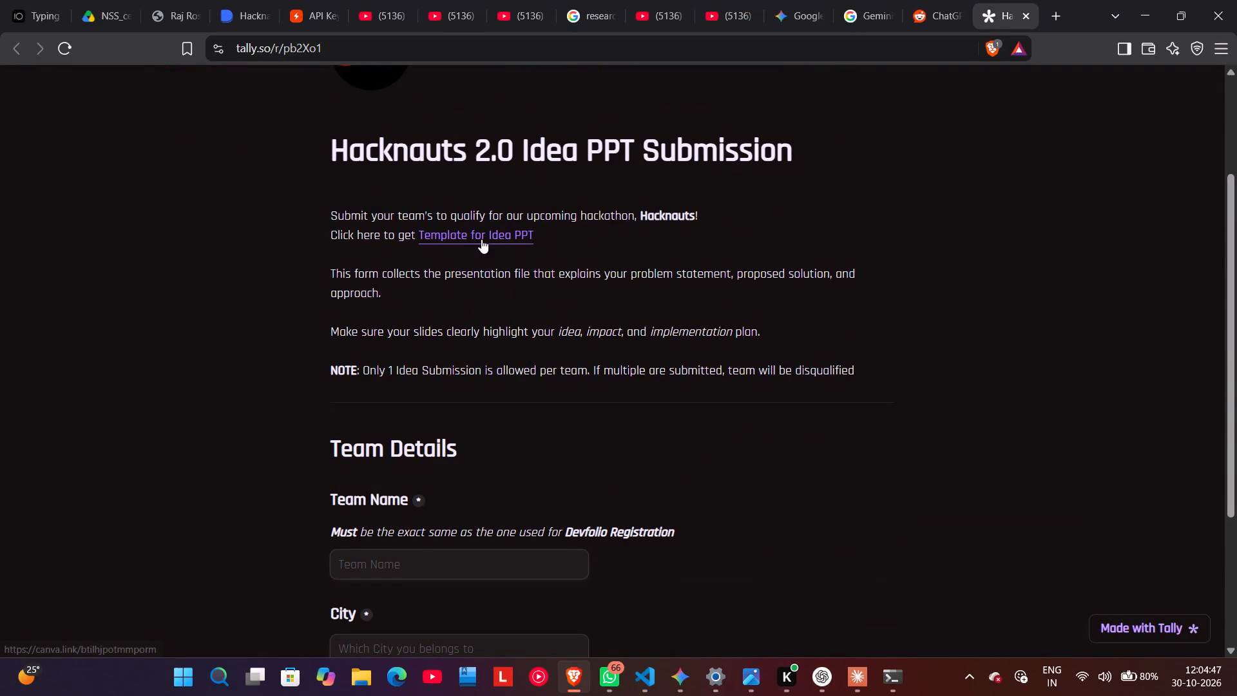
left_click(481, 239)
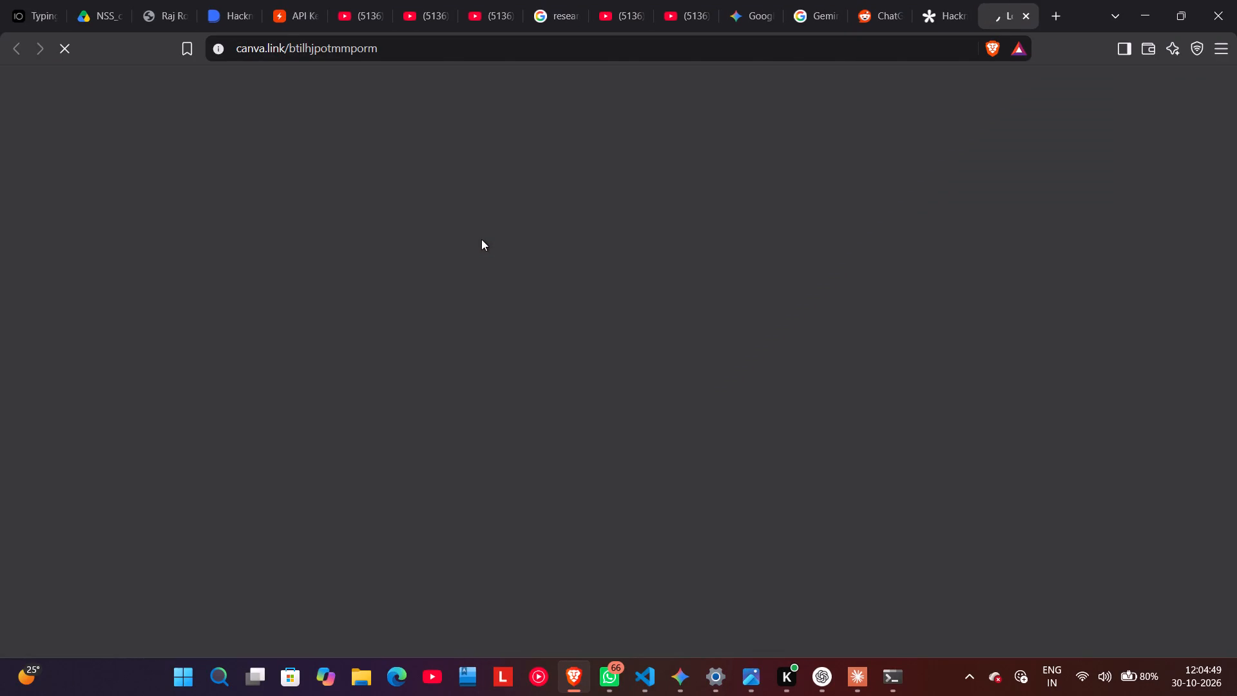
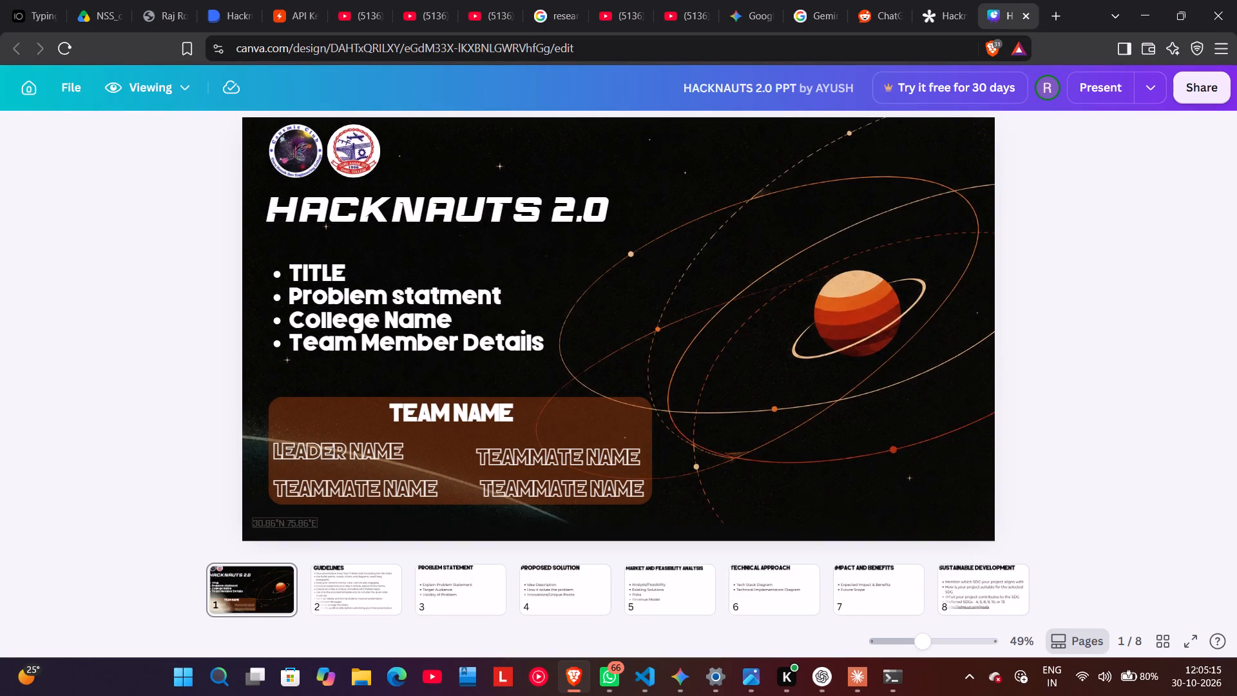
Request edit access to the view-only HACKNAUTS 2.0 PPT template design.
left_click(168, 86)
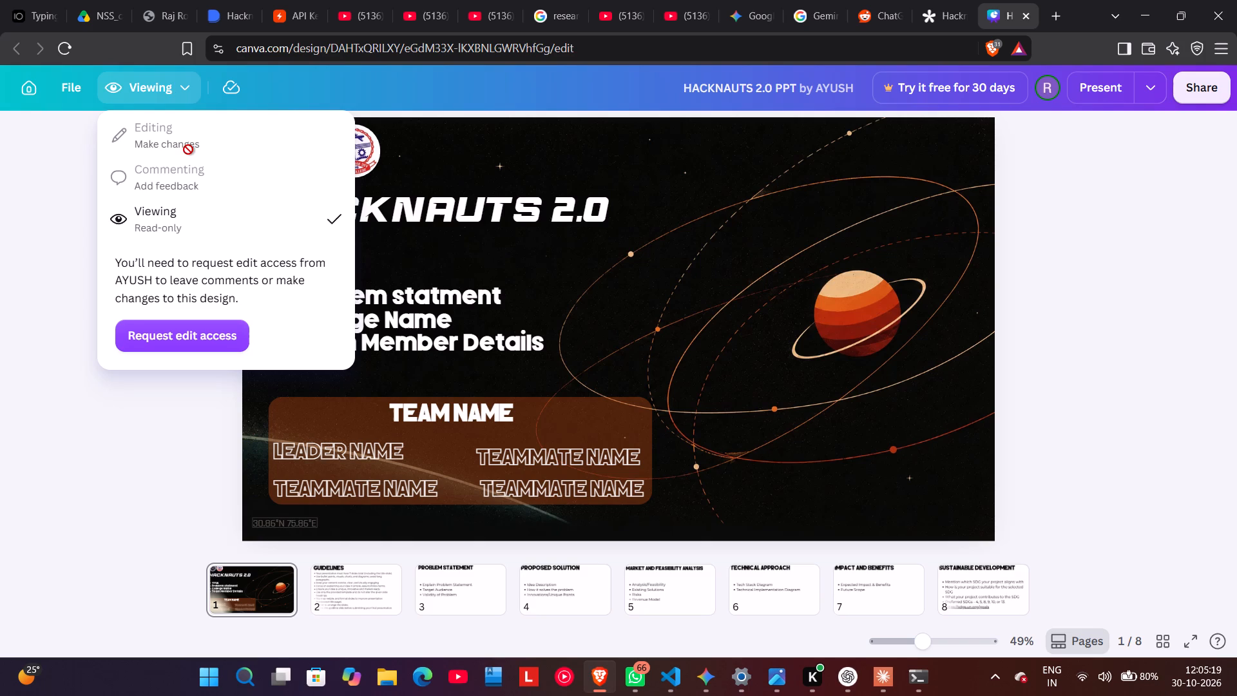
left_click(188, 150)
left_click(188, 335)
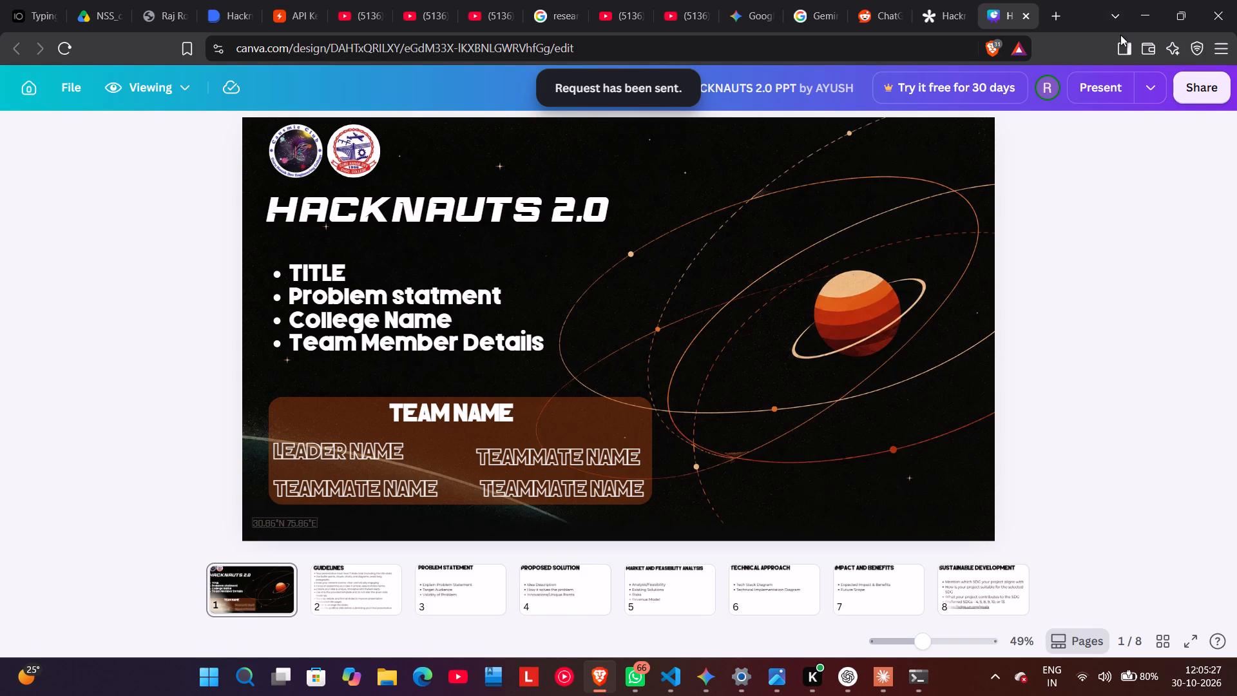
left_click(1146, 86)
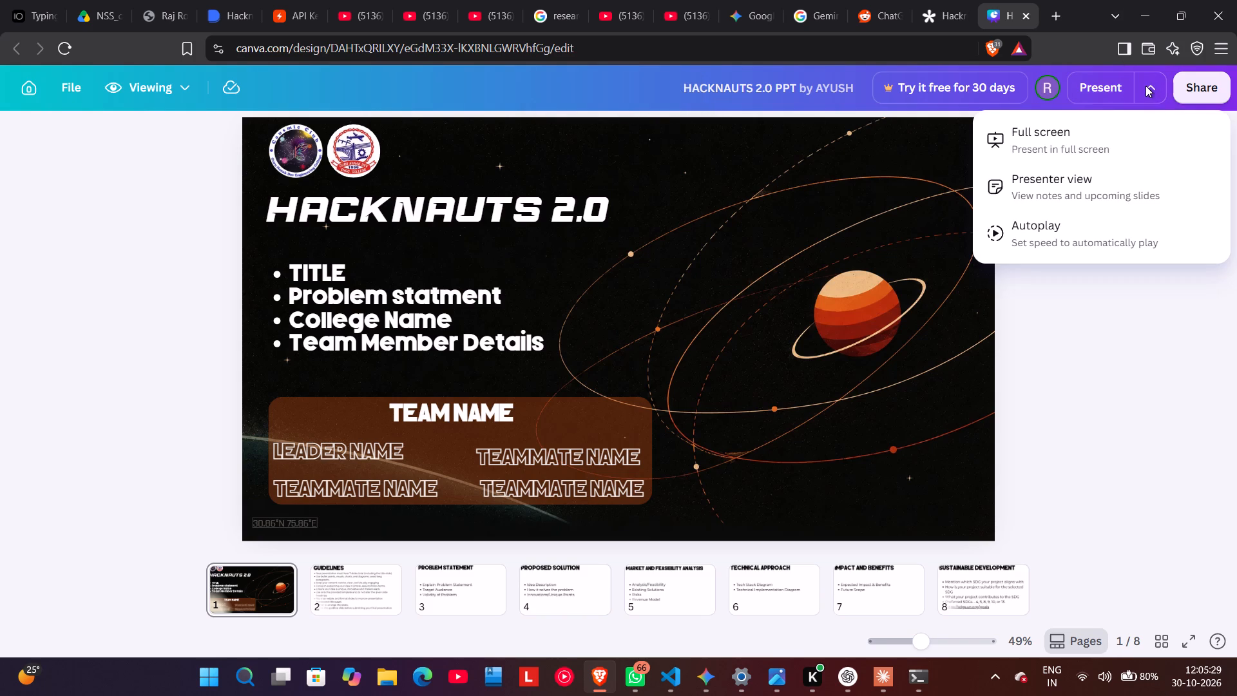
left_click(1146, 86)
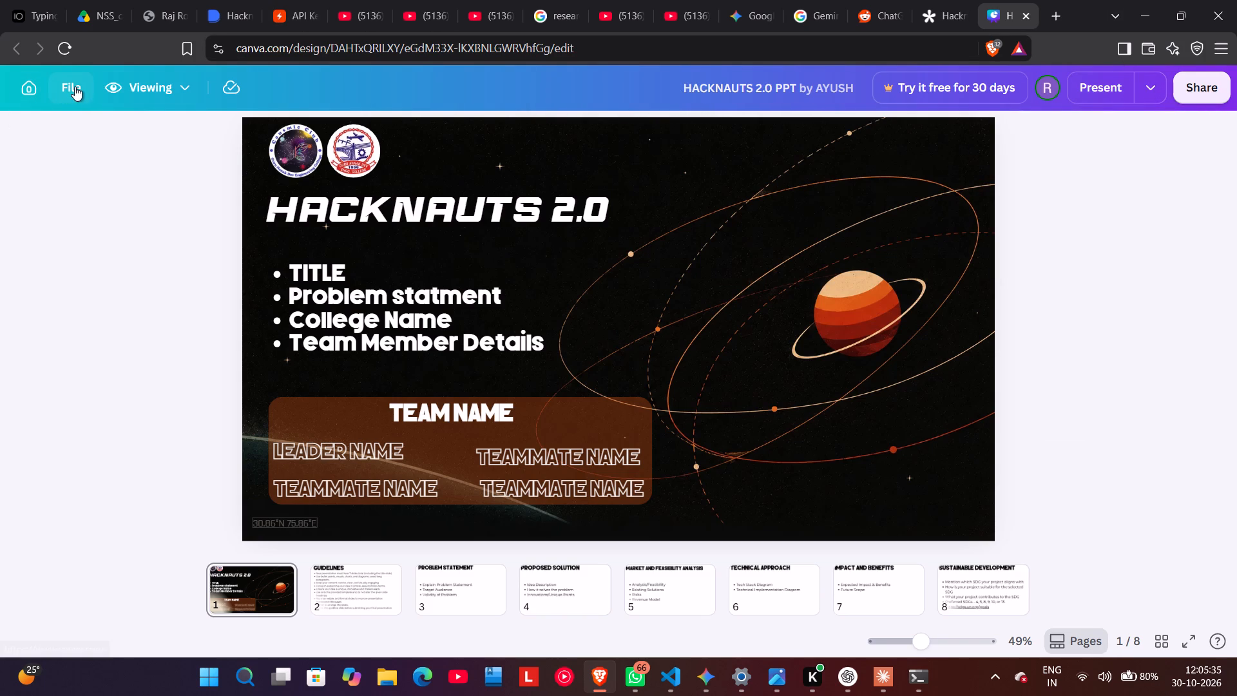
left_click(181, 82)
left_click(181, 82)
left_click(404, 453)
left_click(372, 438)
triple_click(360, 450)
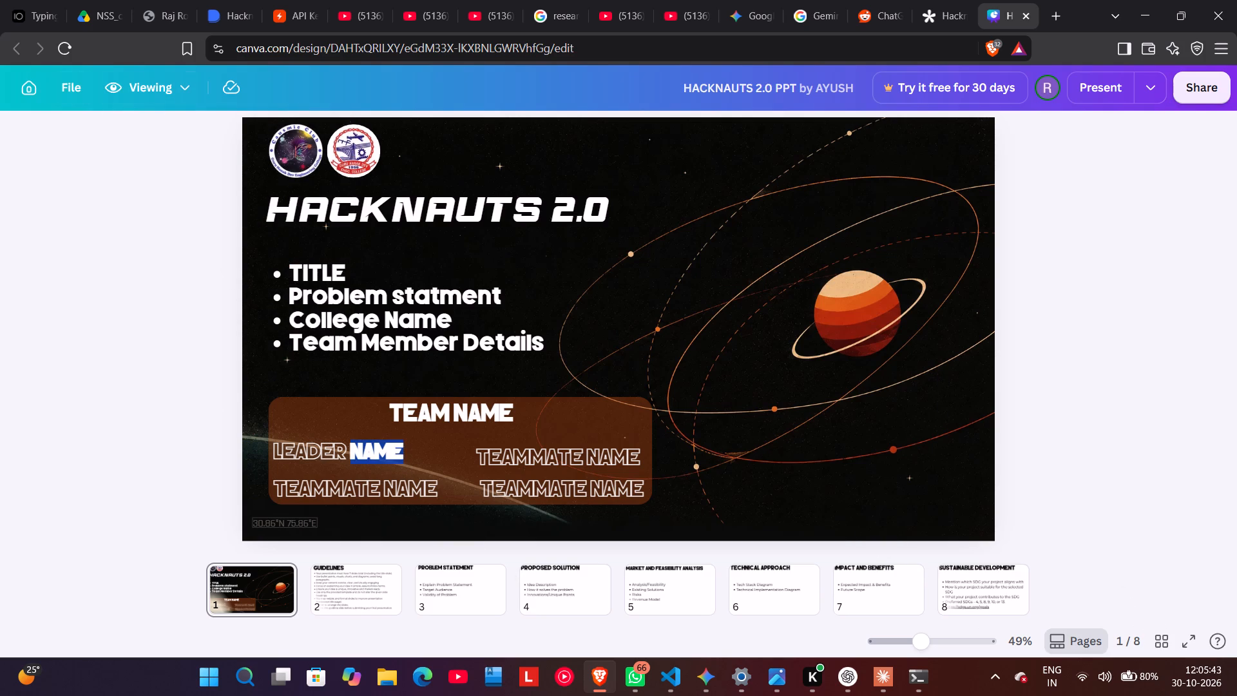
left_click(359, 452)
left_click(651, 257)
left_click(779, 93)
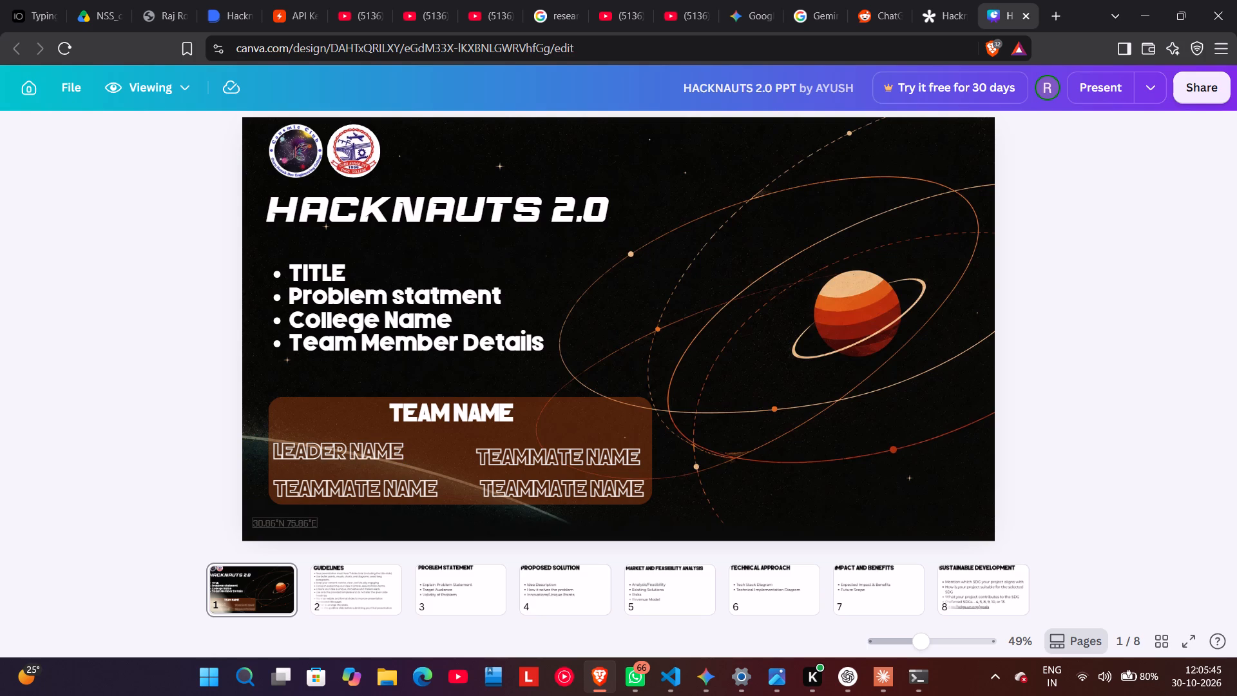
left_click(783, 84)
Return to the Canva home page and open the Copy of HACKNAUTS 2.0 PPT whose cover already reads COGNISYNC AI.
left_click(39, 80)
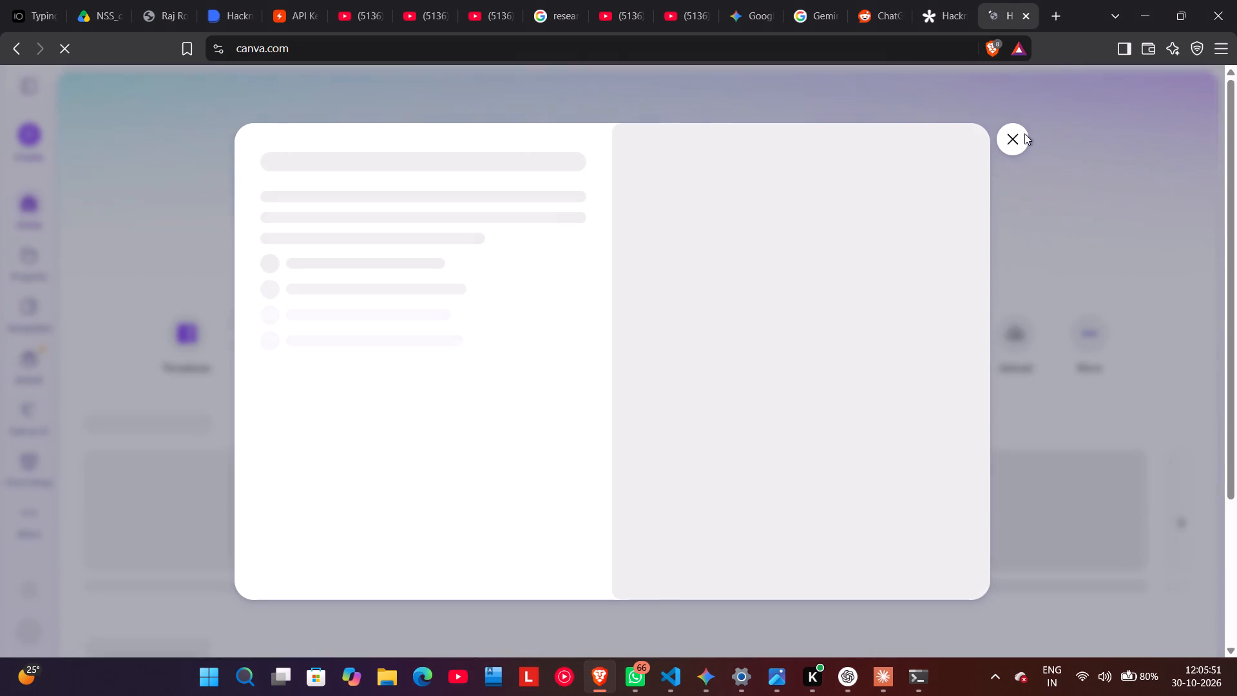
left_click(1015, 135)
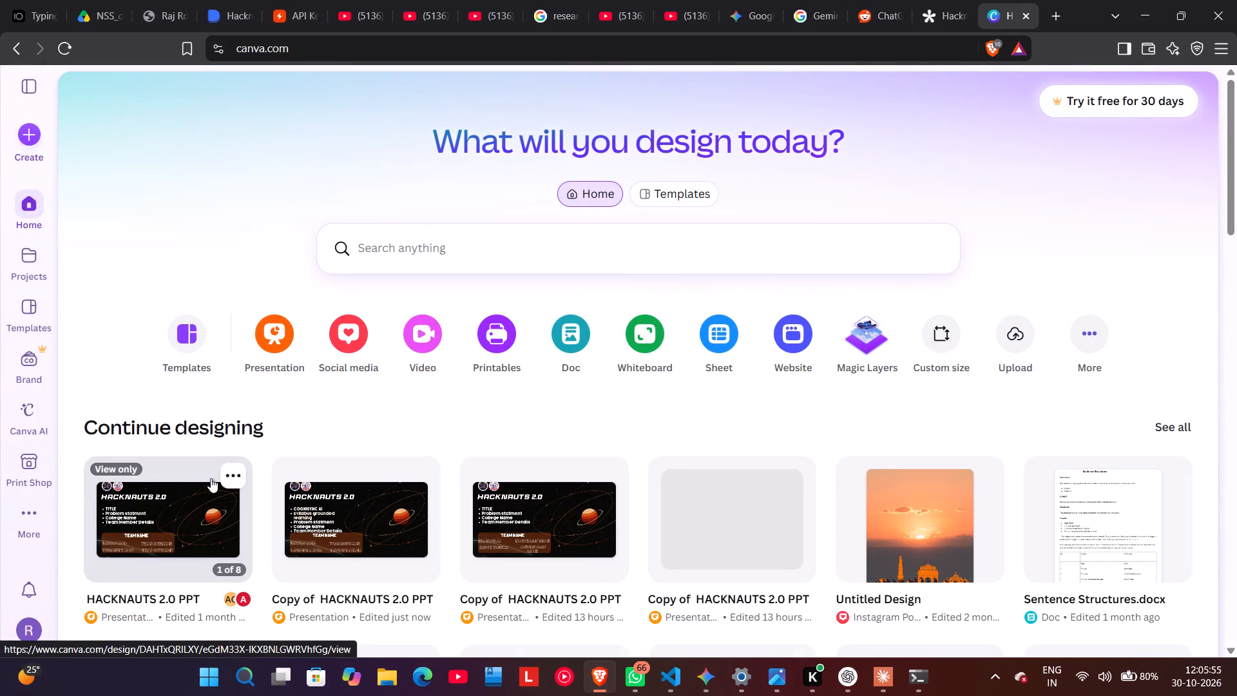
left_click(223, 476)
left_click(591, 454)
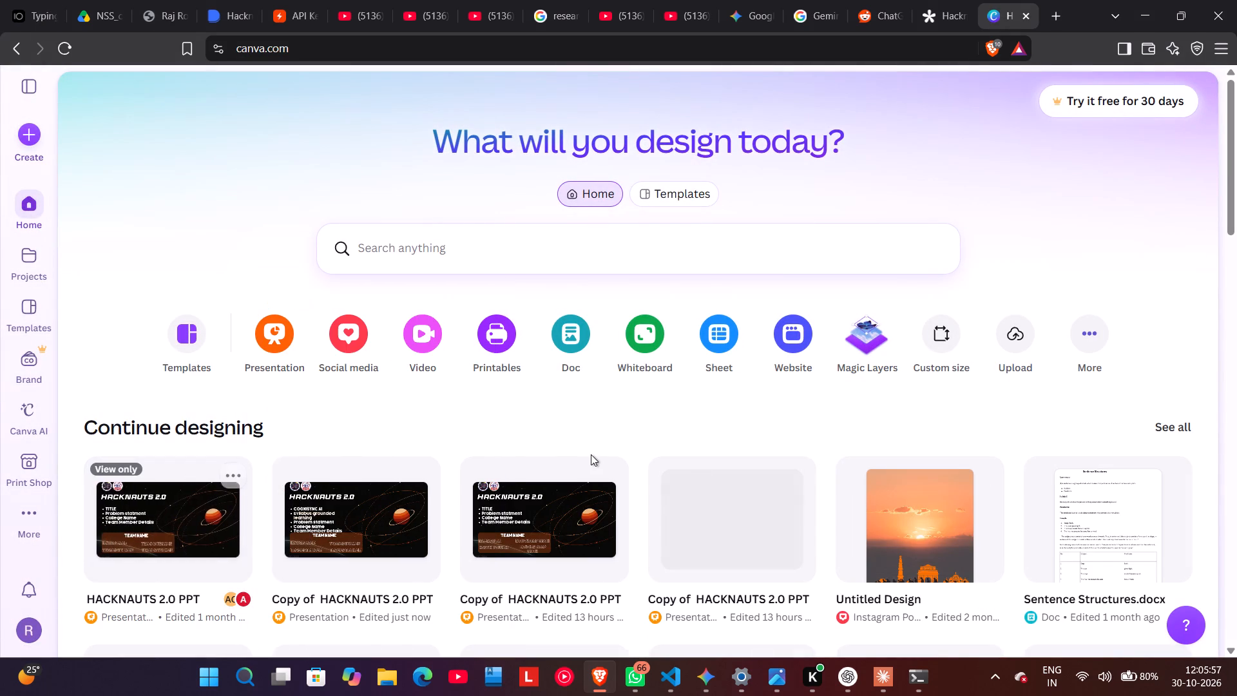
left_click(387, 522)
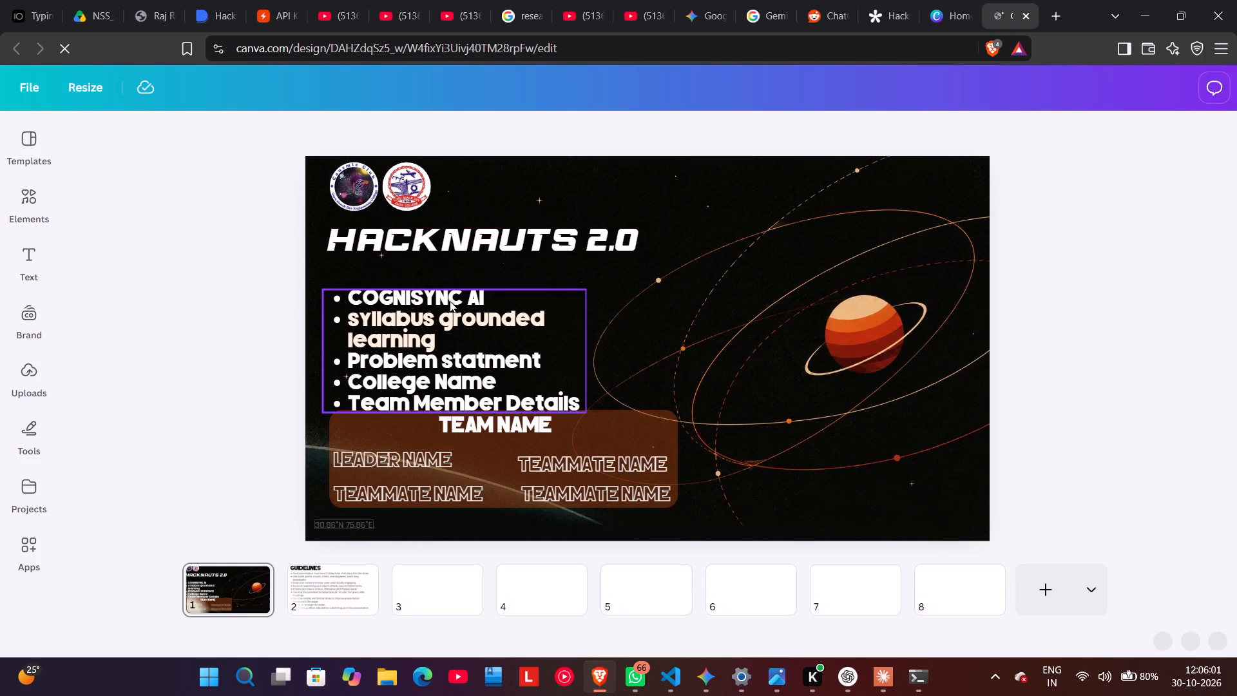
Reduce the font size of the "syllabus grounded learning" bullet on the cover slide to 17.1.
left_click(451, 293)
left_click(471, 294)
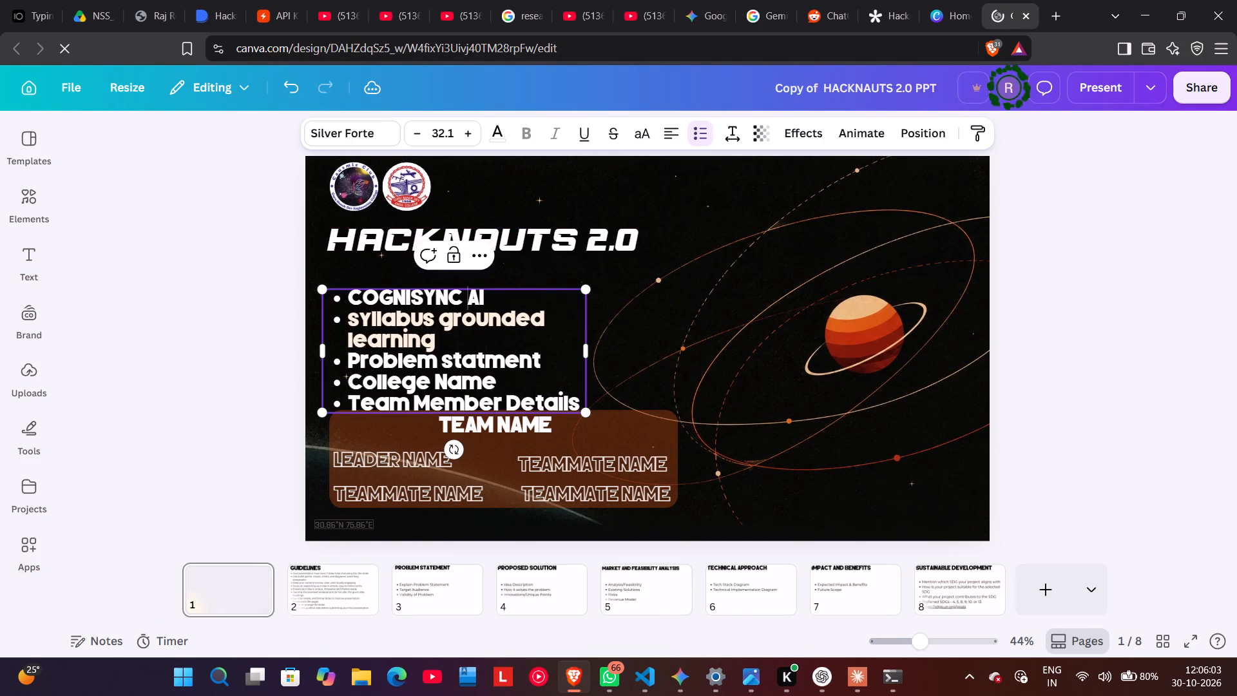
left_click(484, 298)
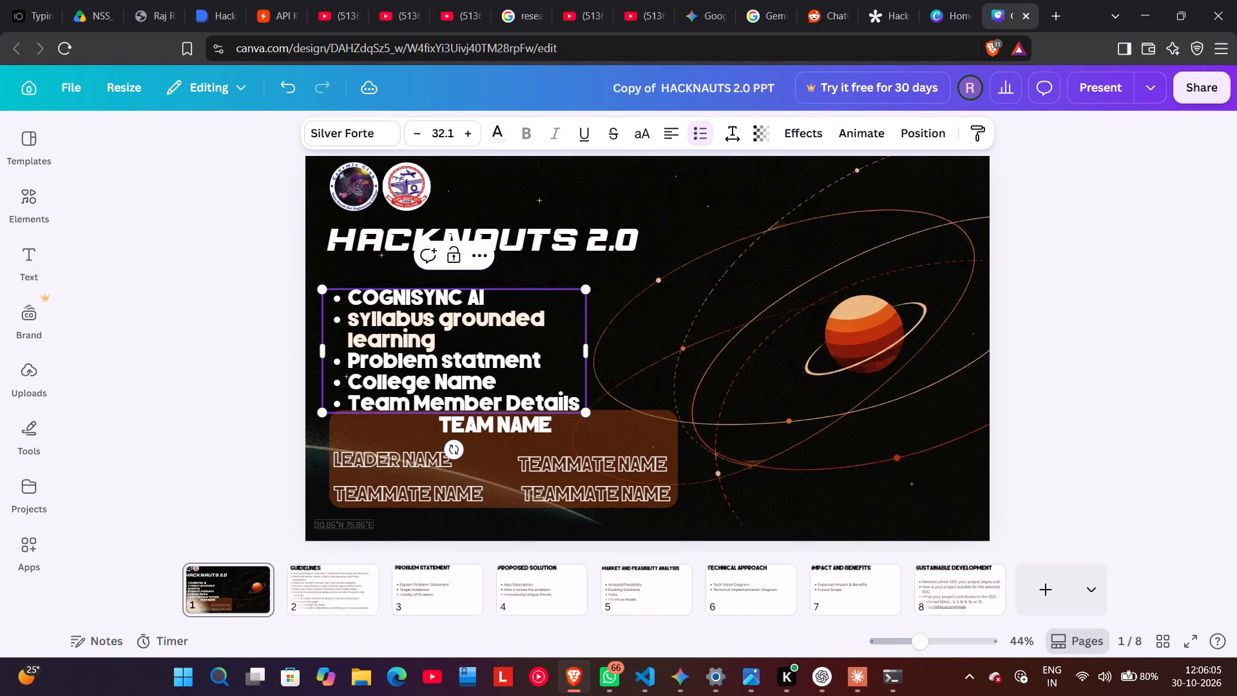
left_click(537, 327)
left_click_drag(443, 347, 349, 313)
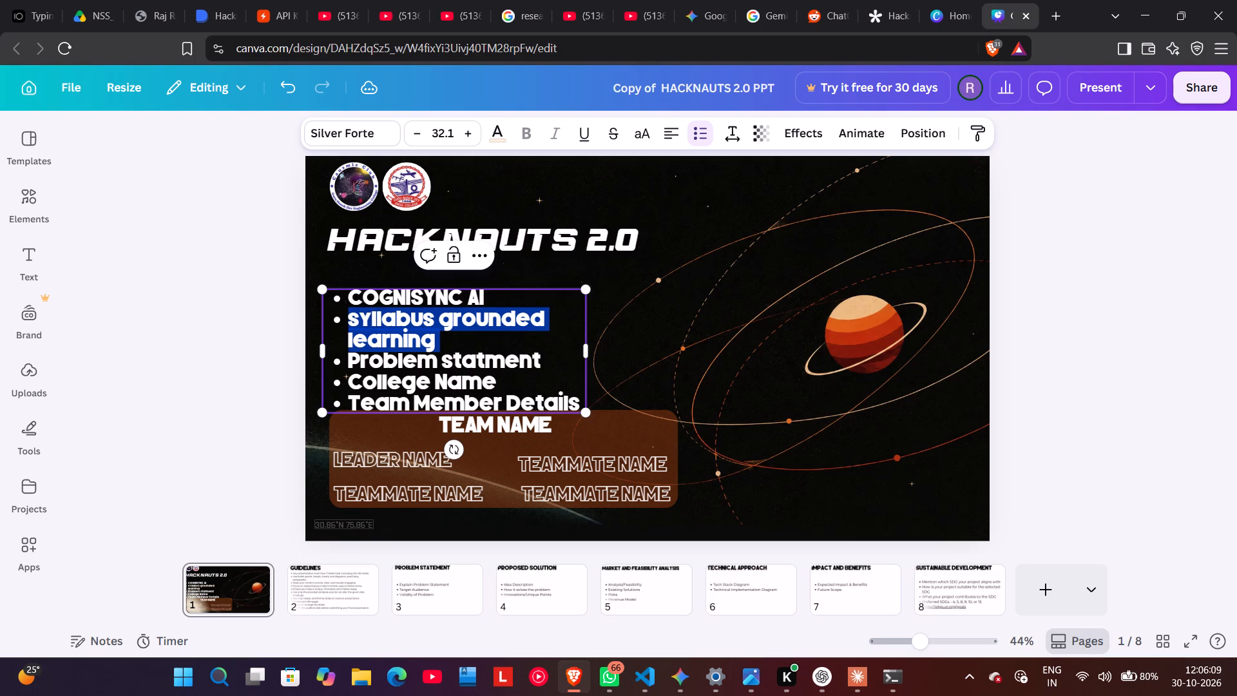
left_click_drag(349, 313, 347, 313)
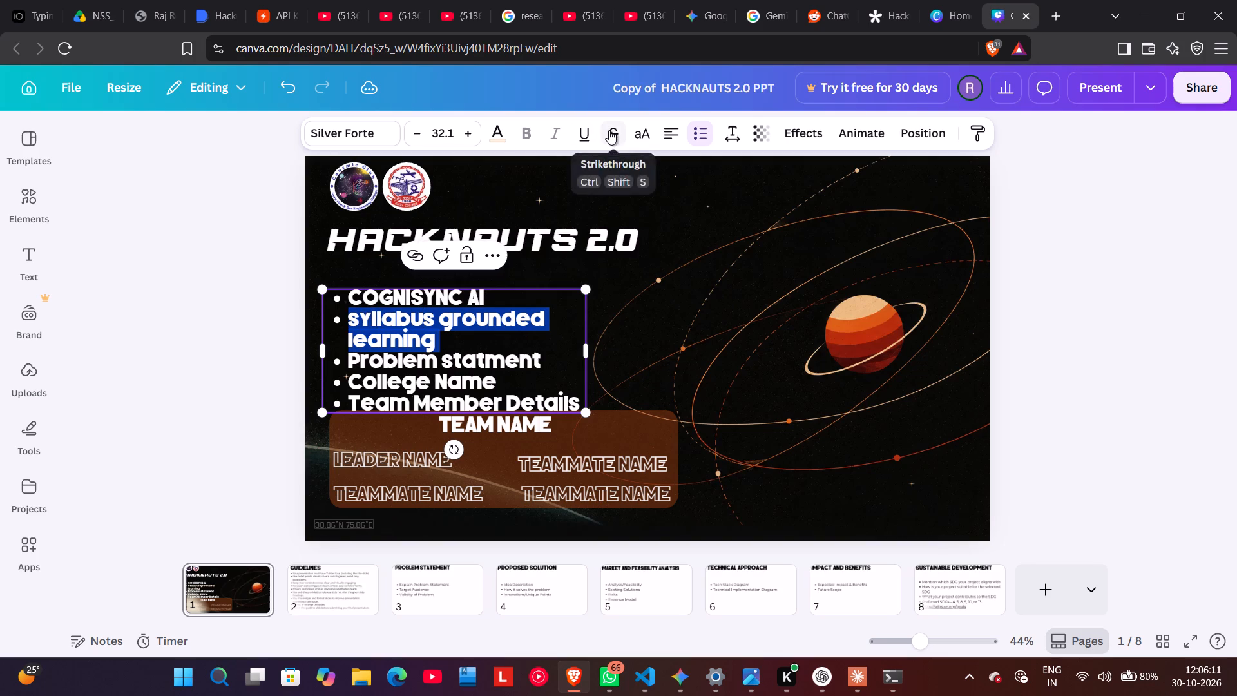
left_click(415, 133)
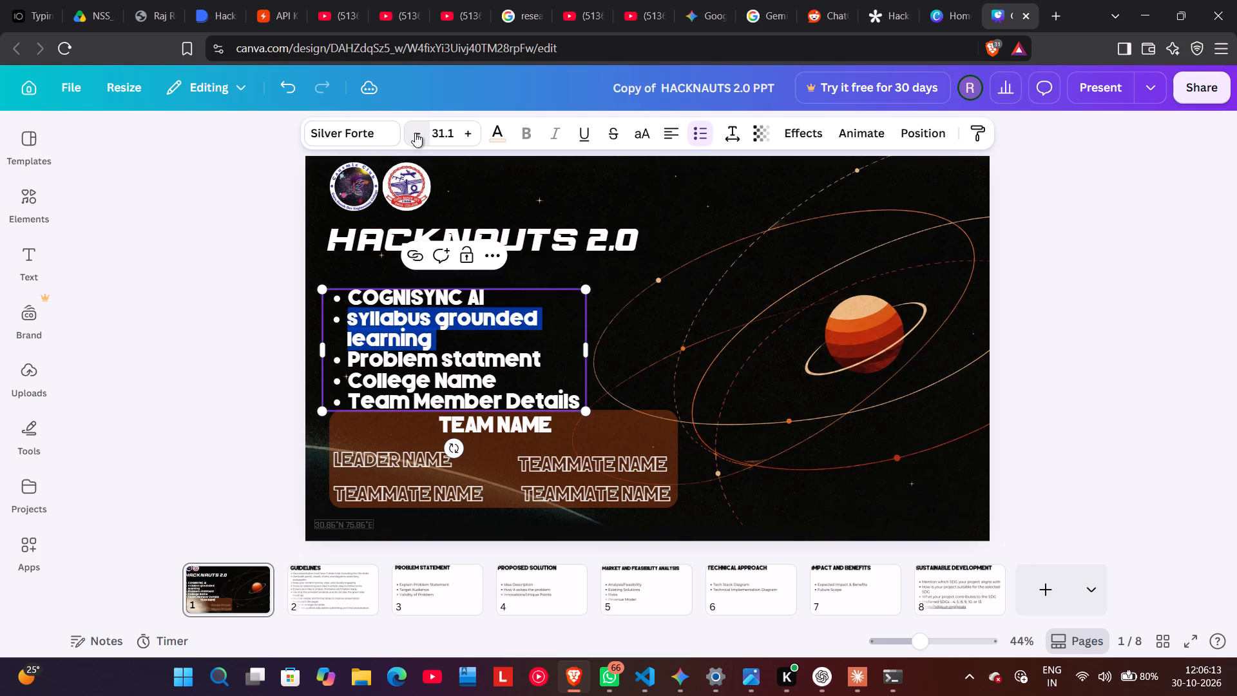
triple_click(415, 133)
double_click(415, 133)
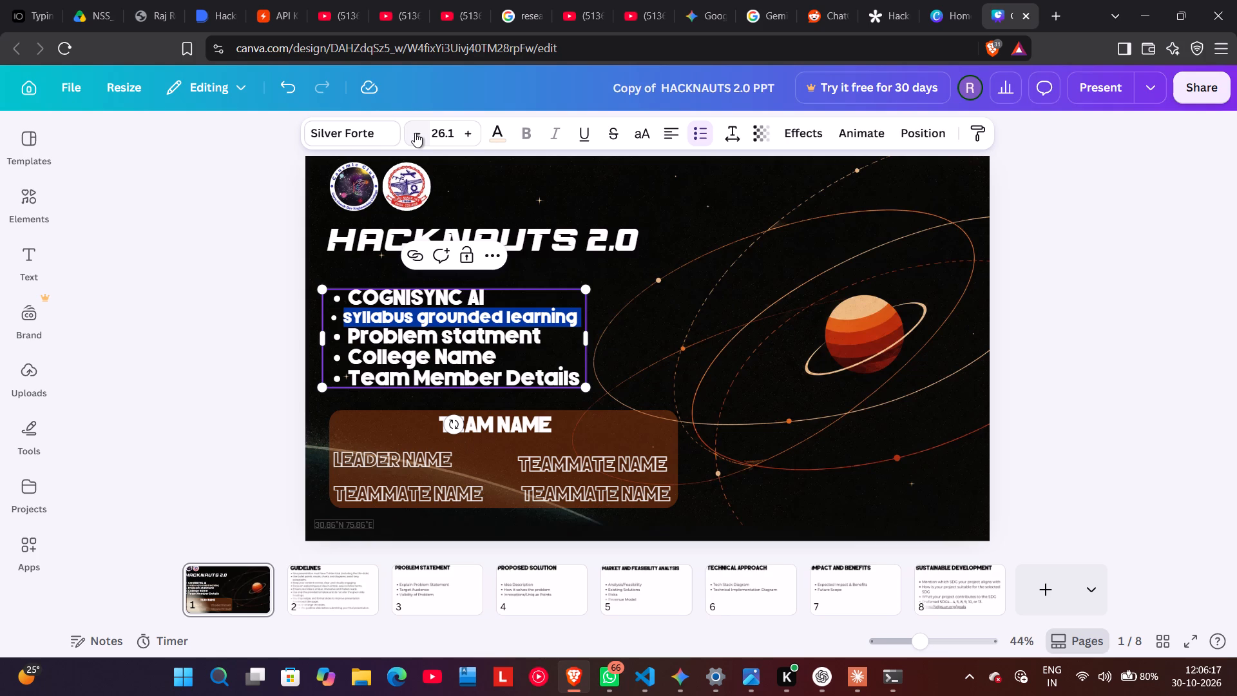
left_click(415, 133)
left_click(415, 133)
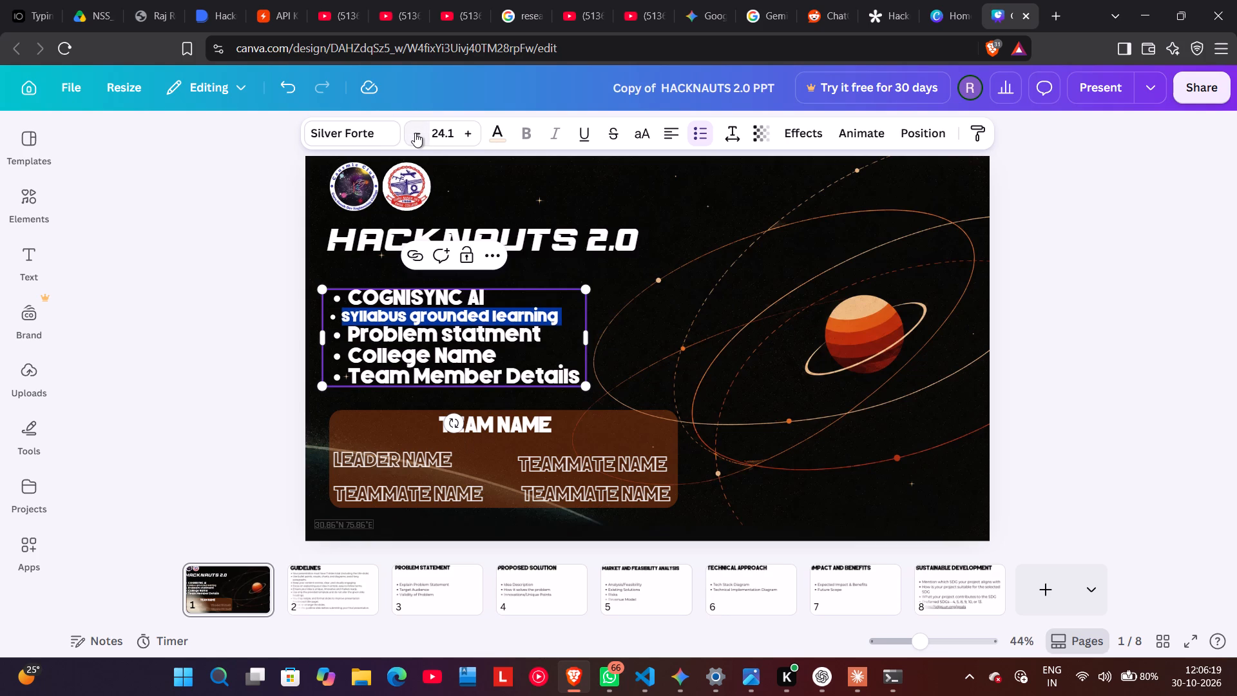
left_click(415, 133)
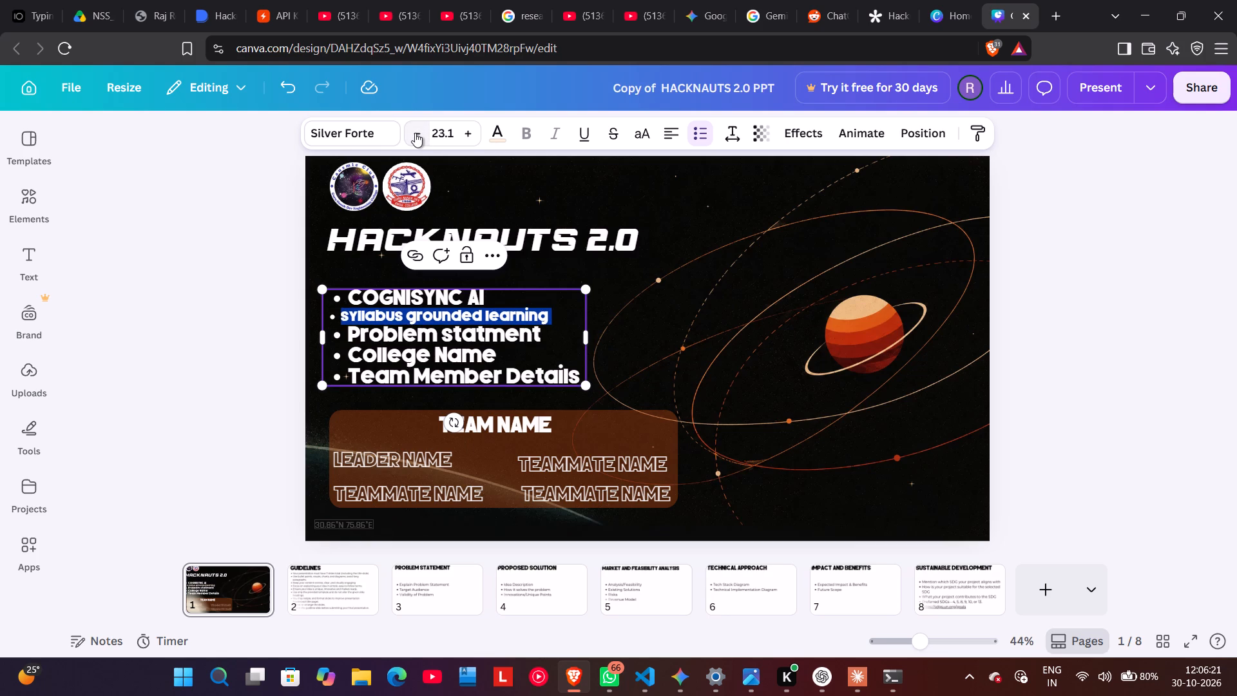
left_click(415, 133)
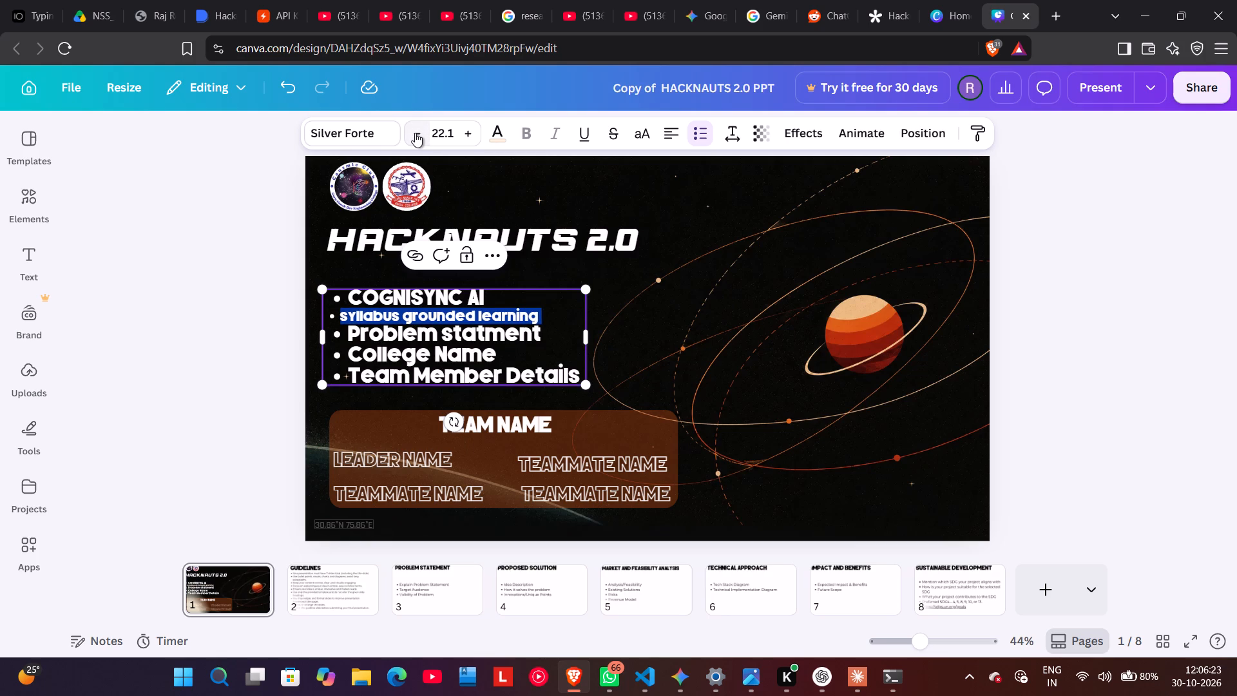
left_click(415, 133)
triple_click(415, 133)
left_click(415, 133)
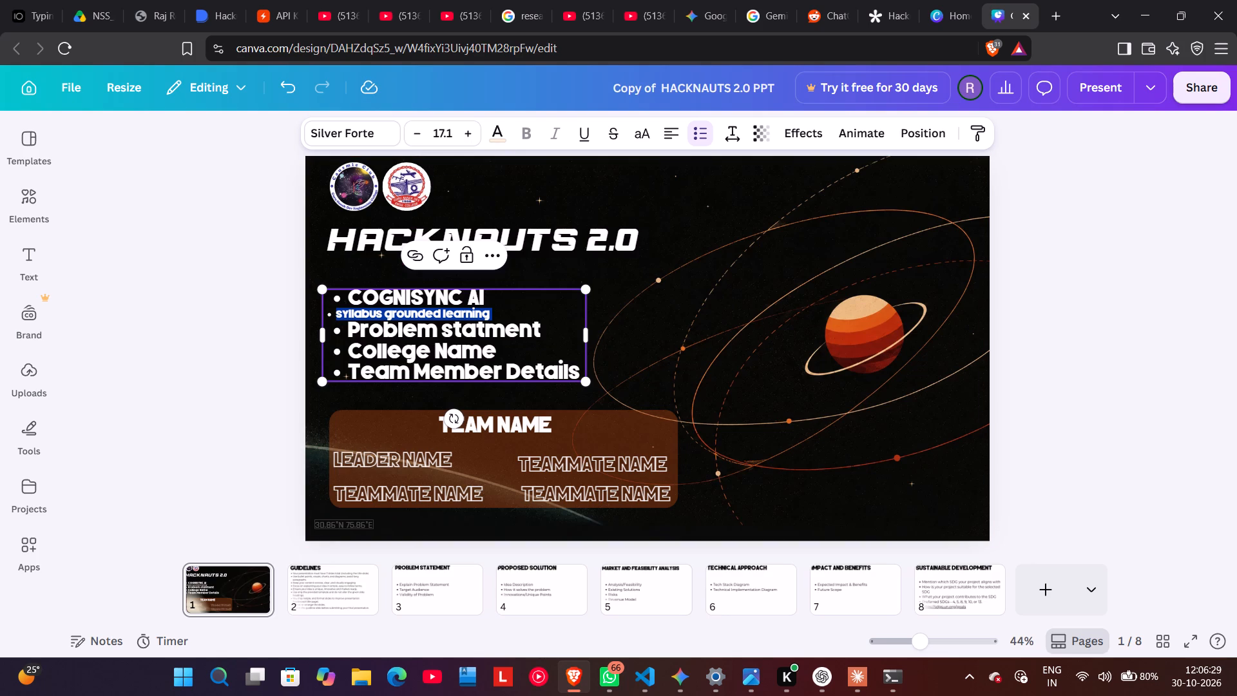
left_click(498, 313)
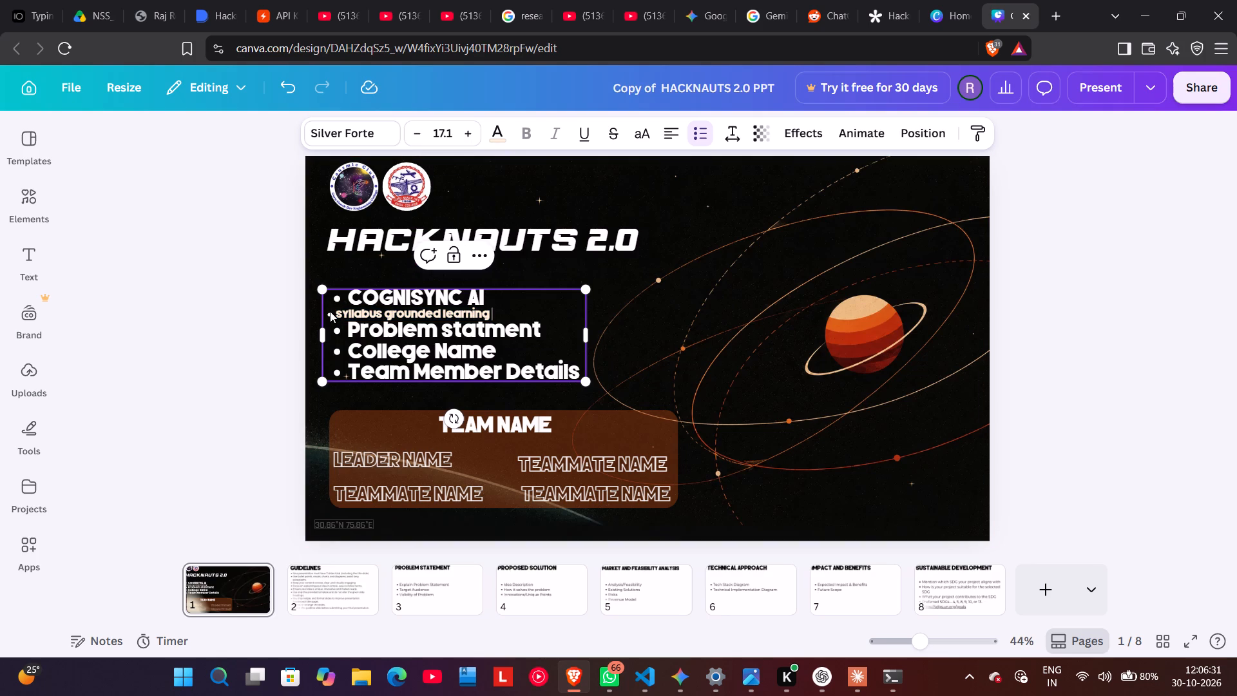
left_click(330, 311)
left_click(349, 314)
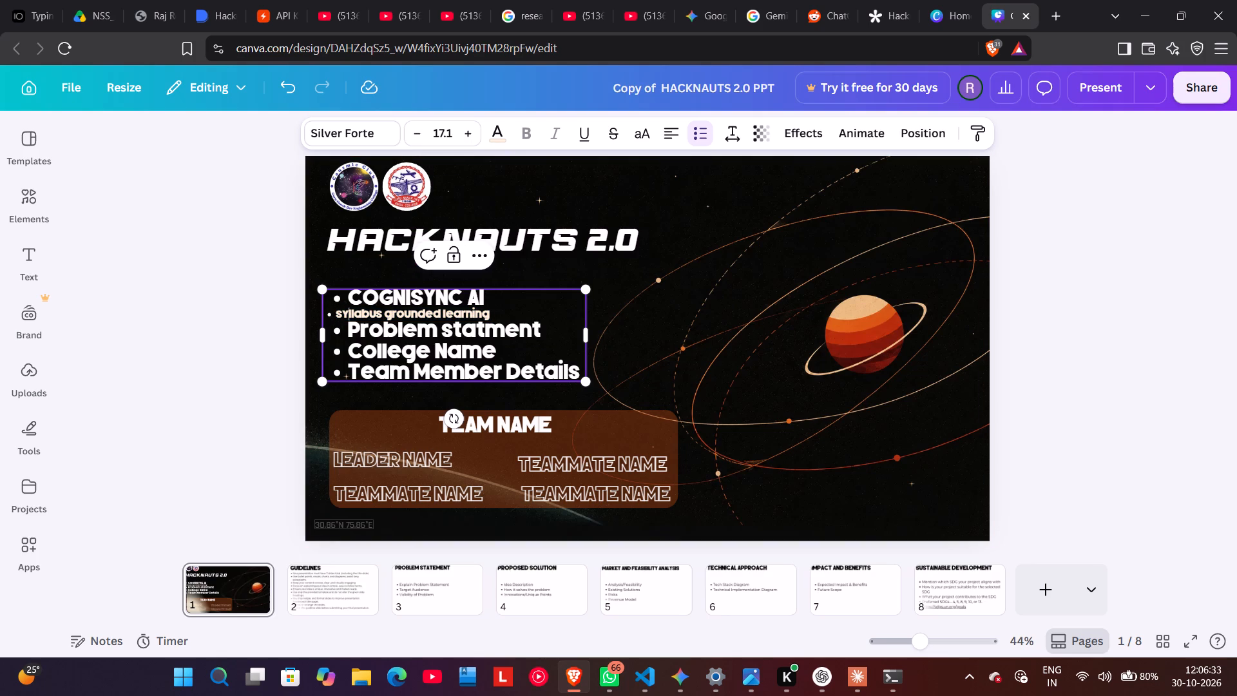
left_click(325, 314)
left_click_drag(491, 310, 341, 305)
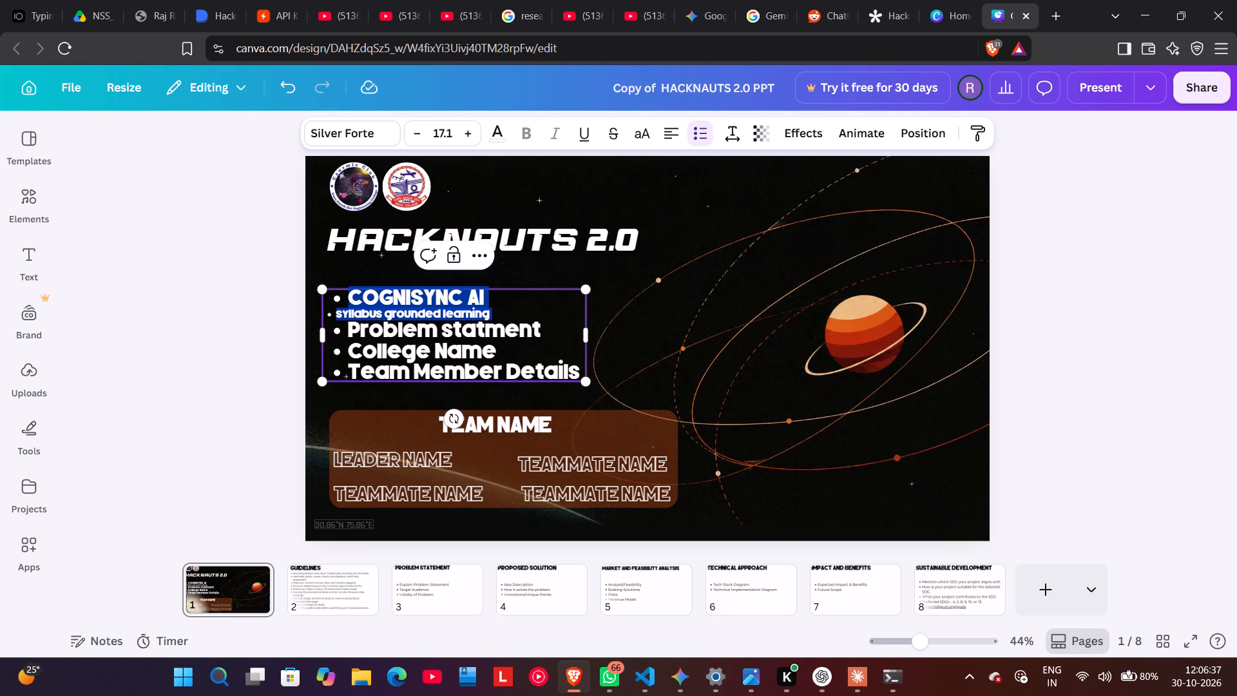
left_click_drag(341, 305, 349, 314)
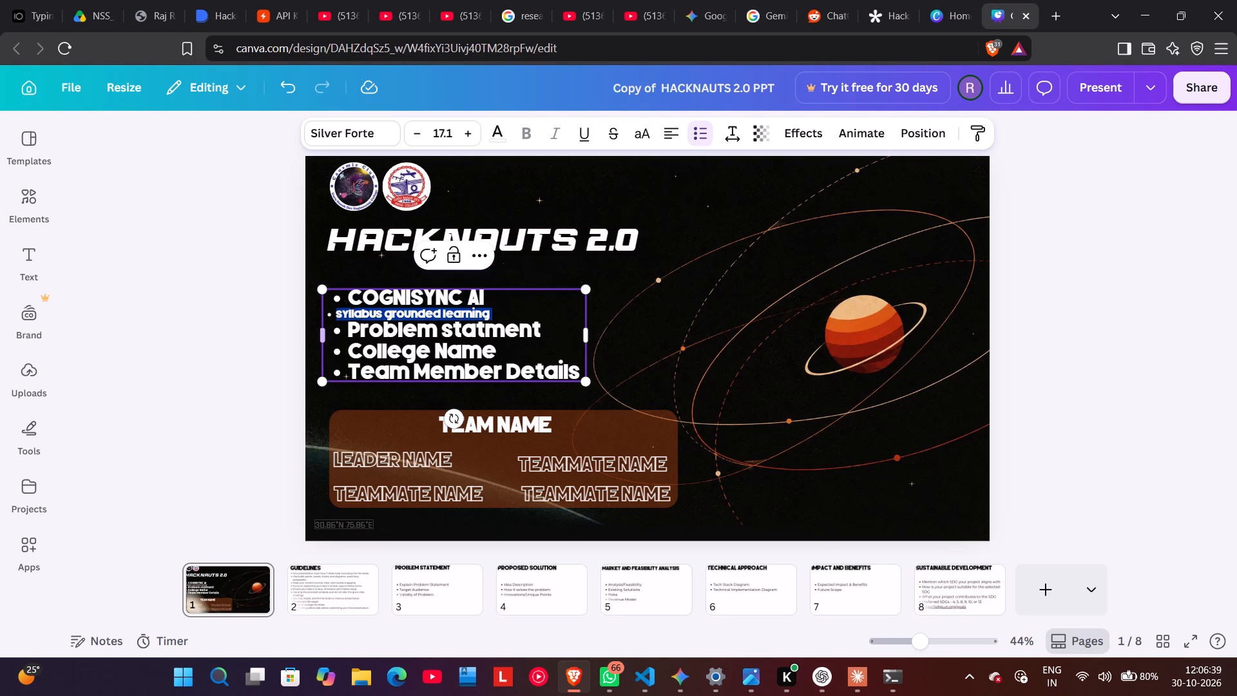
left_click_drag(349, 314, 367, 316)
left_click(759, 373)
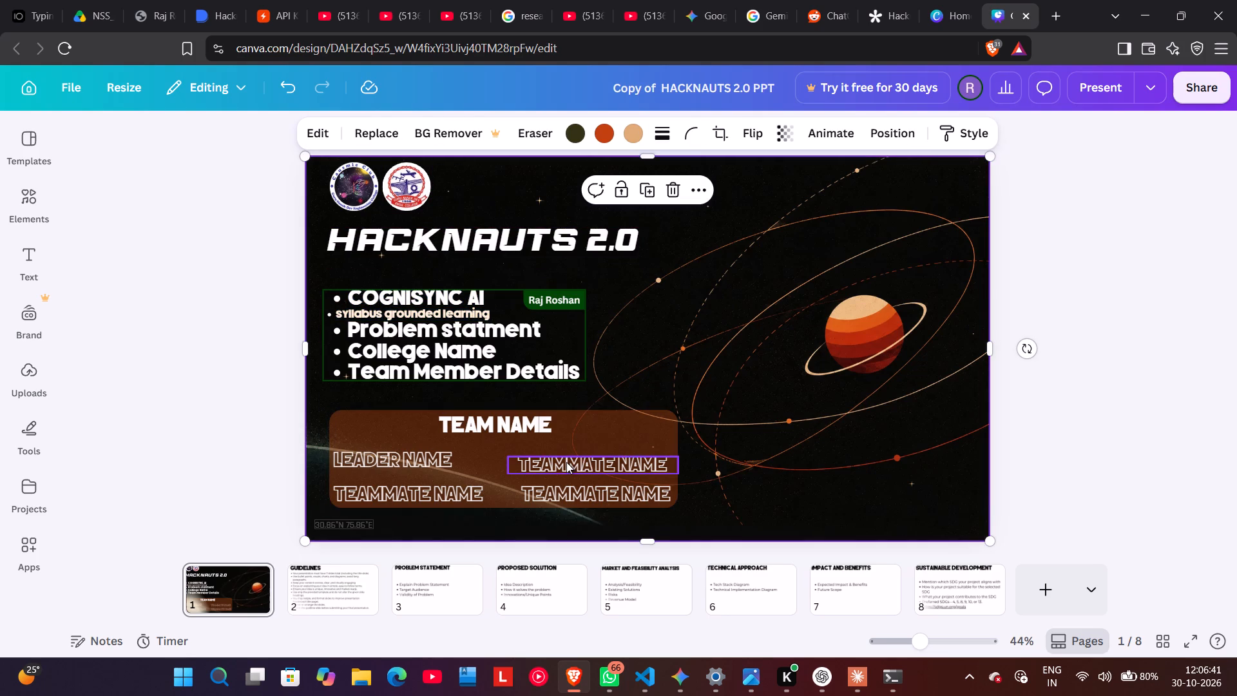
Extend the brown team-name box on the cover slide downward, keeping its width.
left_click(470, 449)
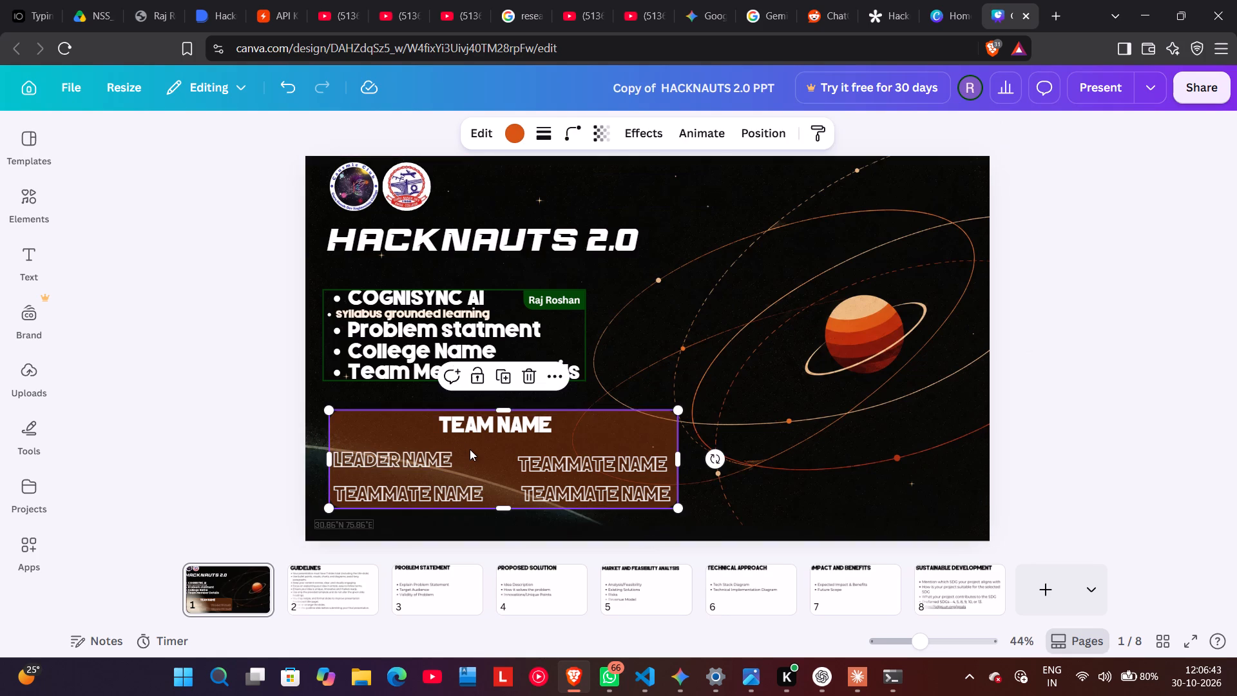
left_click(481, 443)
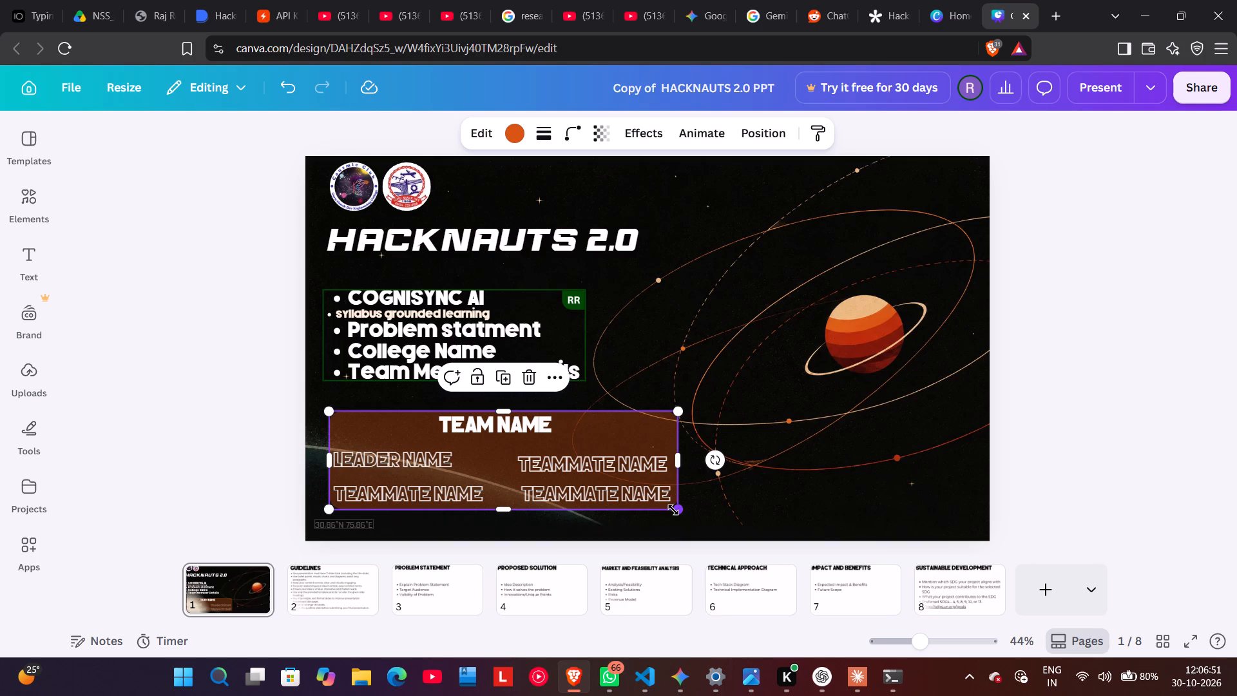
left_click_drag(673, 510, 675, 525)
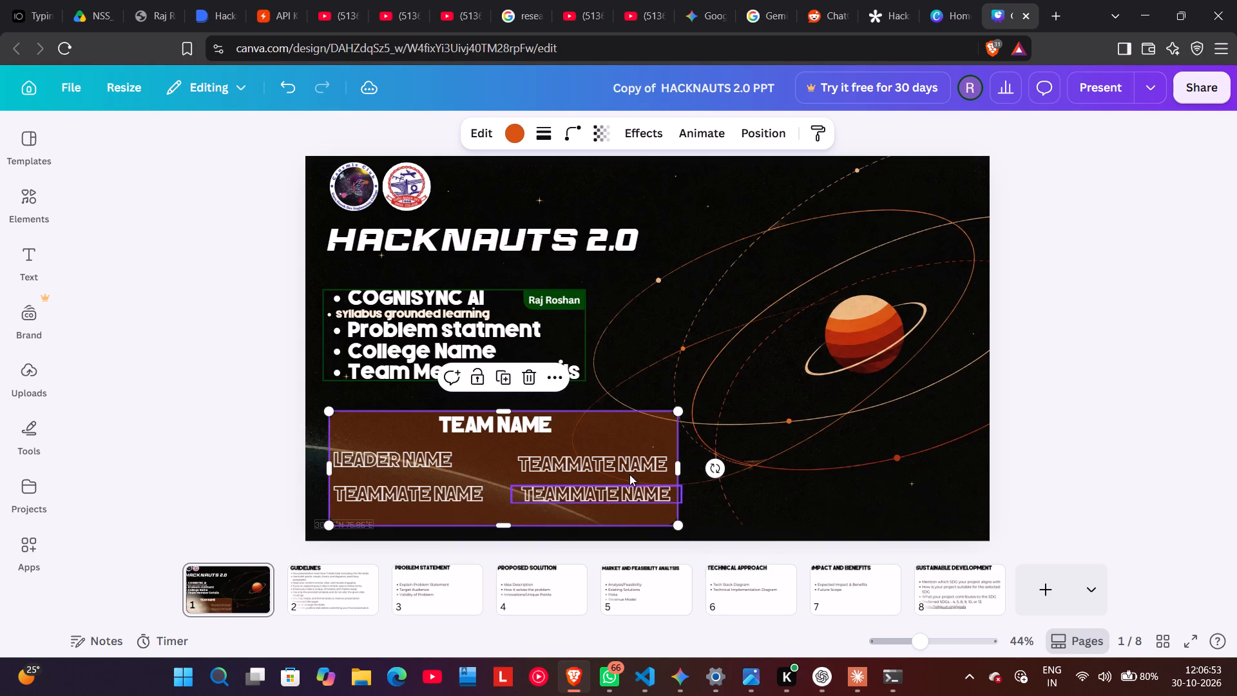
left_click(619, 467)
Delete the entire "syllabus grounded learning" bullet from the list on the cover slide.
left_click(485, 314)
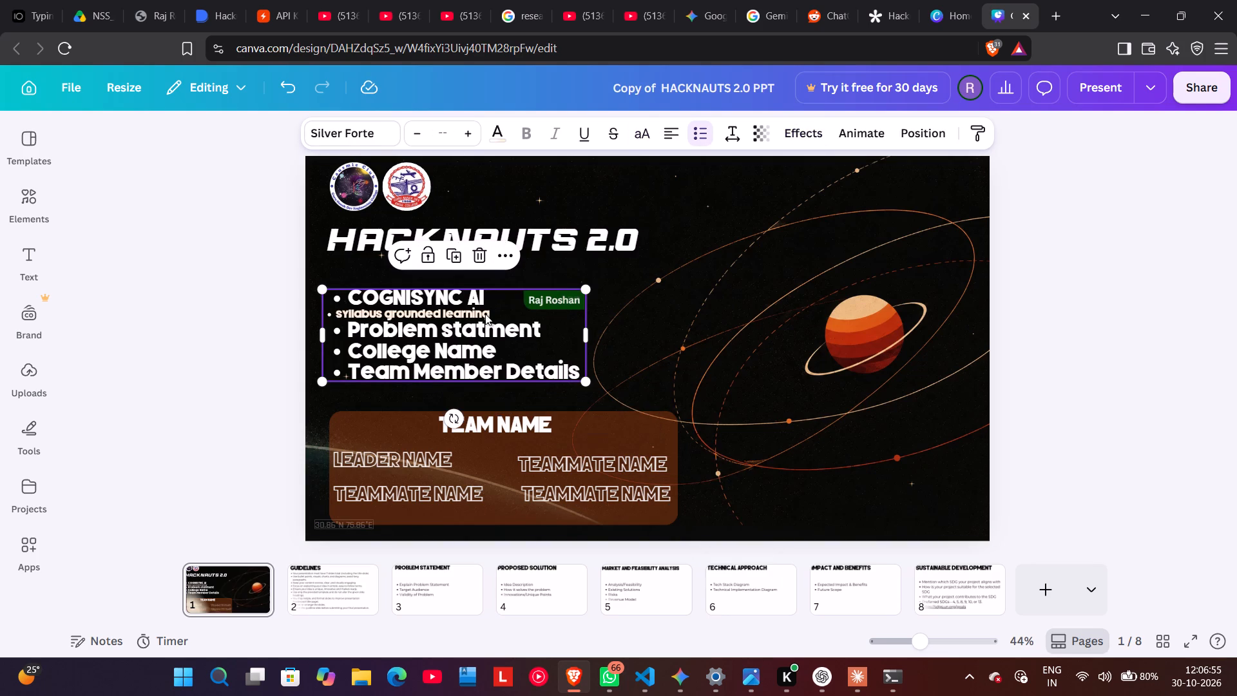
left_click(472, 314)
left_click(472, 314)
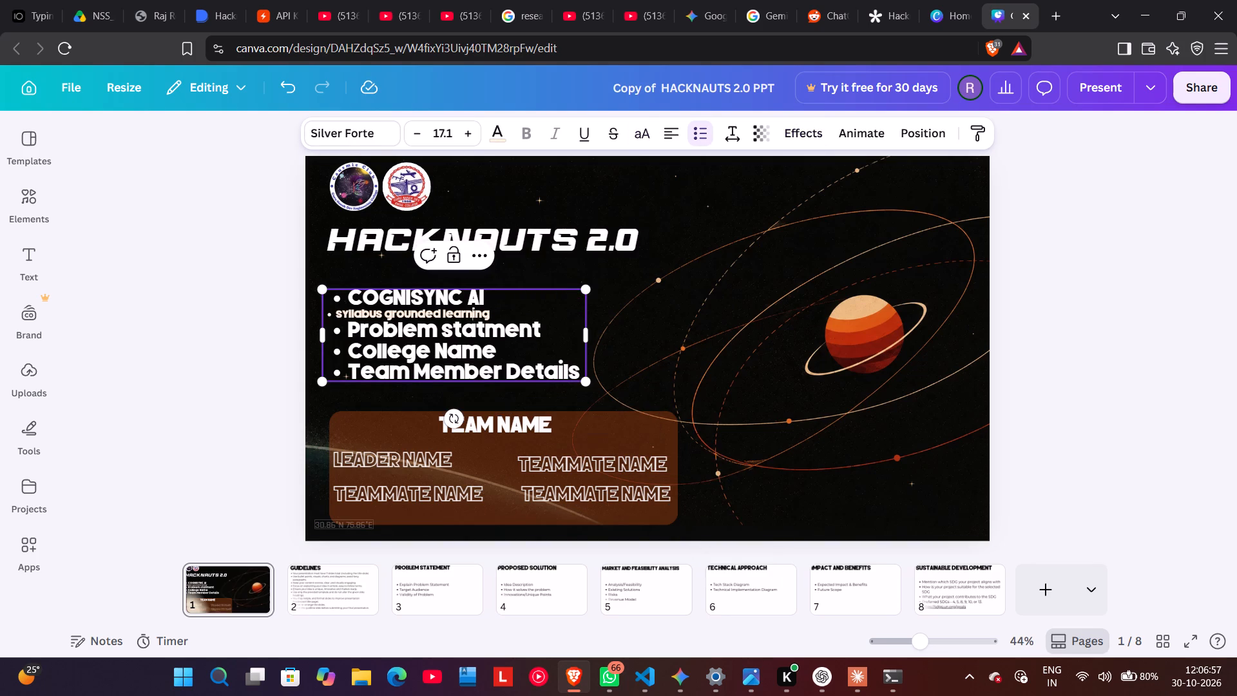
left_click(486, 313)
left_click(492, 315)
key("BackSpace")
key("BackSpace")
key("BackSpace")
key("BackSpace")
key("BackSpace")
key("BackSpace")
key("BackSpace")
key("BackSpace")
key("BackSpace")
key("BackSpace")
key("BackSpace")
key("BackSpace")
key("BackSpace")
key("BackSpace")
key("BackSpace")
key("BackSpace")
key("BackSpace")
key("BackSpace")
key("BackSpace")
key("BackSpace")
key("BackSpace")
key("BackSpace")
key("BackSpace")
key("BackSpace")
key("BackSpace")
key("BackSpace")
key("BackSpace")
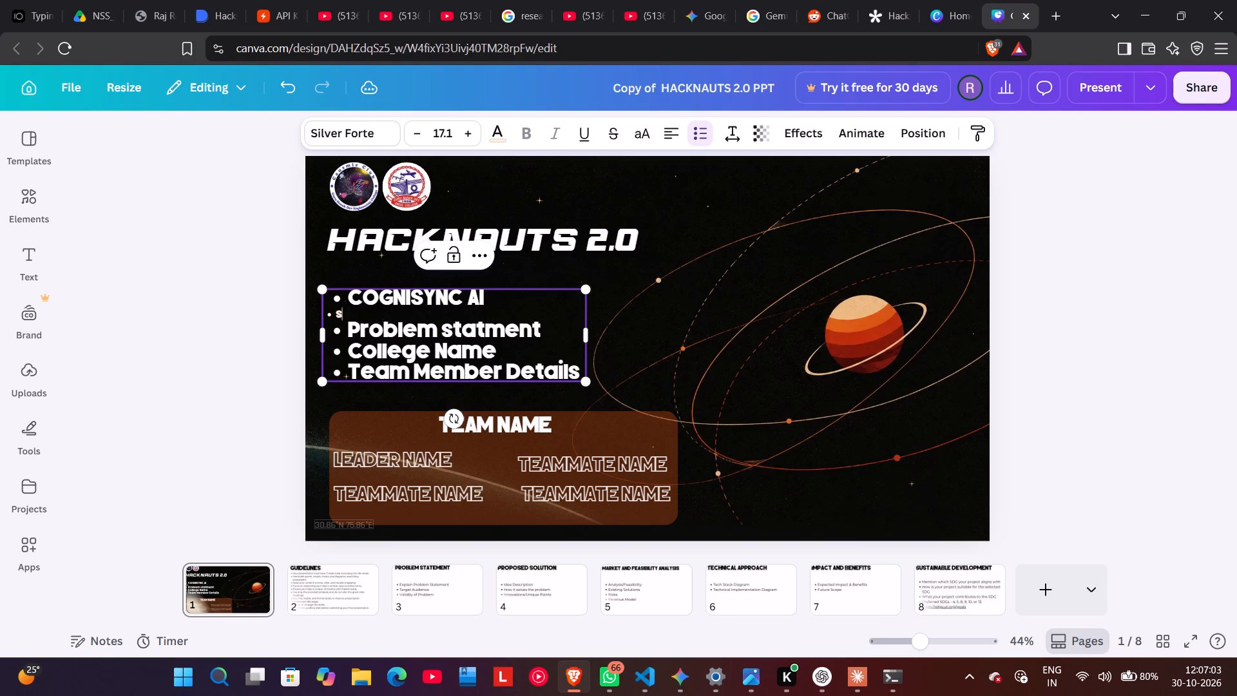
key("BackSpace")
key("BackSpace")
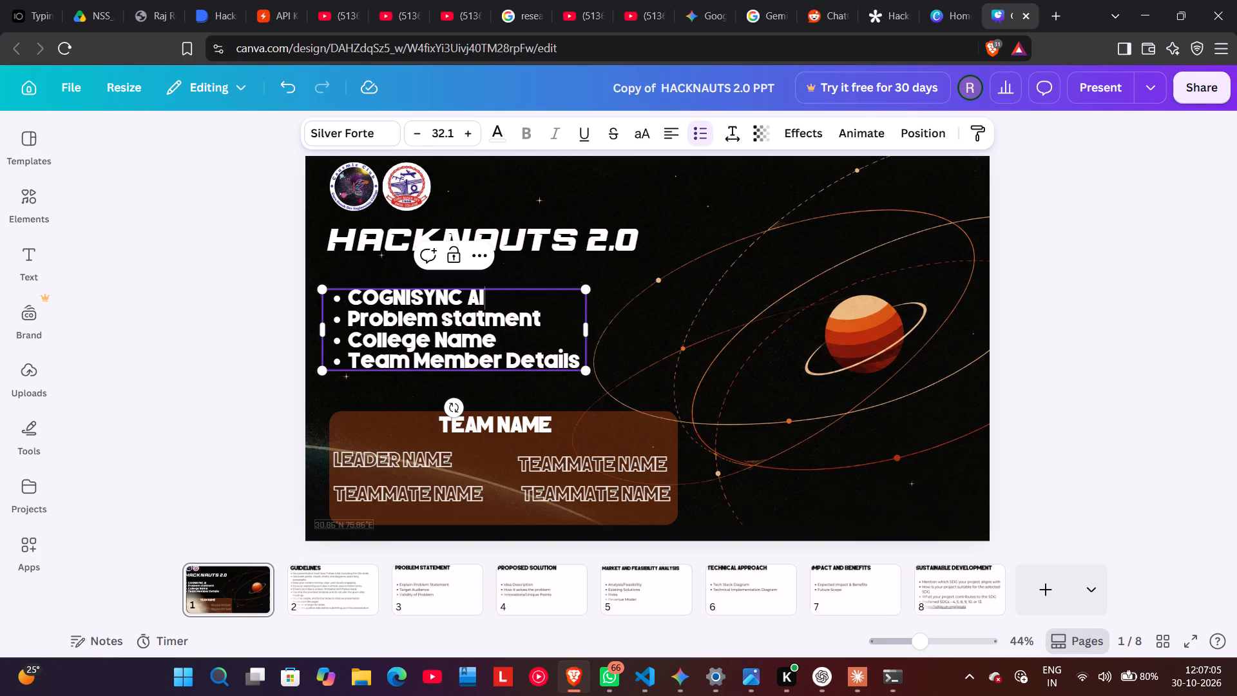
Erase the placeholder text "Problem statment" from the second bullet on the cover slide, starting from its end.
left_click(547, 313)
key("BackSpace")
key("BackSpace")
key("BackSpace")
key("BackSpace")
key("BackSpace")
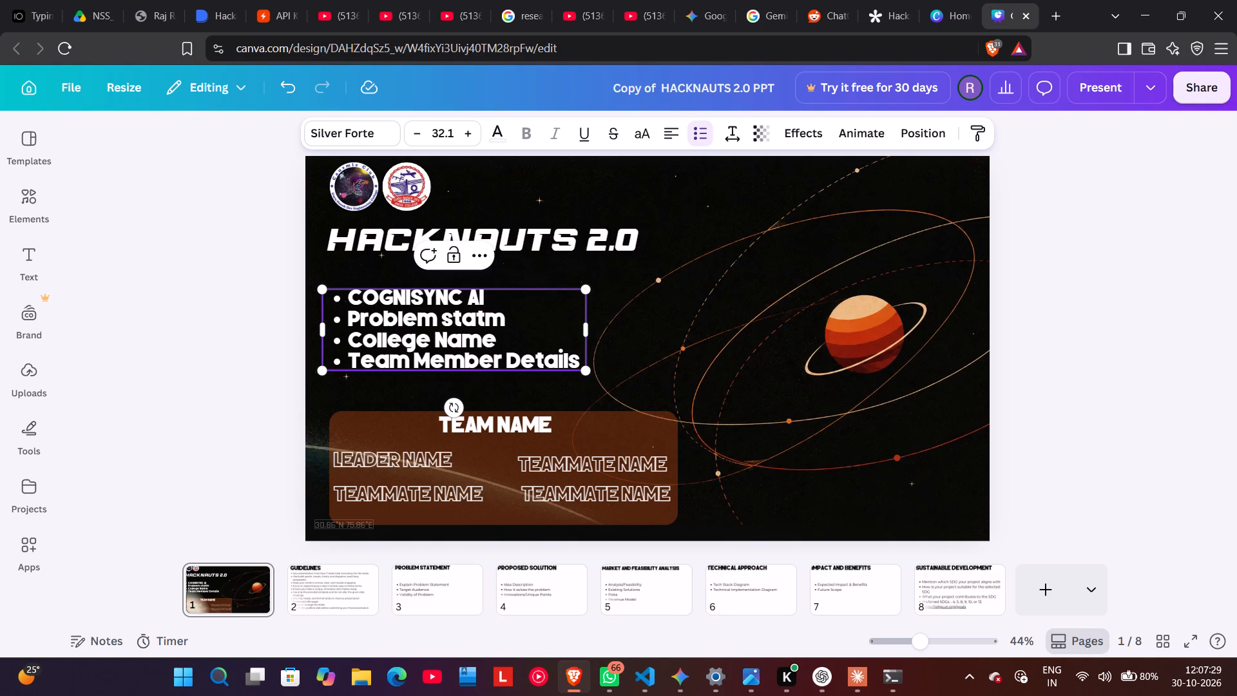
key("BackSpace")
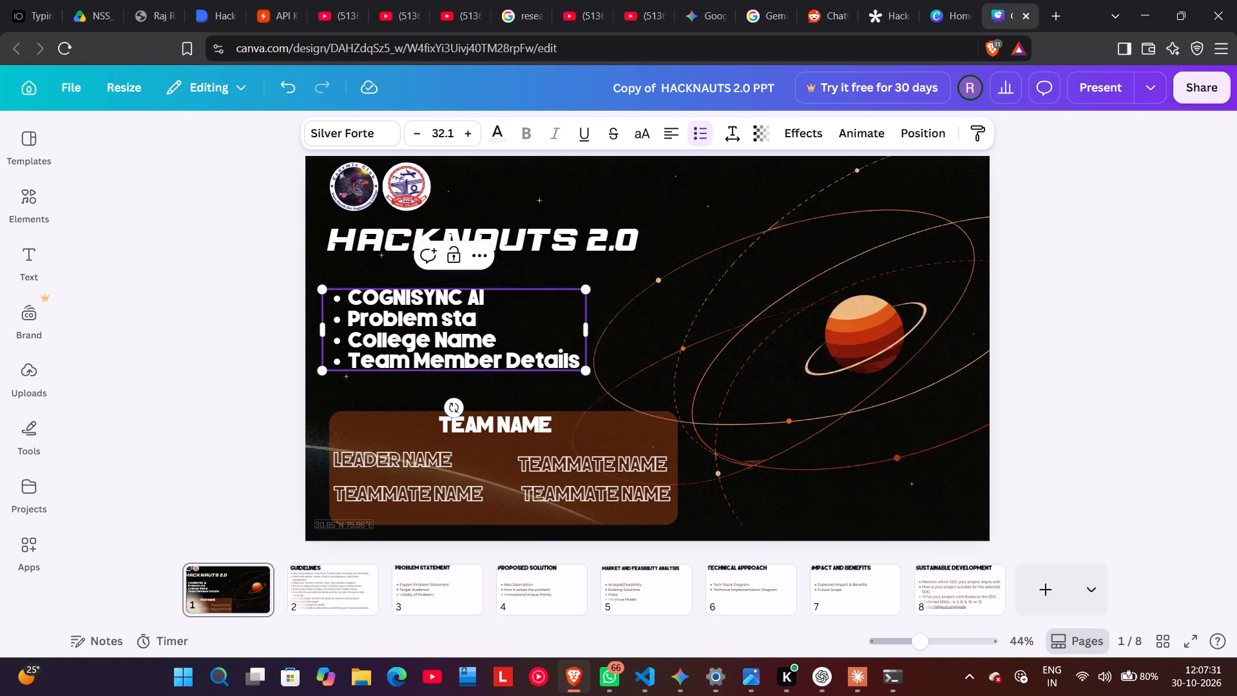
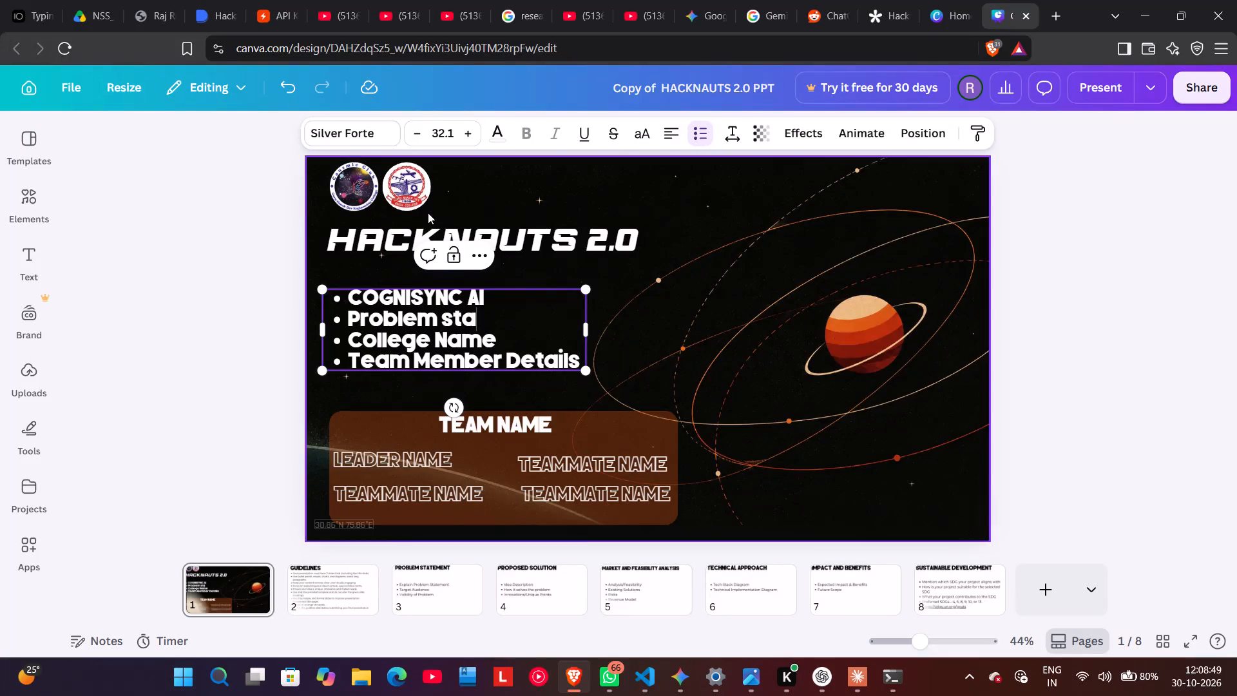
Clear the remaining placeholder text "Problem sta" from the second bullet on the cover slide, keeping the empty bullet.
left_click(490, 317)
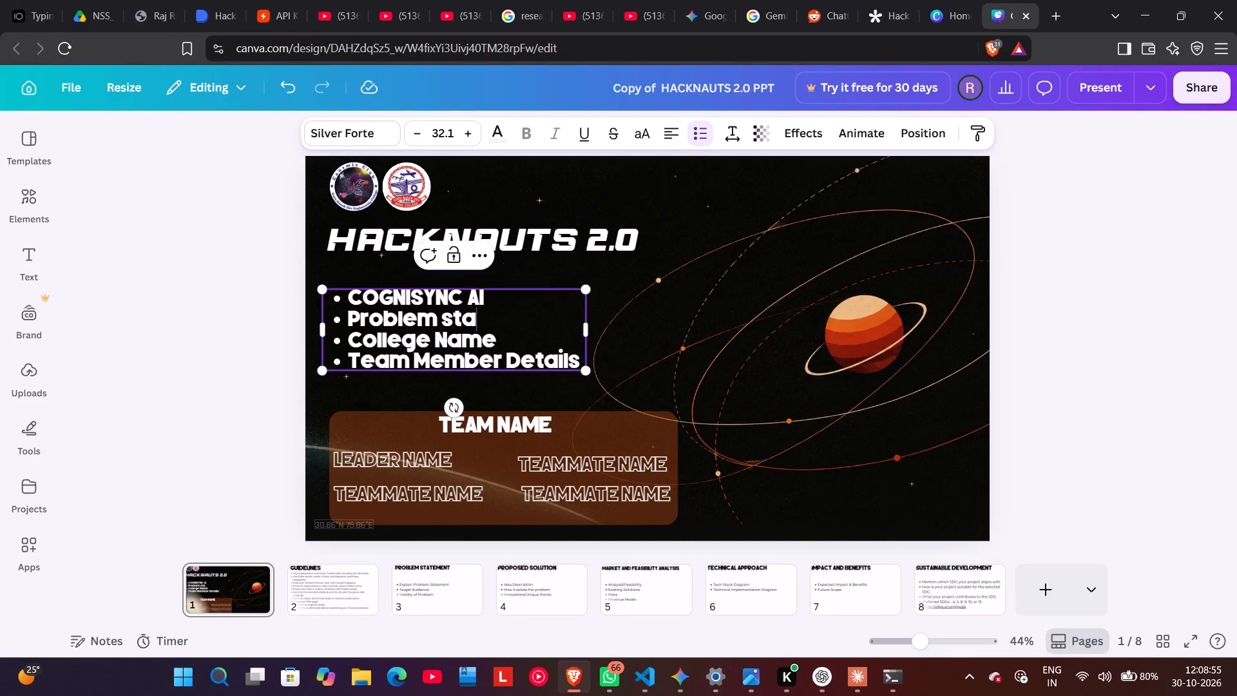
key("BackSpace")
key("BackSpace")
key("BackSpace")
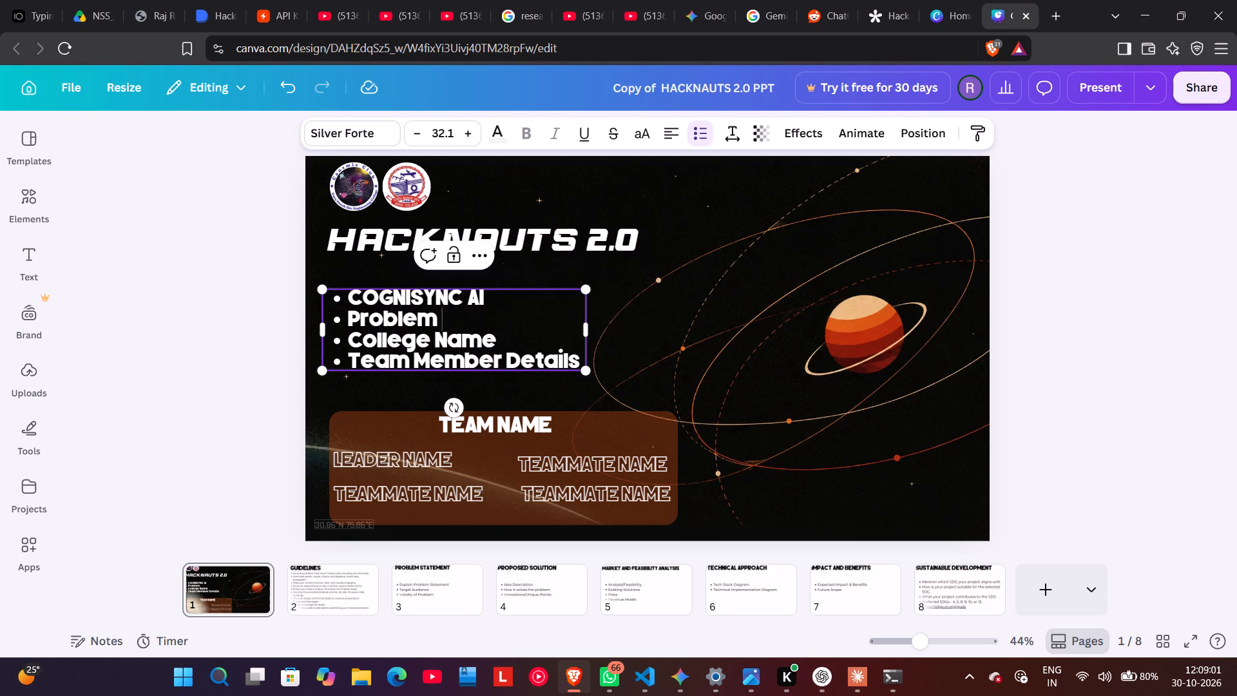
key("BackSpace")
key("BackSpace")
key("BackSpace")
key("BackSpace")
key("BackSpace")
key("BackSpace")
key("BackSpace")
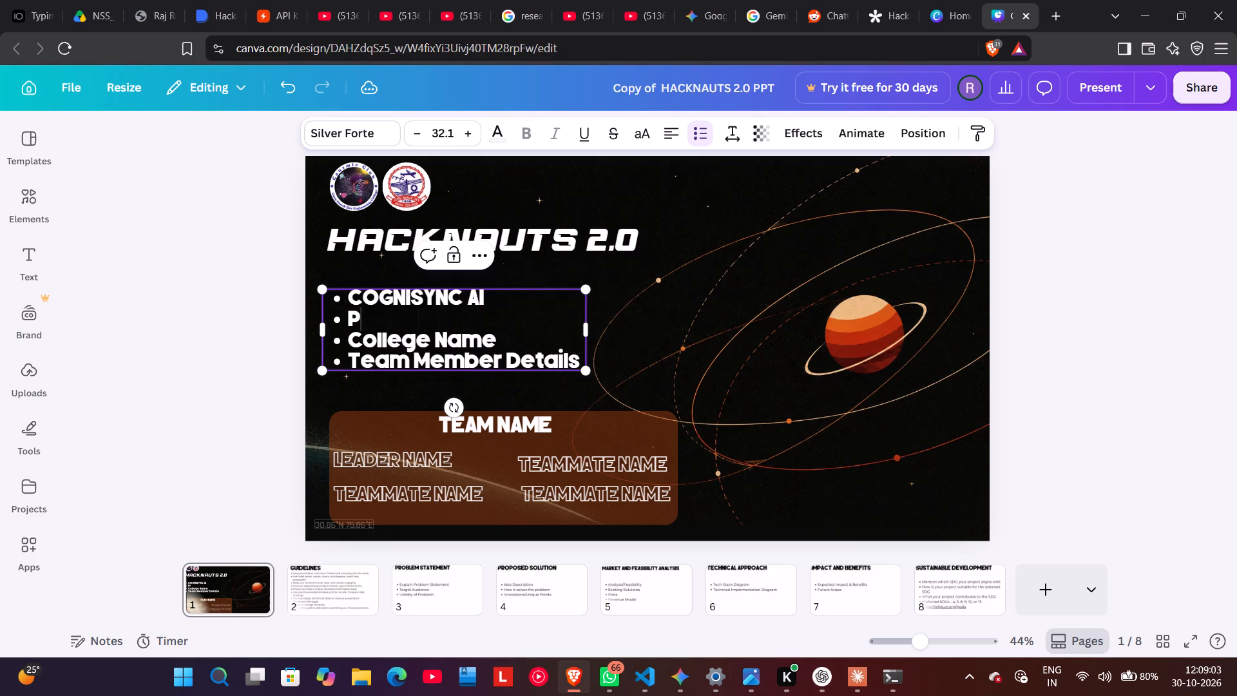
key("BackSpace")
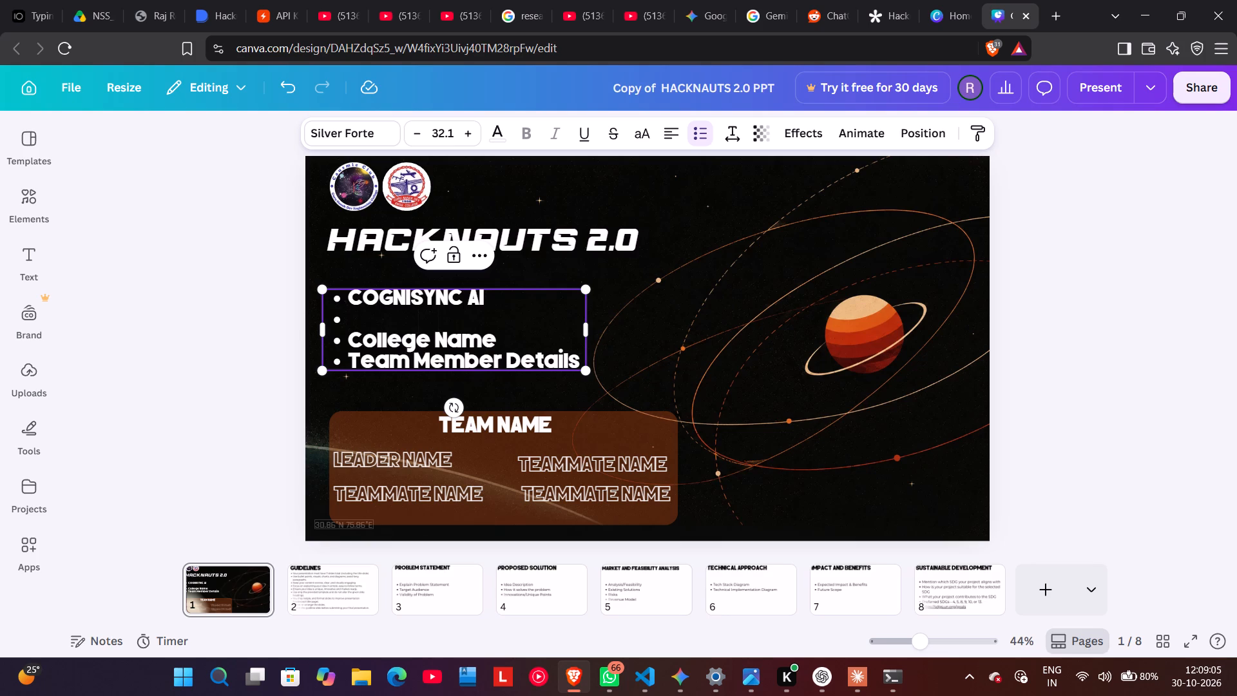
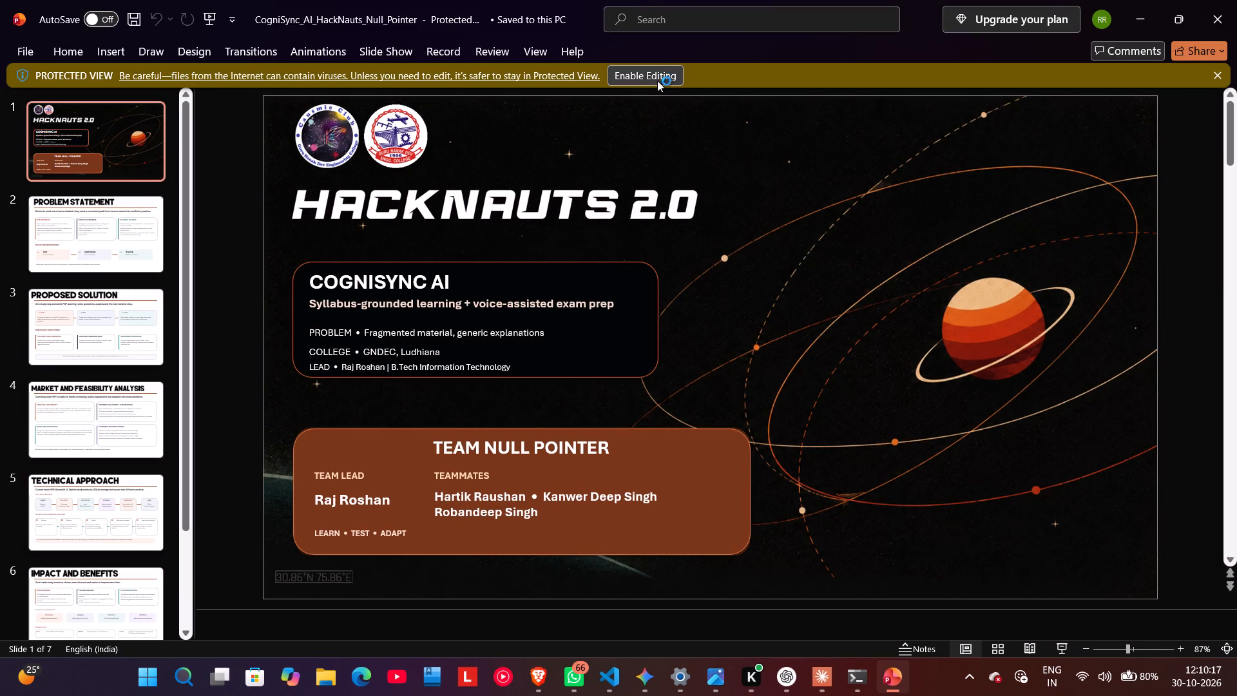
left_click(657, 70)
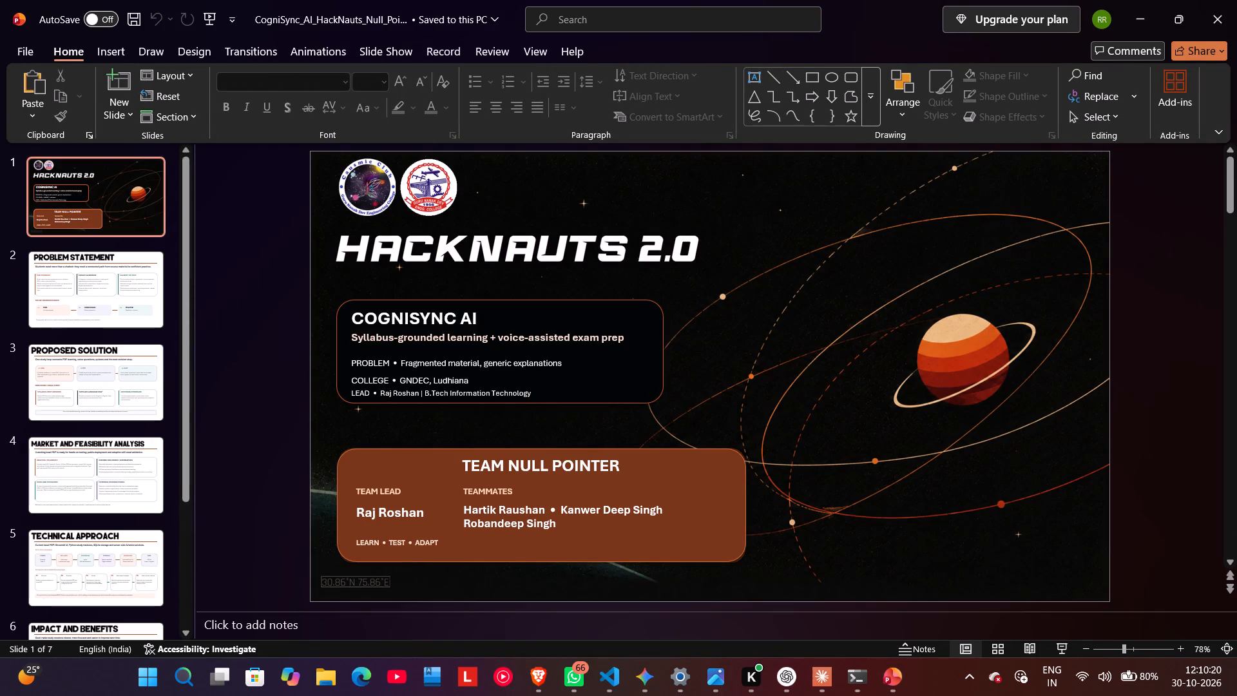
Copy the full tagline "Syllabus-grounded learning + voice-assisted exam prep" beneath the COGNISYNC AI title on the cover slide.
left_click(448, 265)
left_click(457, 255)
left_click(437, 348)
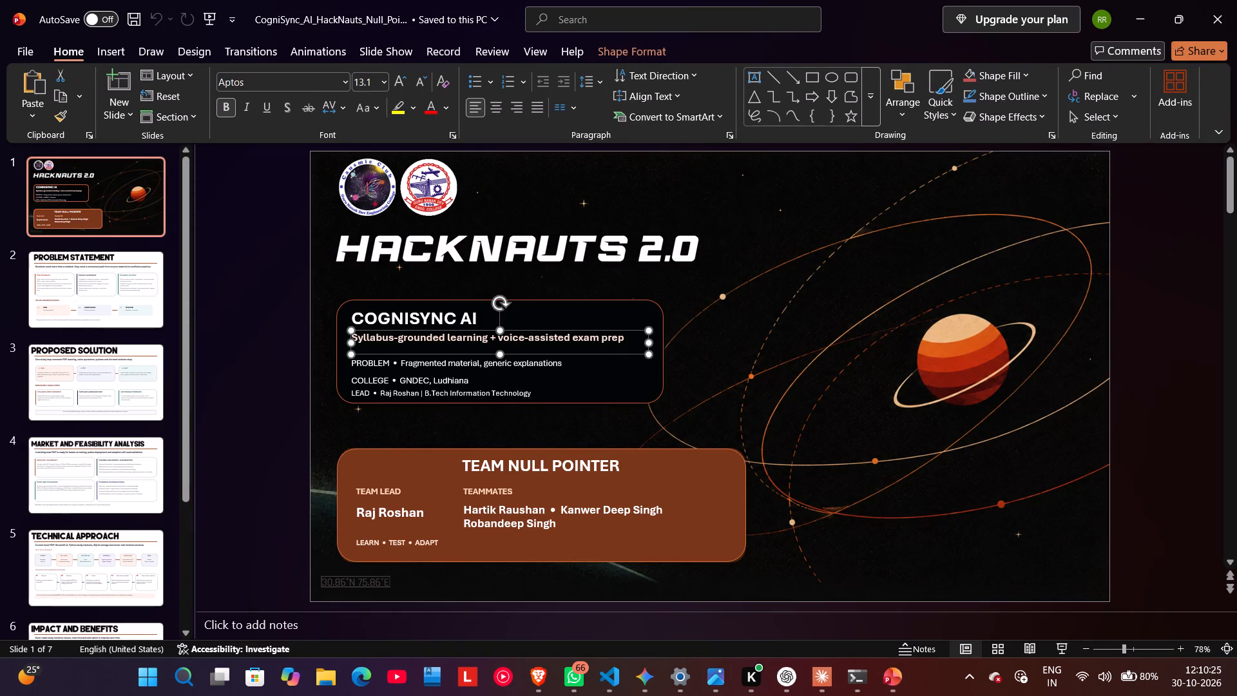
key("ctrl+c")
left_click(624, 340)
left_click(624, 340)
left_click(629, 342)
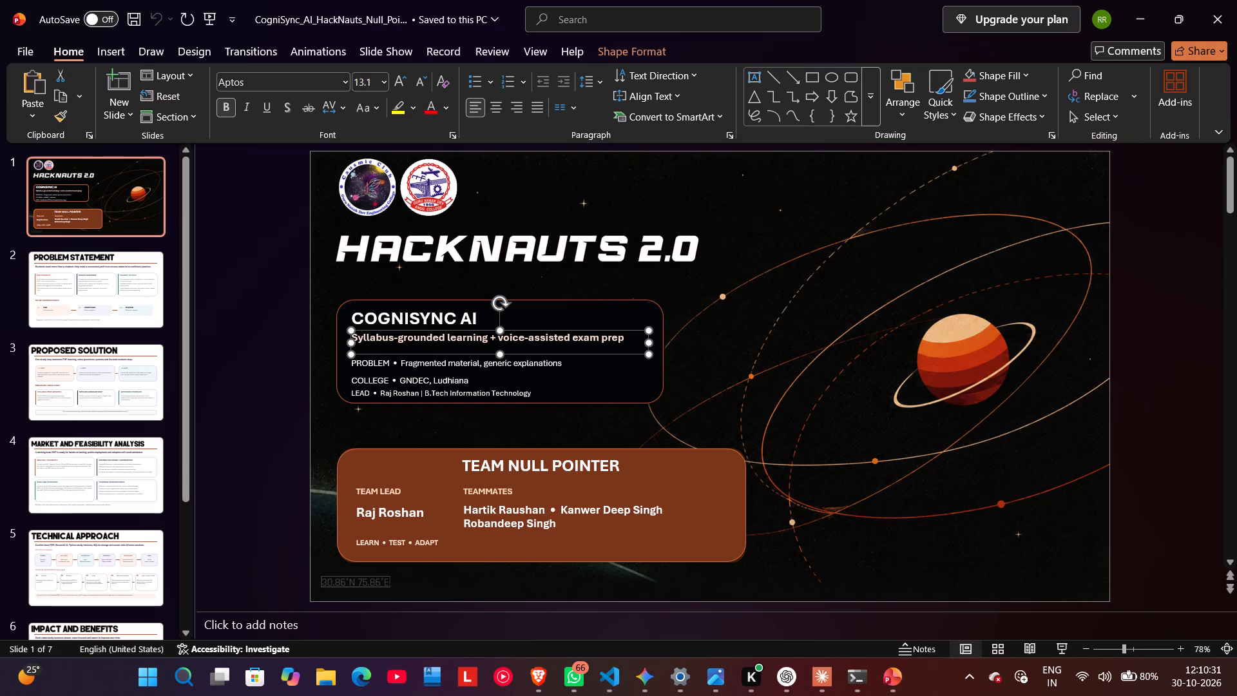
left_click(610, 333)
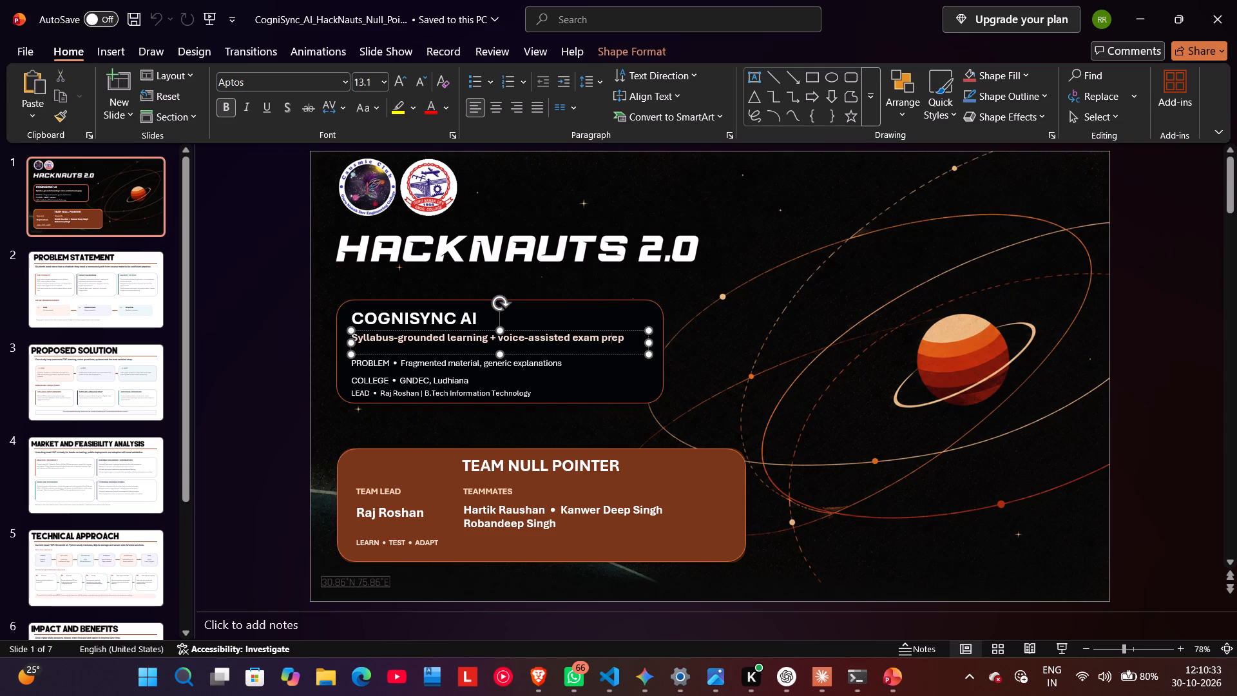
key("ctrl+a")
key("ctrl+c")
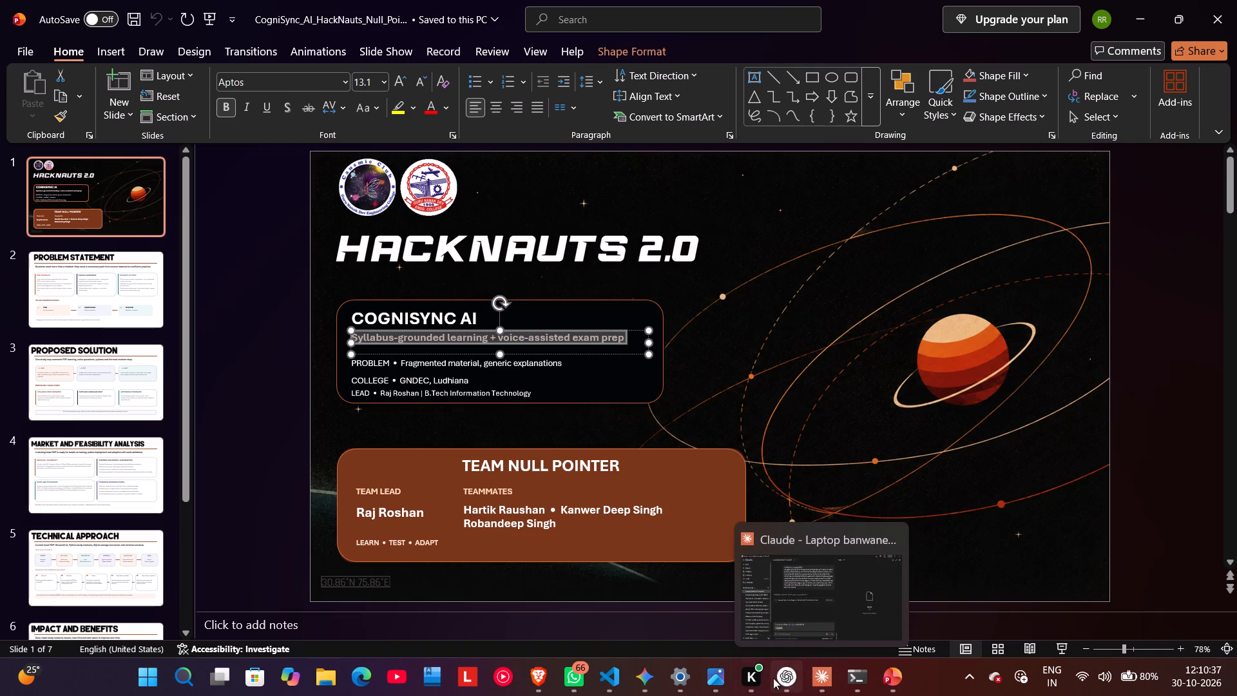
Switch to the Canva presentation and paste the copied tagline into the empty second bullet on the cover slide.
left_click(546, 676)
left_click(503, 313)
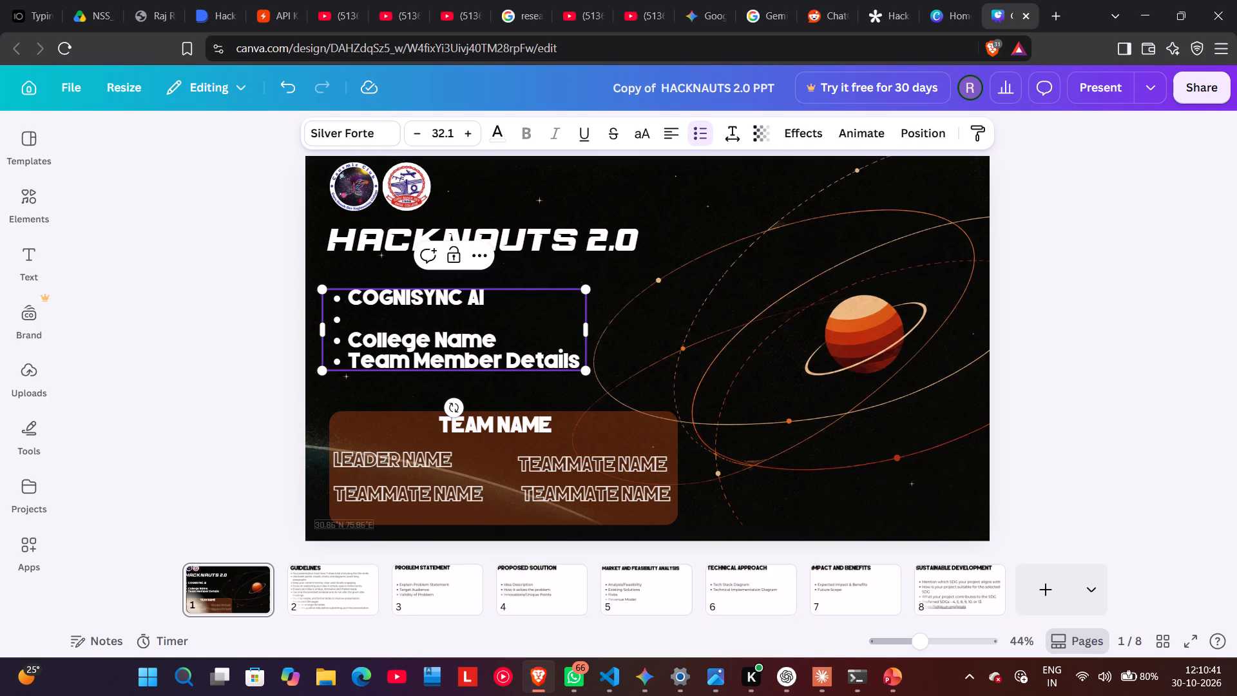
left_click(365, 318)
key("ctrl+v")
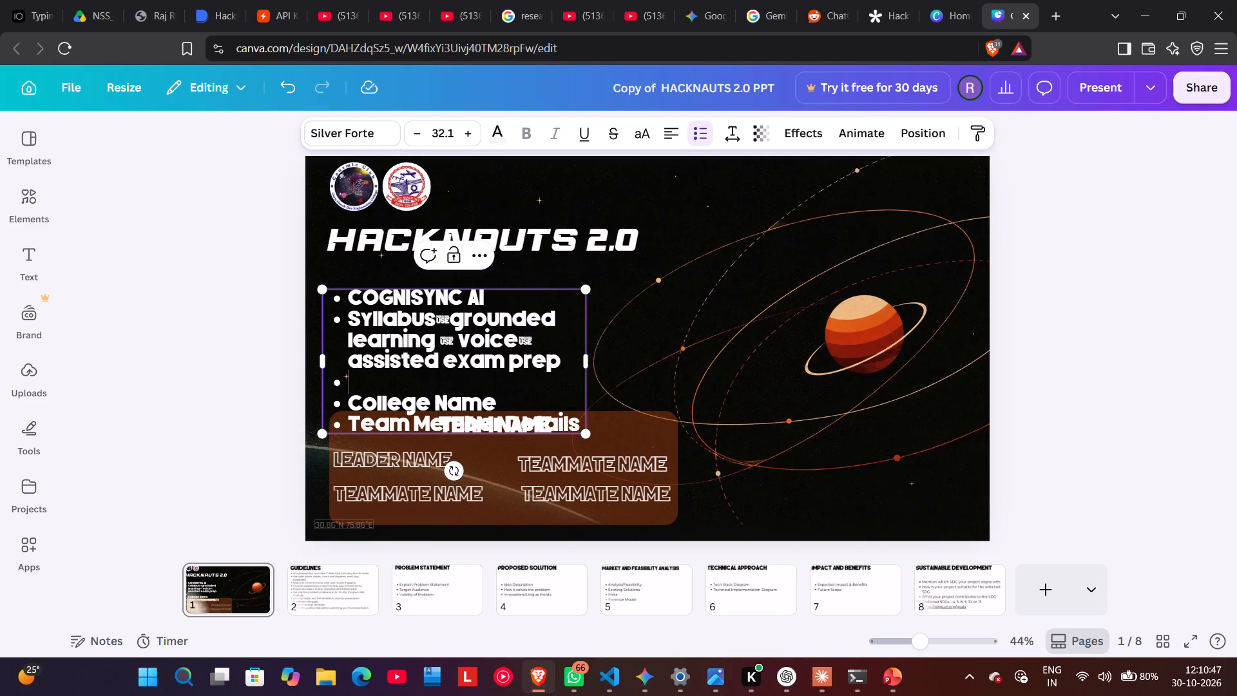
key("ctrl+s")
Reduce the font size of all text in the cover slide's bullet list to 21.1.
key("ctrl+a")
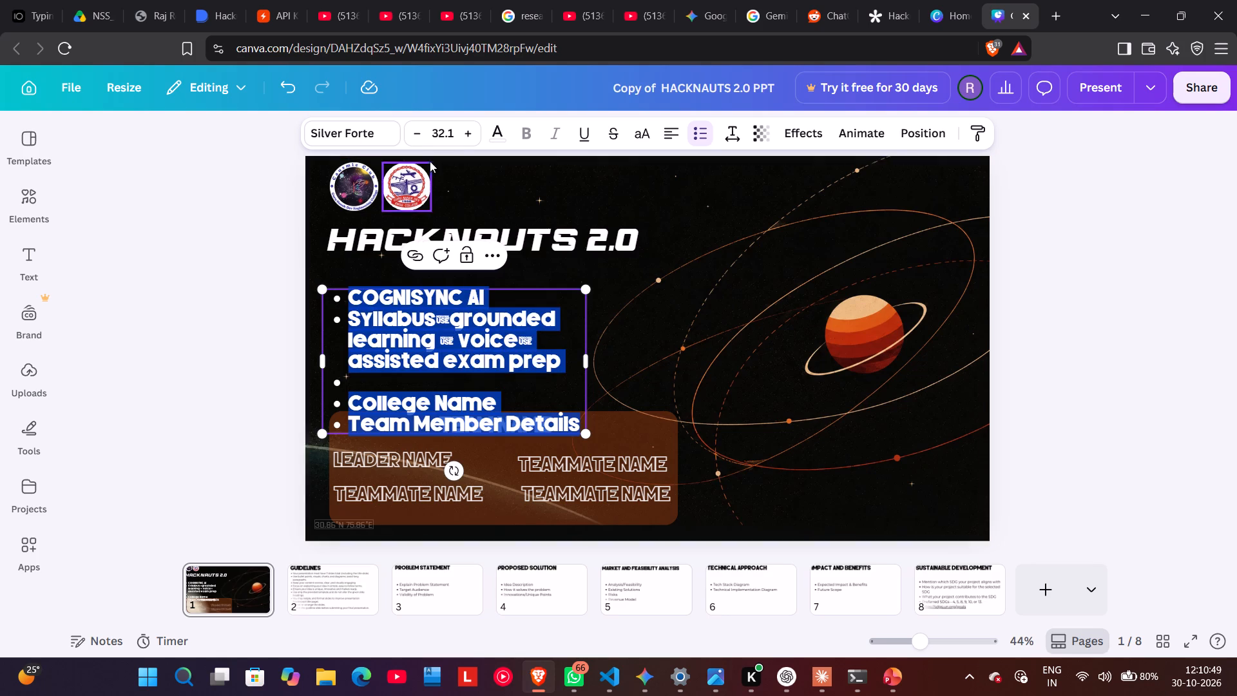
triple_click(418, 133)
triple_click(418, 133)
triple_click(418, 133)
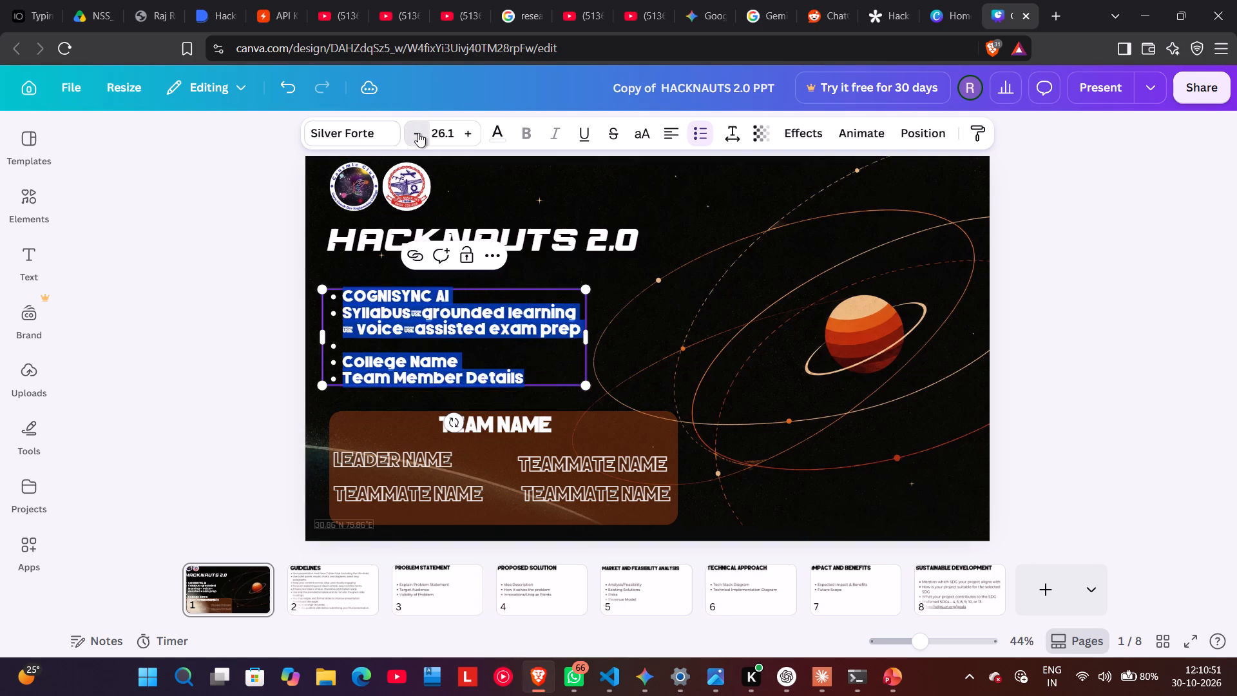
triple_click(418, 133)
triple_click(418, 133)
double_click(418, 133)
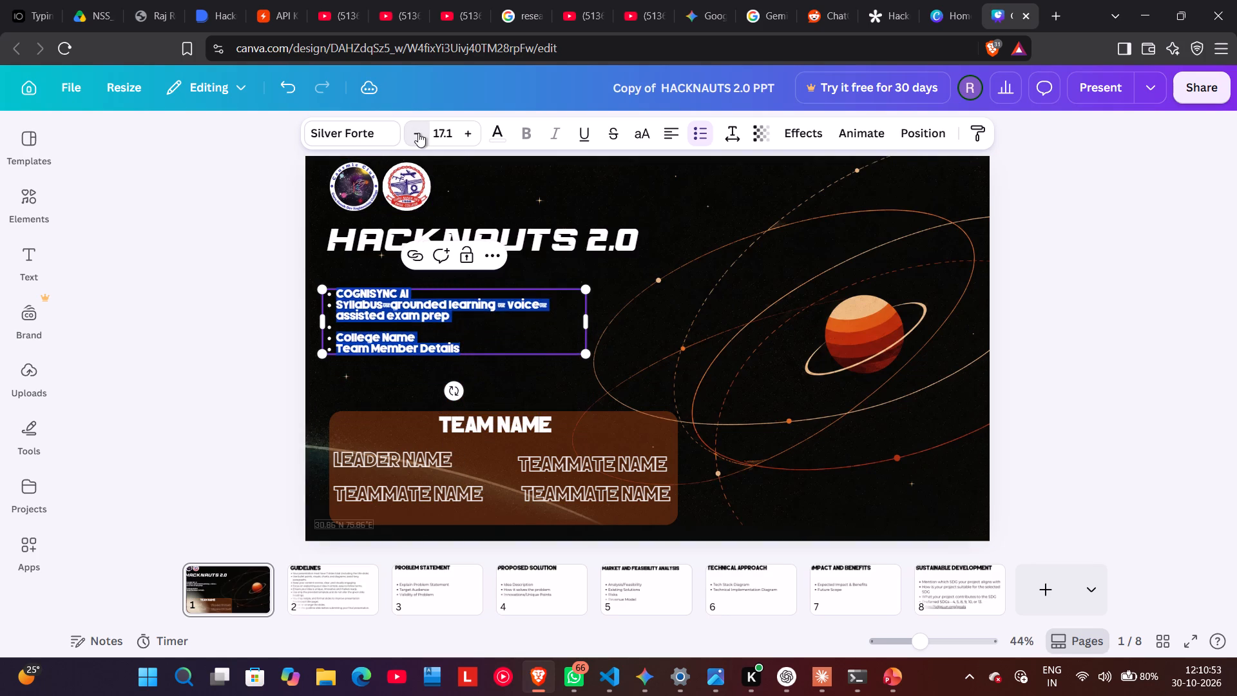
left_click(418, 133)
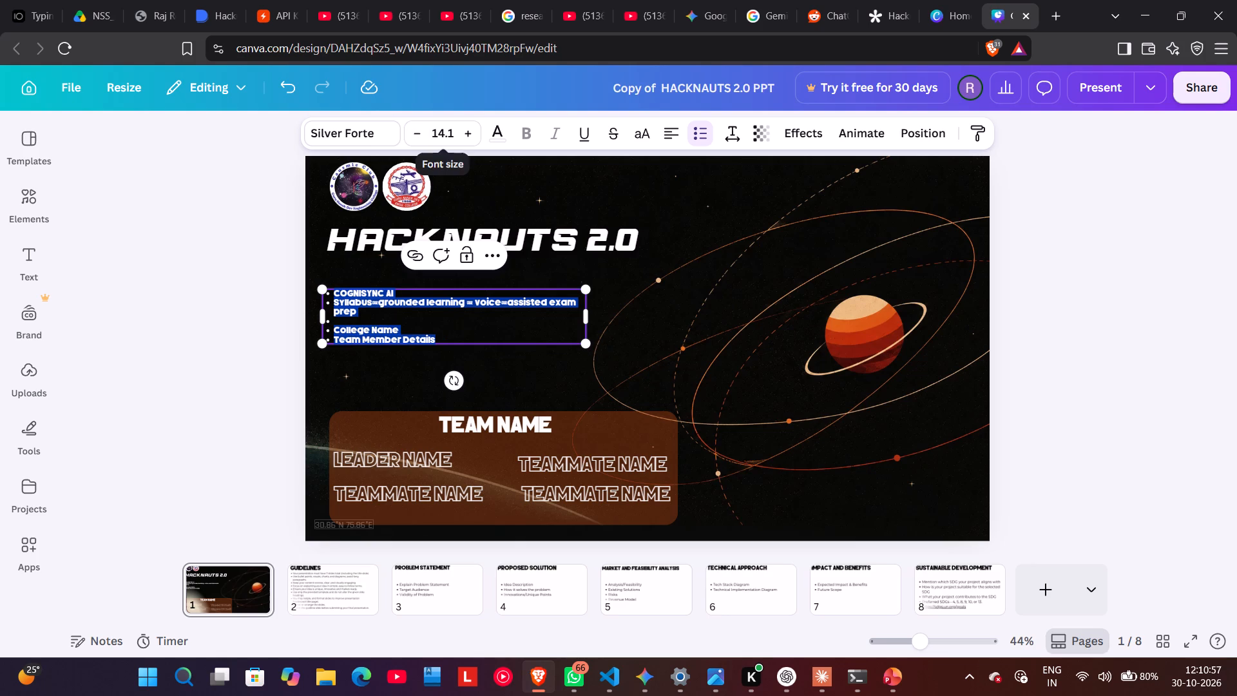
triple_click(471, 131)
left_click(471, 131)
double_click(471, 131)
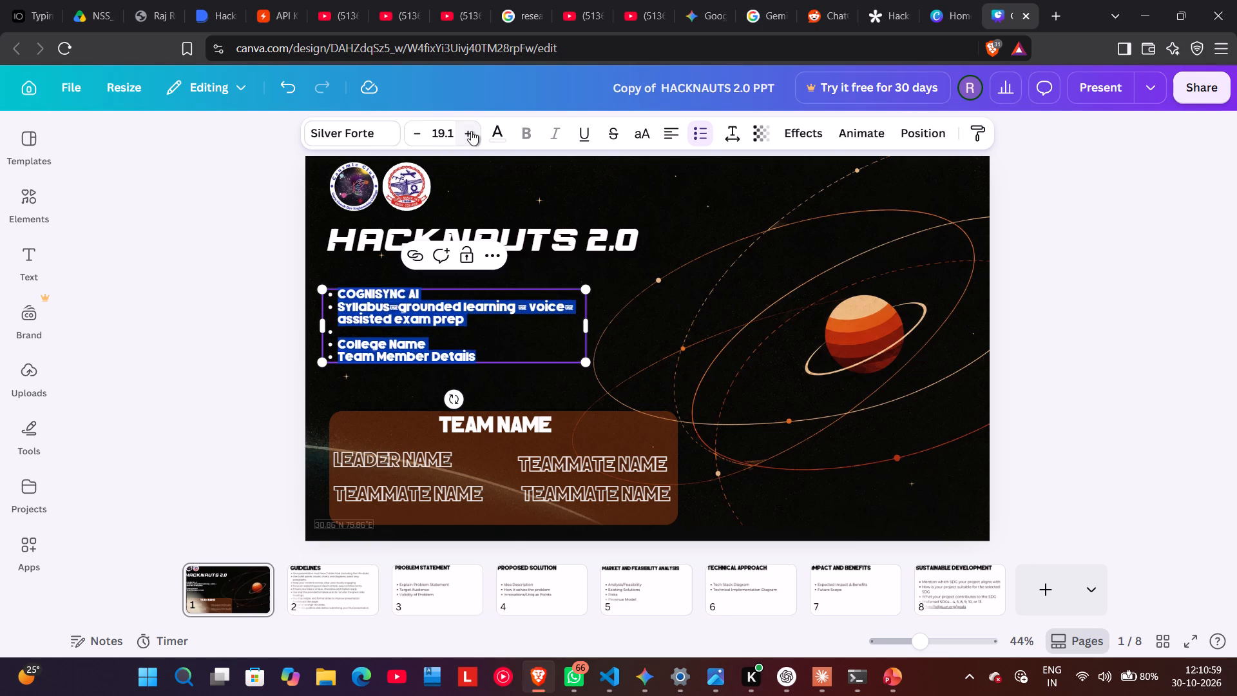
left_click(471, 131)
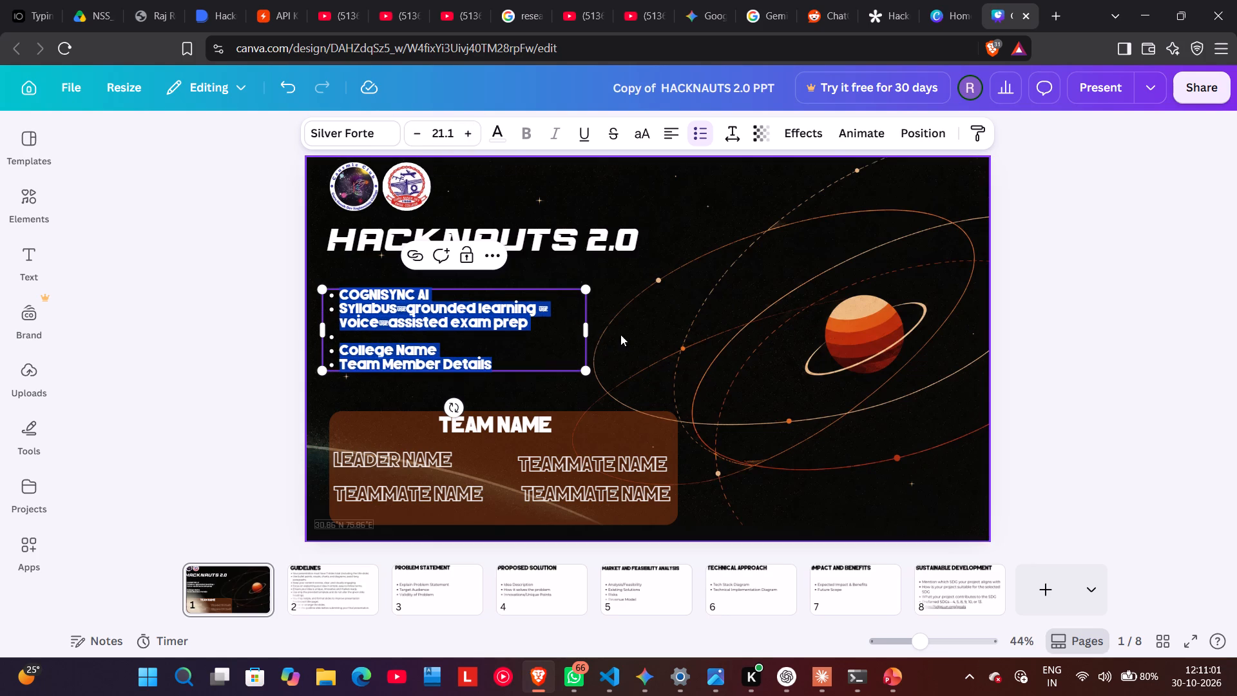
Widen the bullet list's text box so its right edge sits just short of the team panel's right edge.
left_click_drag(587, 334, 650, 331)
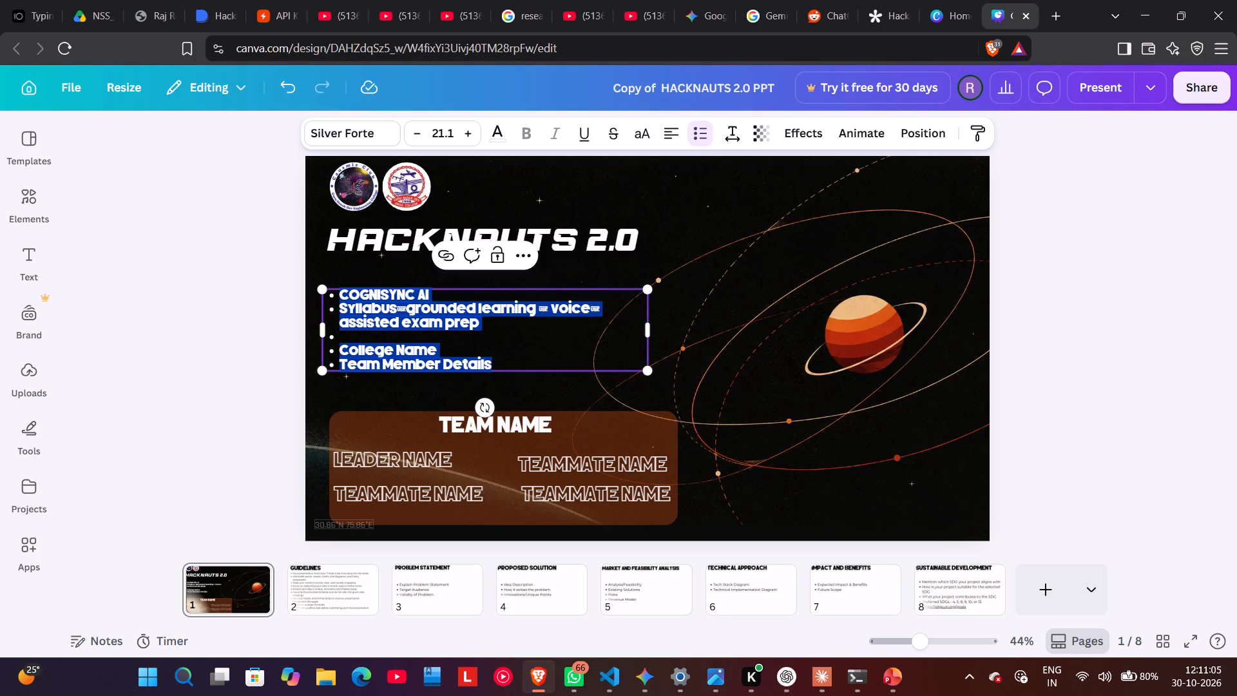
left_click(491, 331)
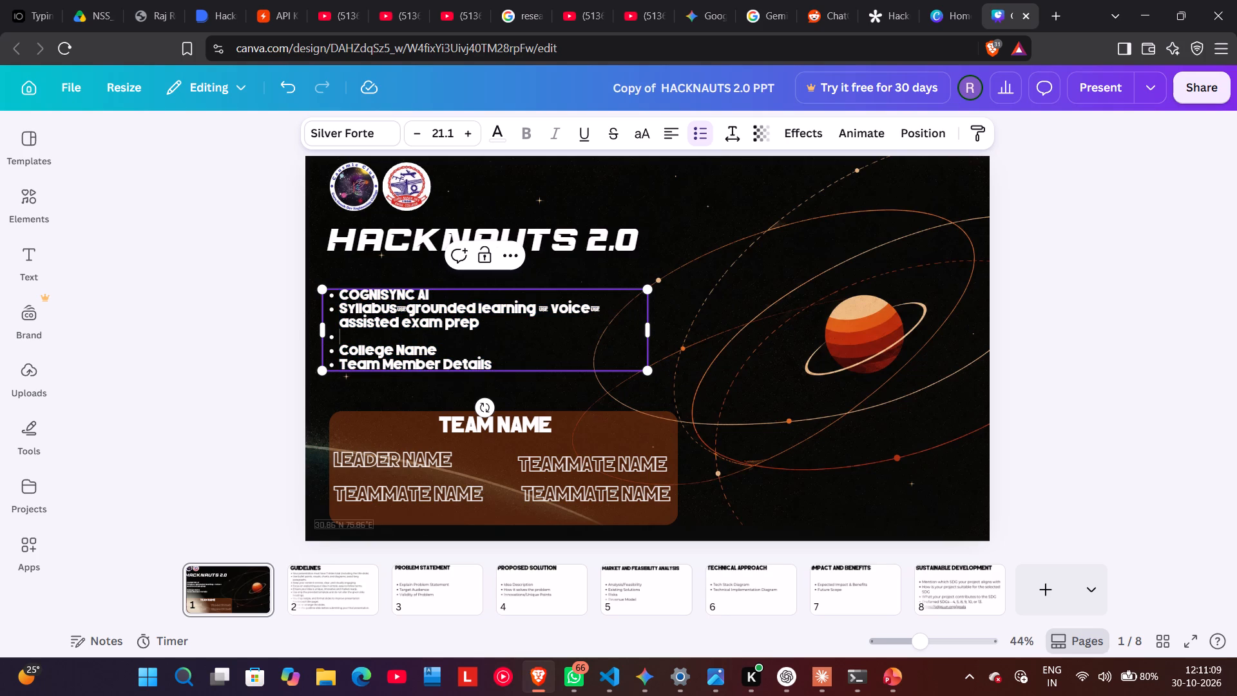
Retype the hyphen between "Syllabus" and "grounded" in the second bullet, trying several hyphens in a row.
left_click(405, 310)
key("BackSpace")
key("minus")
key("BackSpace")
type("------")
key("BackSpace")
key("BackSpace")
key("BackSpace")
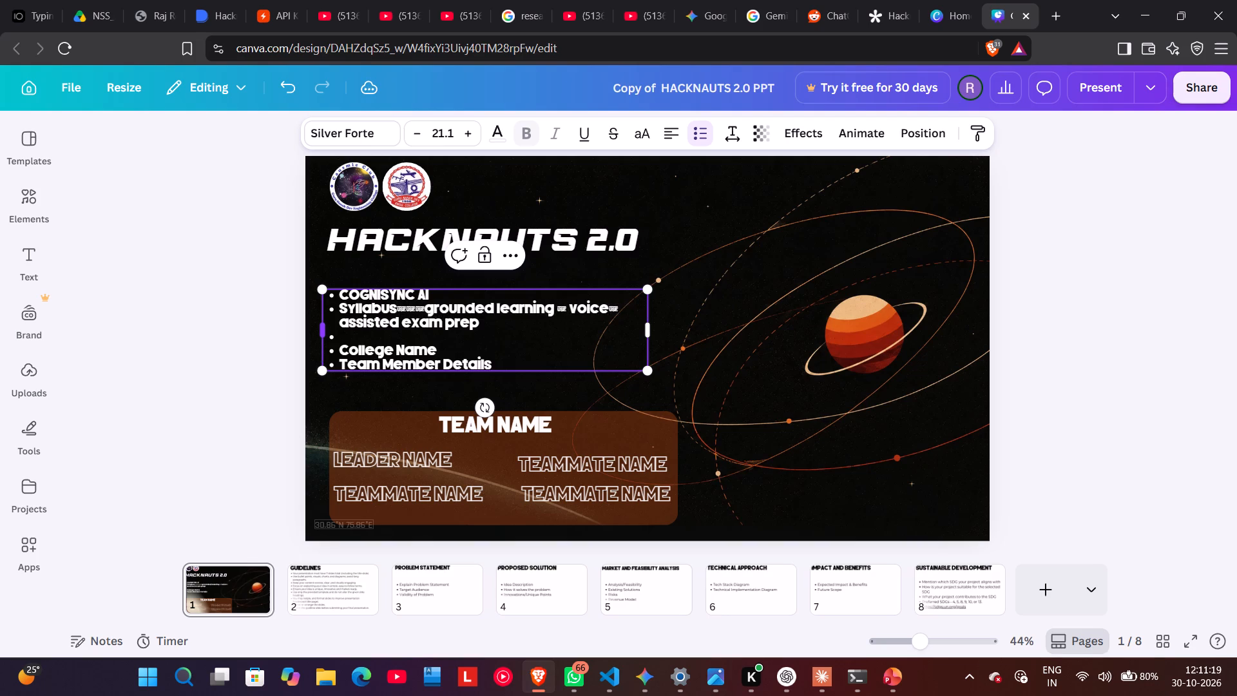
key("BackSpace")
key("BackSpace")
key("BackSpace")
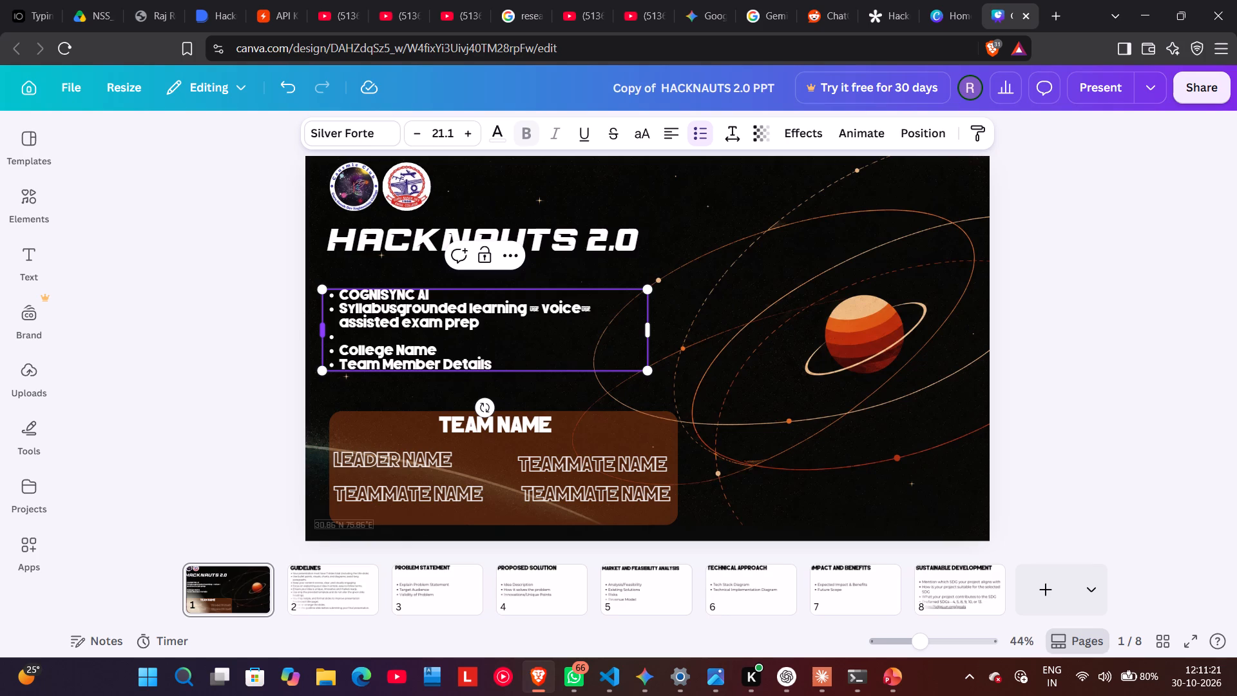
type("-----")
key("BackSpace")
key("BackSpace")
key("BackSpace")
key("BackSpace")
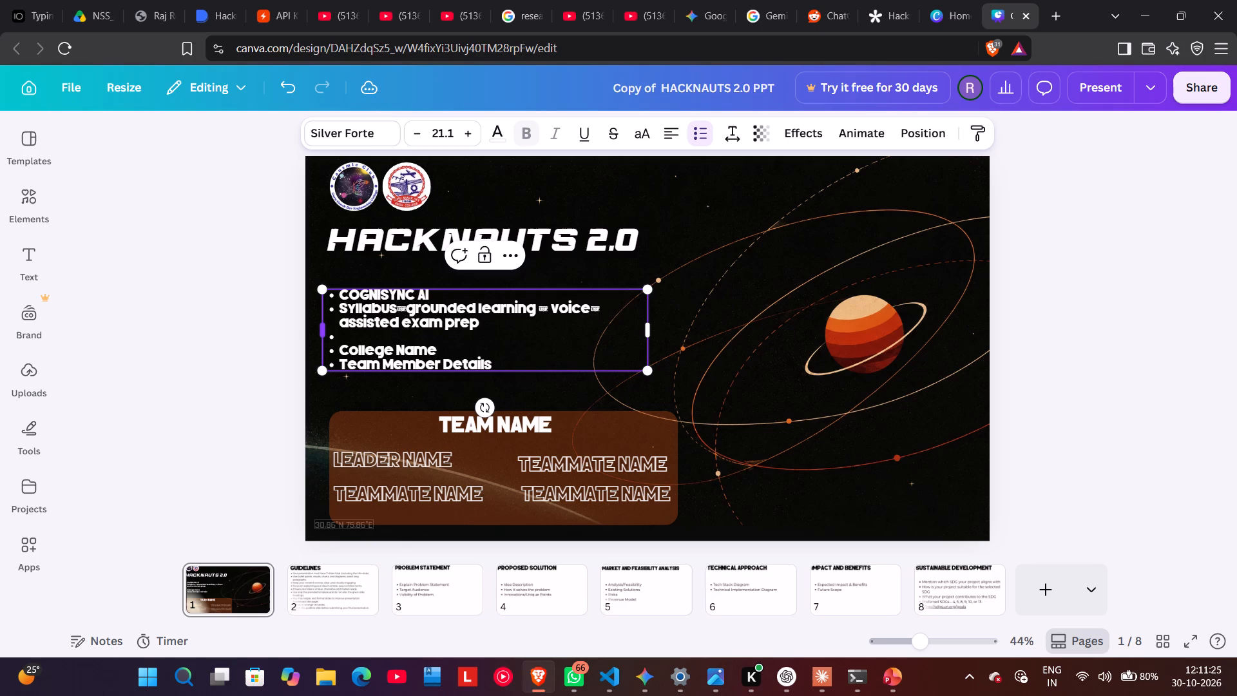
Replace the "LEADER NAME" placeholder in the cover slide's team panel with the team leader's name.
scroll(325, 349, "right", 1)
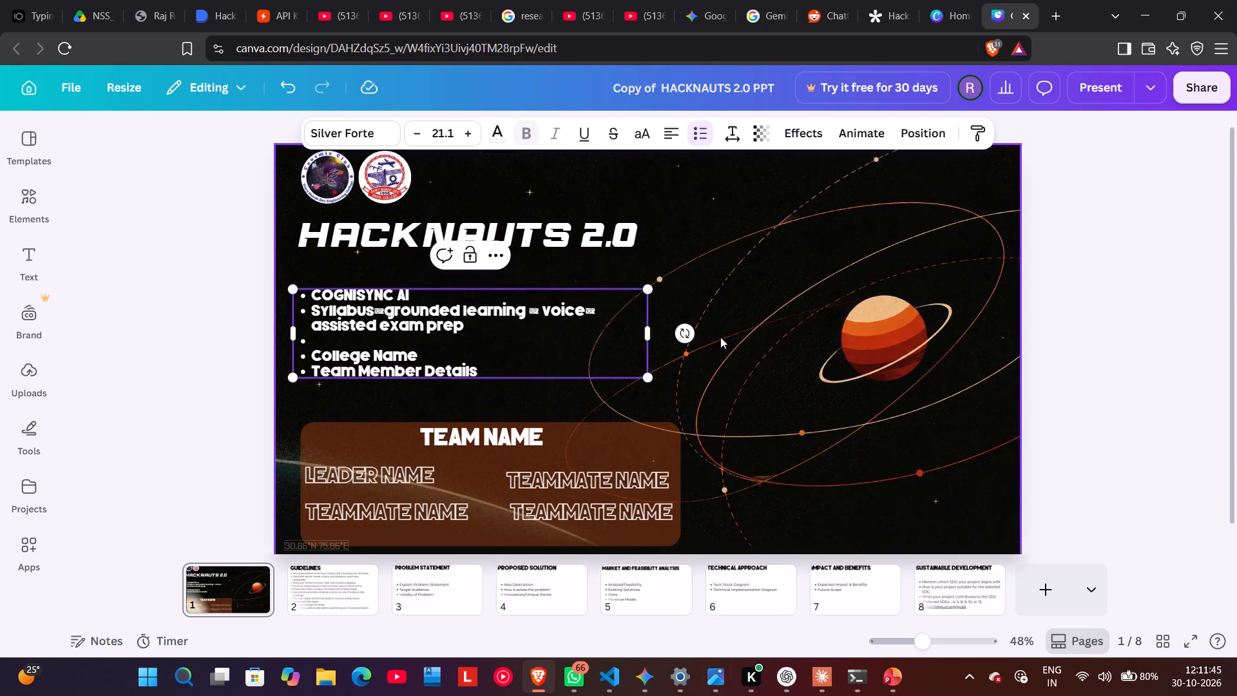
left_click(426, 471)
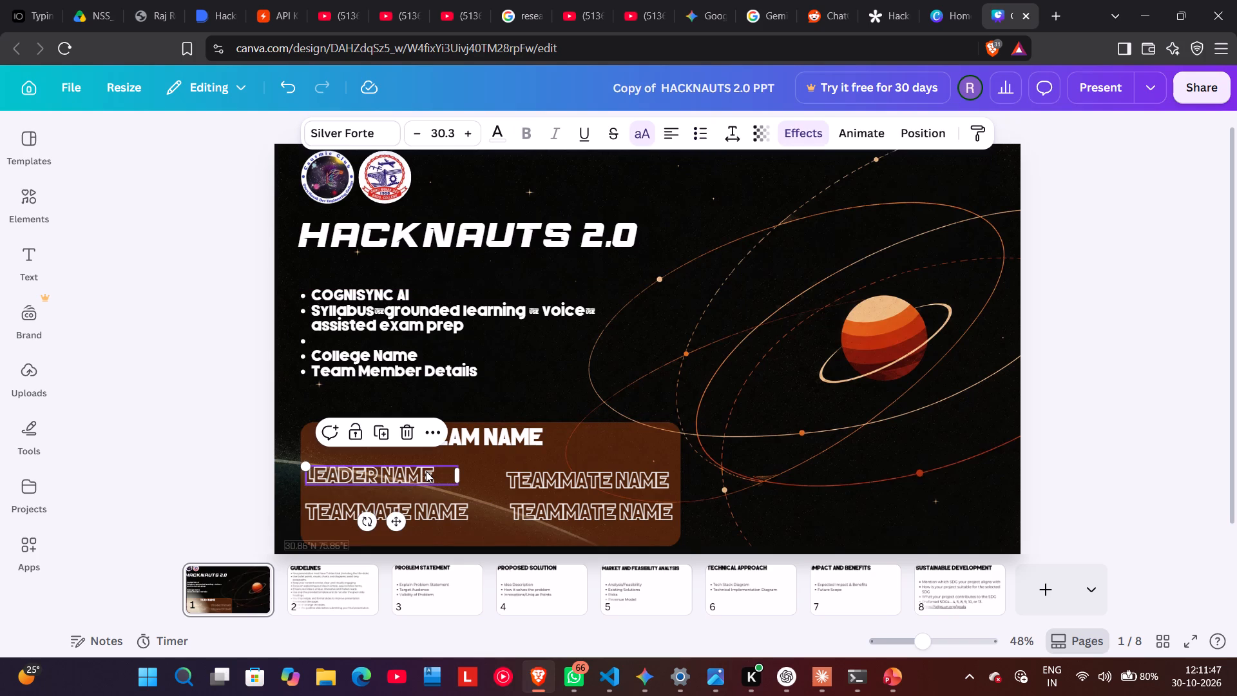
left_click(431, 467)
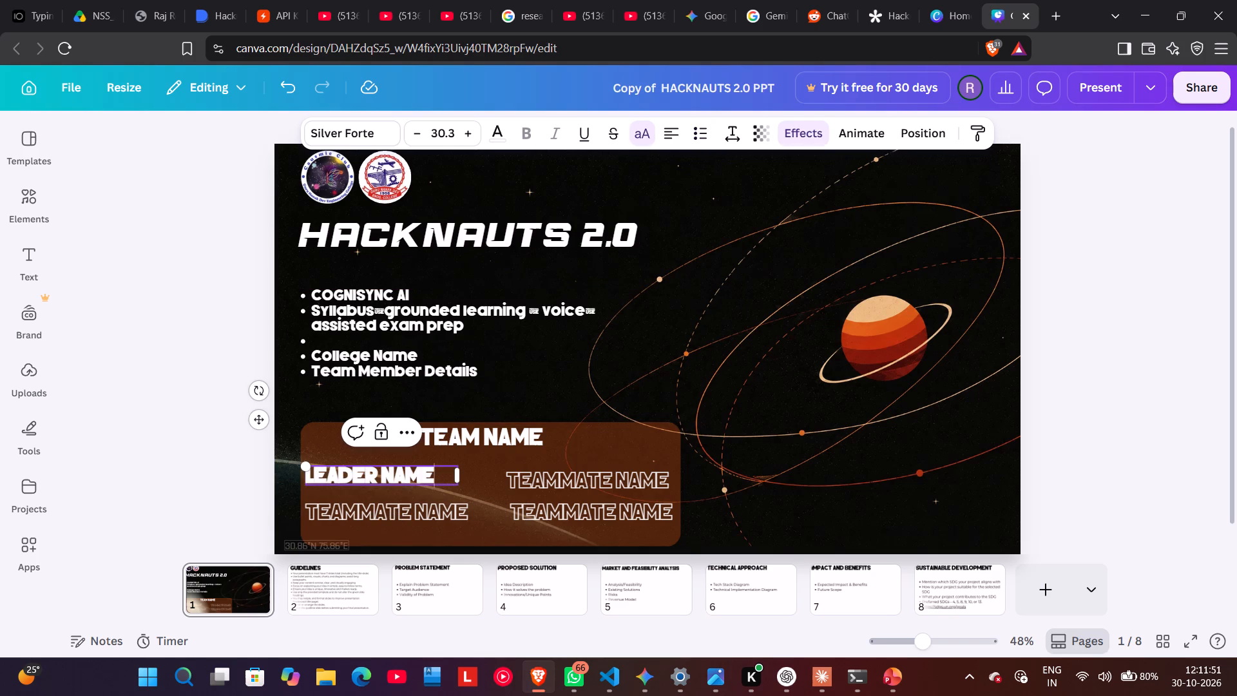
key("ctrl+a")
left_click(416, 476, "ctrl")
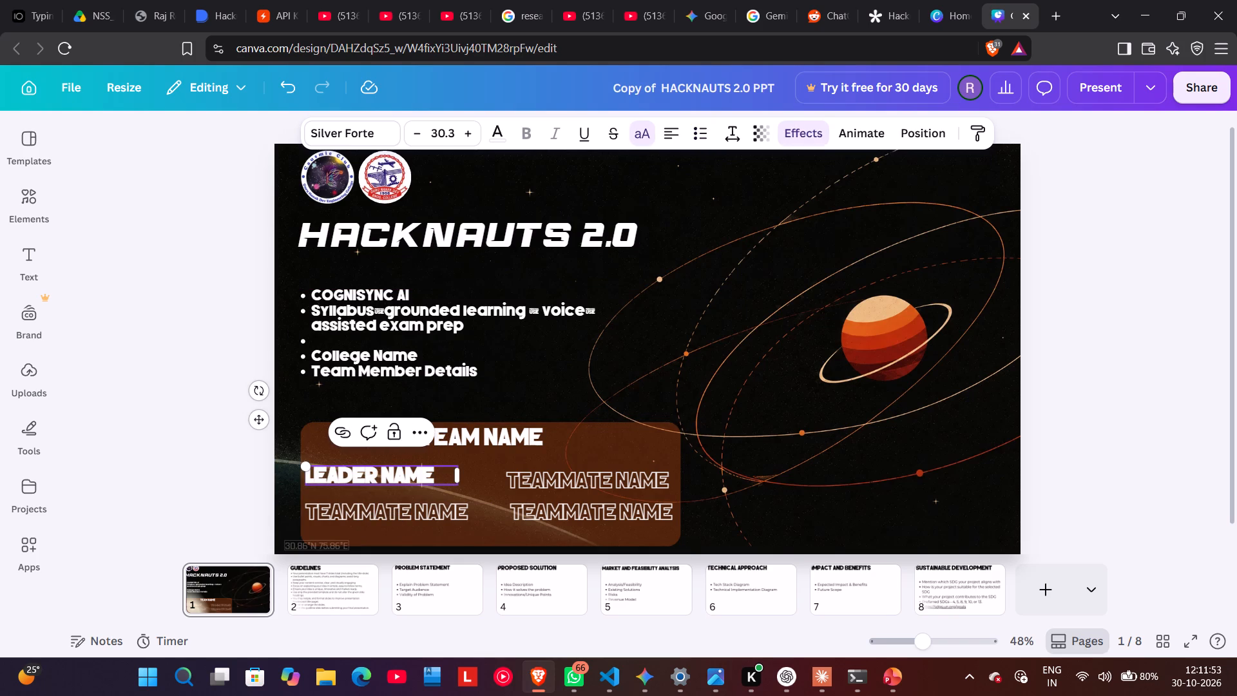
key("ctrl+a")
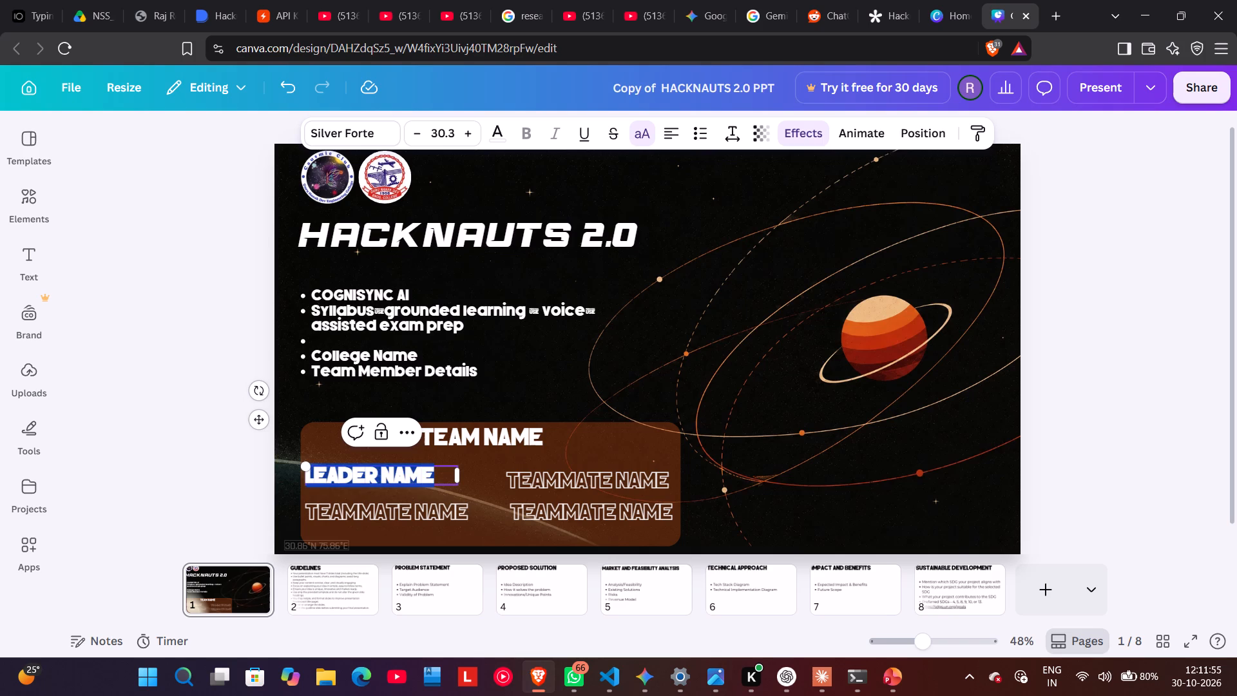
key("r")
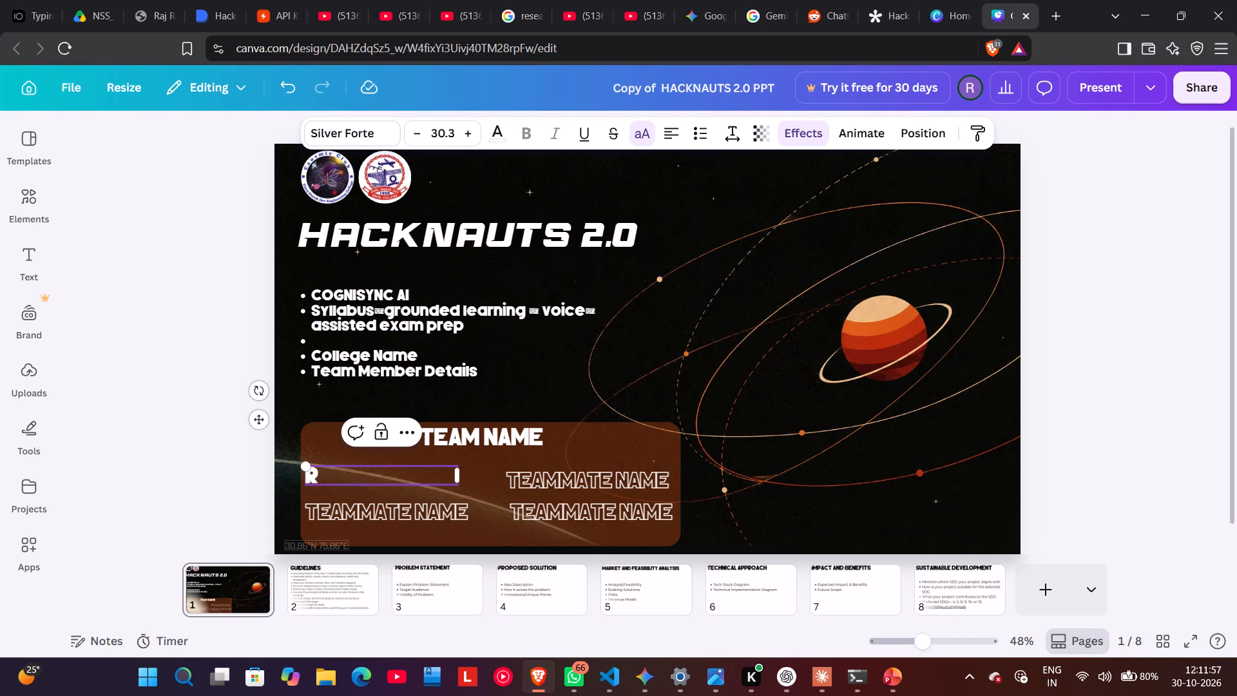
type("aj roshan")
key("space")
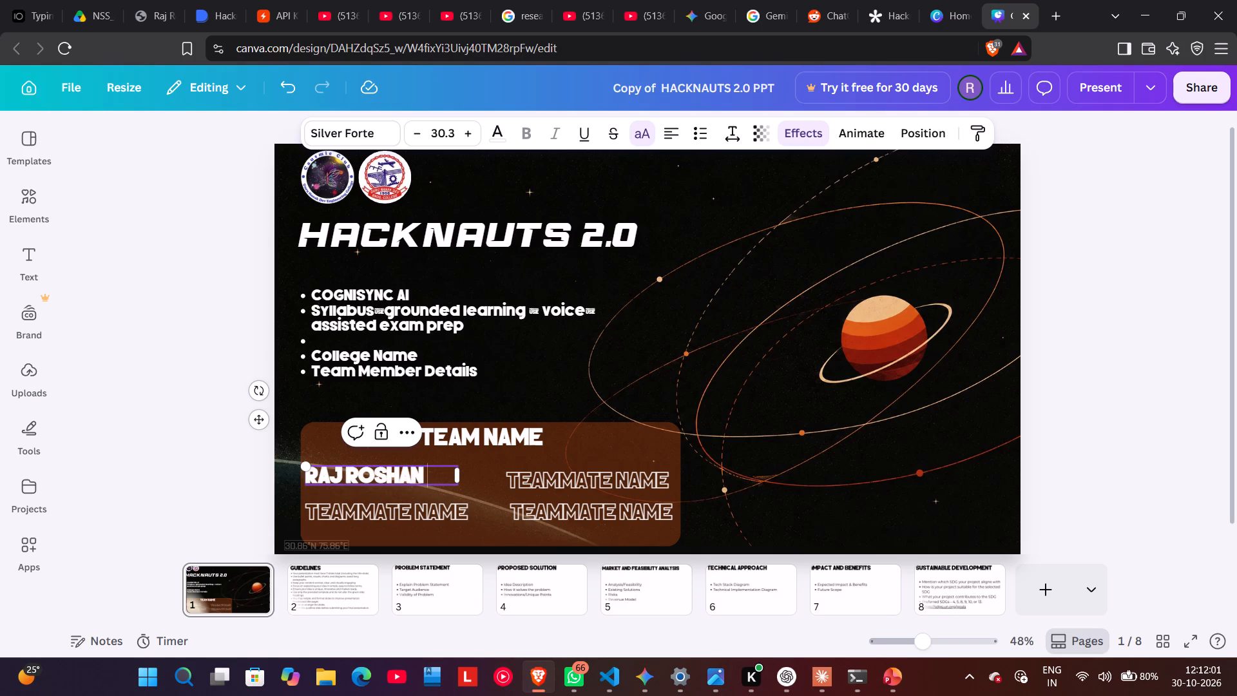
Fill the teammate placeholder beside the leader's name and the one below the leader's name with two teammates' names.
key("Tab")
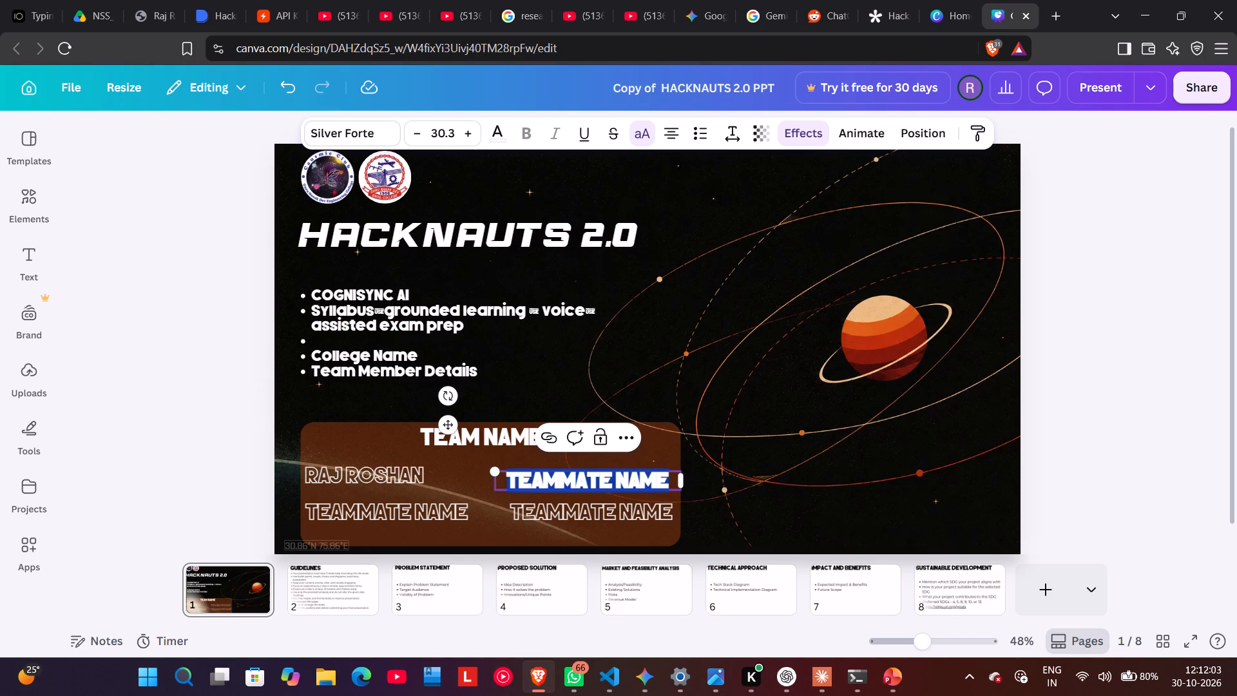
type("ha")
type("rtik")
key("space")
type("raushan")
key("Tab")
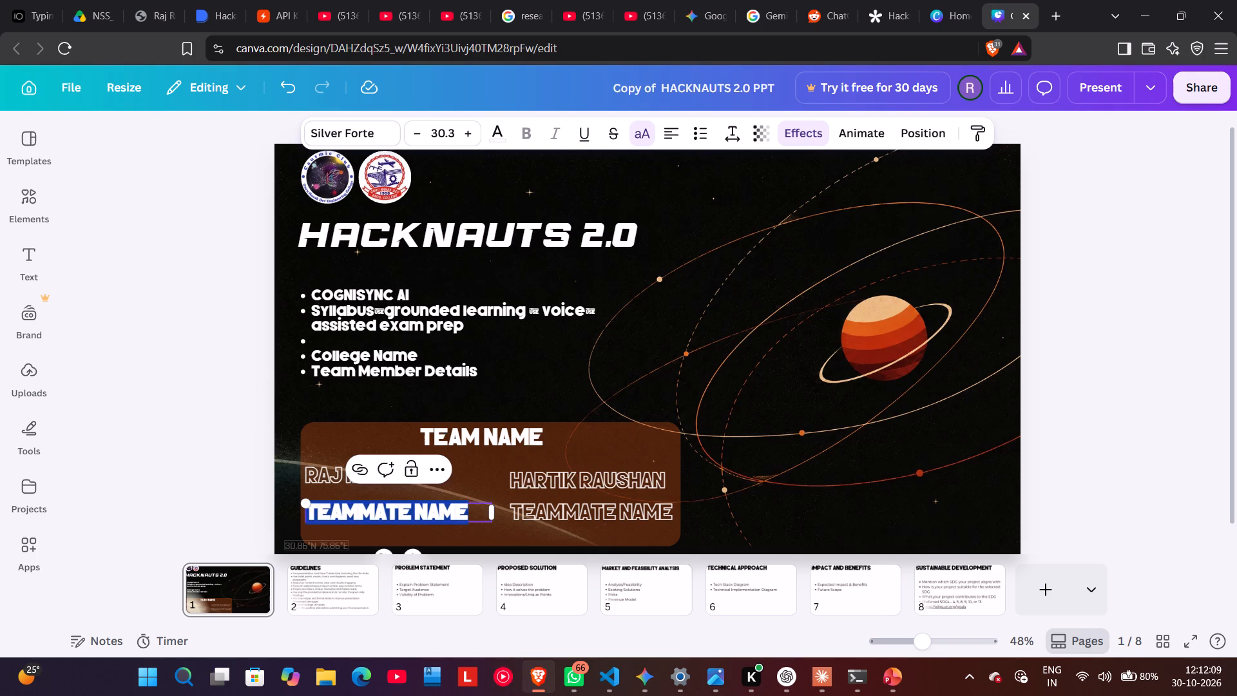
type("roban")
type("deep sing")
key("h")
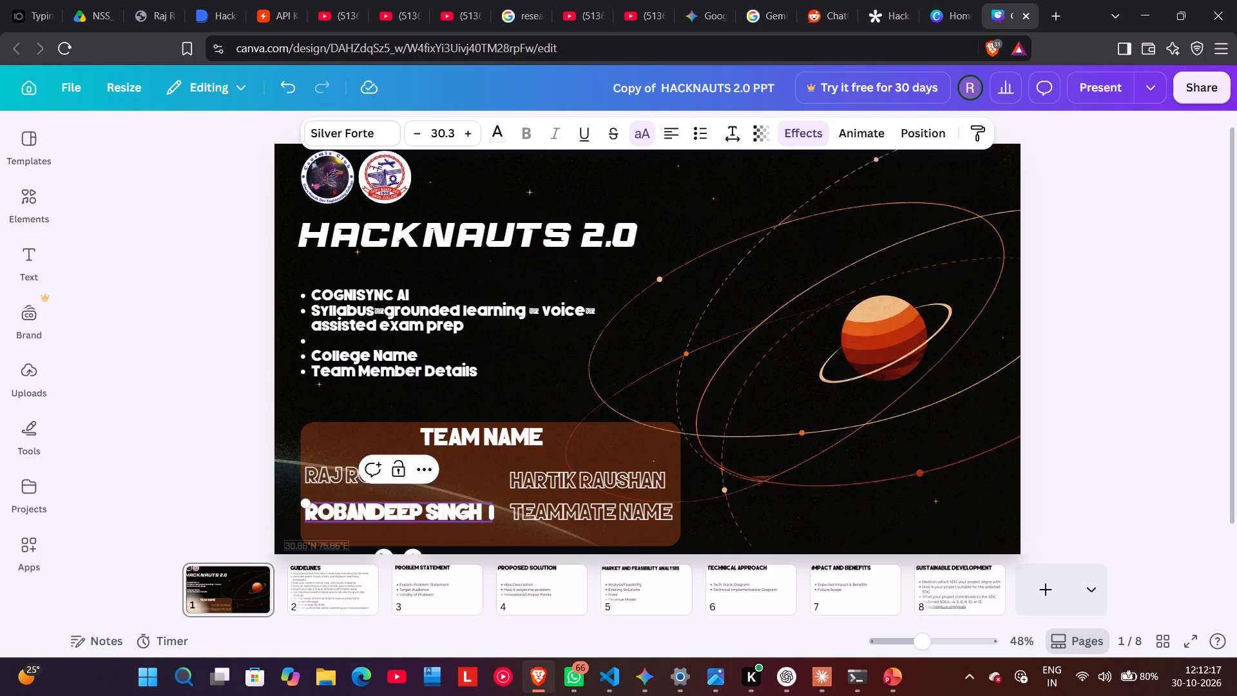
Replace the last remaining "TEAMMATE NAME" placeholder with the third teammate's name.
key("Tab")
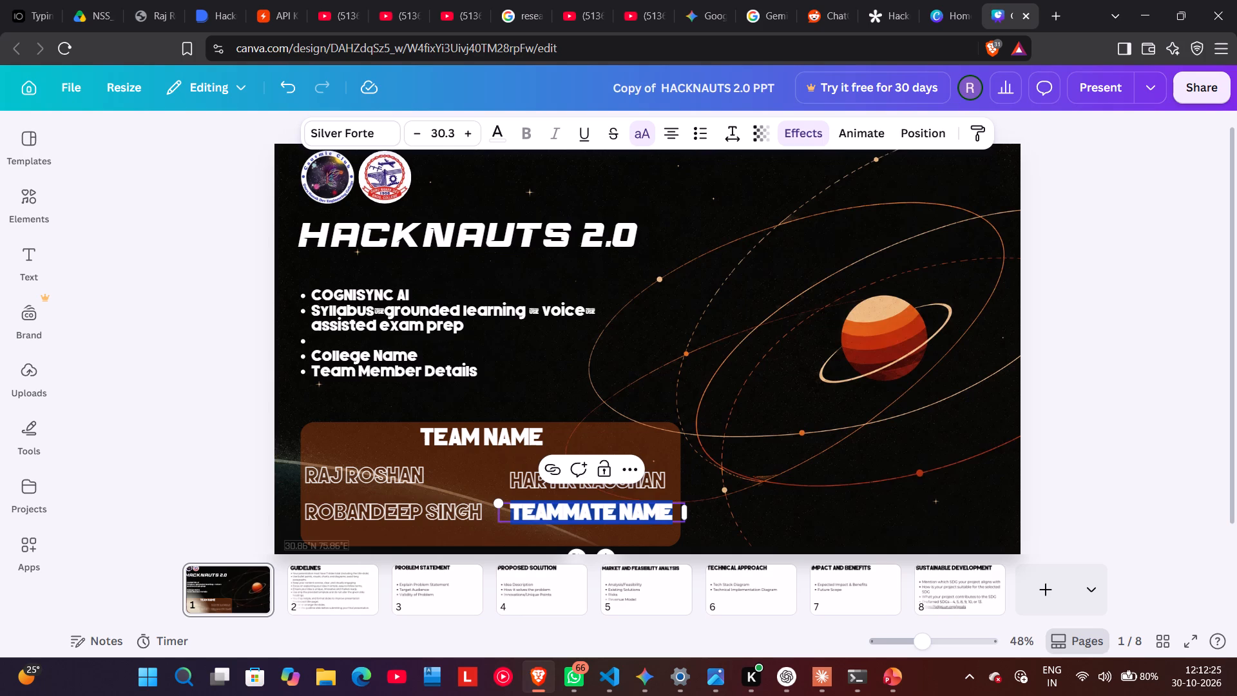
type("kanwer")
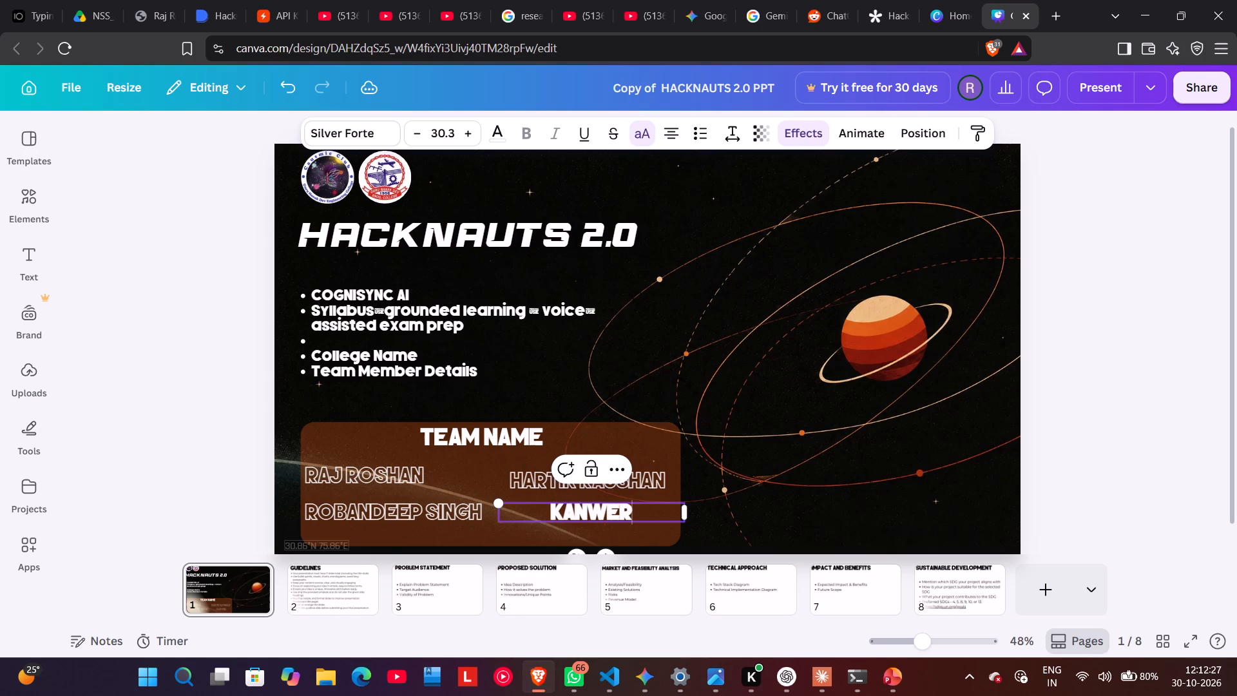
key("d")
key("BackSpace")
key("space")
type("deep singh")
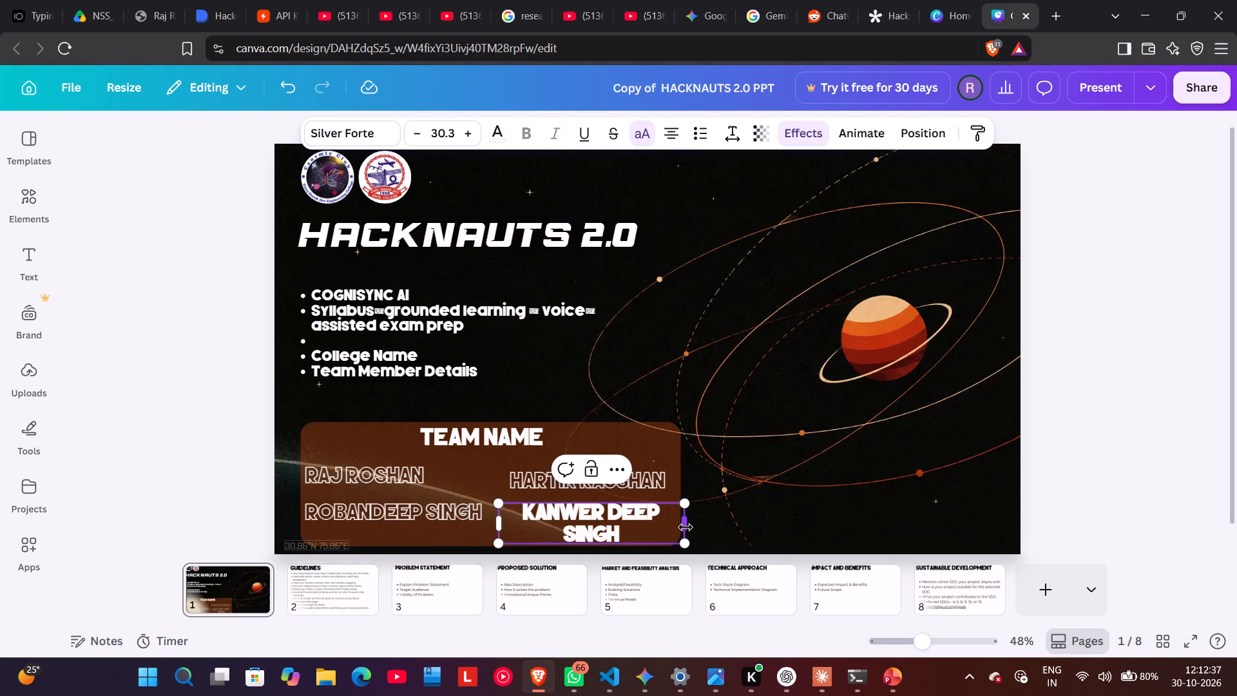
Widen the third teammate's text box so the name fits on one line, and shift it slightly toward the neighbouring name.
left_click_drag(686, 527, 689, 528)
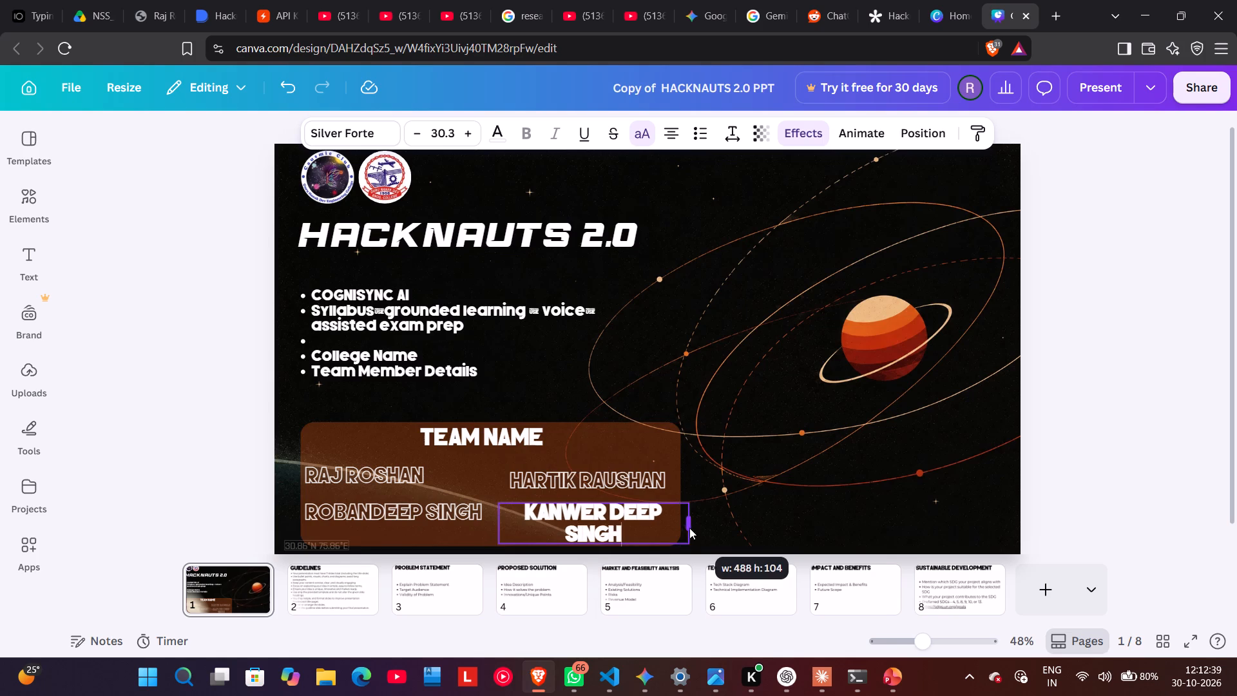
left_click_drag(689, 528, 705, 527)
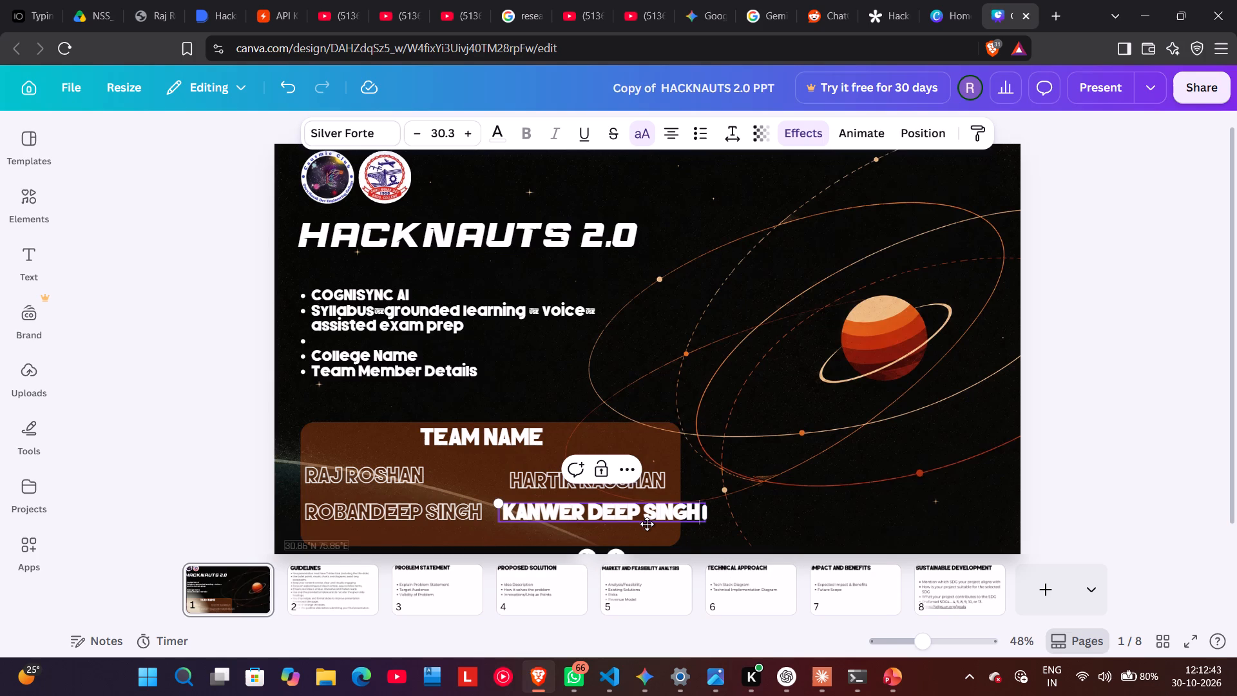
left_click_drag(647, 524, 640, 524)
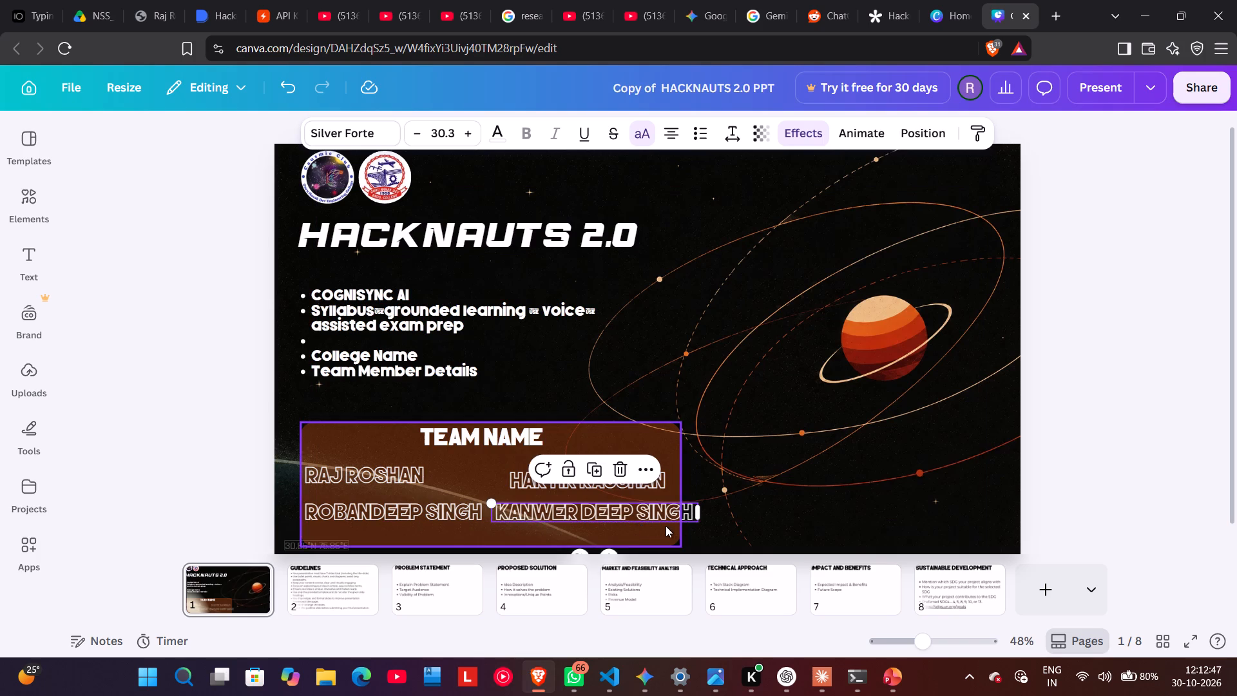
Widen the brown team panel so its right edge extends just past the third teammate's name.
left_click(678, 527)
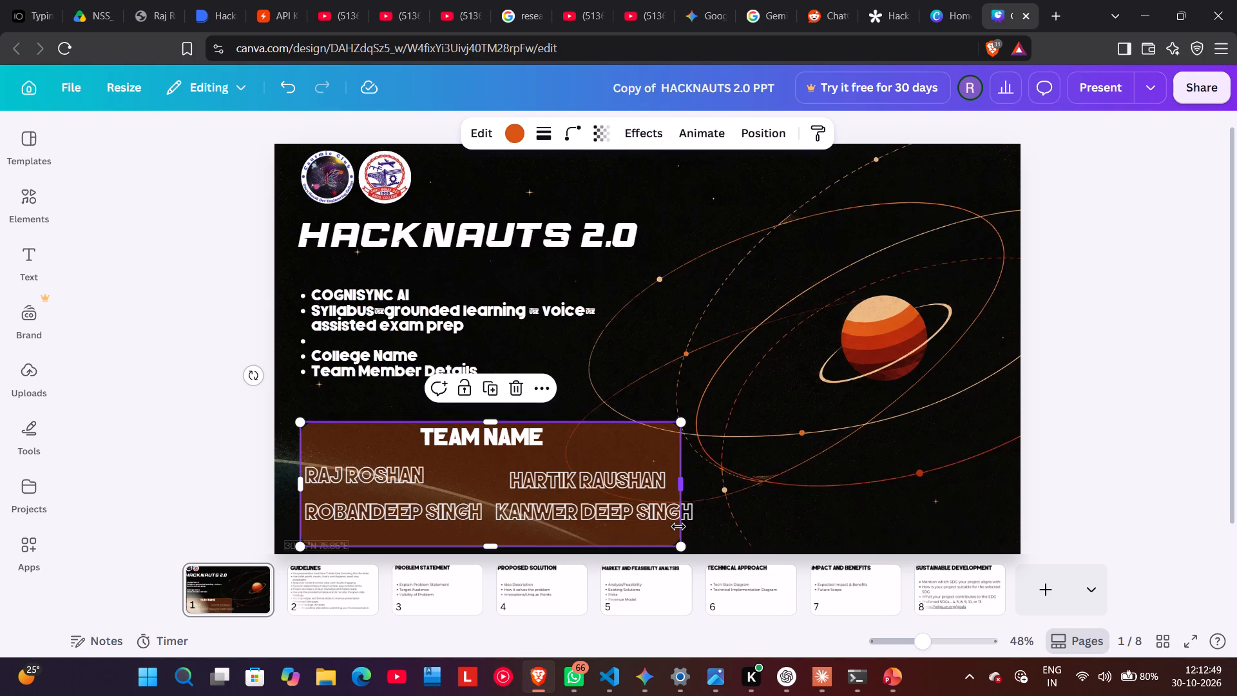
left_click_drag(678, 527, 698, 528)
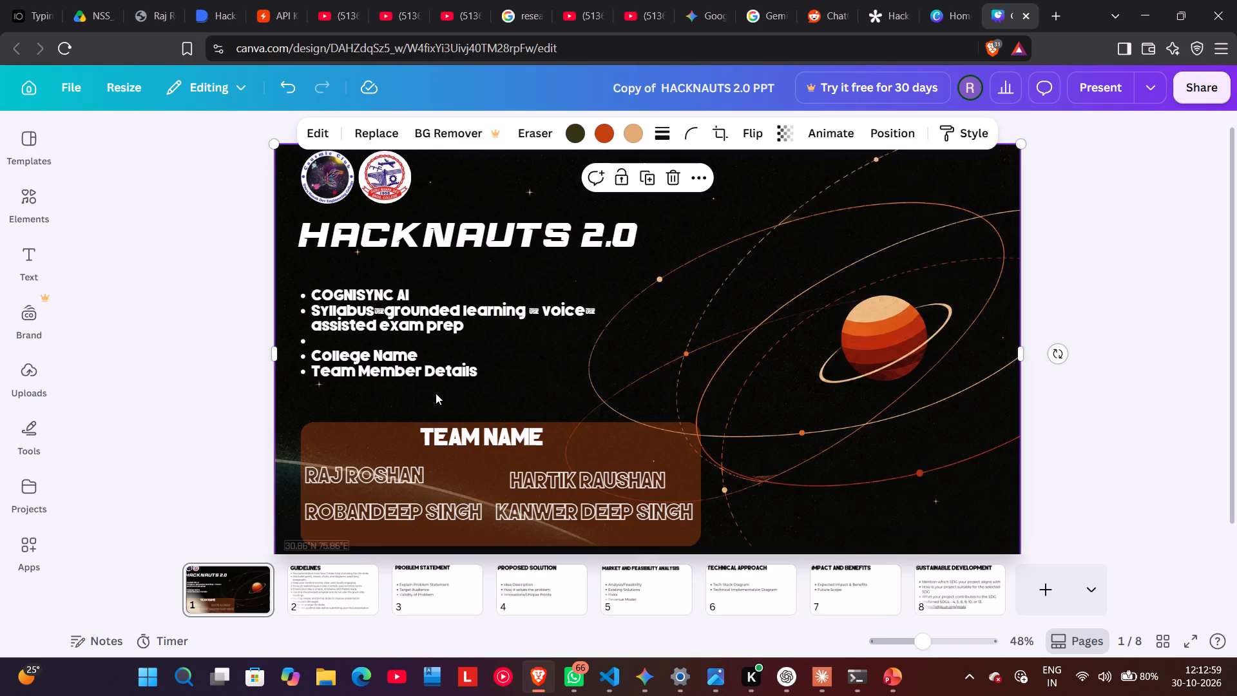
Delete the bullet list text box beneath the HACKNAUTS 2.0 title on the cover slide.
left_click(490, 369)
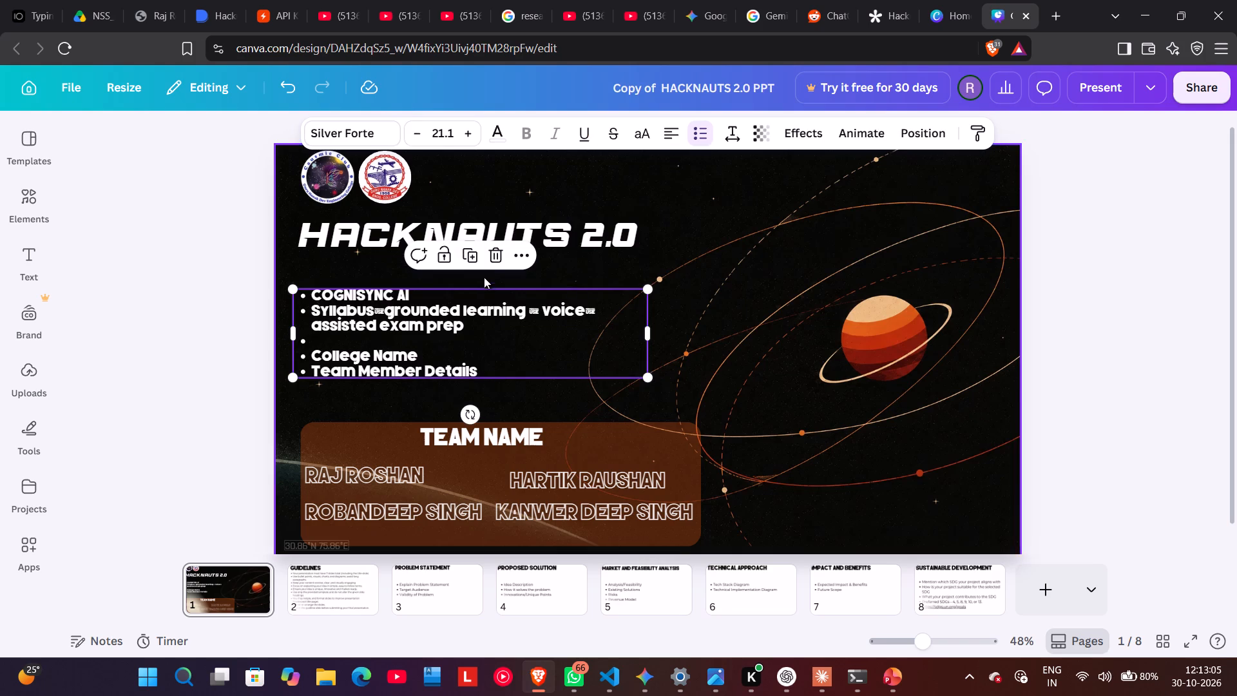
left_click(492, 260)
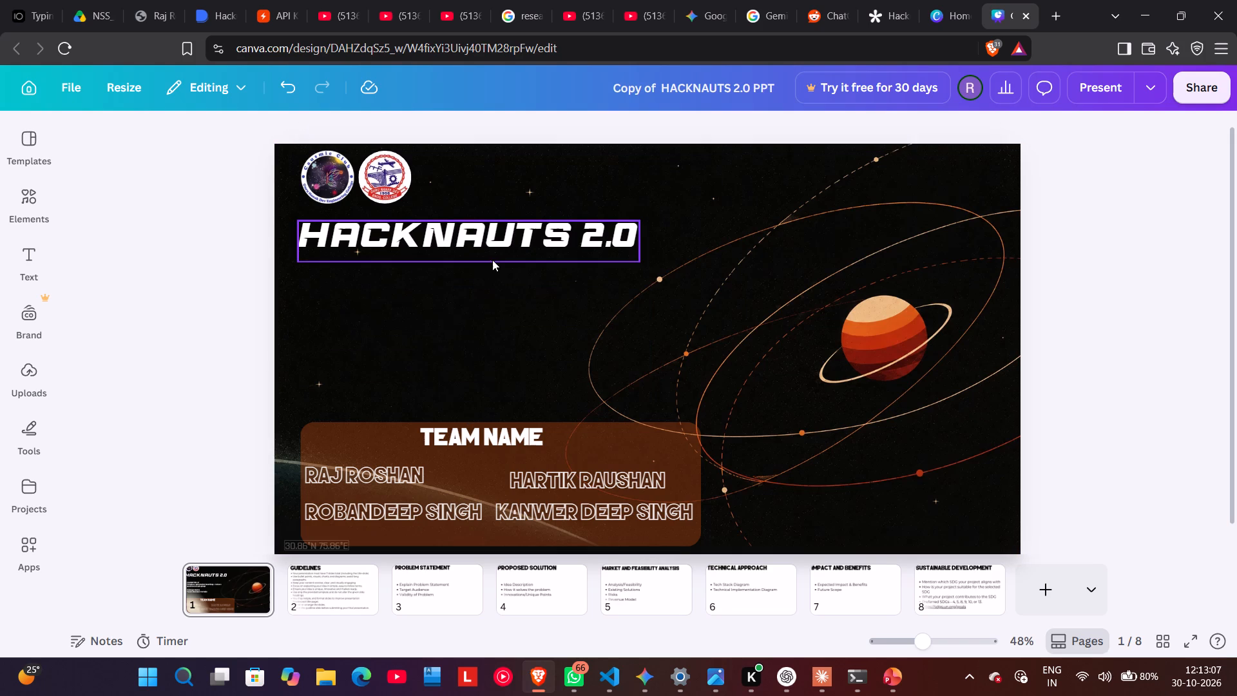
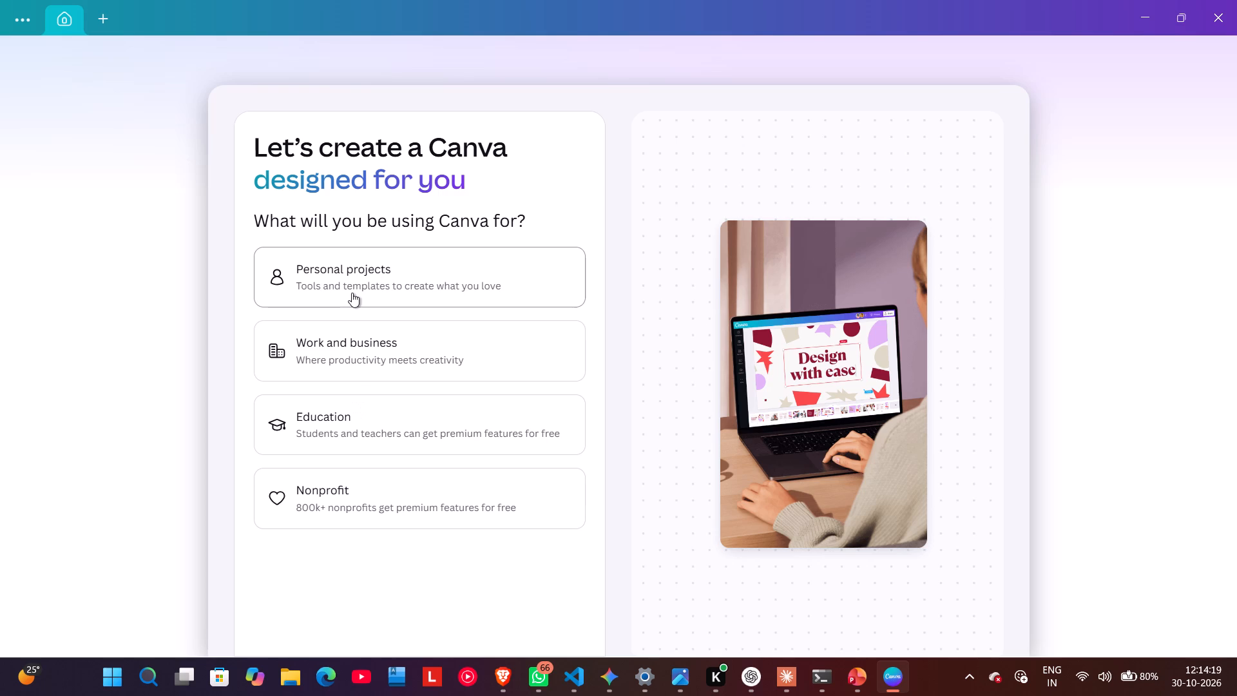
Complete the Canva onboarding by choosing personal projects and accepting the AI content setting as shown.
left_click(352, 293)
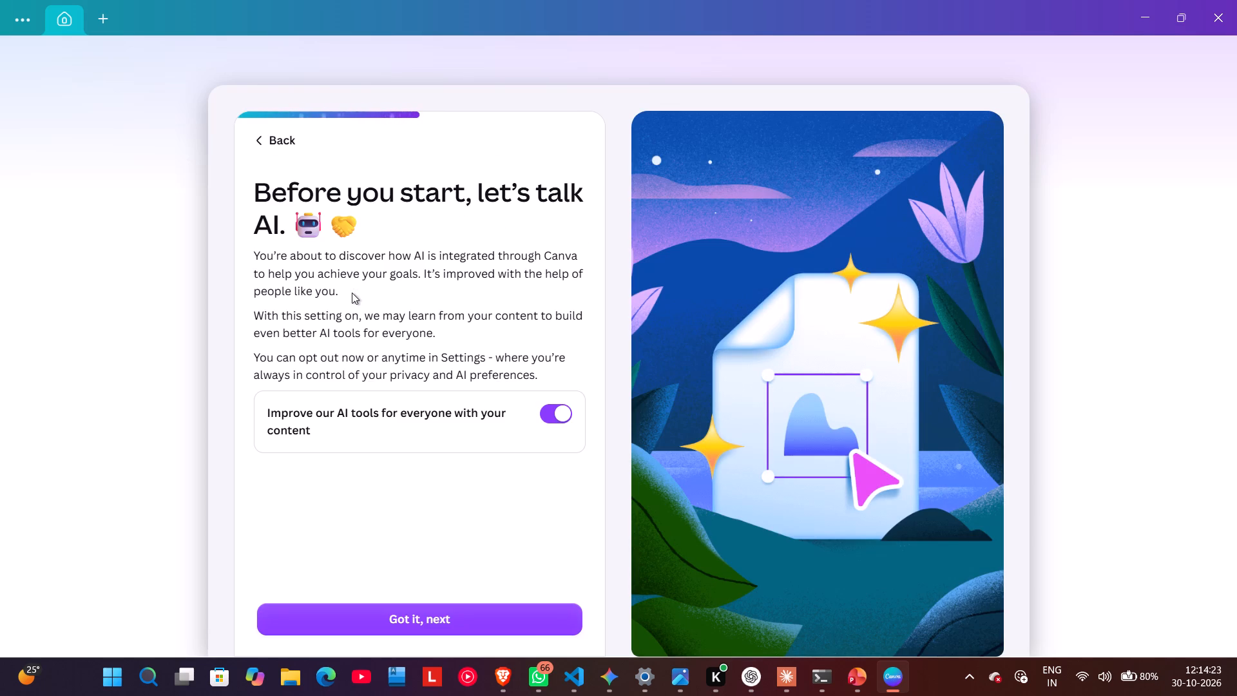
scroll(352, 477, "down", 4)
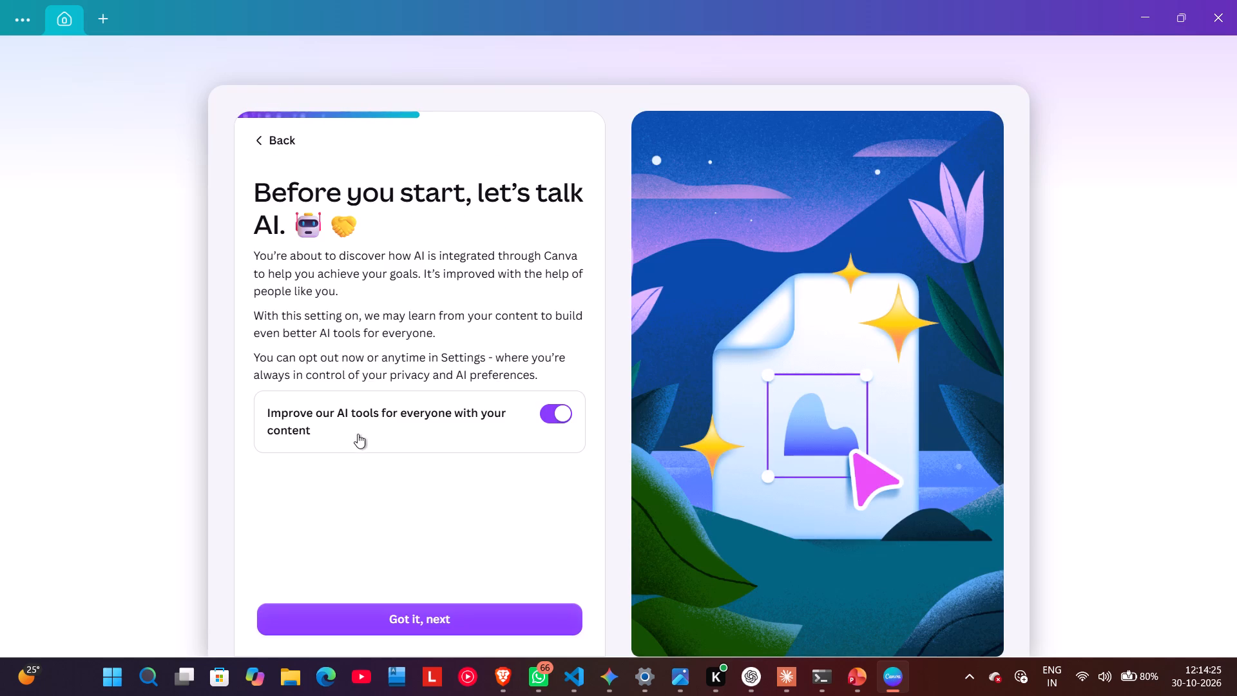
left_click(381, 623)
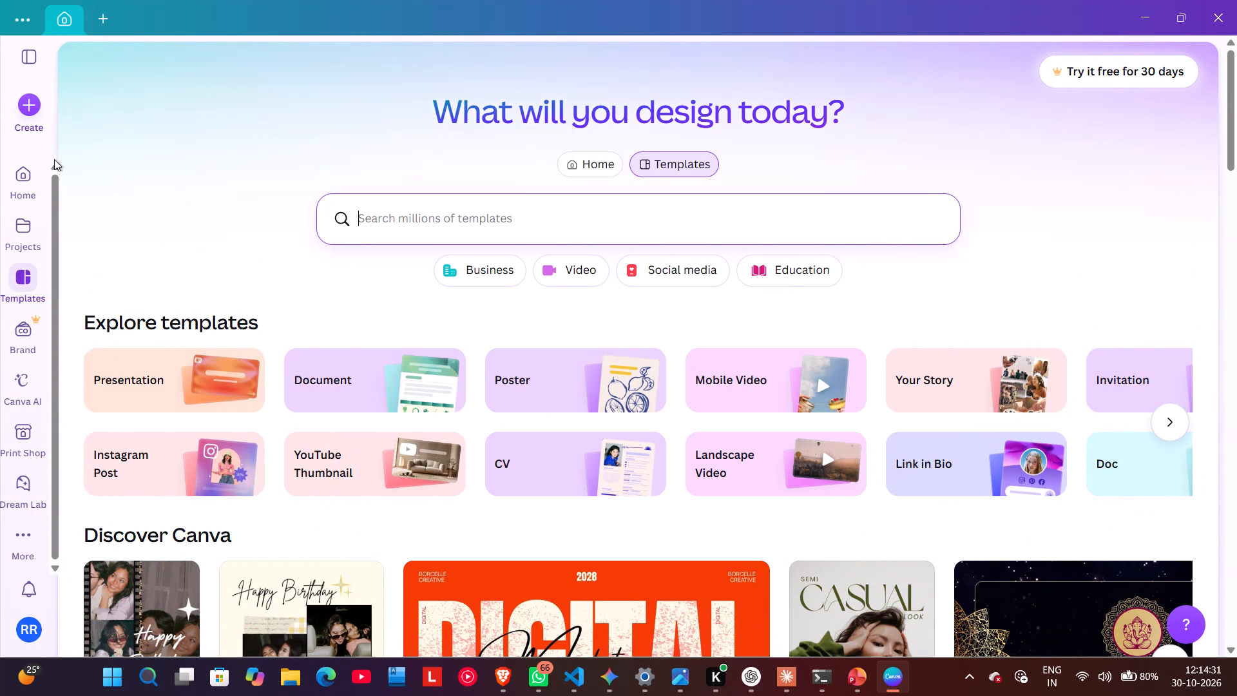
Upload the CogniSync_AI_HackNauts_Null_Pointer presentation from the Downloads folder to Canva.
left_click(24, 103)
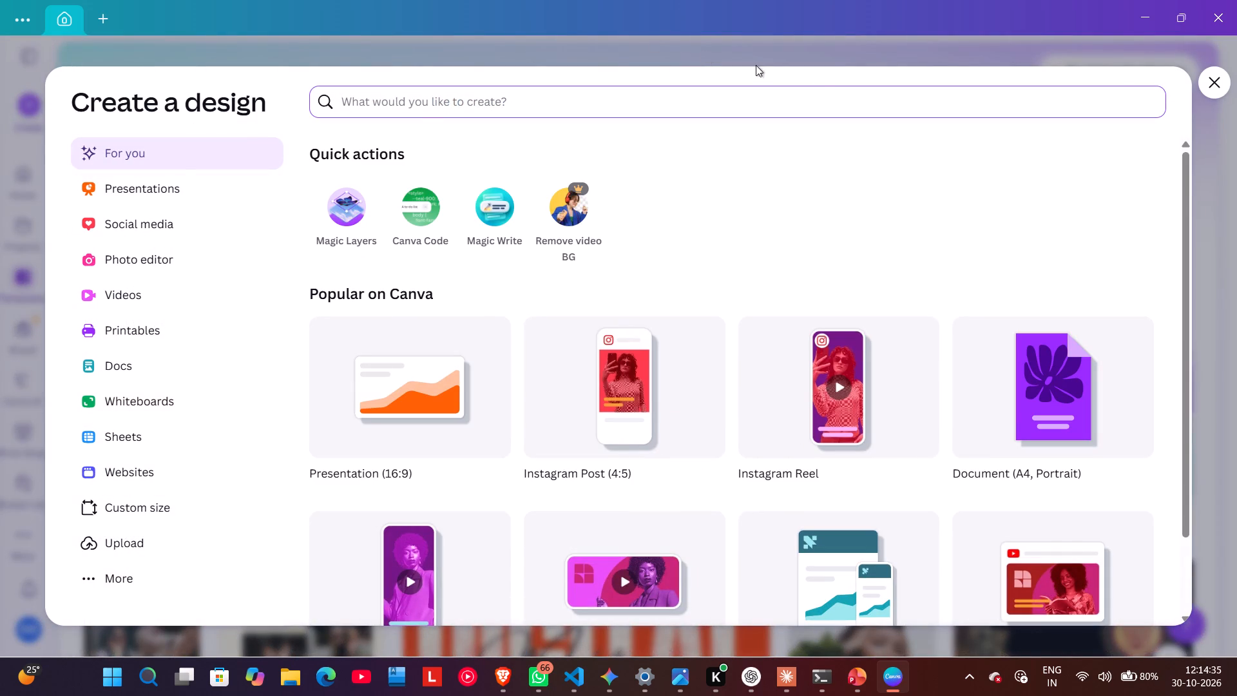
left_click(1211, 76)
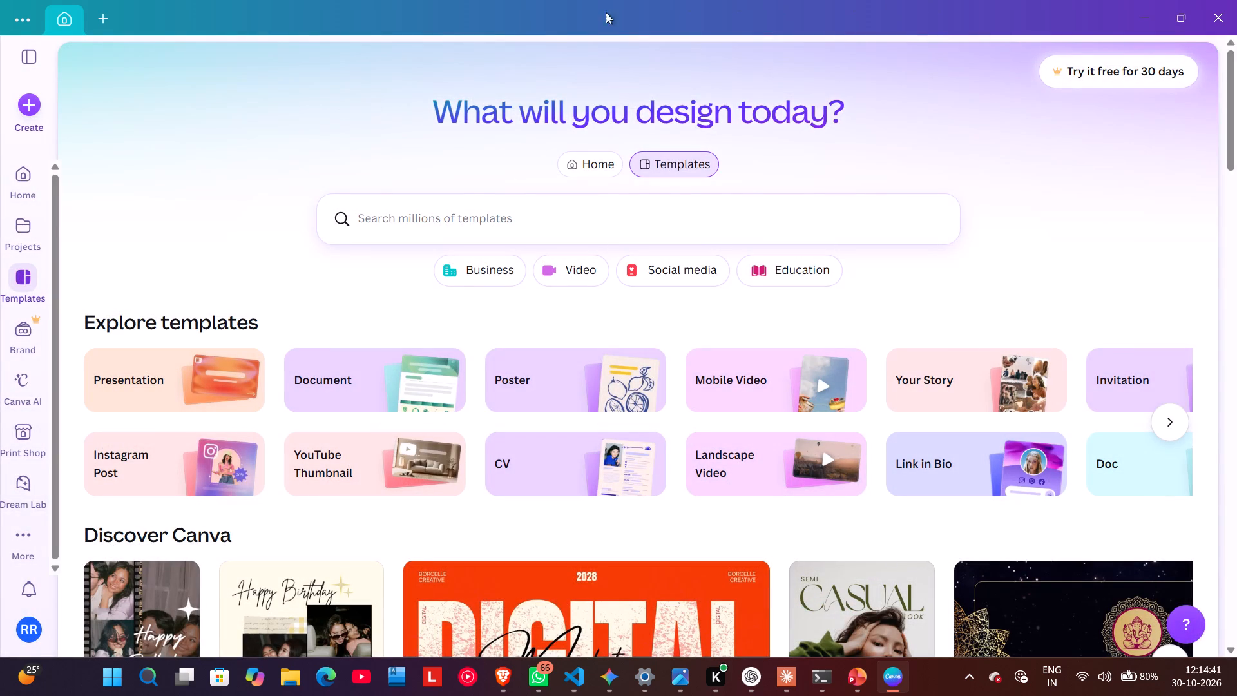
left_click(30, 168)
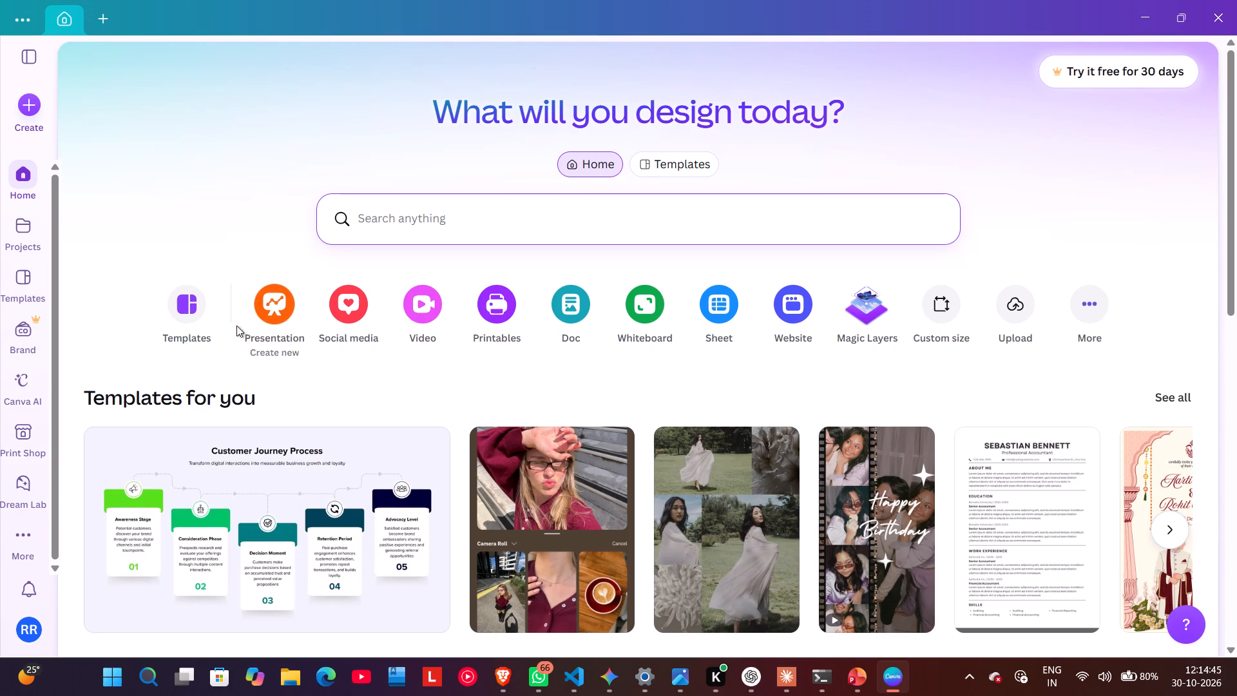
left_click(1026, 316)
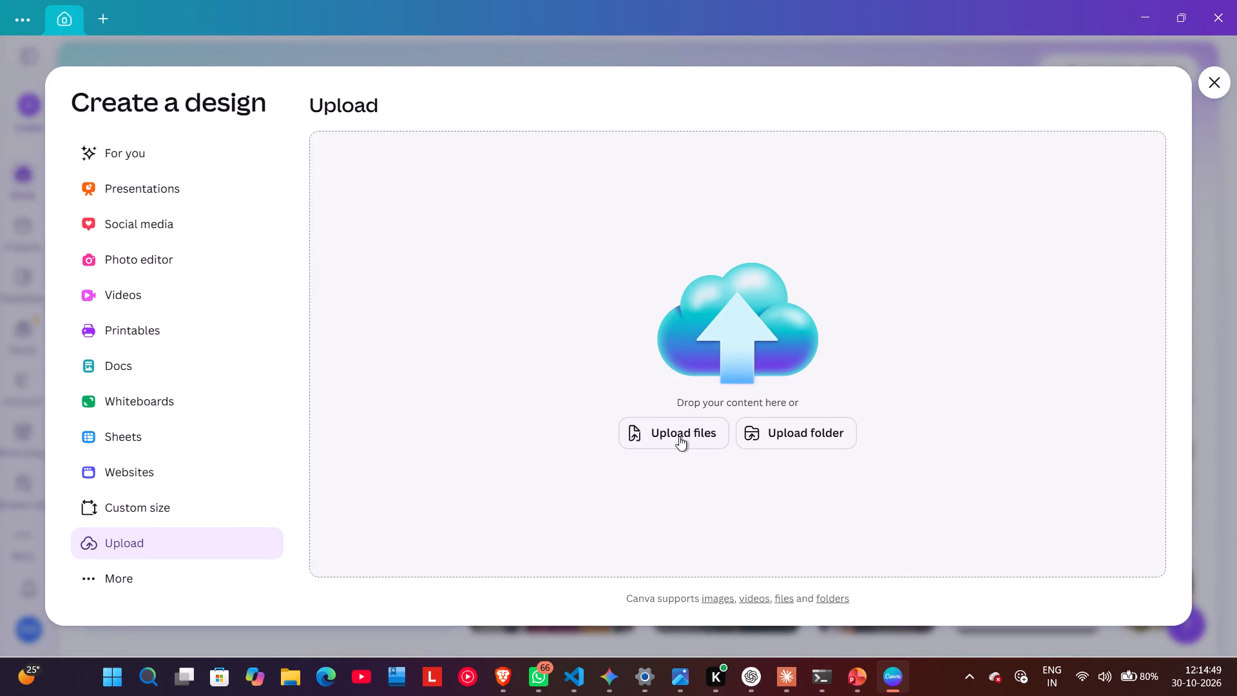
left_click(679, 436)
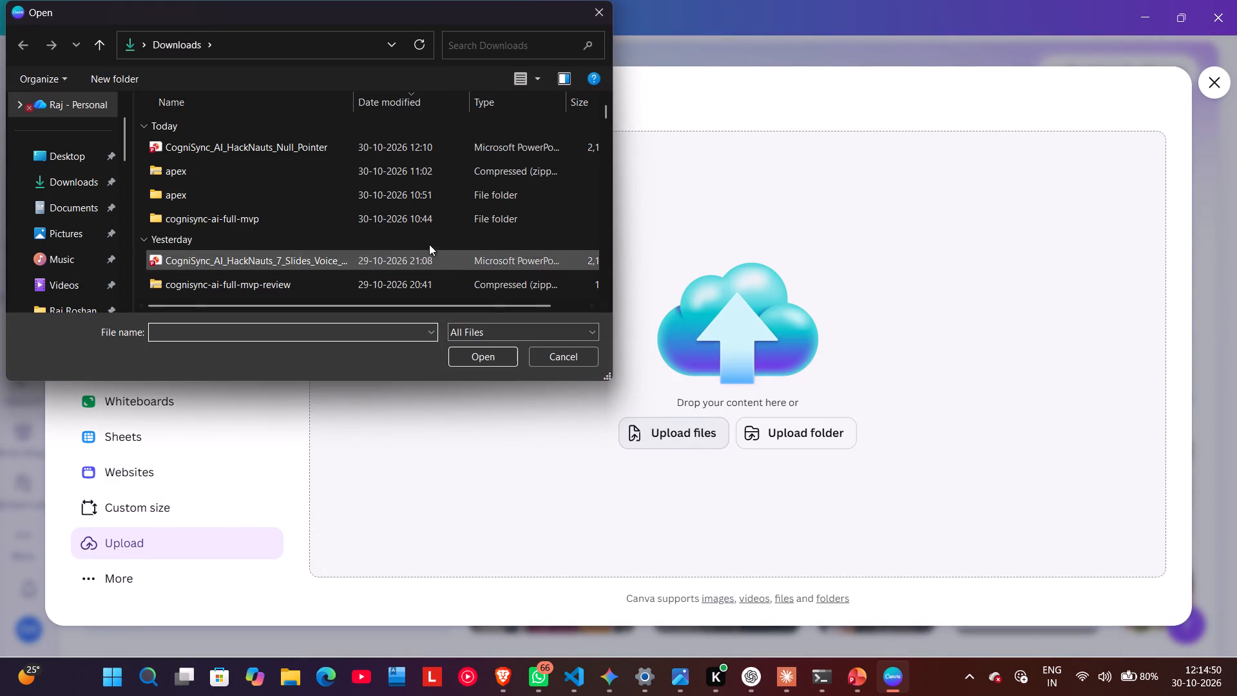
double_click(418, 151)
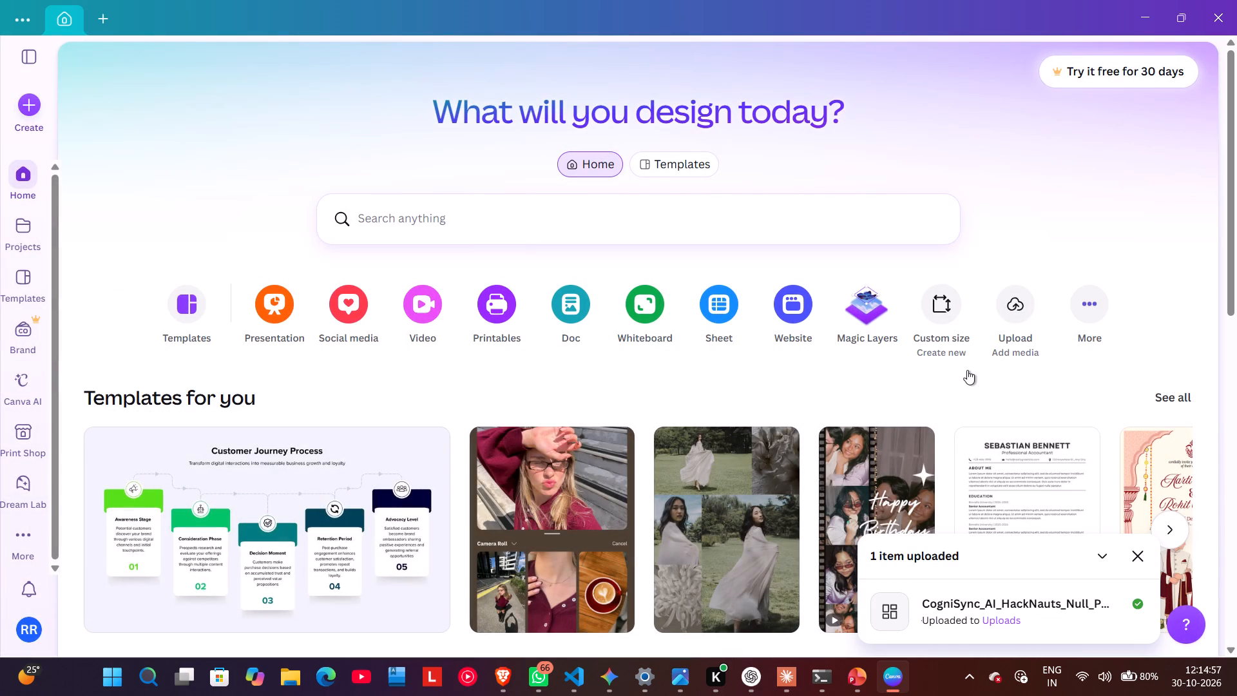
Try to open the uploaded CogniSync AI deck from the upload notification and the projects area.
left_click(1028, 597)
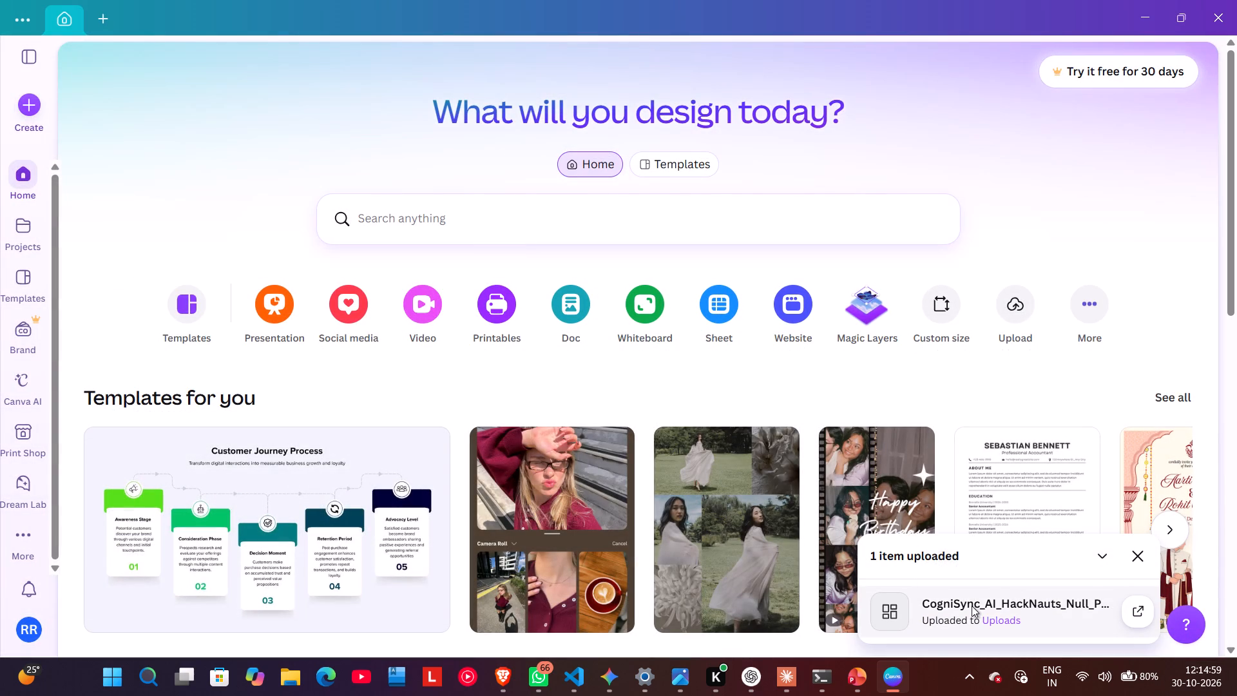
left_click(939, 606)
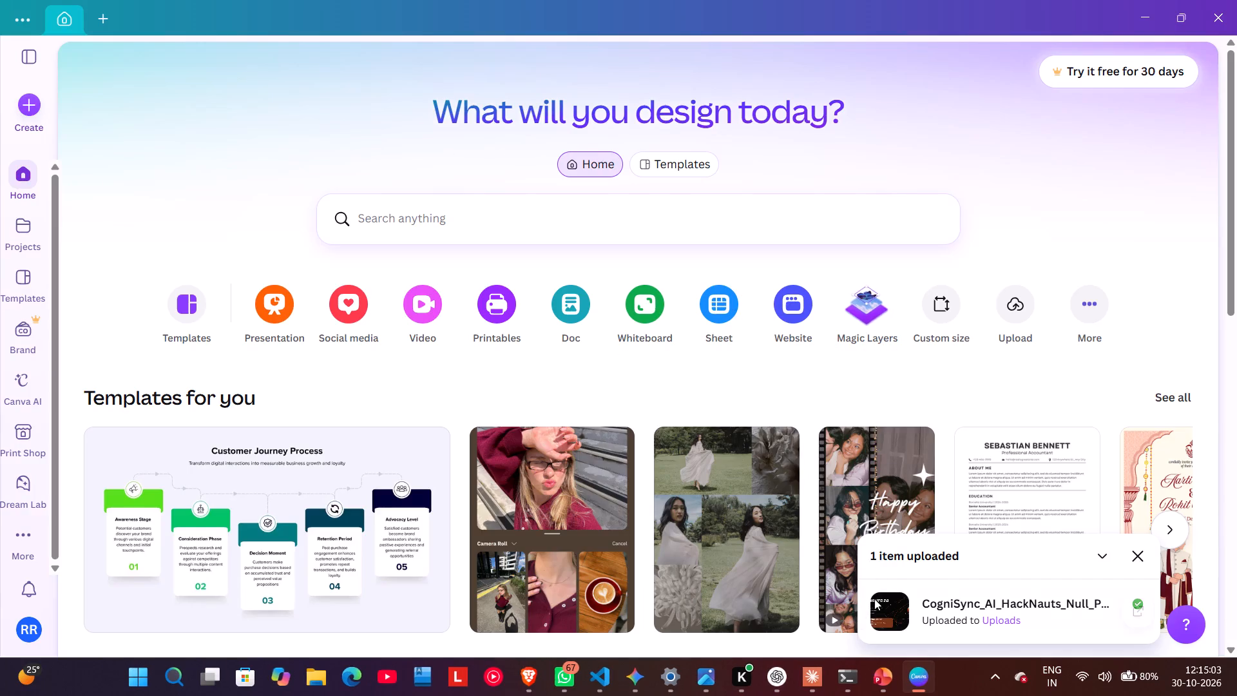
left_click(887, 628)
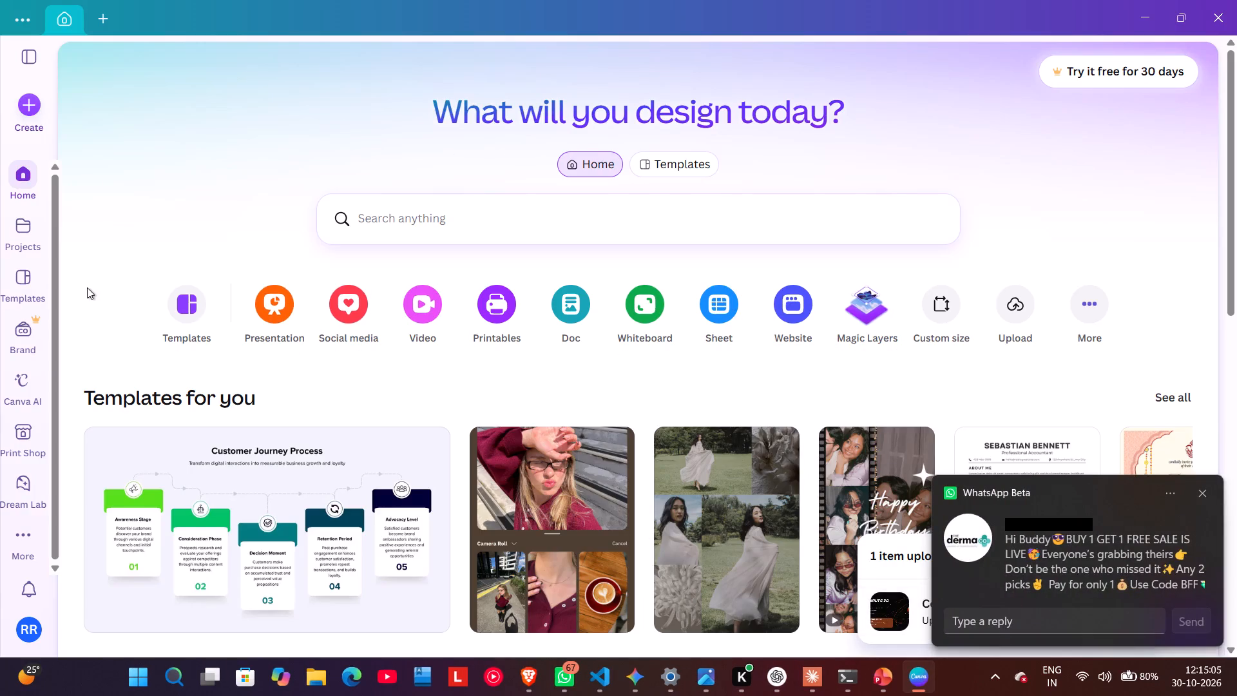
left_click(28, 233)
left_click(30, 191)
Upload the CogniSync_AI_HackNauts_Null_Pointer presentation from Downloads a second time as a new design.
left_click(21, 106)
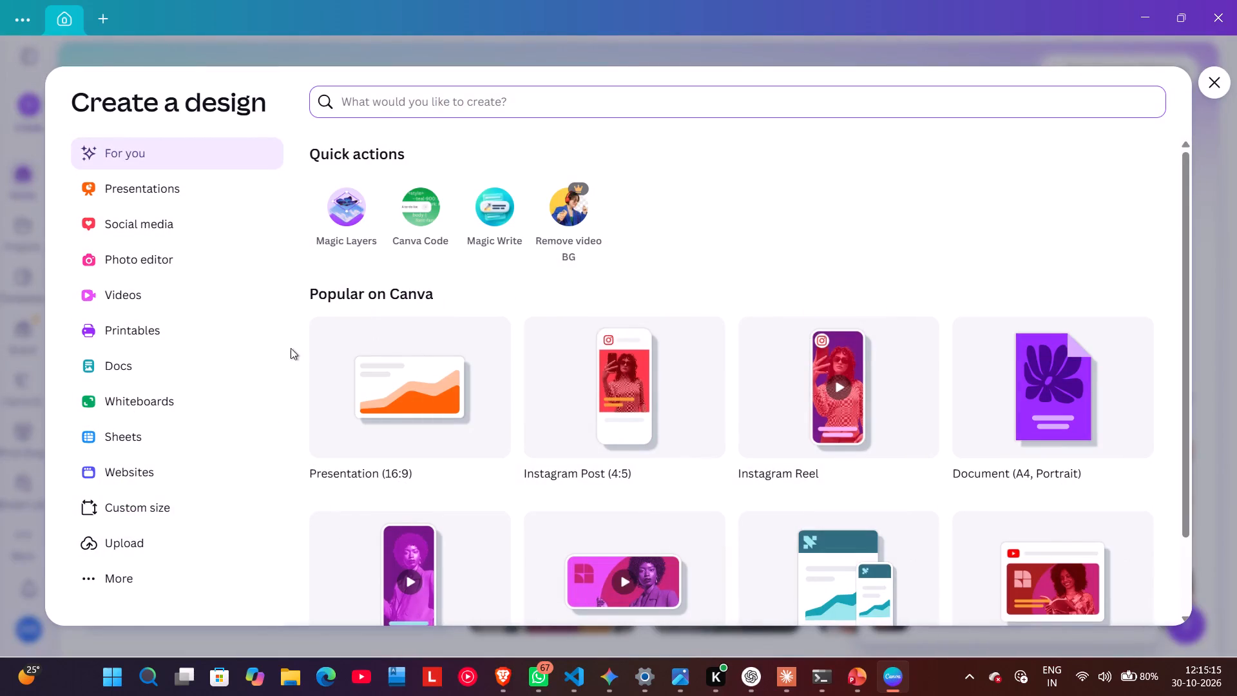
left_click(184, 197)
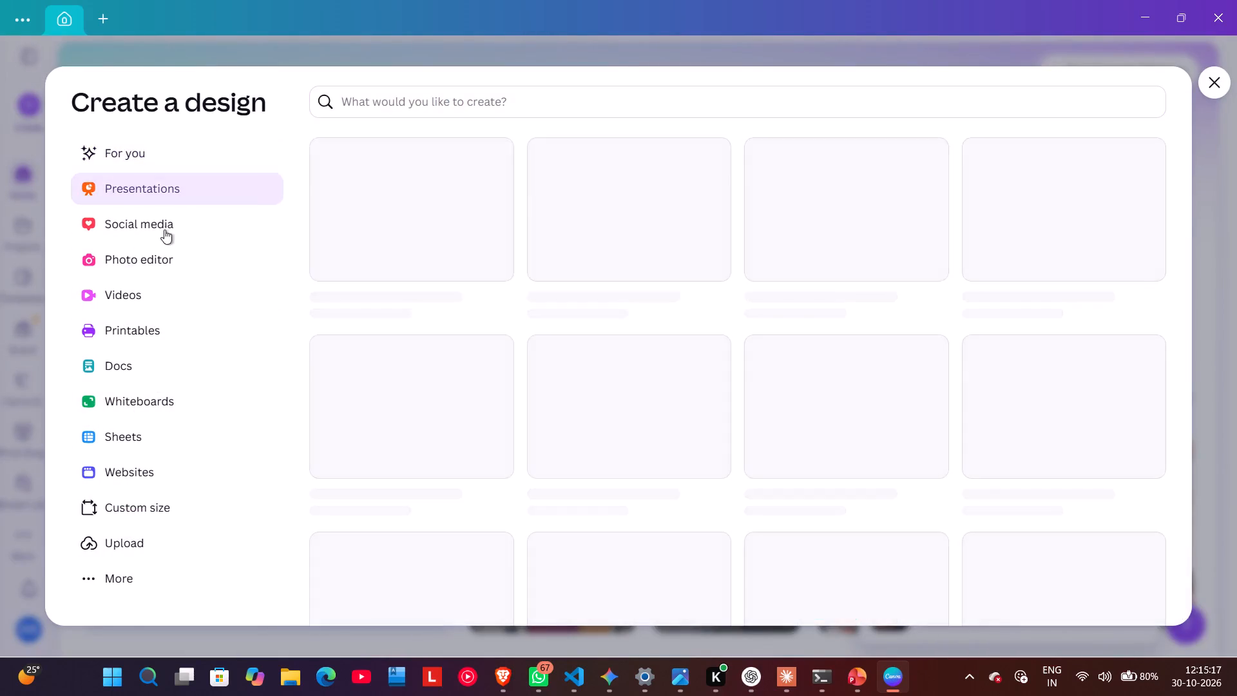
left_click(164, 229)
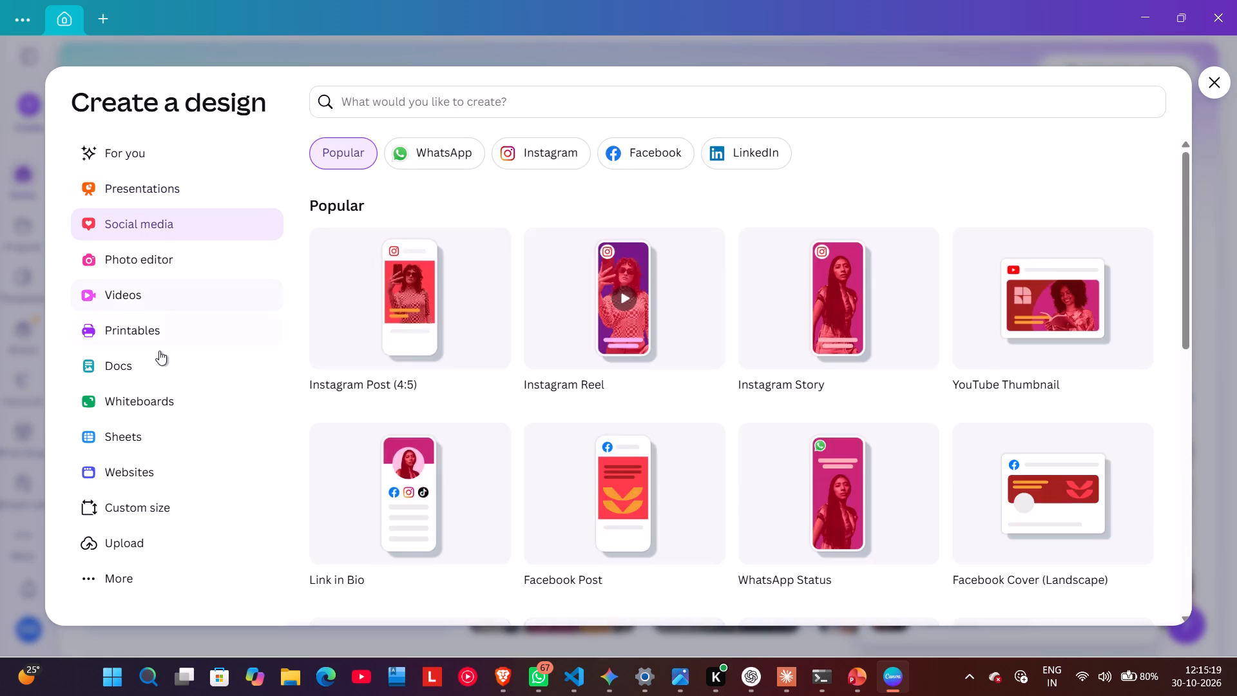
left_click(159, 351)
left_click(132, 478)
left_click(134, 520)
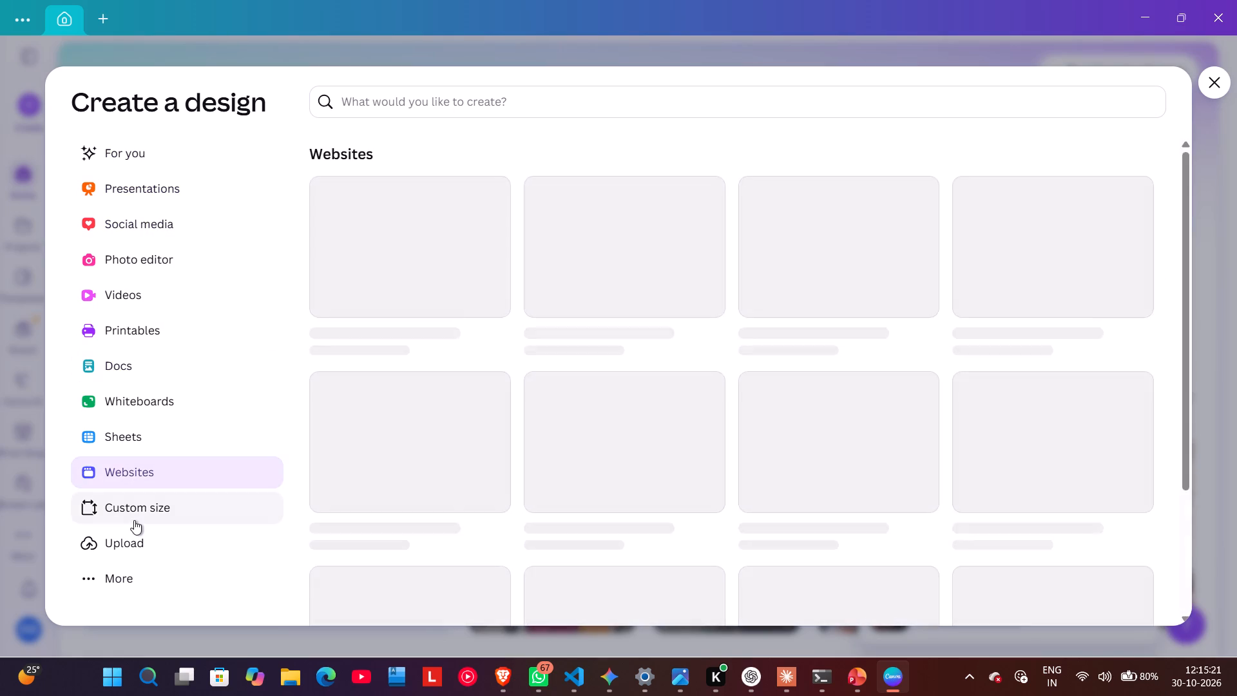
left_click(133, 538)
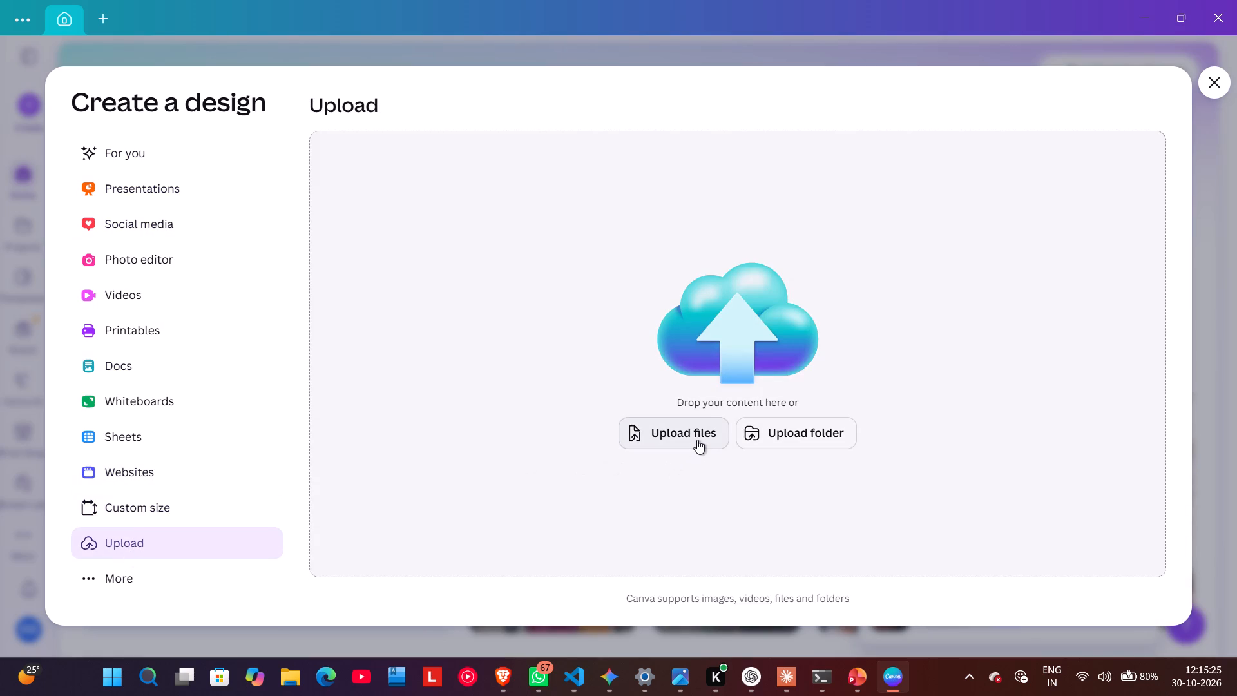
left_click(650, 429)
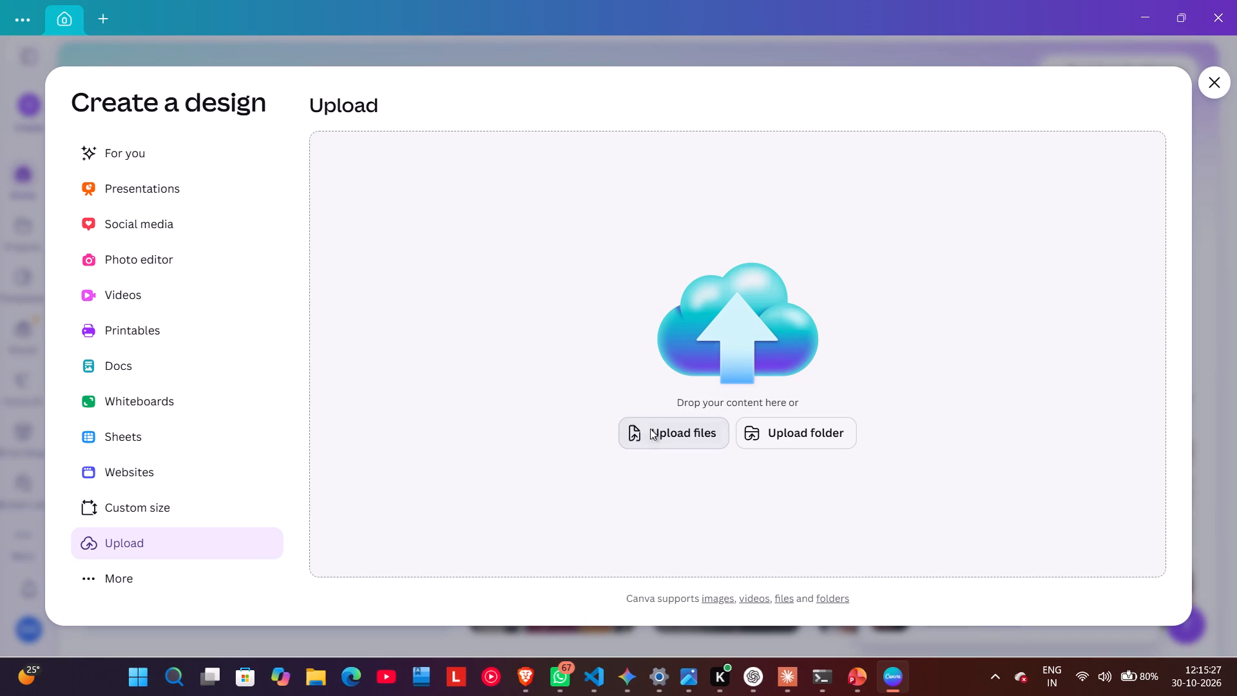
double_click(151, 148)
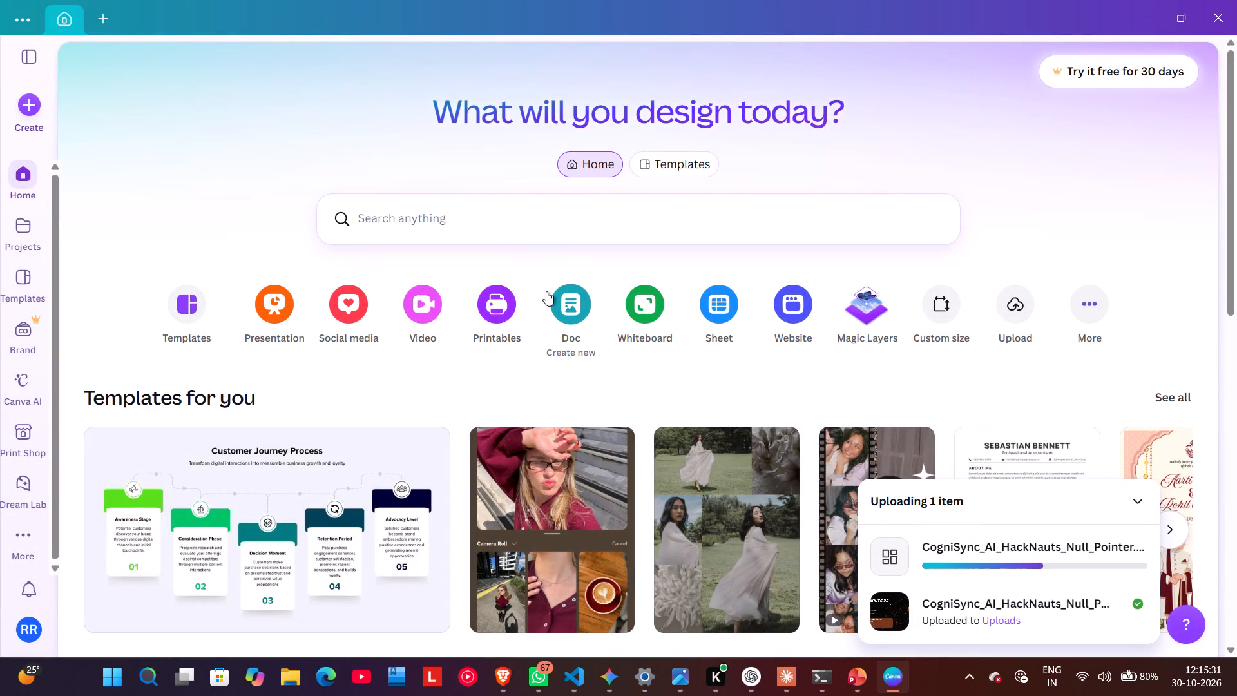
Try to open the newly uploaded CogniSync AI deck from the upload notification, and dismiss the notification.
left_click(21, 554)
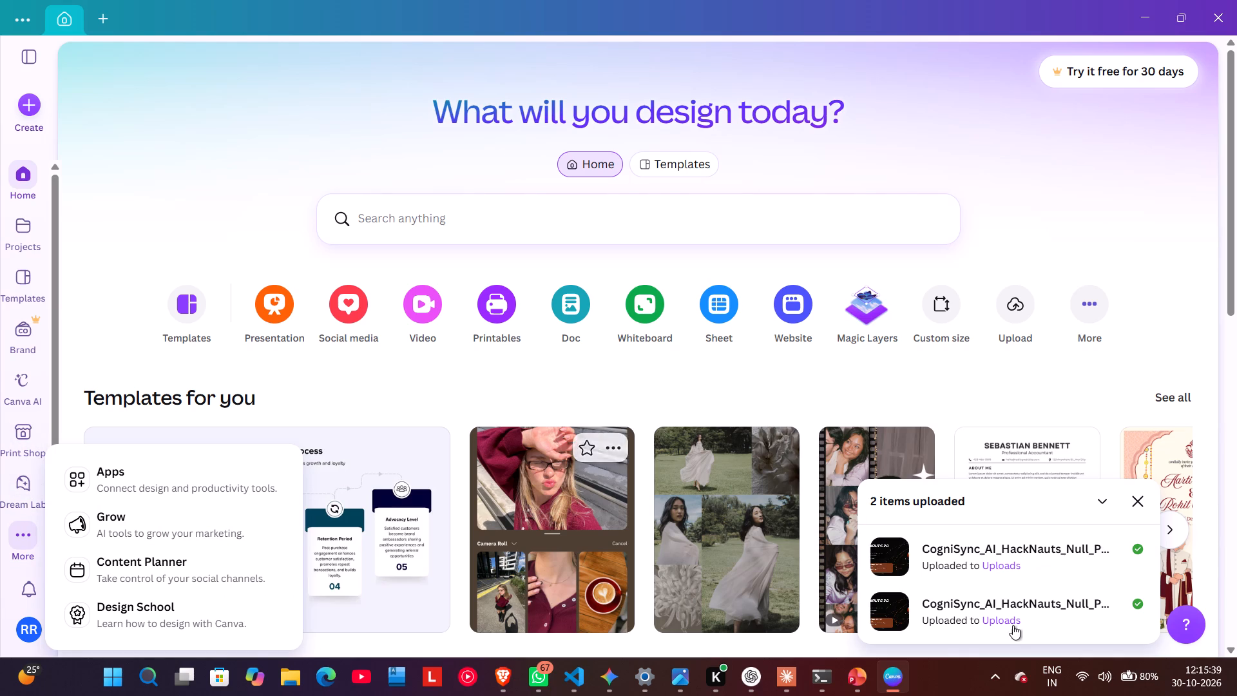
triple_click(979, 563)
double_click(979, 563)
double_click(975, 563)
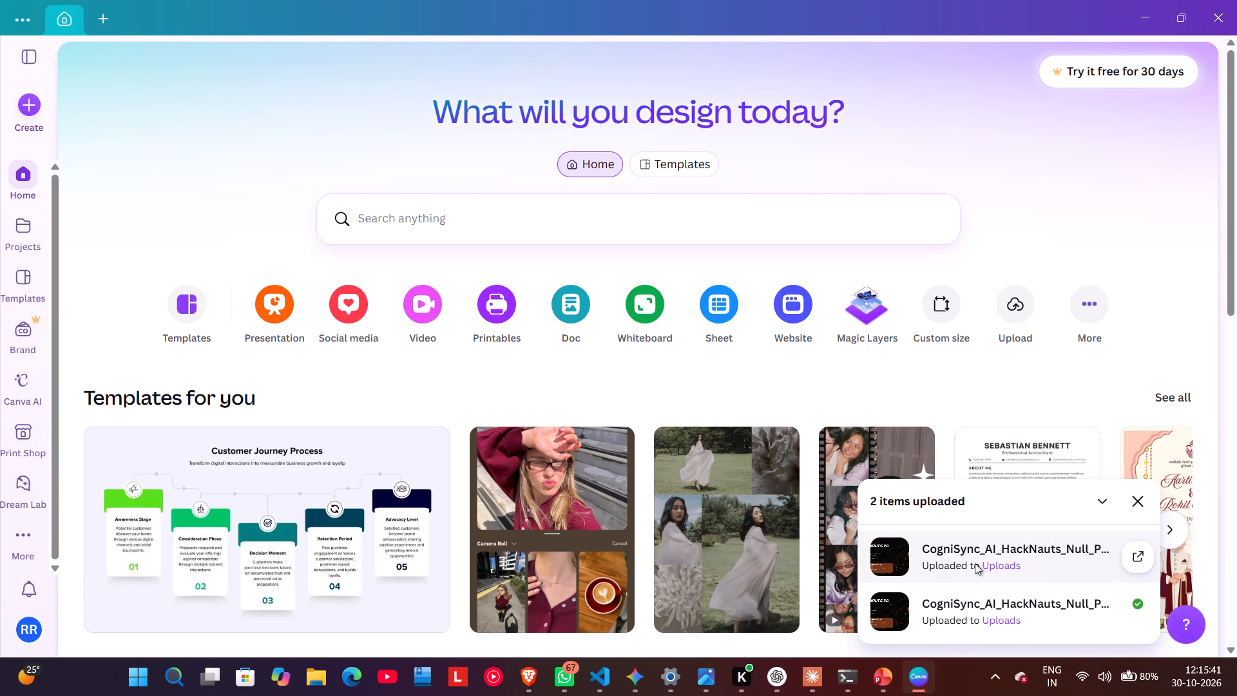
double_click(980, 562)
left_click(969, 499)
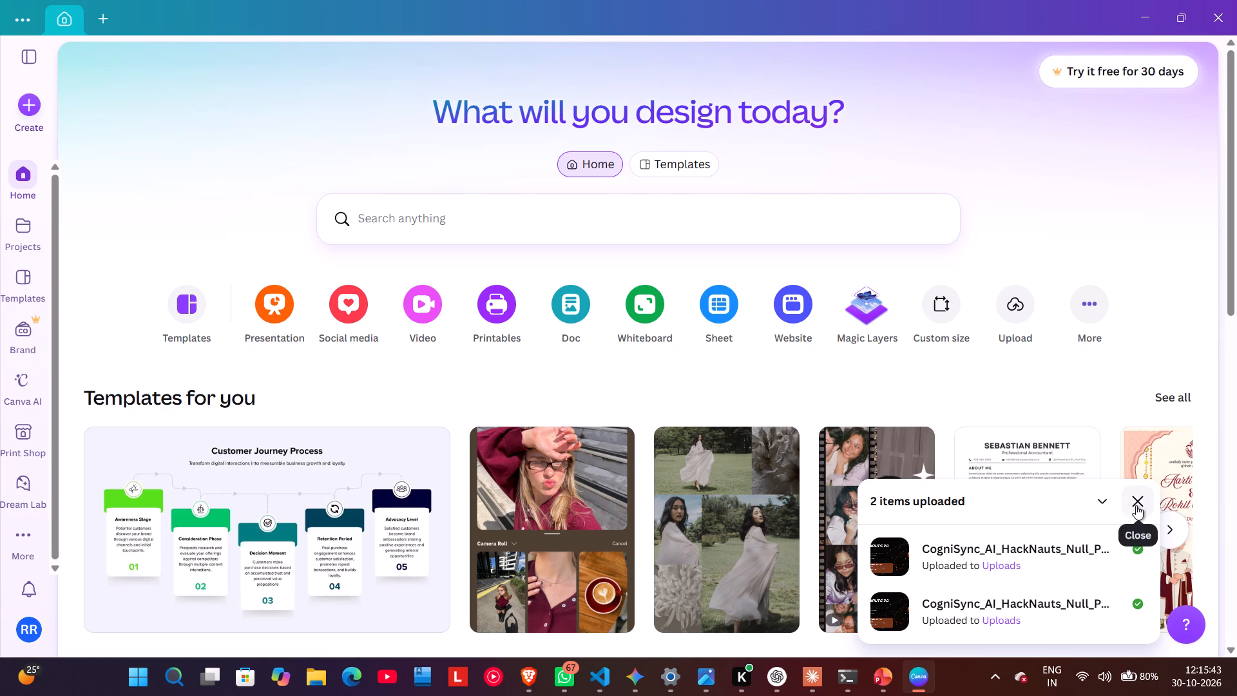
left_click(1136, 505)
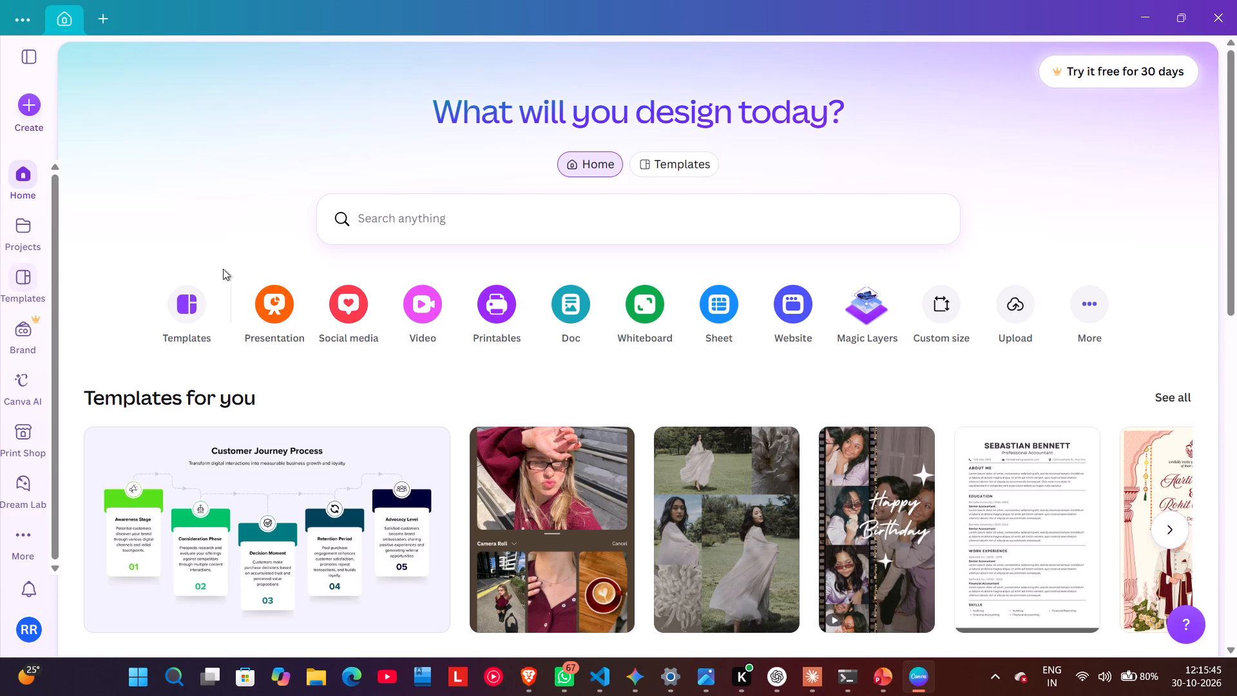
Expand the sidebar on the home page and open the first CogniSync AI deck among the recent designs.
left_click(676, 171)
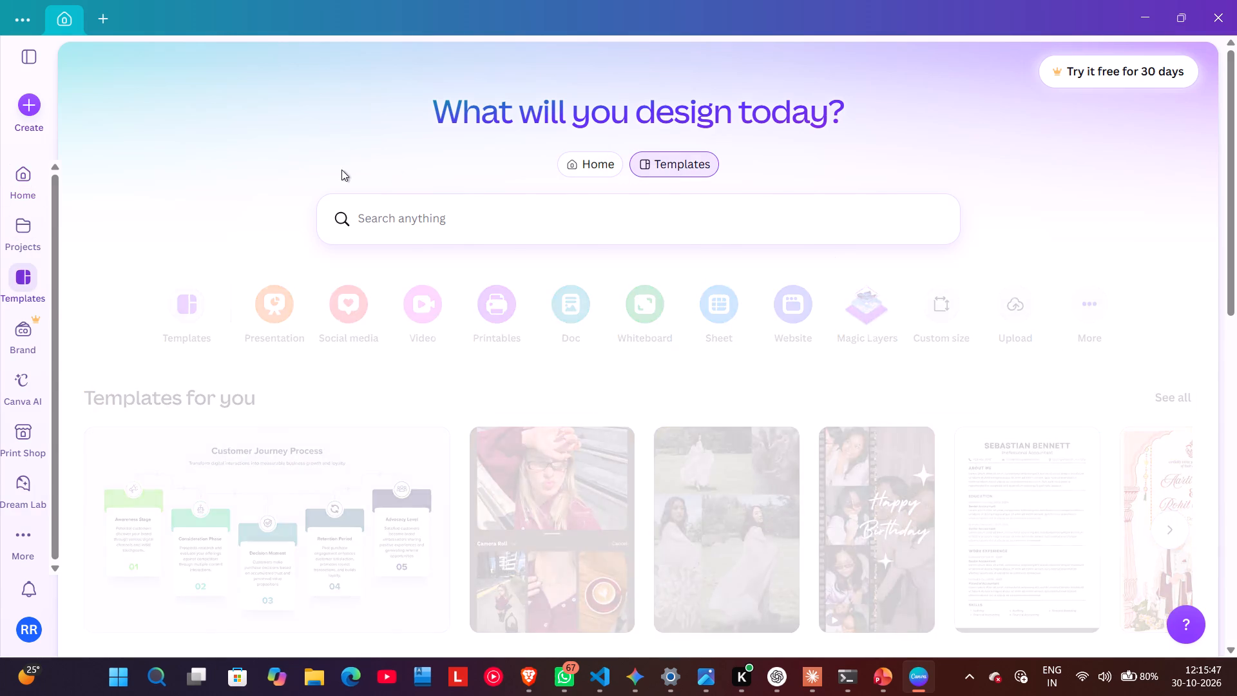
left_click(40, 107)
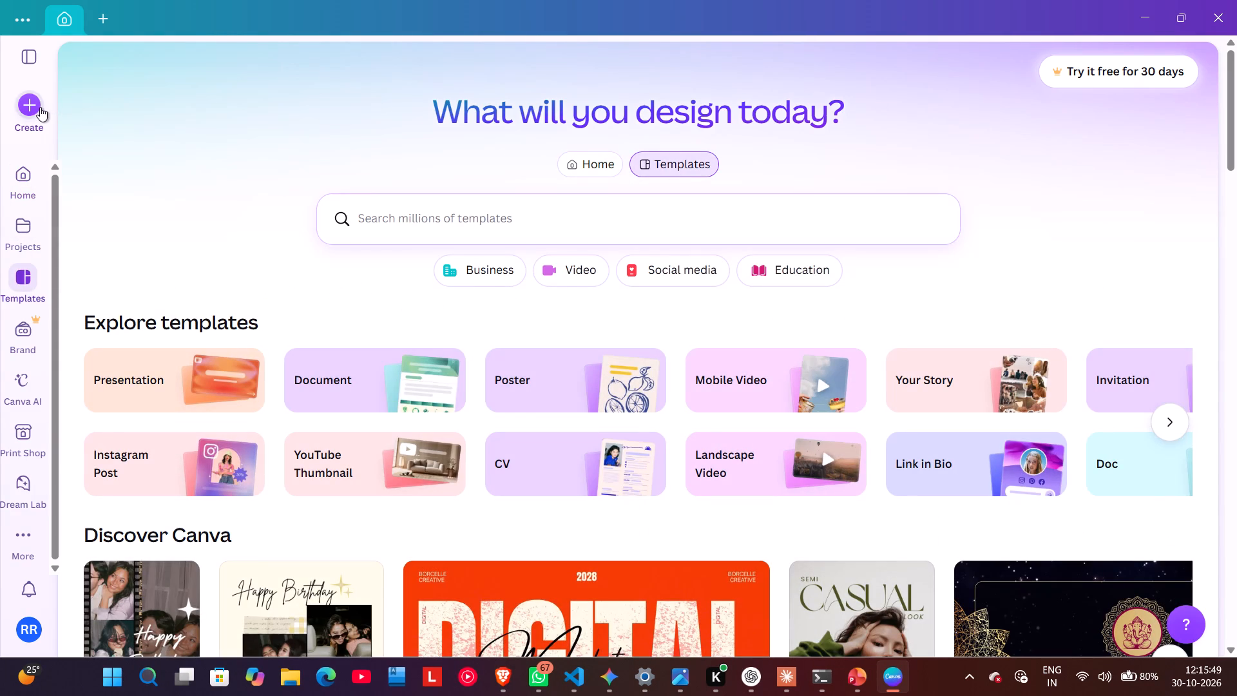
left_click(14, 77)
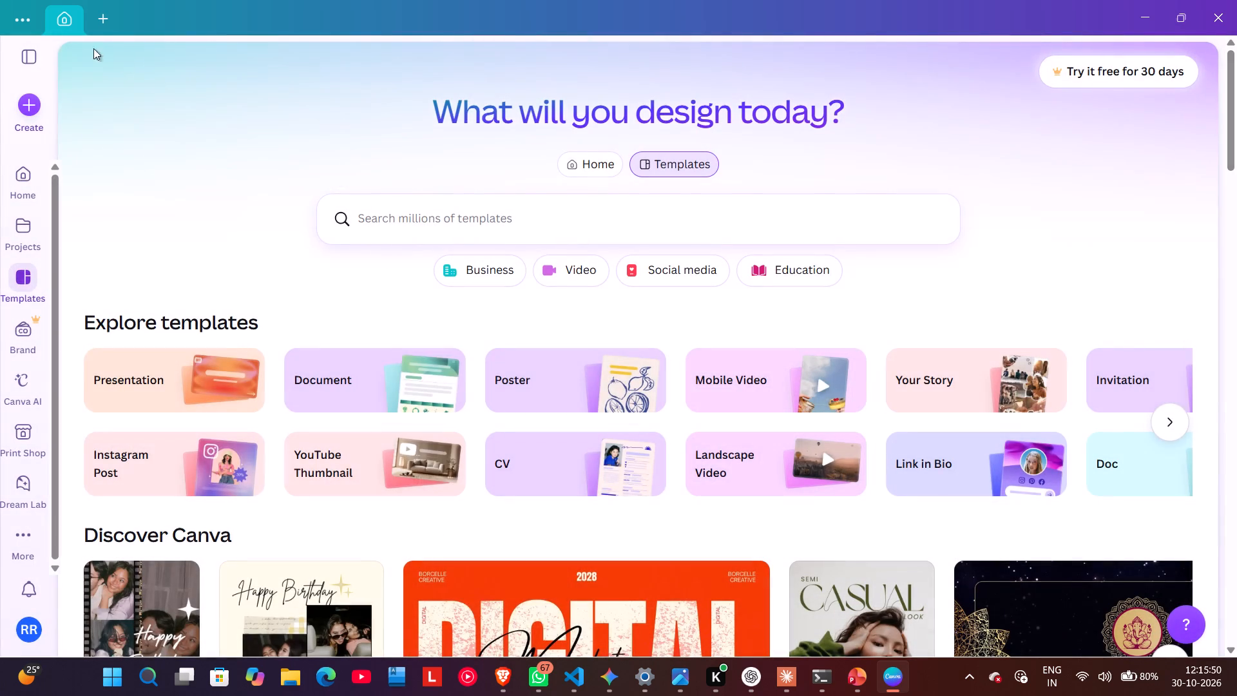
left_click(37, 58)
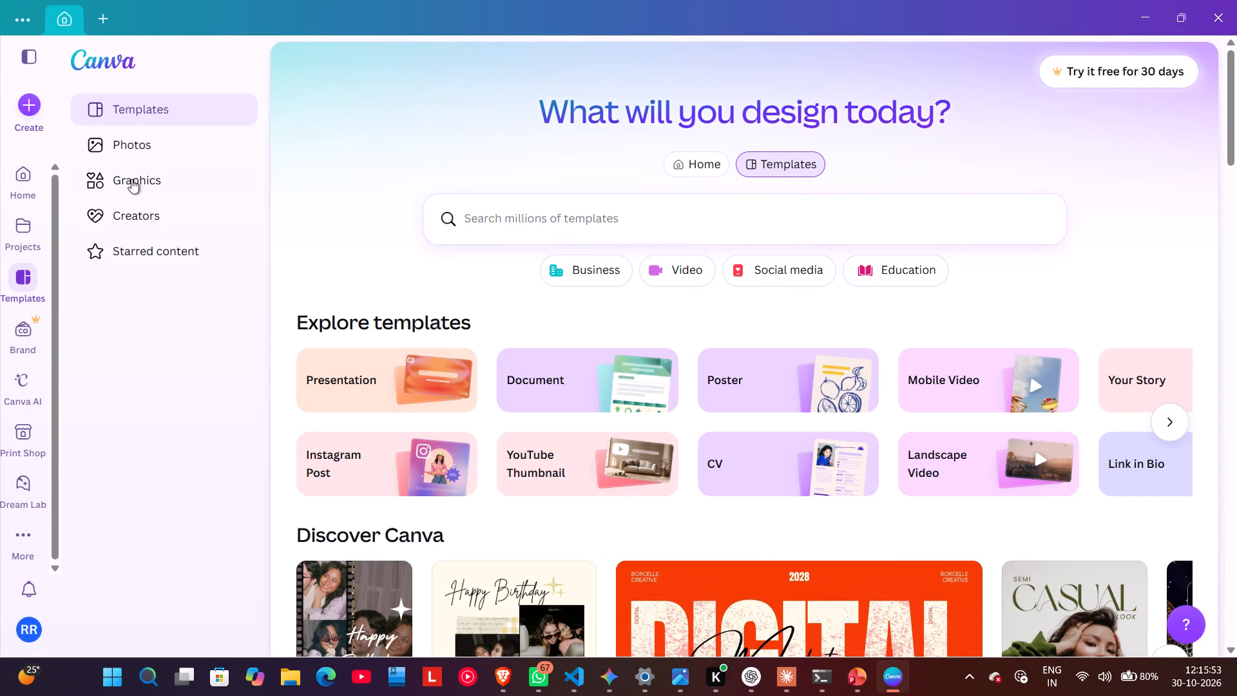
left_click(179, 121)
left_click(722, 173)
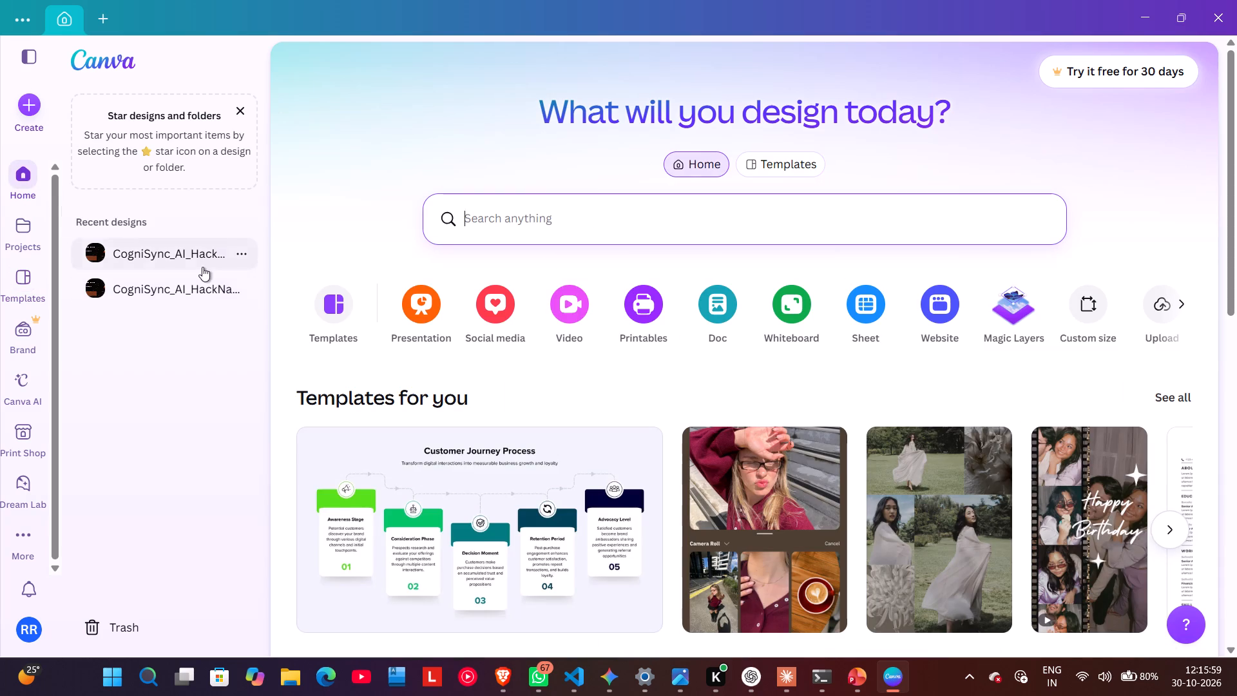
left_click(202, 267)
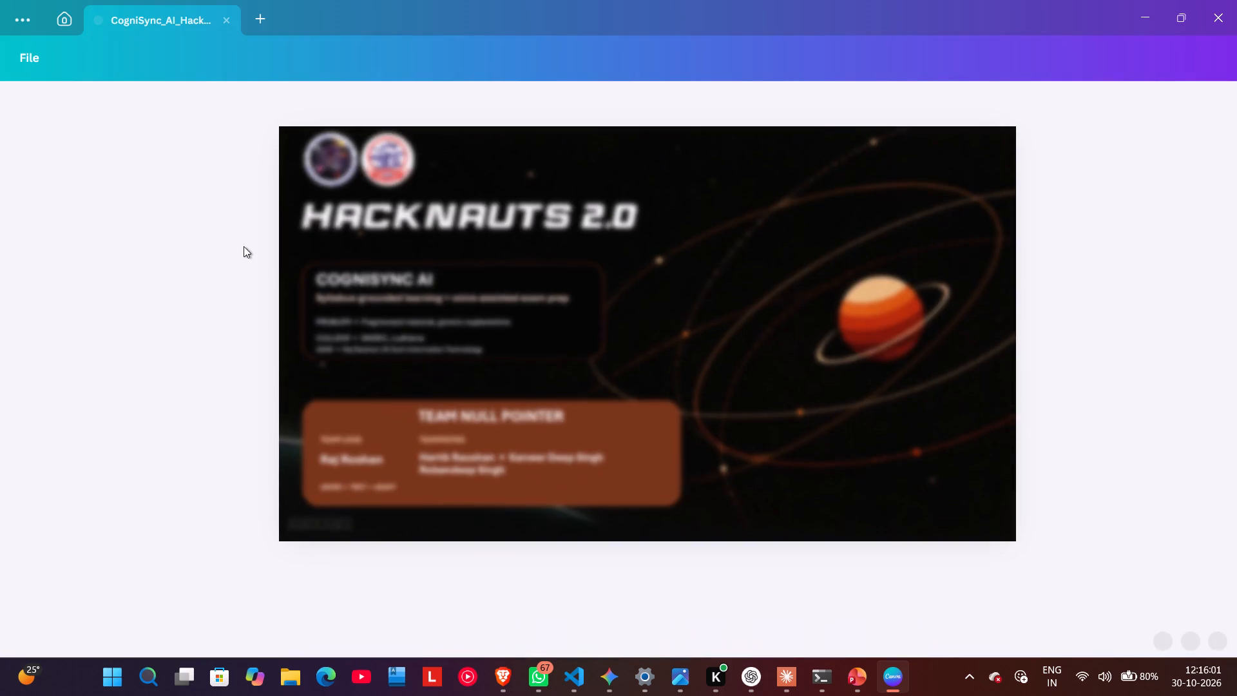
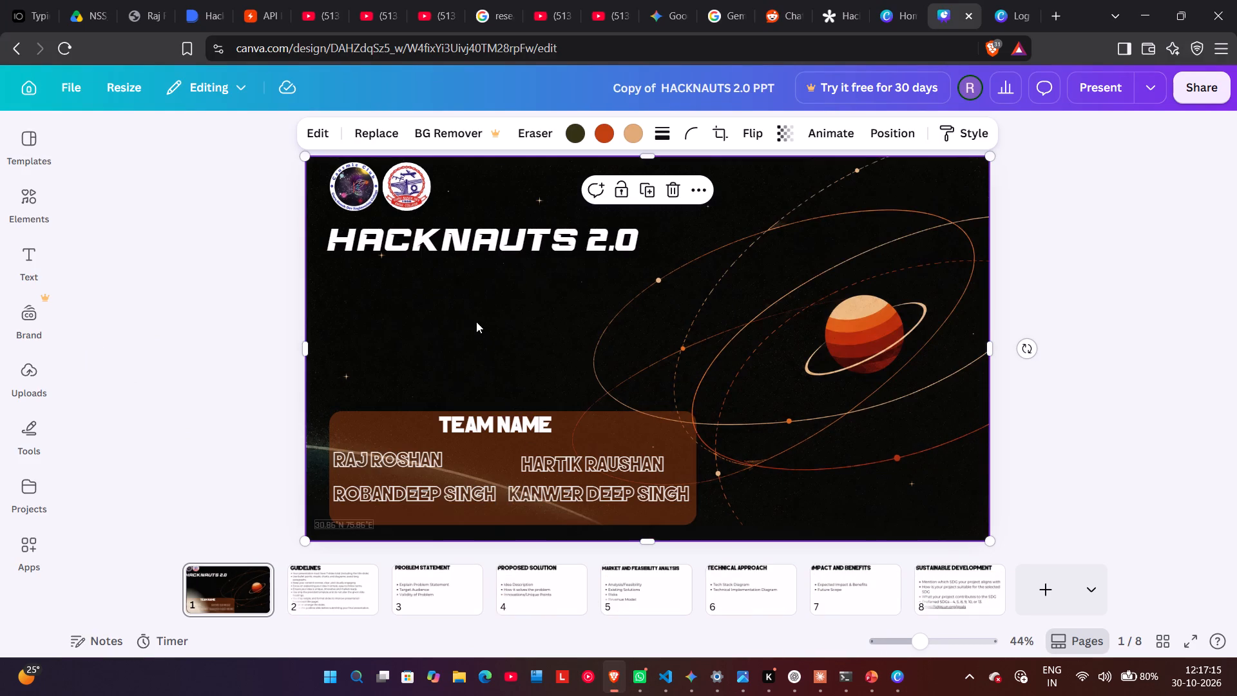
Paste the copied black rounded box onto page 1 of Copy of HACKNAUTS 2.0 PPT, allowing the site clipboard access.
left_click(476, 320)
right_click(476, 320)
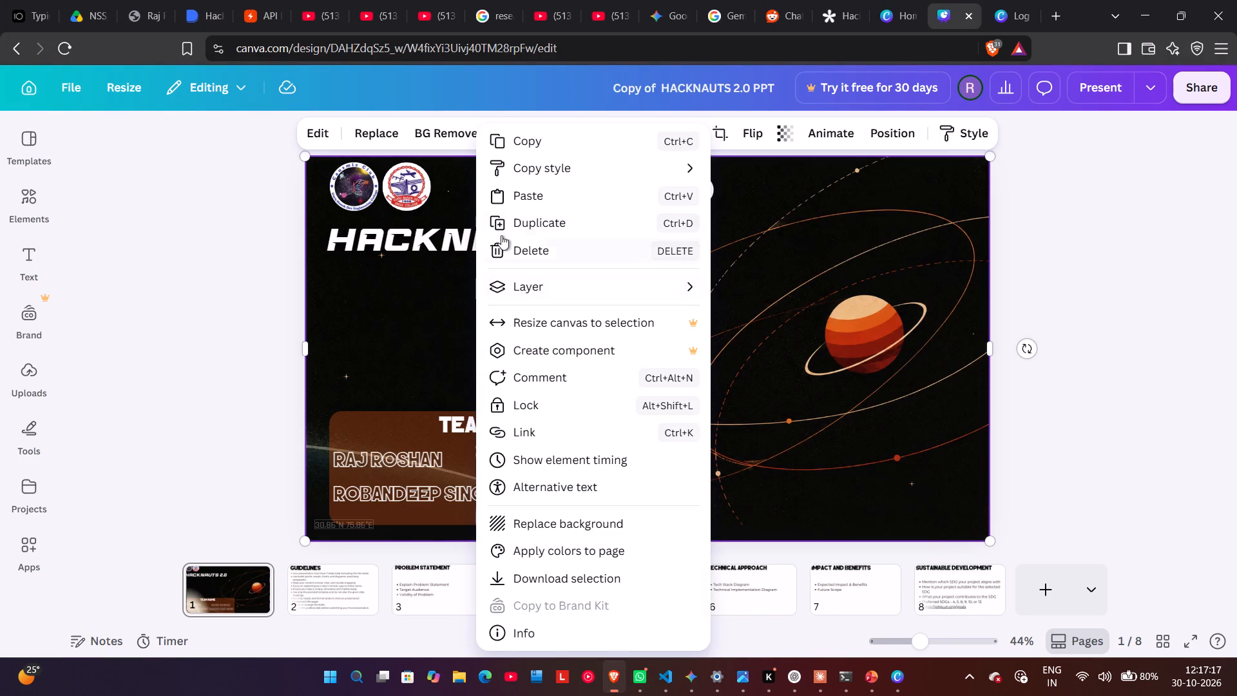
left_click(517, 200)
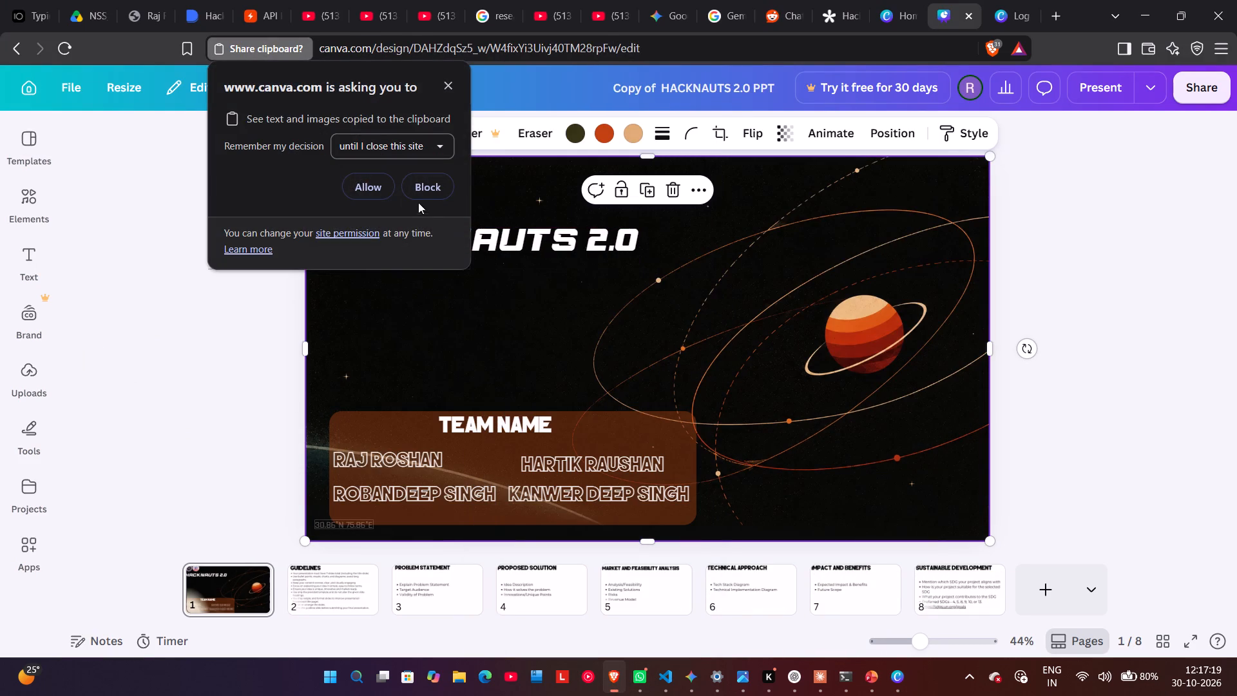
left_click(367, 190)
left_click(466, 329)
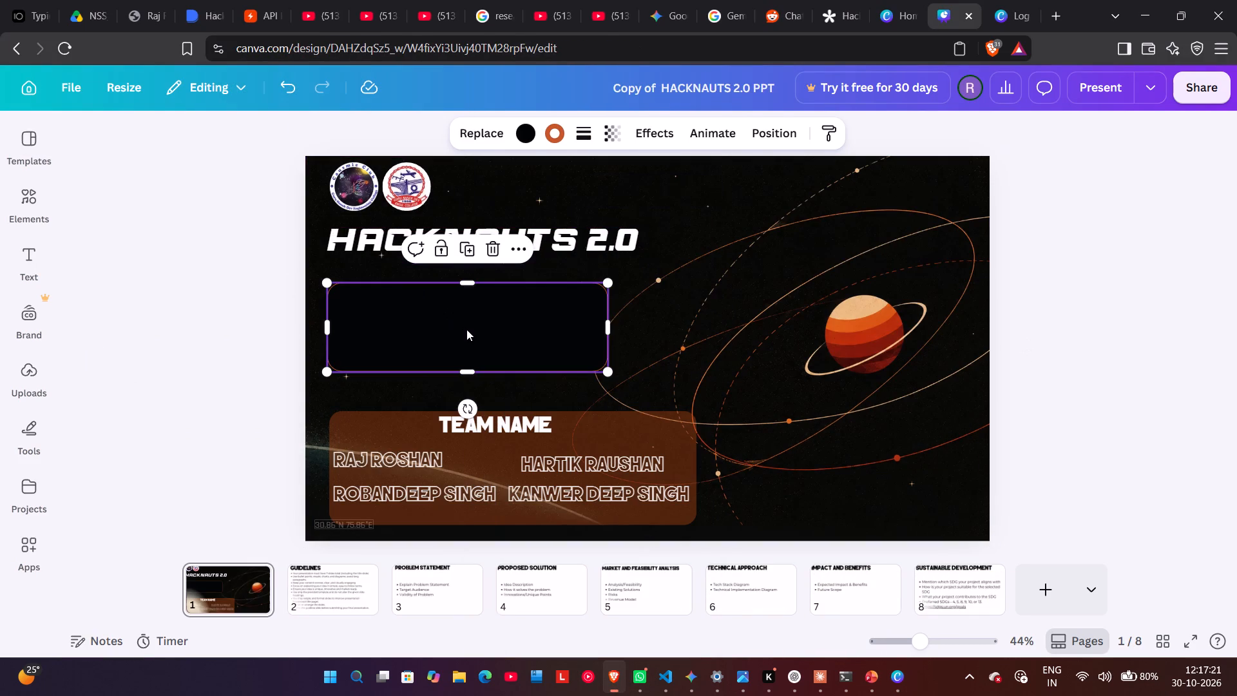
Copy the COGNISYNC AI heading from the desktop Canva deck into the black box on the browser template's first page.
left_click(894, 675)
left_click(544, 279)
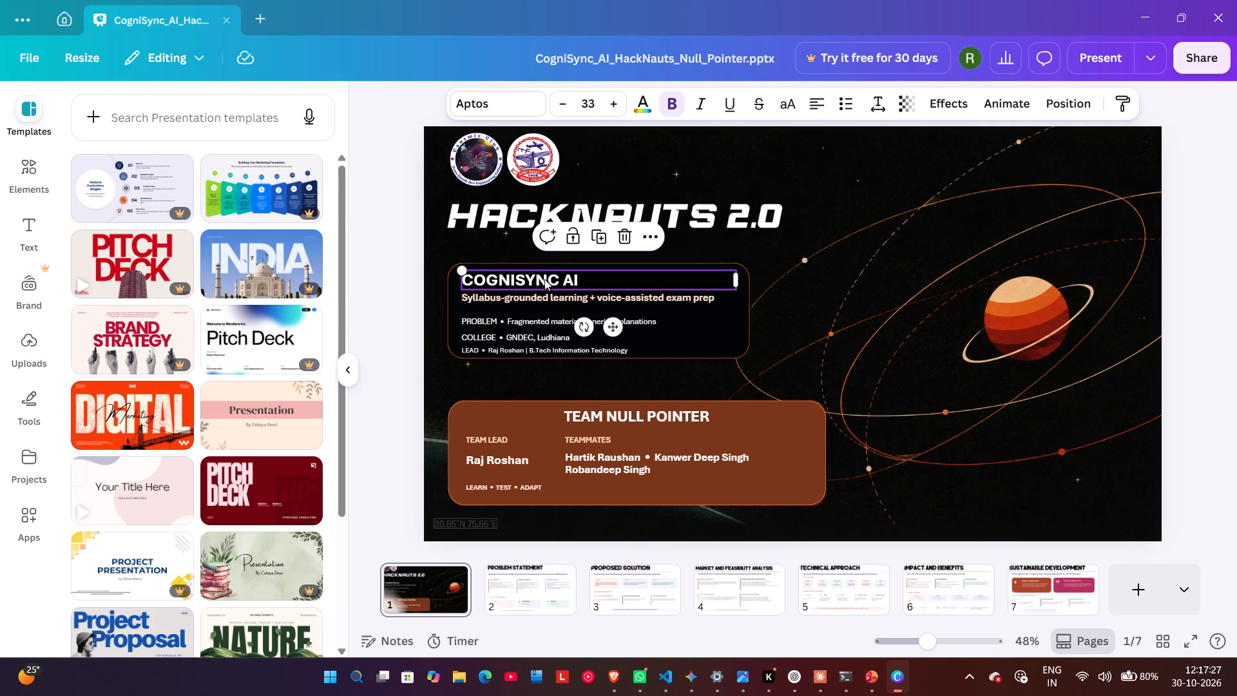
key("ctrl+c")
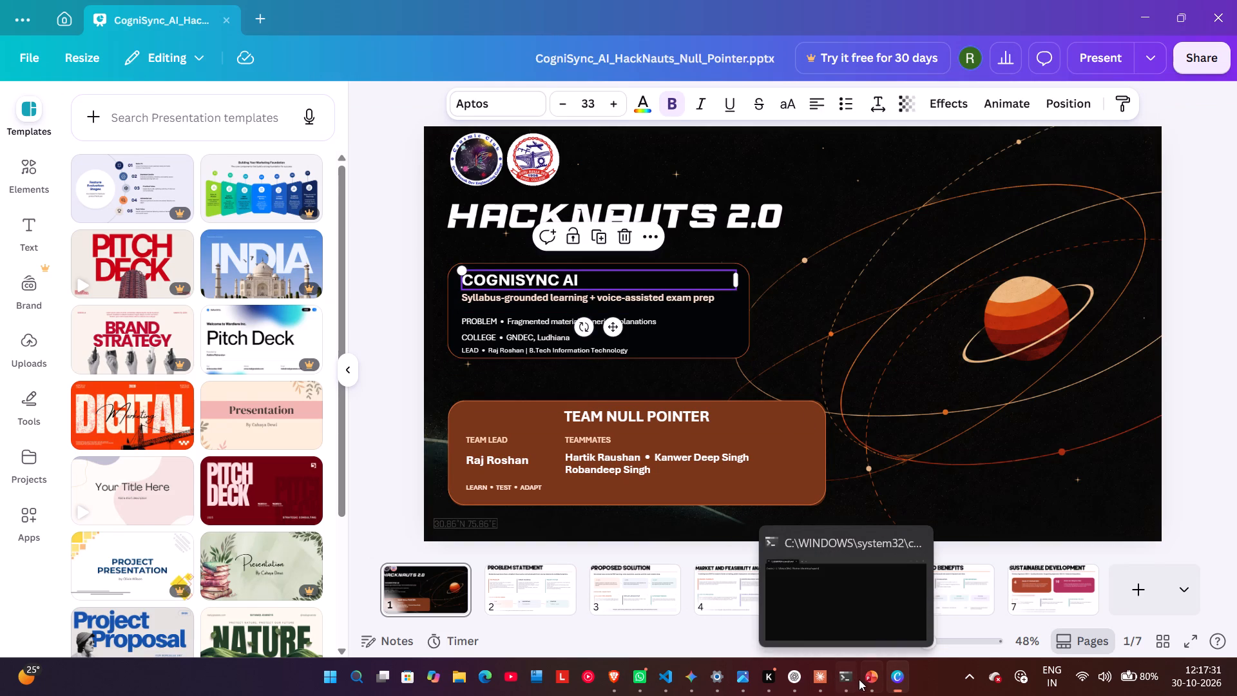
left_click(606, 679)
left_click(450, 307)
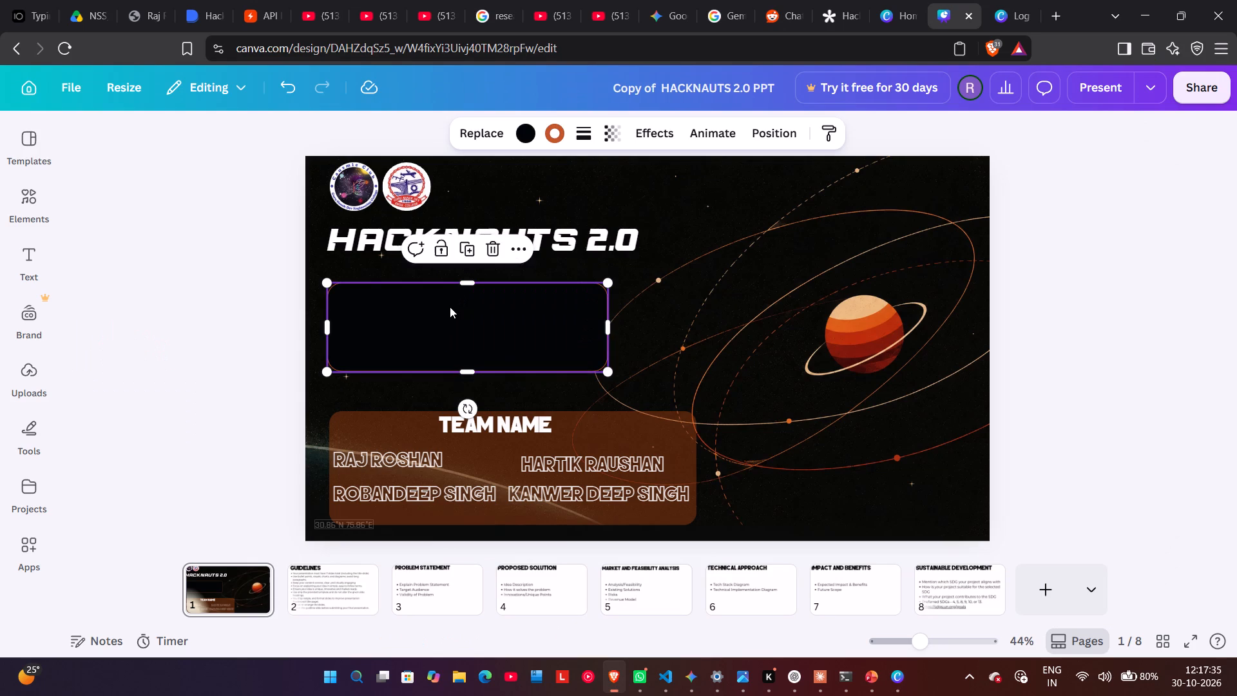
key("ctrl+v")
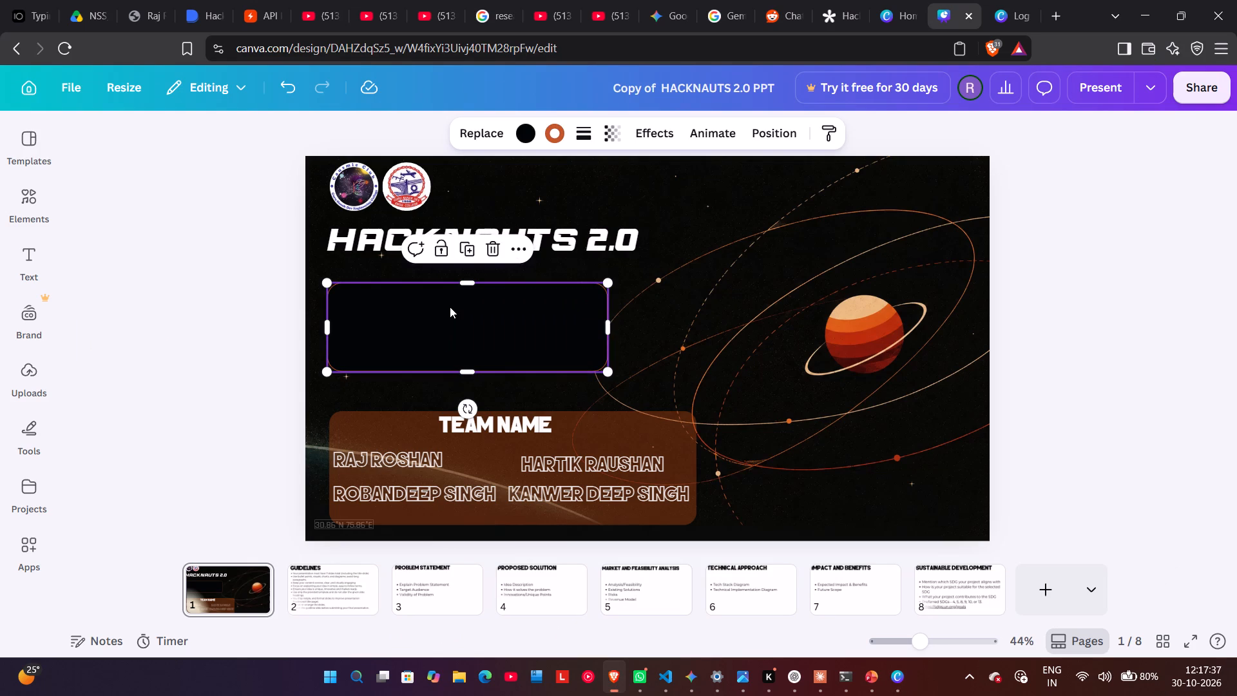
left_click(455, 305)
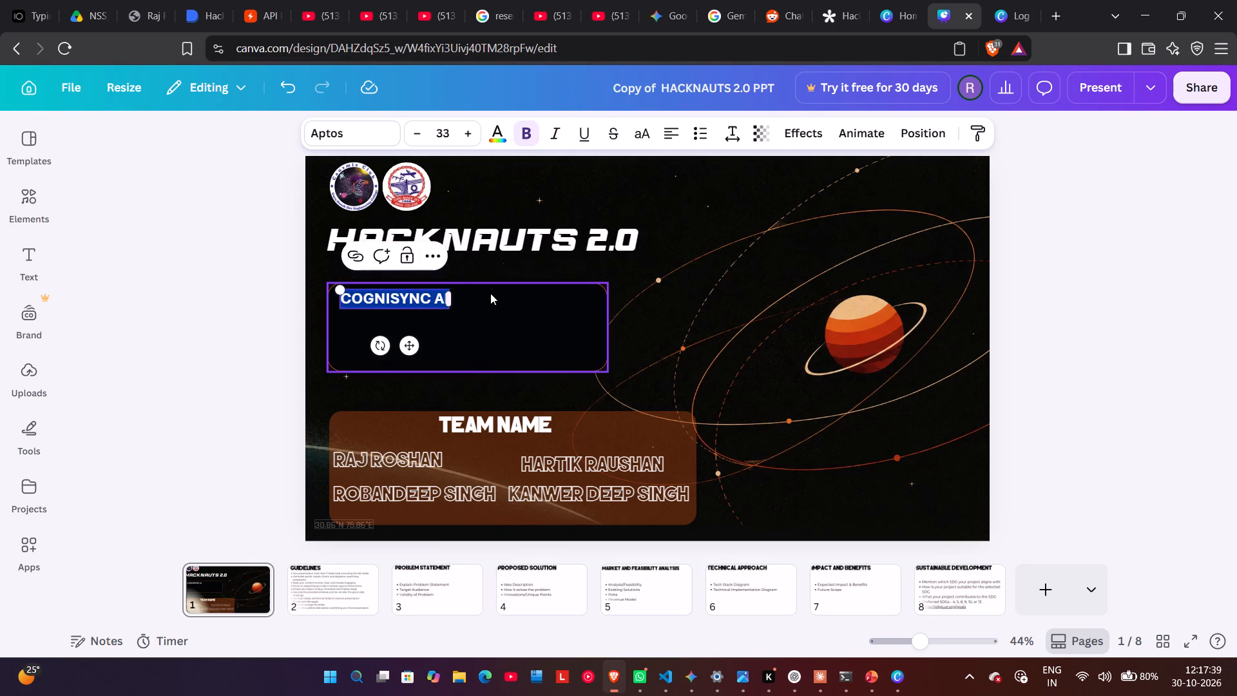
left_click(491, 293)
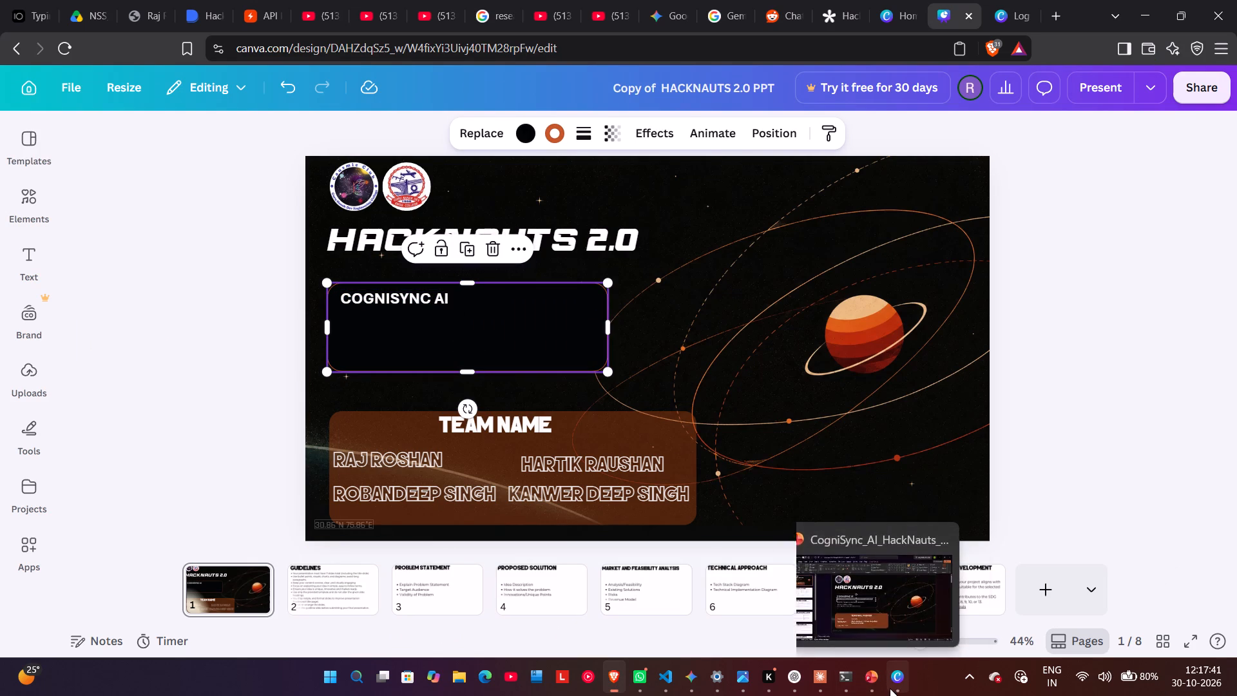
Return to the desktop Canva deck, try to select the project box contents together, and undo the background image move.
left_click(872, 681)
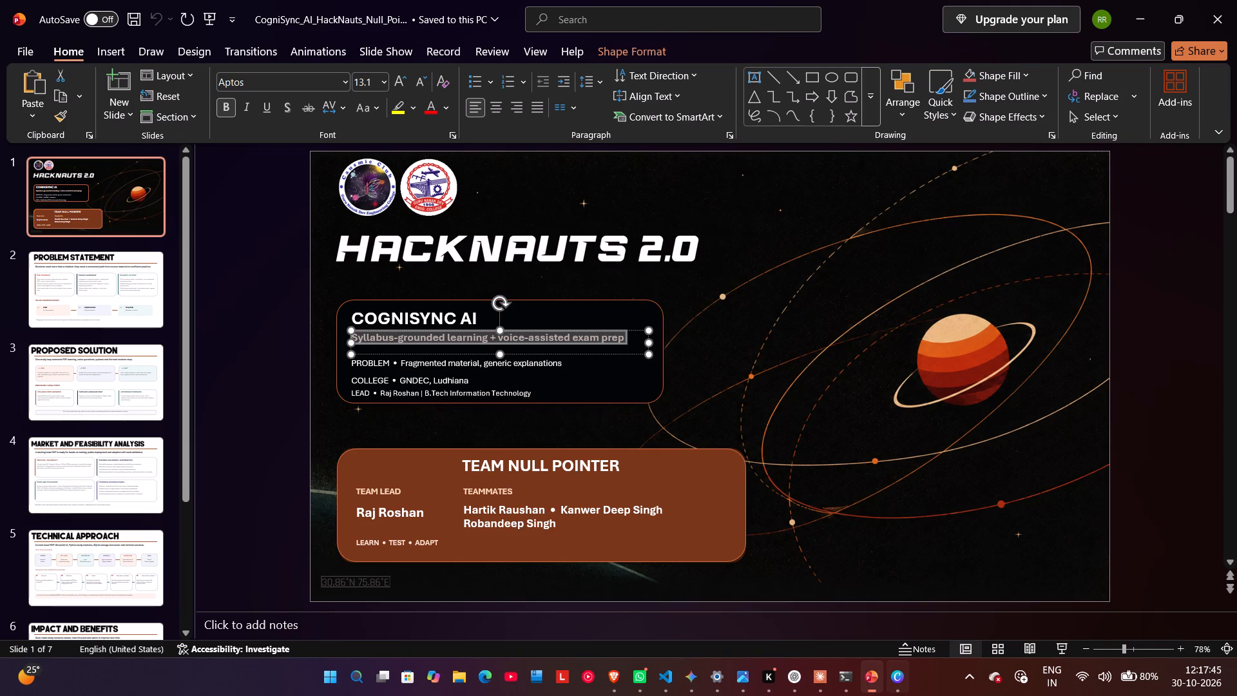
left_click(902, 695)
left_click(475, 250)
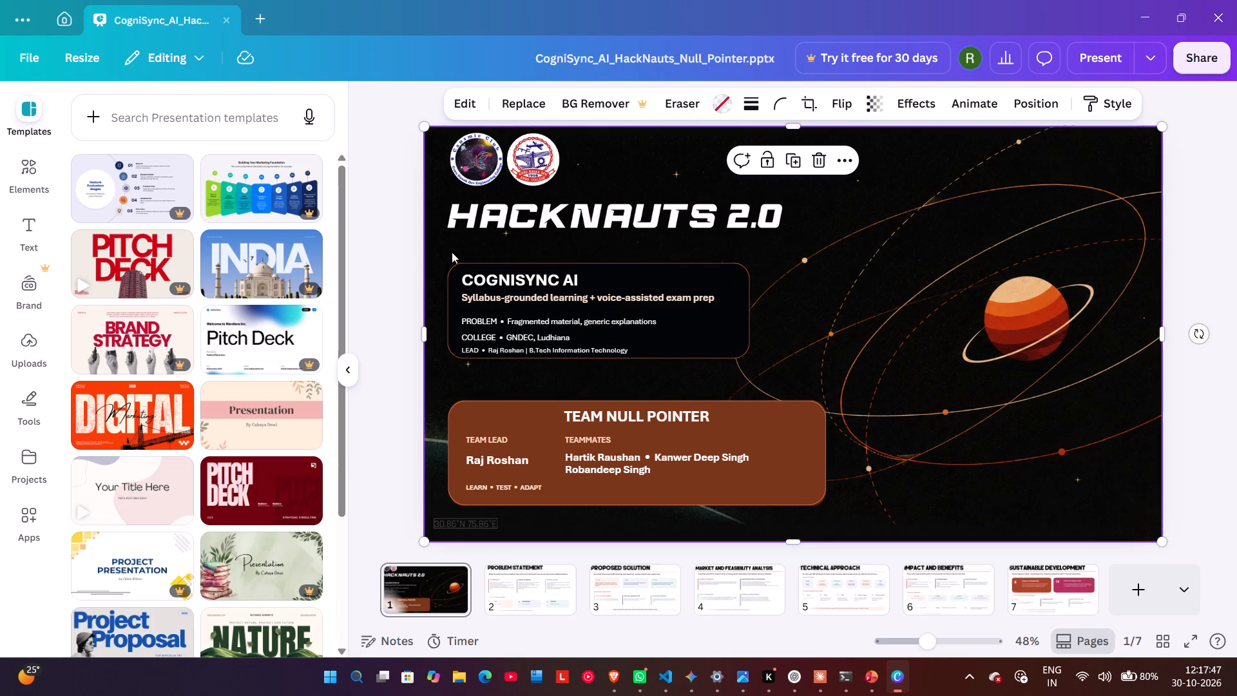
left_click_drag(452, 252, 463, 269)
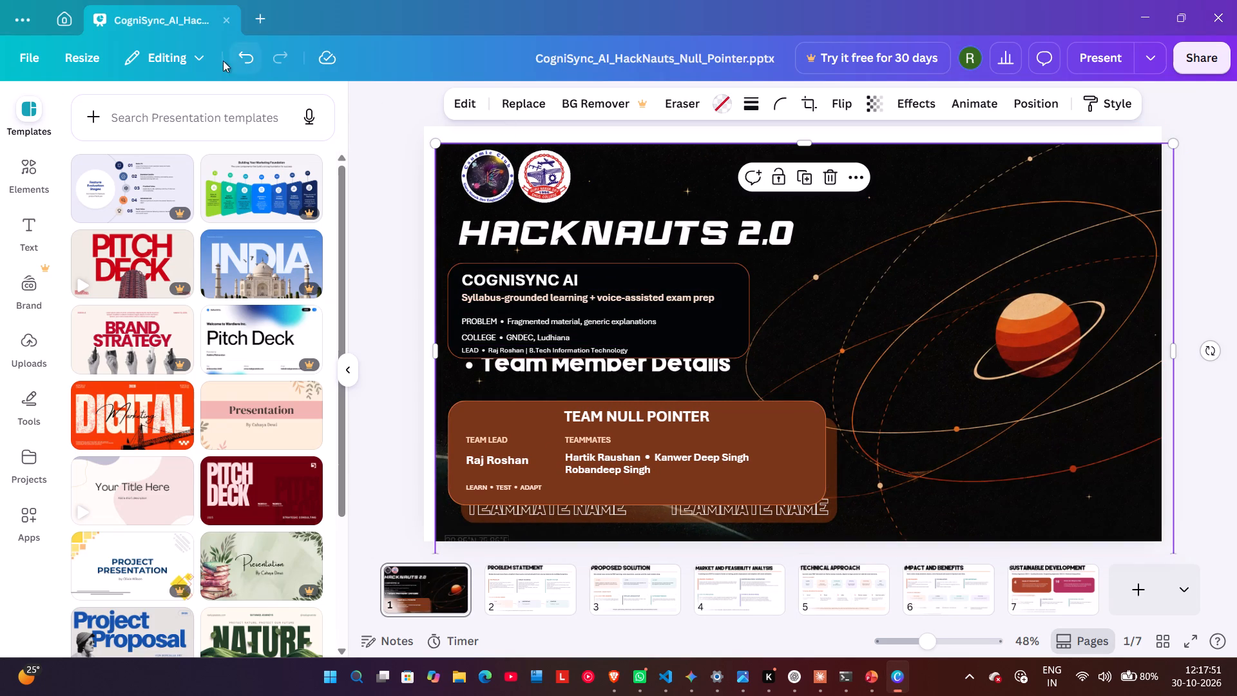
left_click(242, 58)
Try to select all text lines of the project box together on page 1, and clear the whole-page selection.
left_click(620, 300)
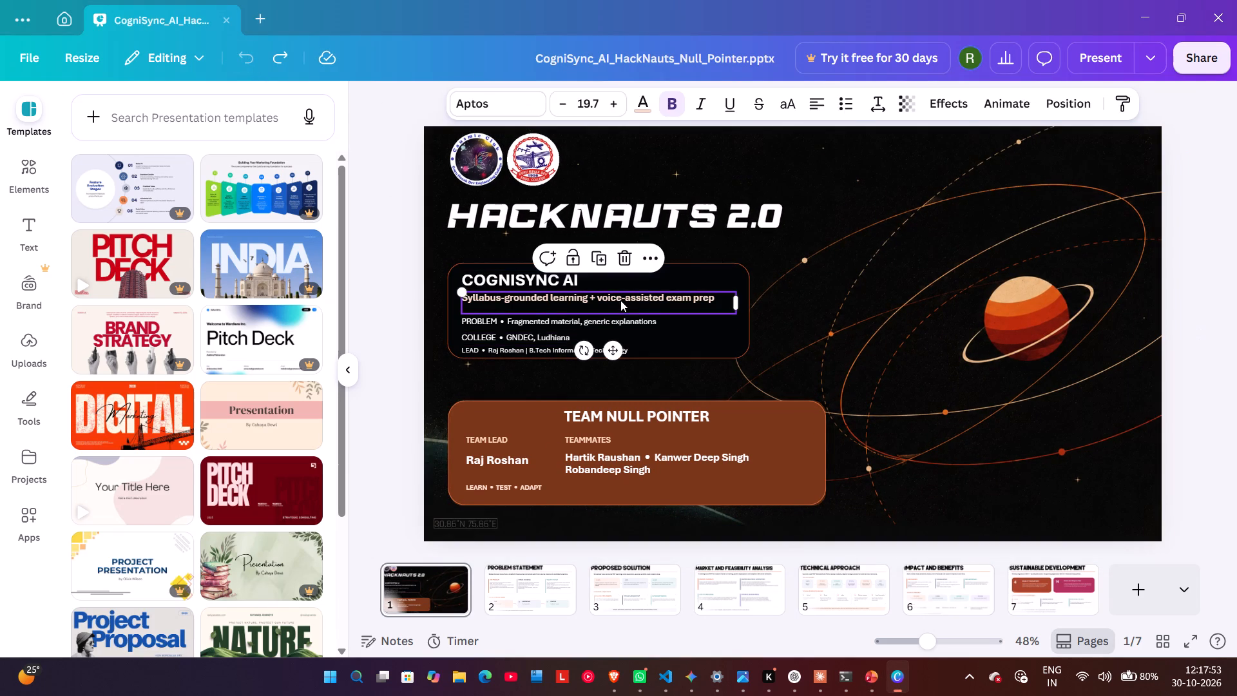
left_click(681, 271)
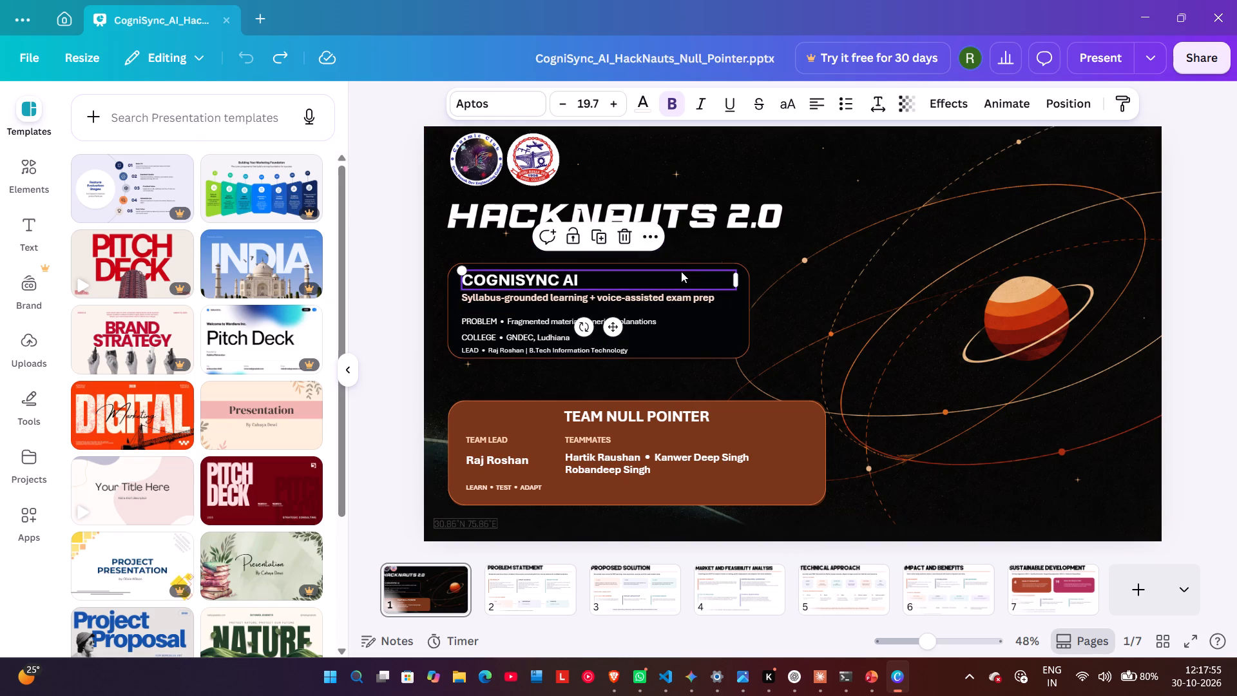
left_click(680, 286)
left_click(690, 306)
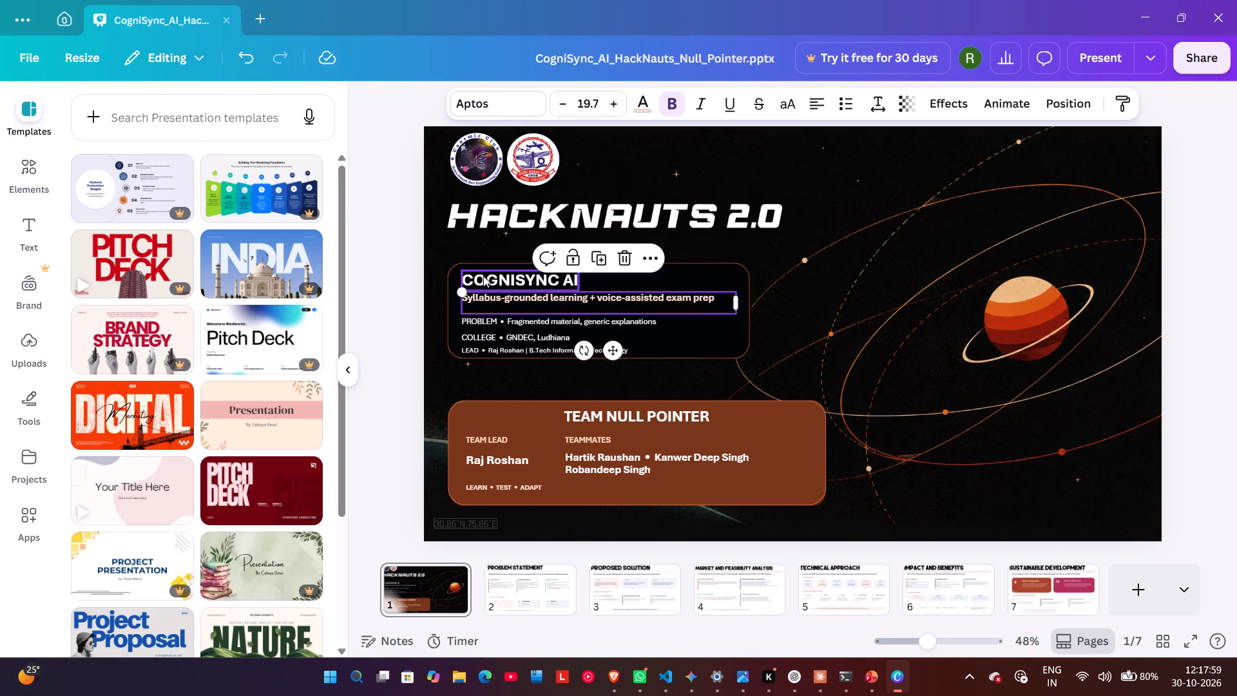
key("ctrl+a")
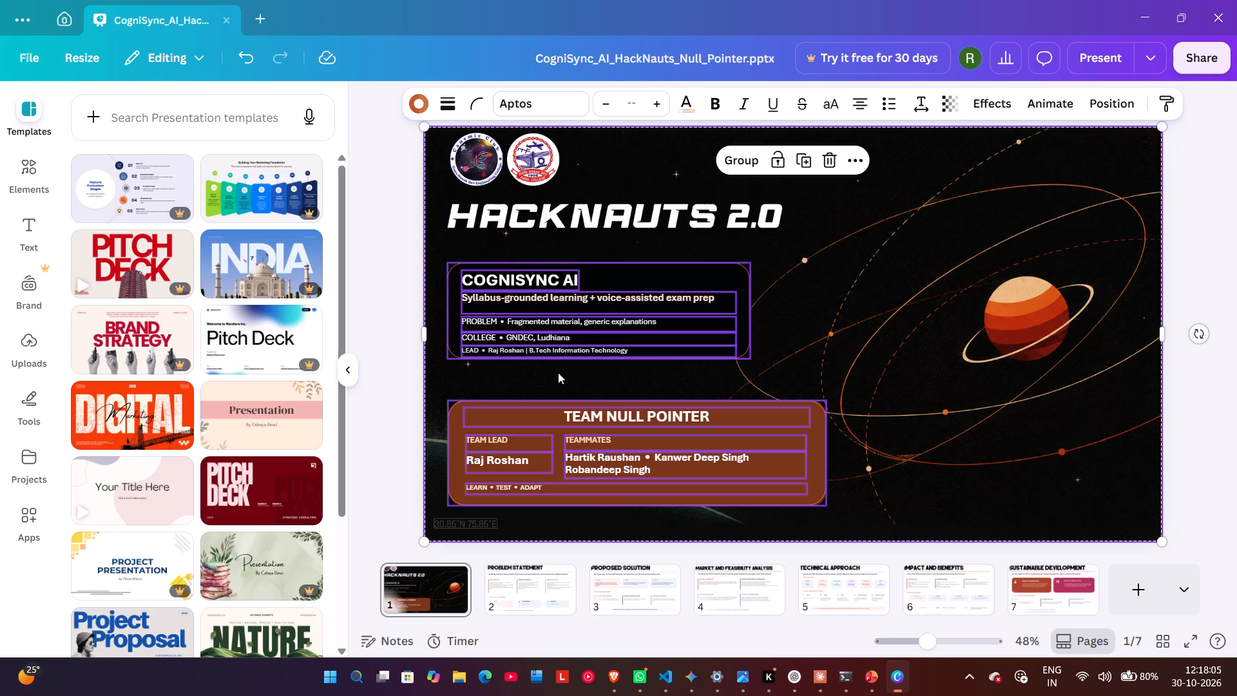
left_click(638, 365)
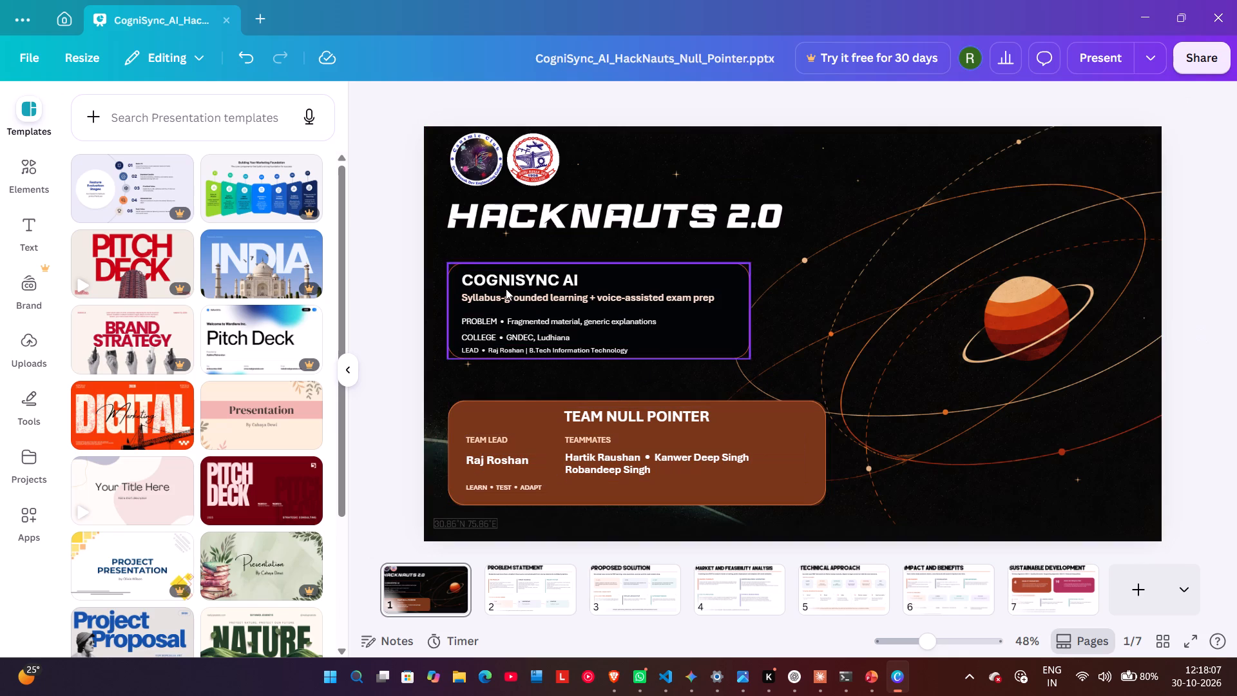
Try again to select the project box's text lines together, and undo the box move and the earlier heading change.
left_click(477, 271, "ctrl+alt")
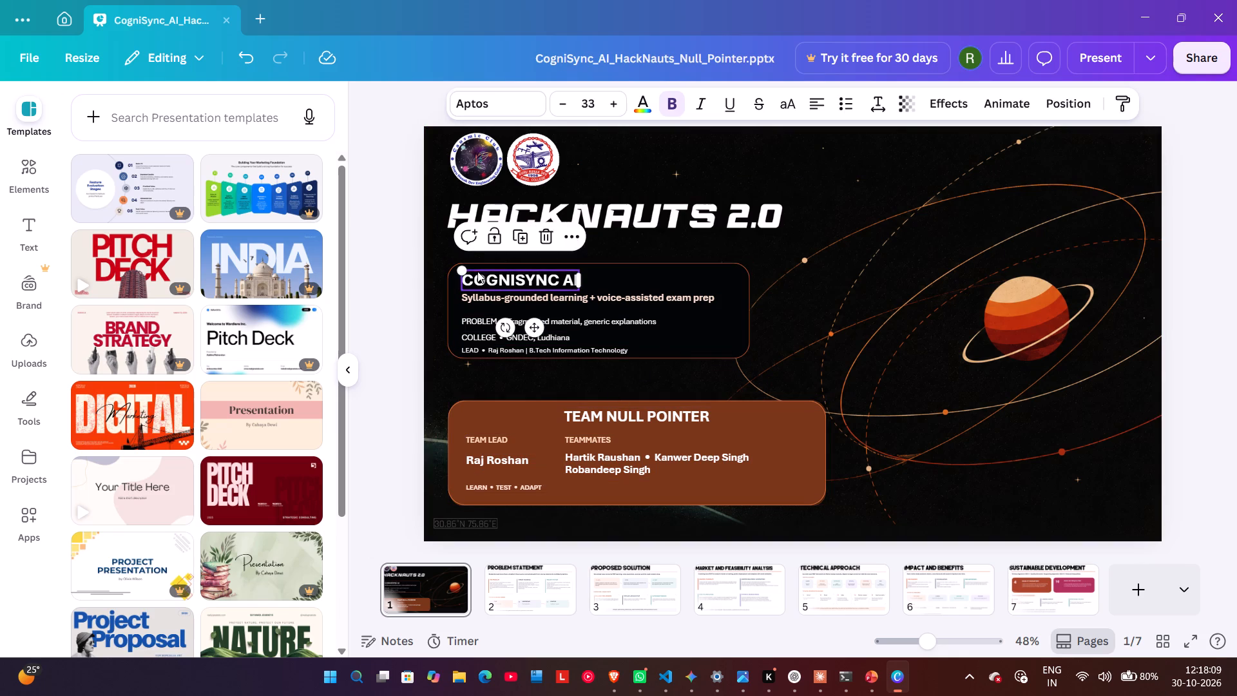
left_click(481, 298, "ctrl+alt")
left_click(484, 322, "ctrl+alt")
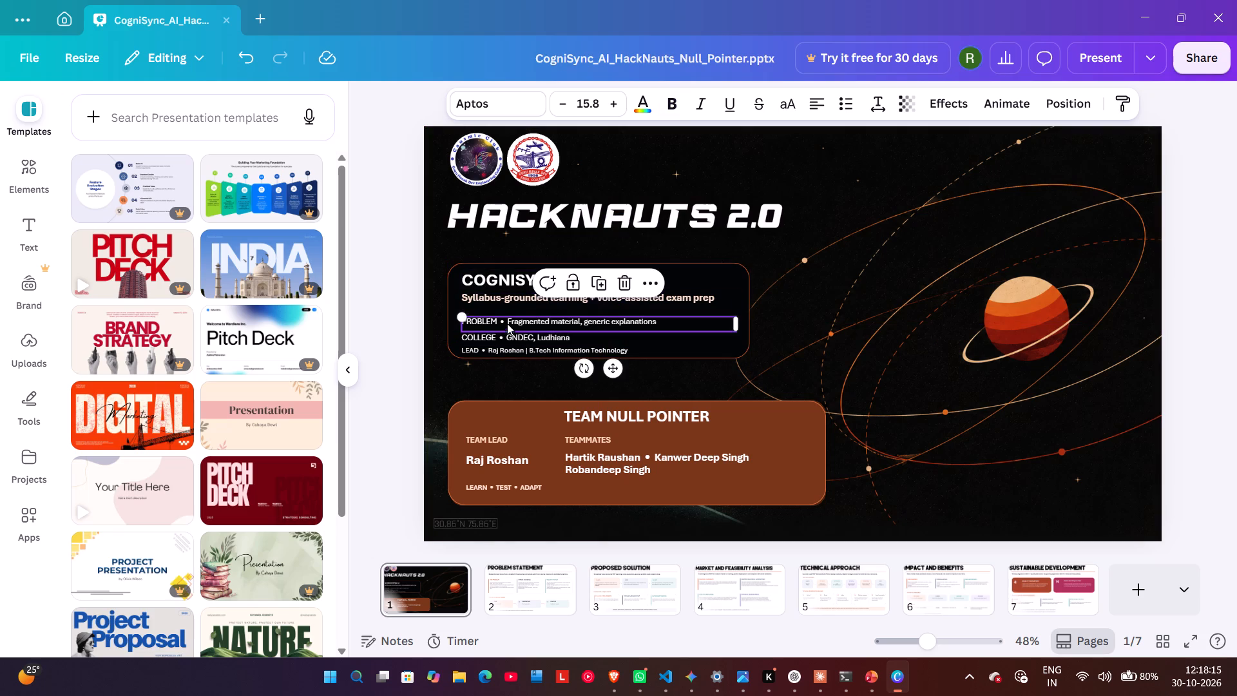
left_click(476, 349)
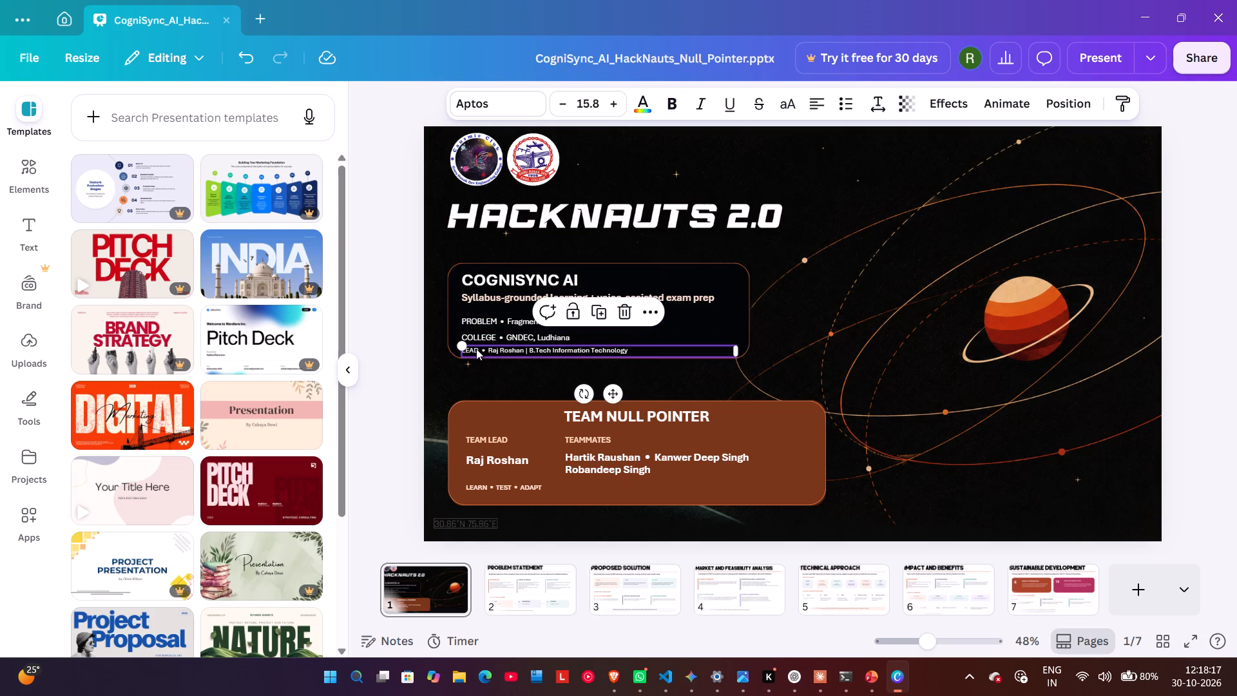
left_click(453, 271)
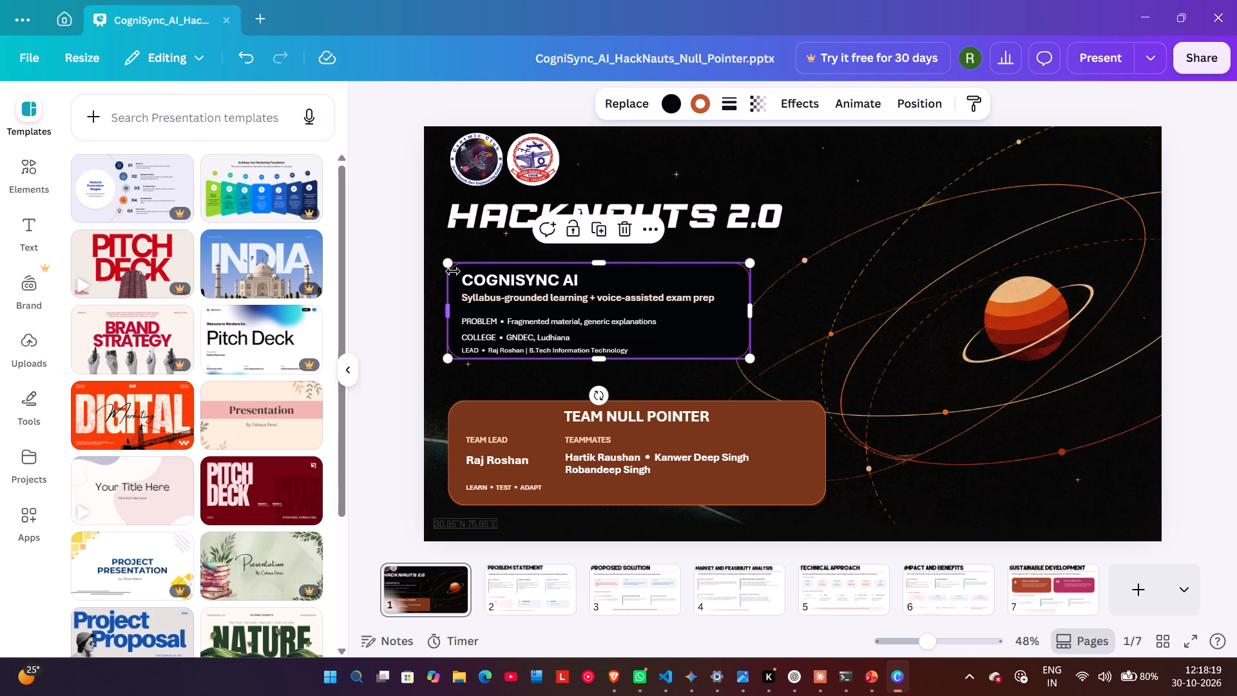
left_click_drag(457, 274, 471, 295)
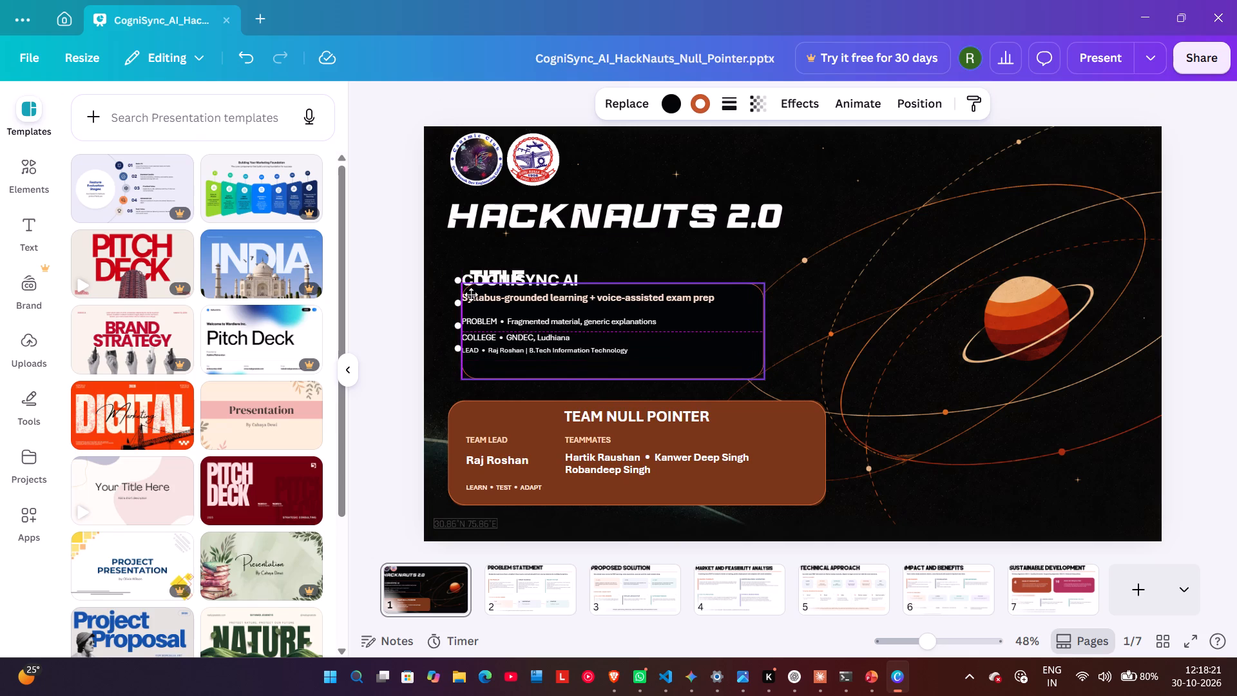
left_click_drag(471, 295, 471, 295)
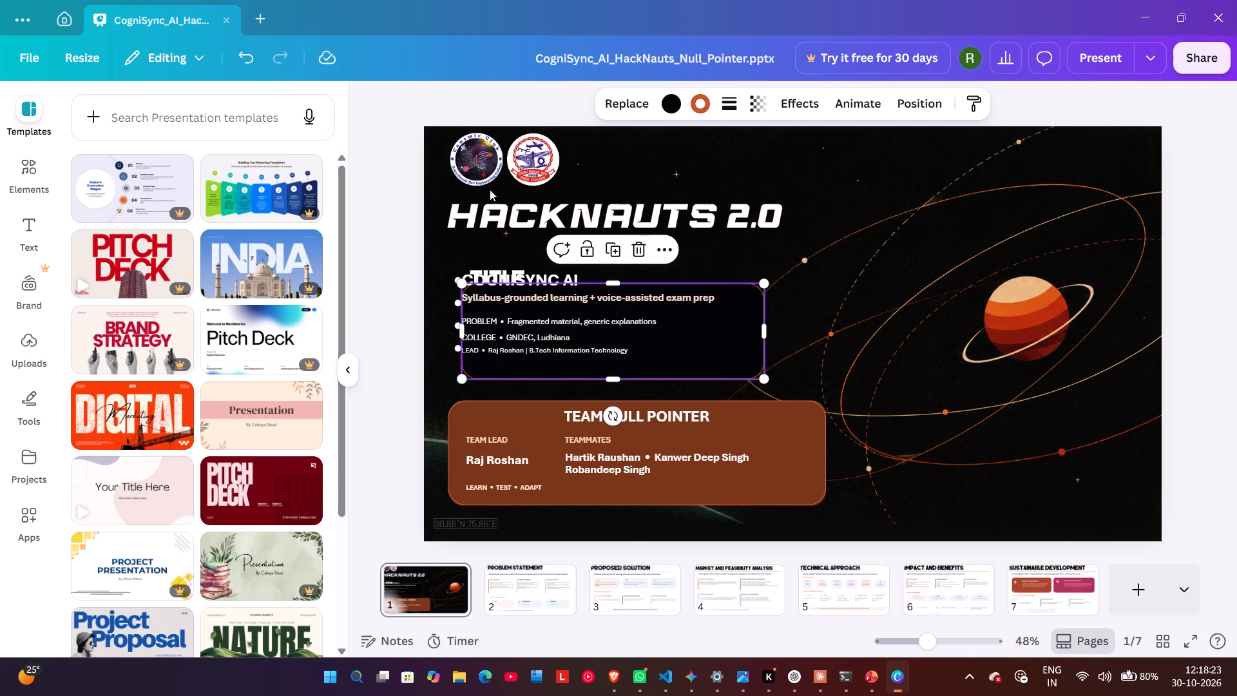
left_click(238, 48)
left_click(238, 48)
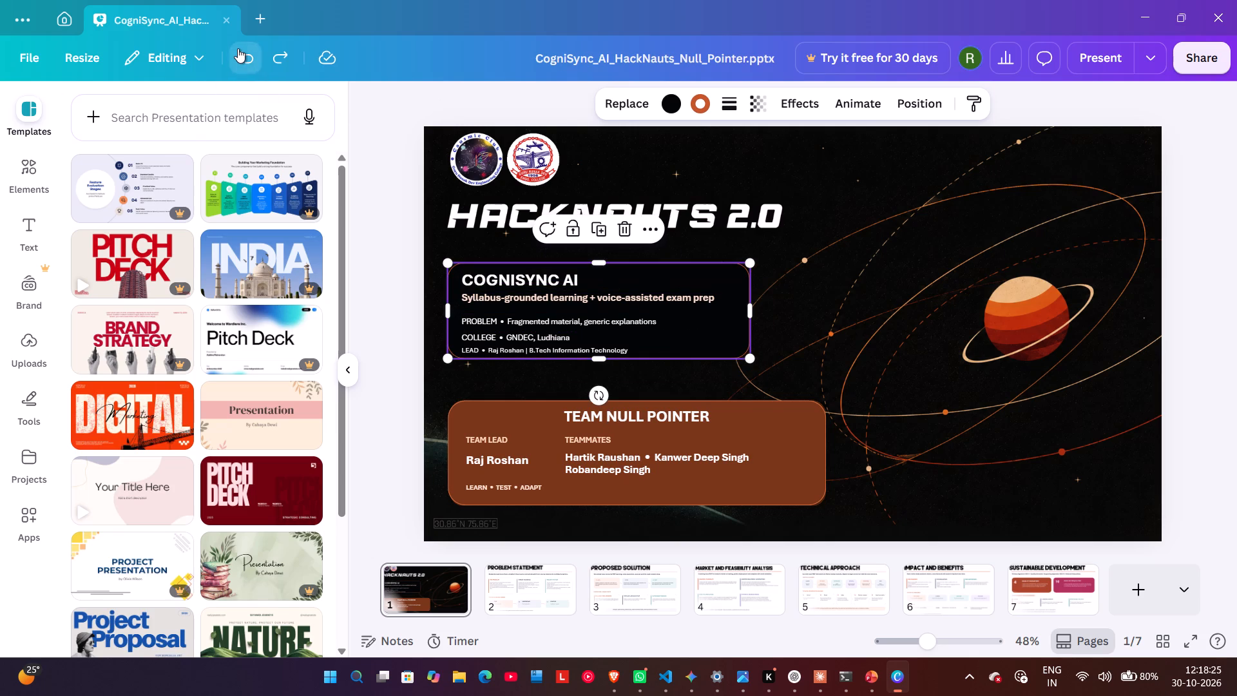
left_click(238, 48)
Copy the "Syllabus-grounded learning + voice-assisted exam prep" line into the black box on the browser template's first page.
left_click(486, 297)
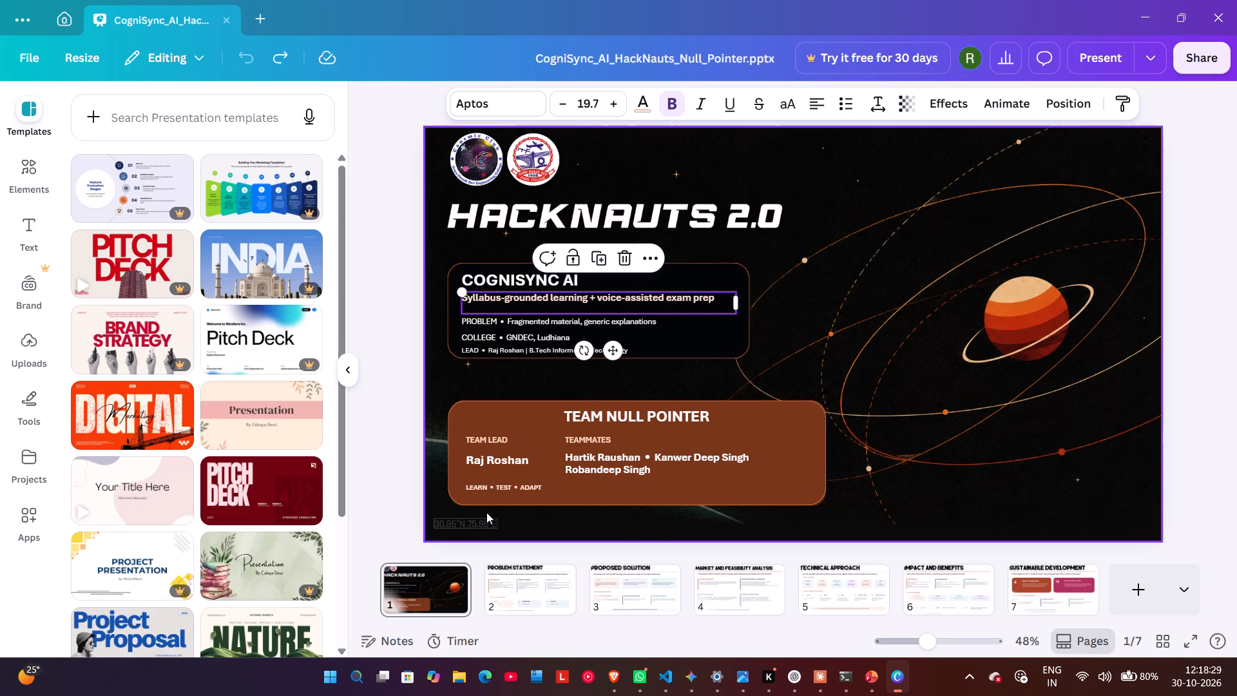
key("ctrl+c")
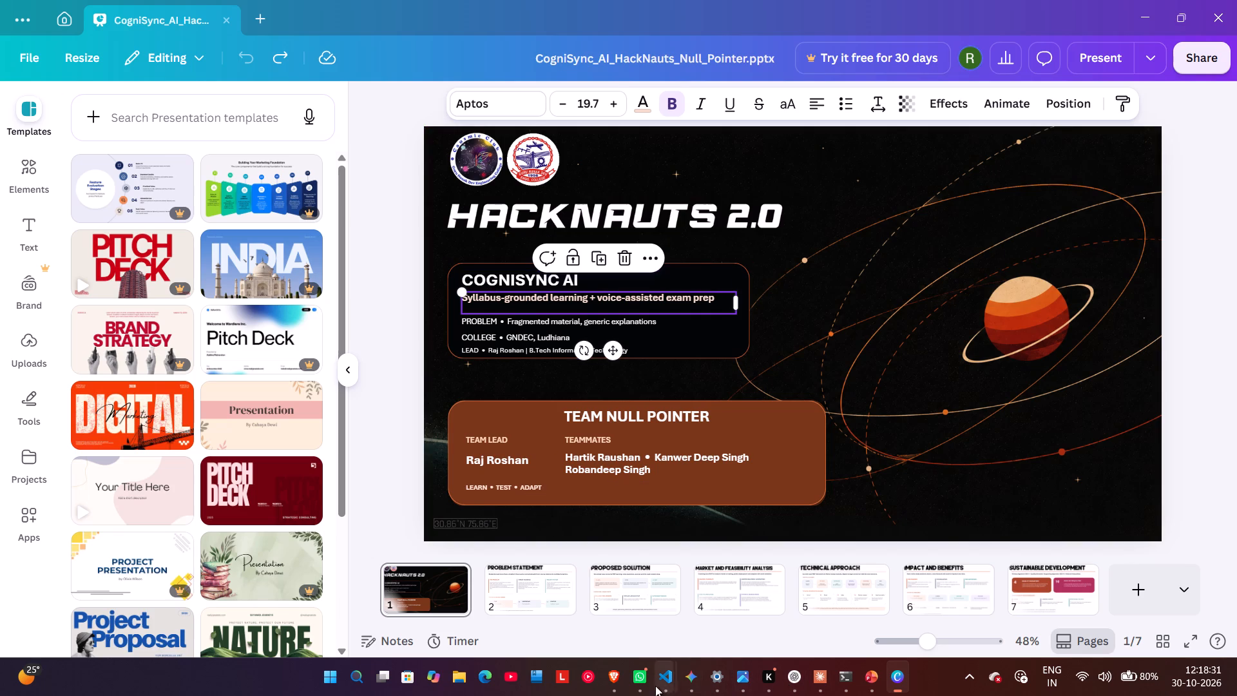
left_click(615, 682)
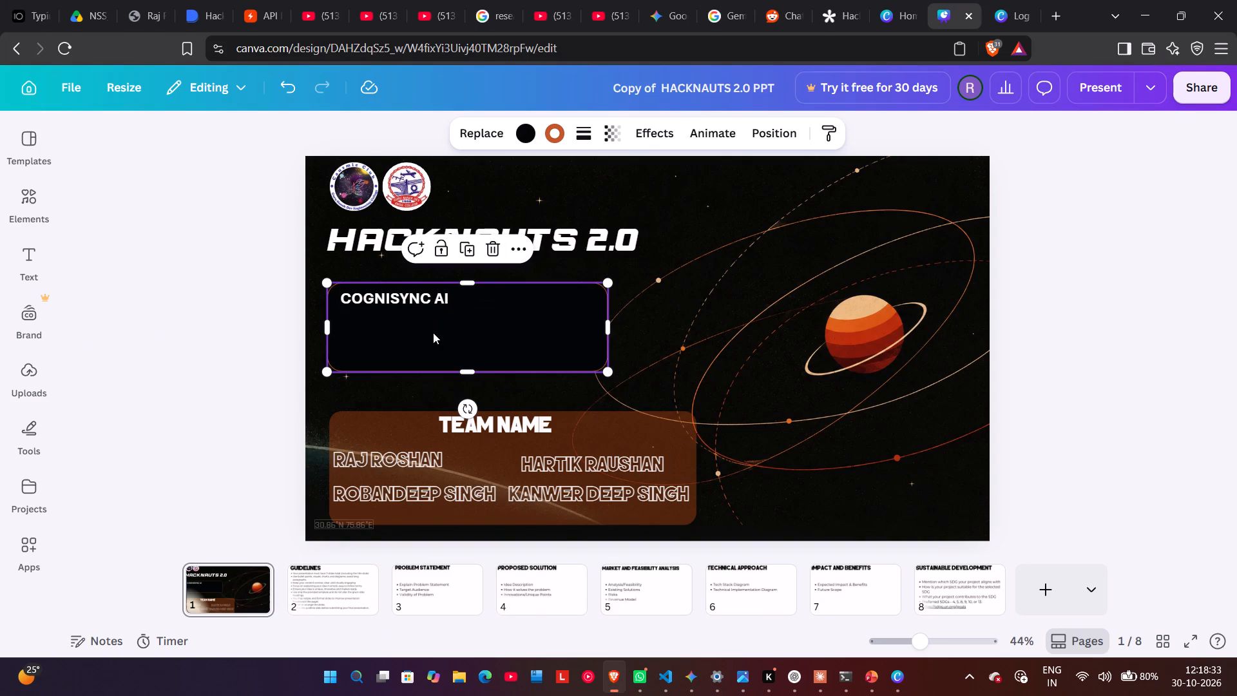
left_click(433, 333)
key("ctrl+v")
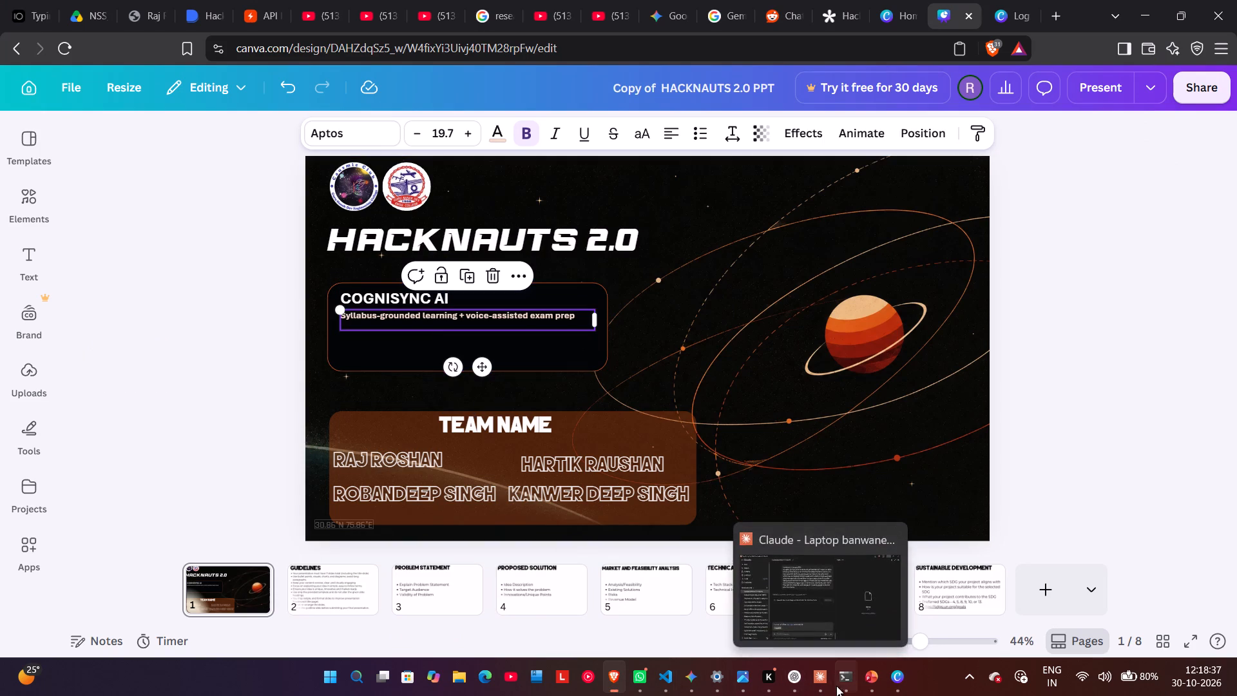
Copy the "PROBLEM • Fragmented material, generic explanations" line from the desktop Canva deck into the browser template's black box.
left_click(891, 674)
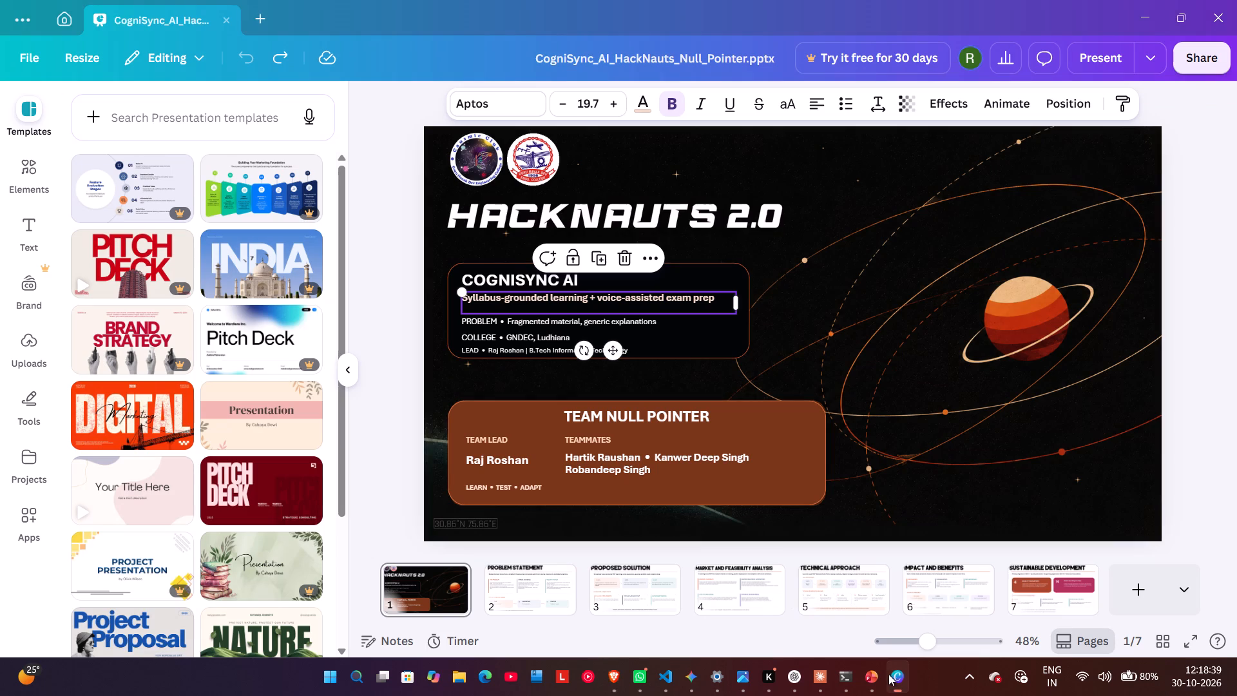
left_click(539, 324)
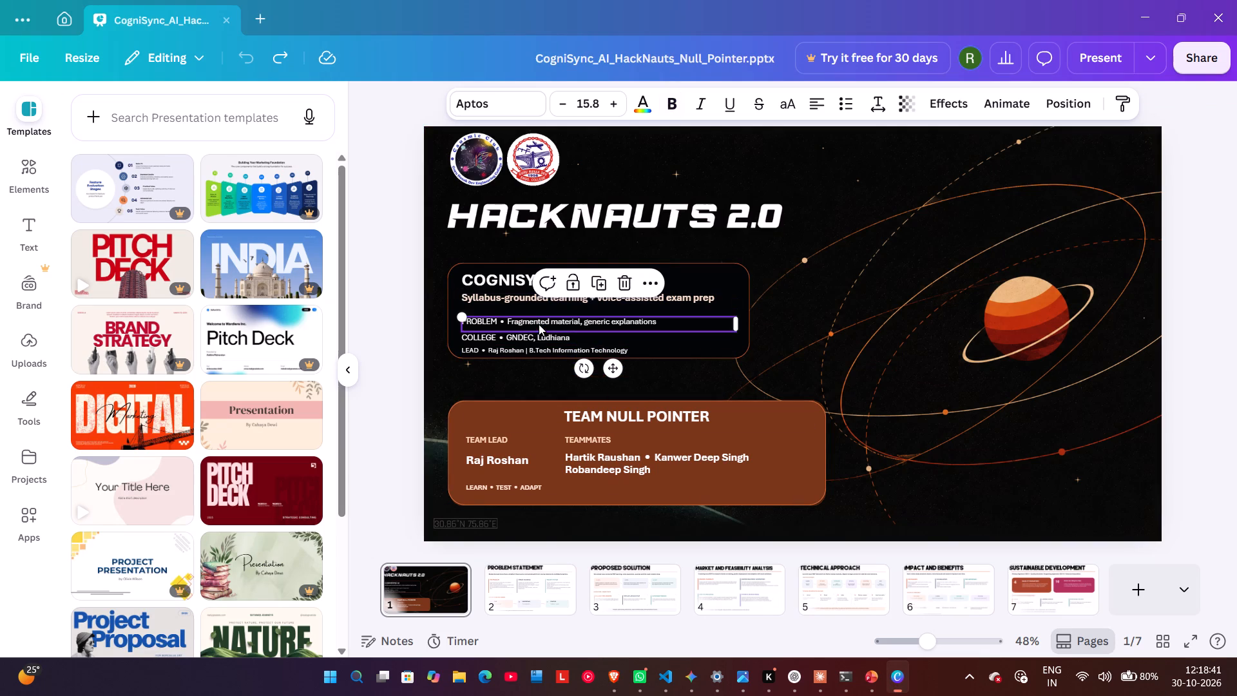
key("ctrl+c")
left_click(604, 676)
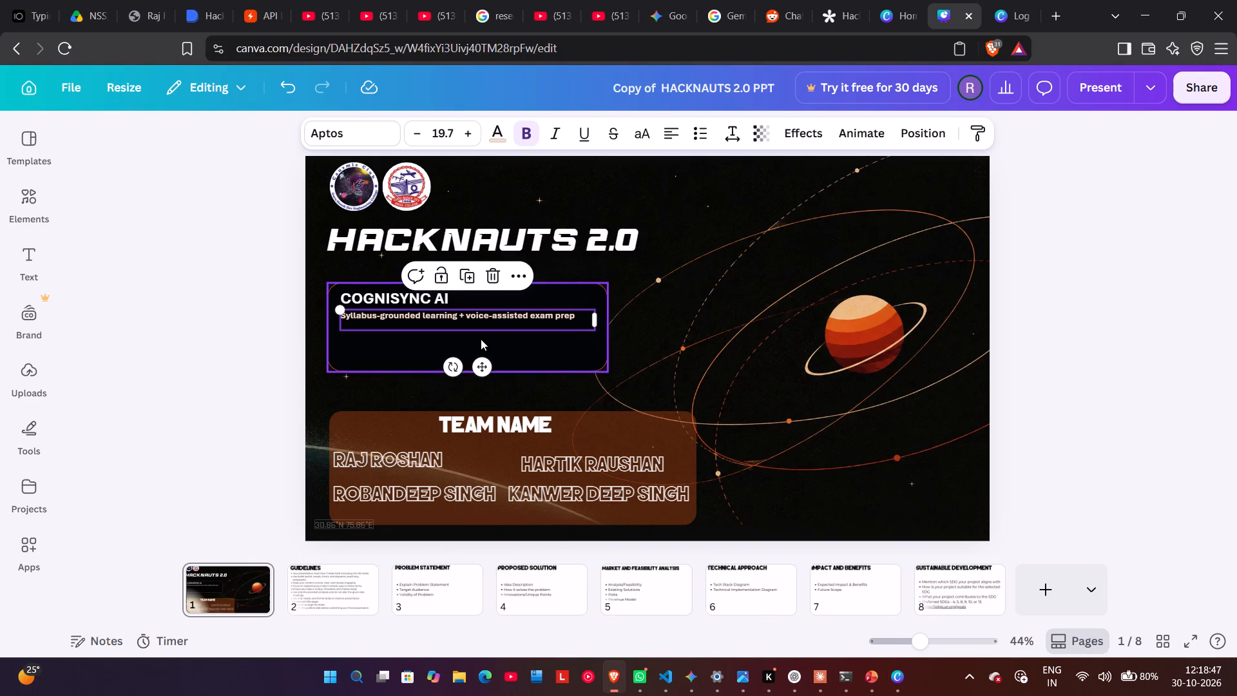
left_click(481, 339)
key("ctrl+v")
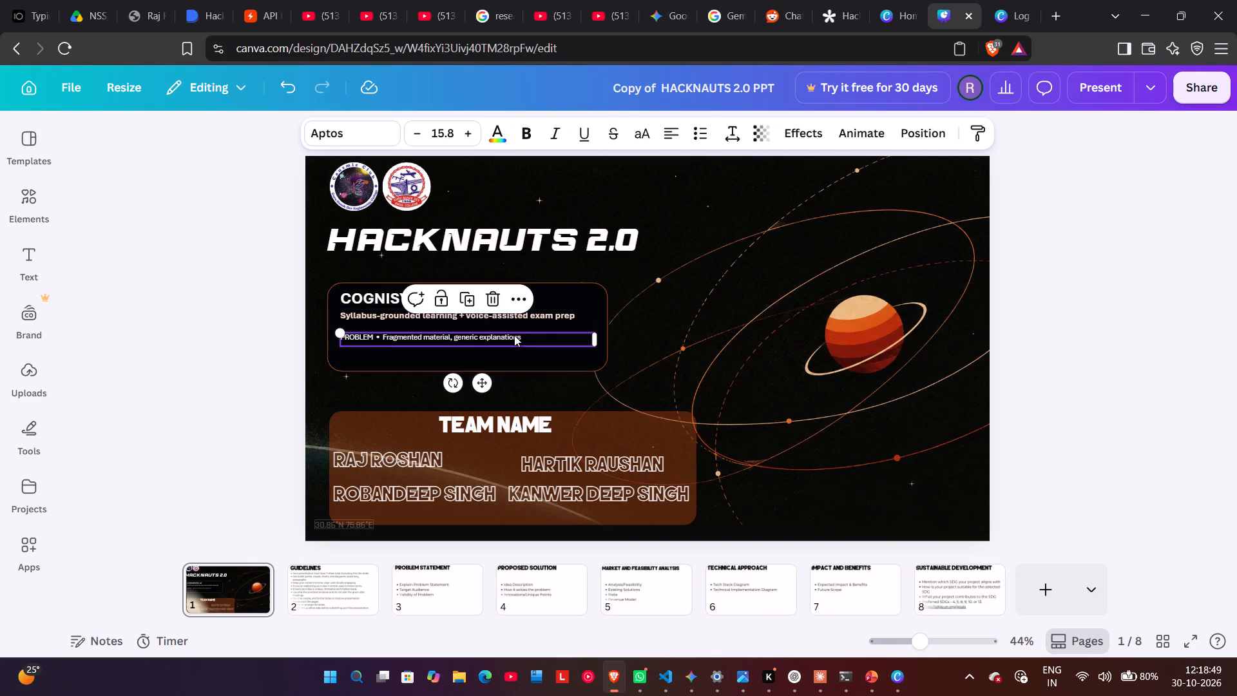
Copy the "COLLEGE • GNDEC, Ludhiana" line from the desktop Canva deck into the browser template's black box.
left_click(888, 682)
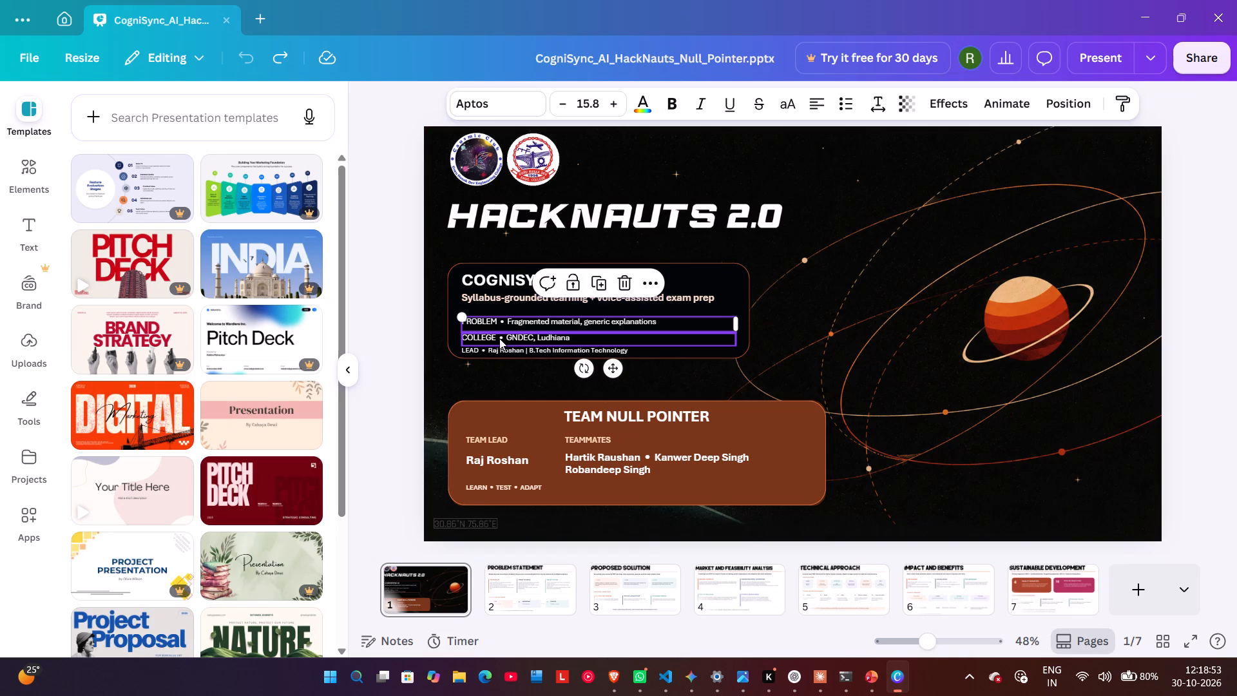
left_click(496, 340)
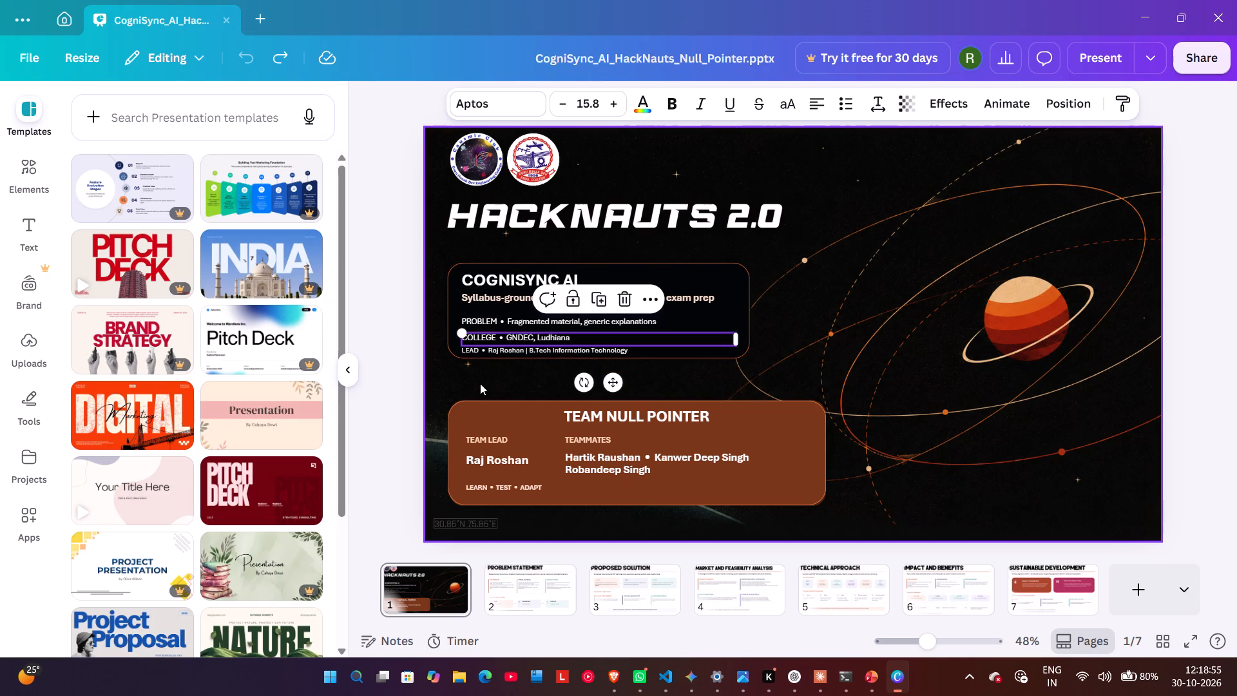
key("ctrl+c")
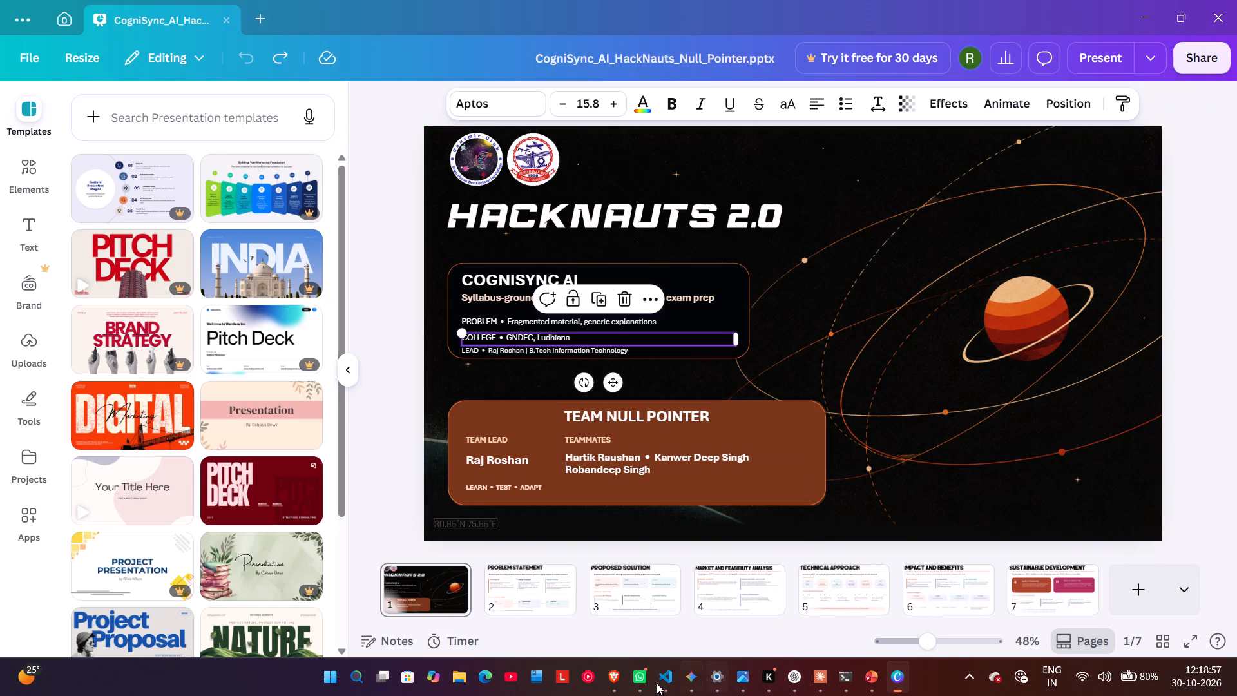
left_click(608, 684)
left_click(523, 353)
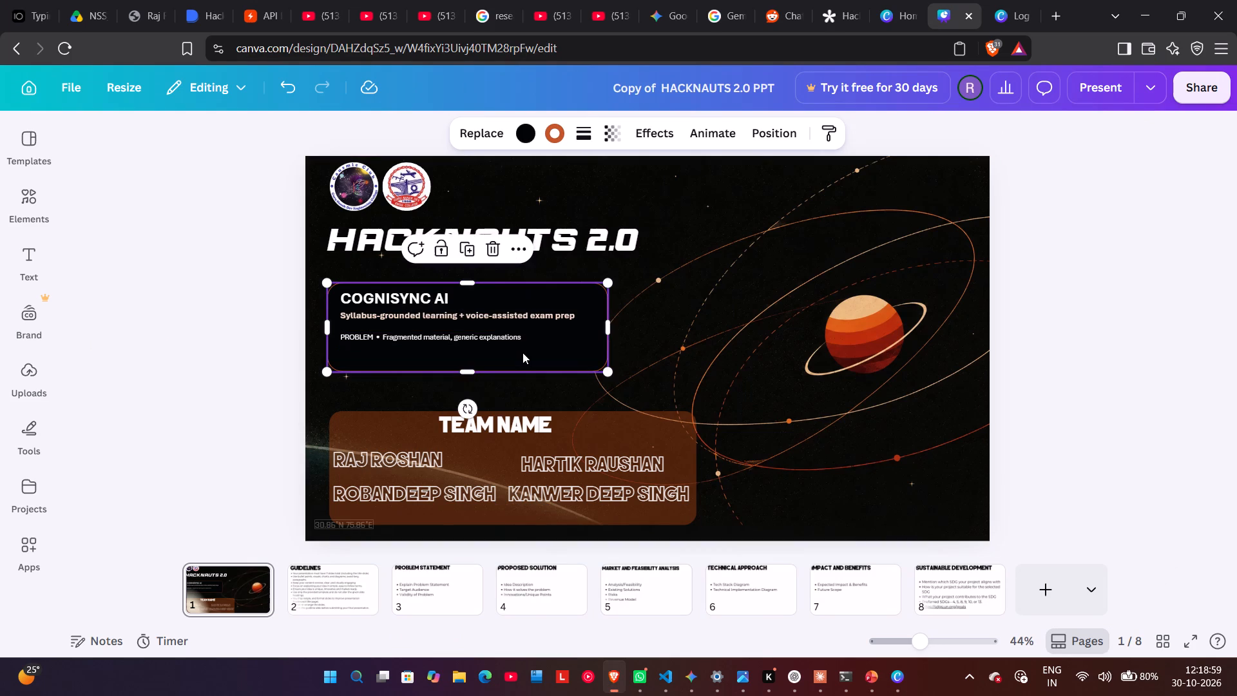
key("ctrl+v")
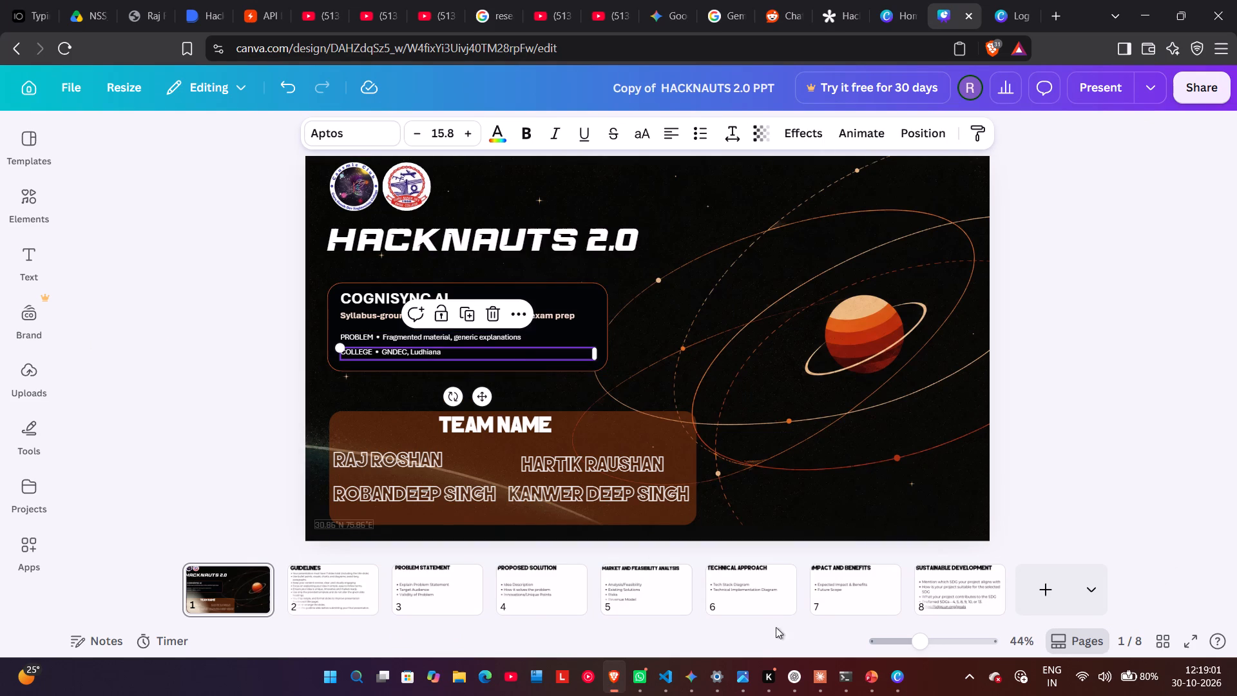
Copy the LEAD line with the B.Tech Information Technology detail from the desktop Canva deck into the browser template's black box.
left_click(893, 683)
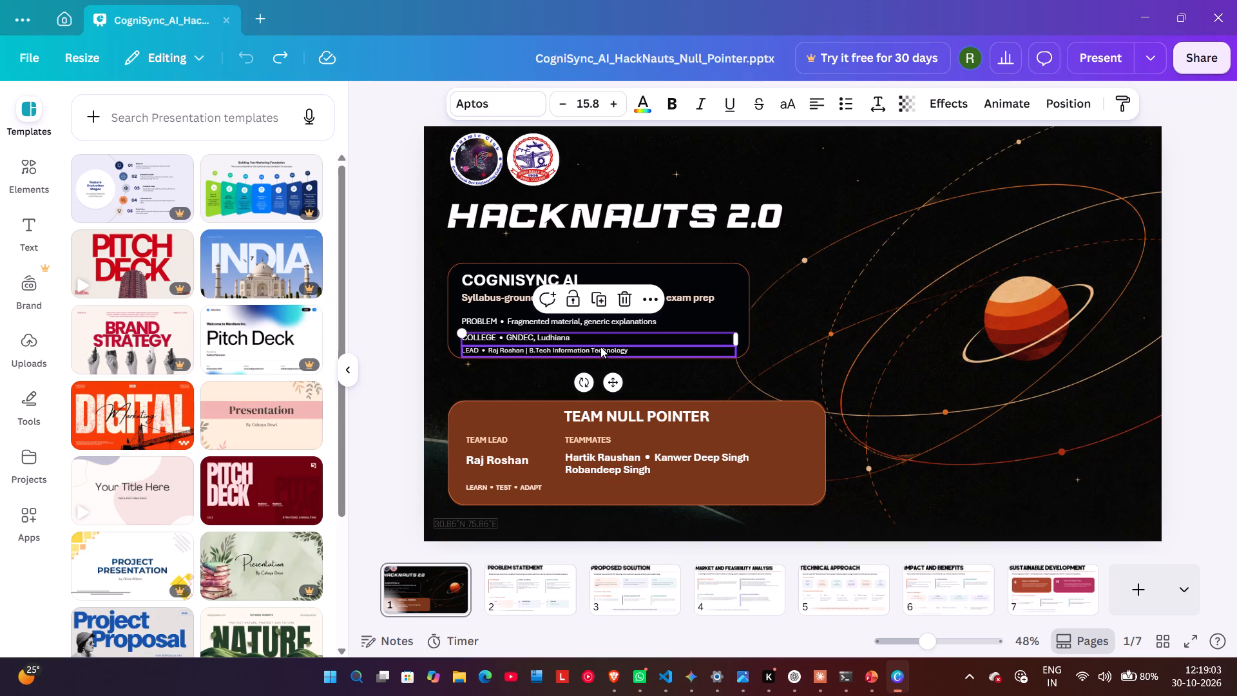
left_click(599, 347)
key("ctrl+c")
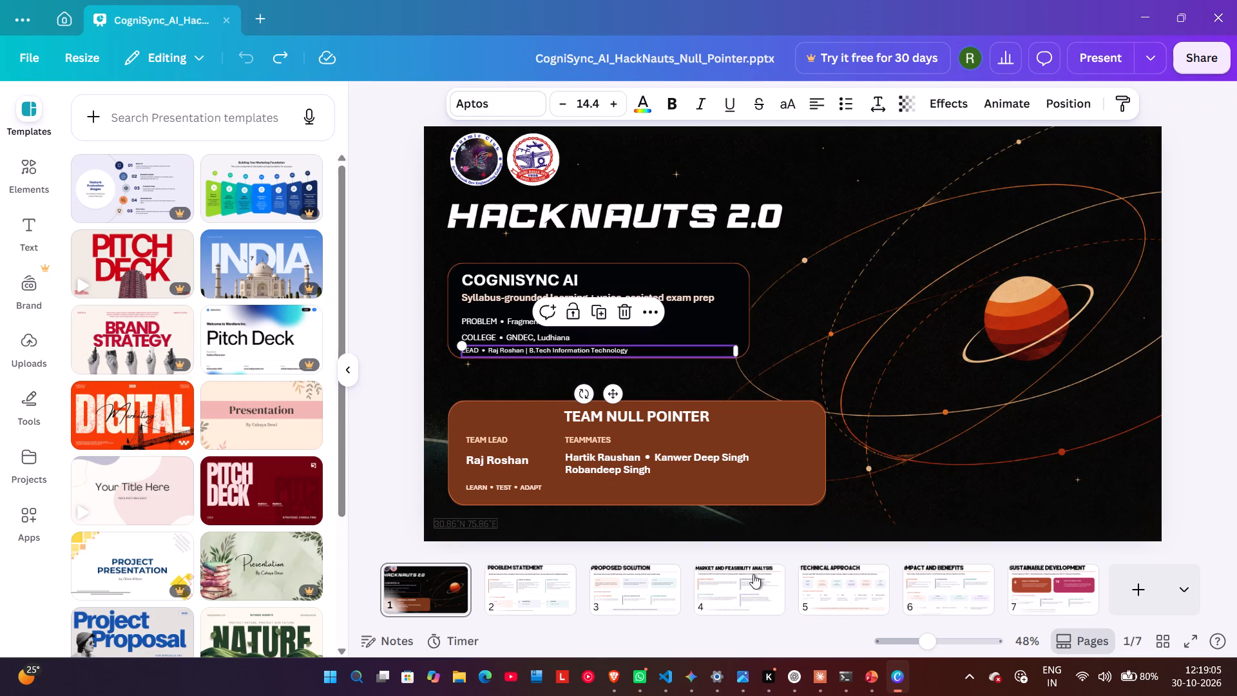
left_click(622, 670)
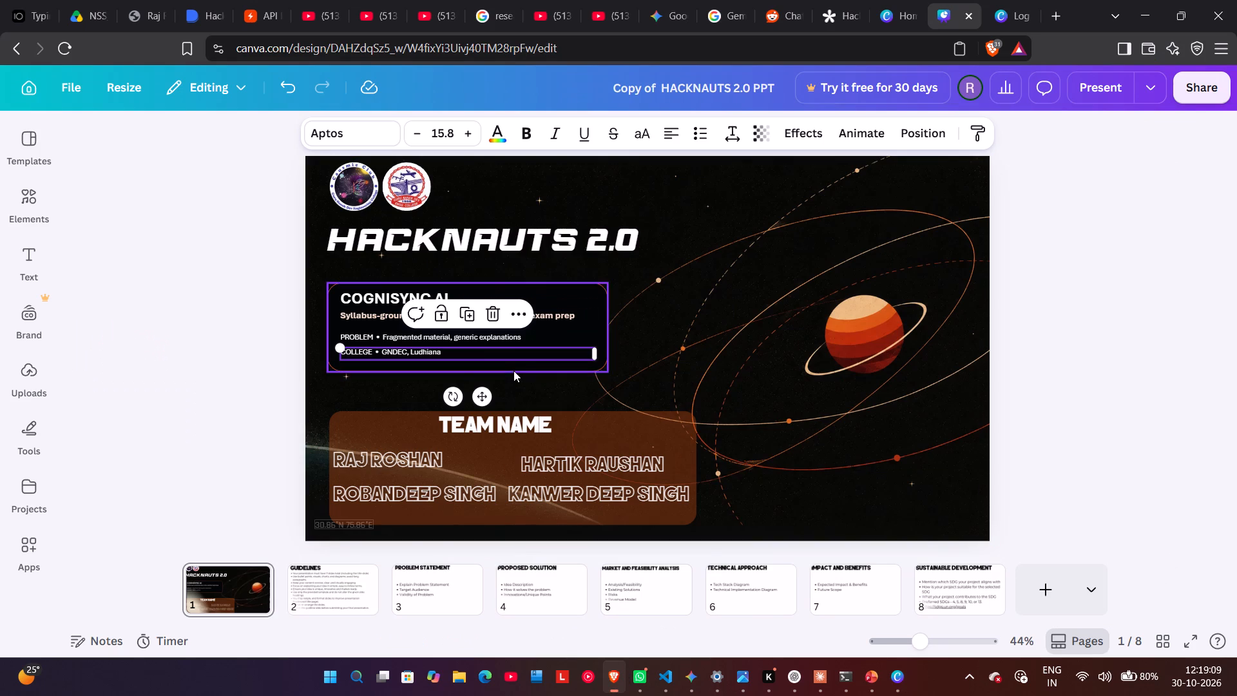
left_click(608, 312)
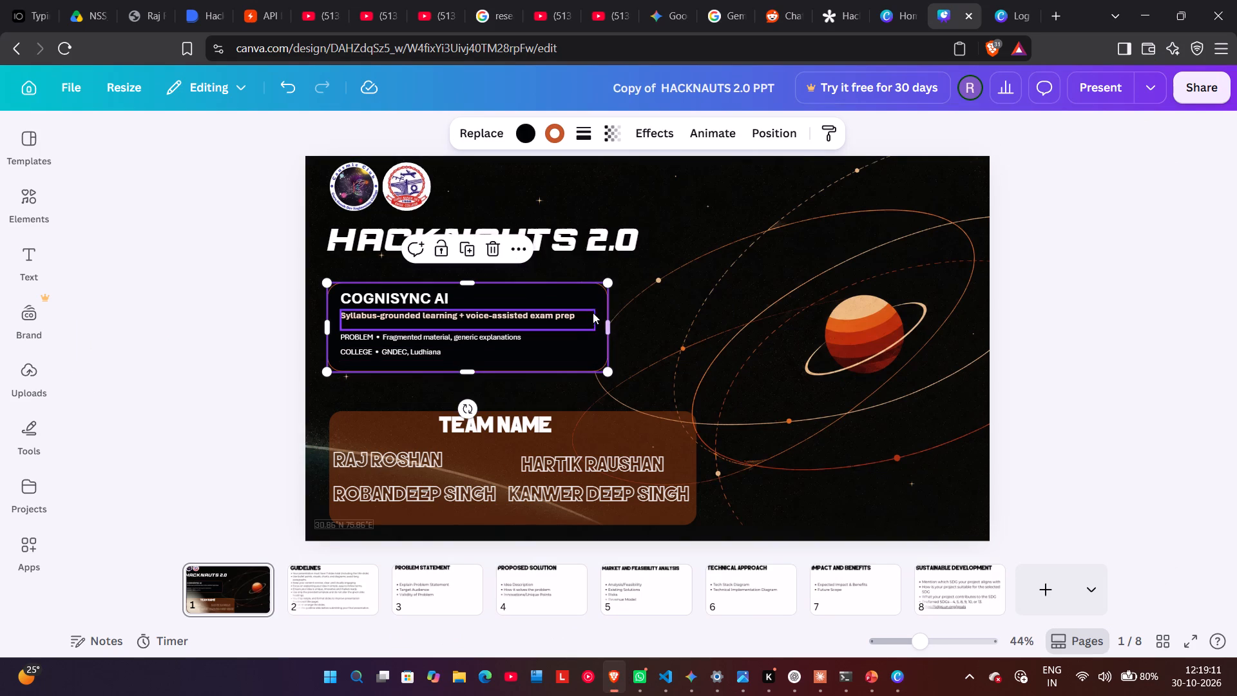
key("ctrl+v")
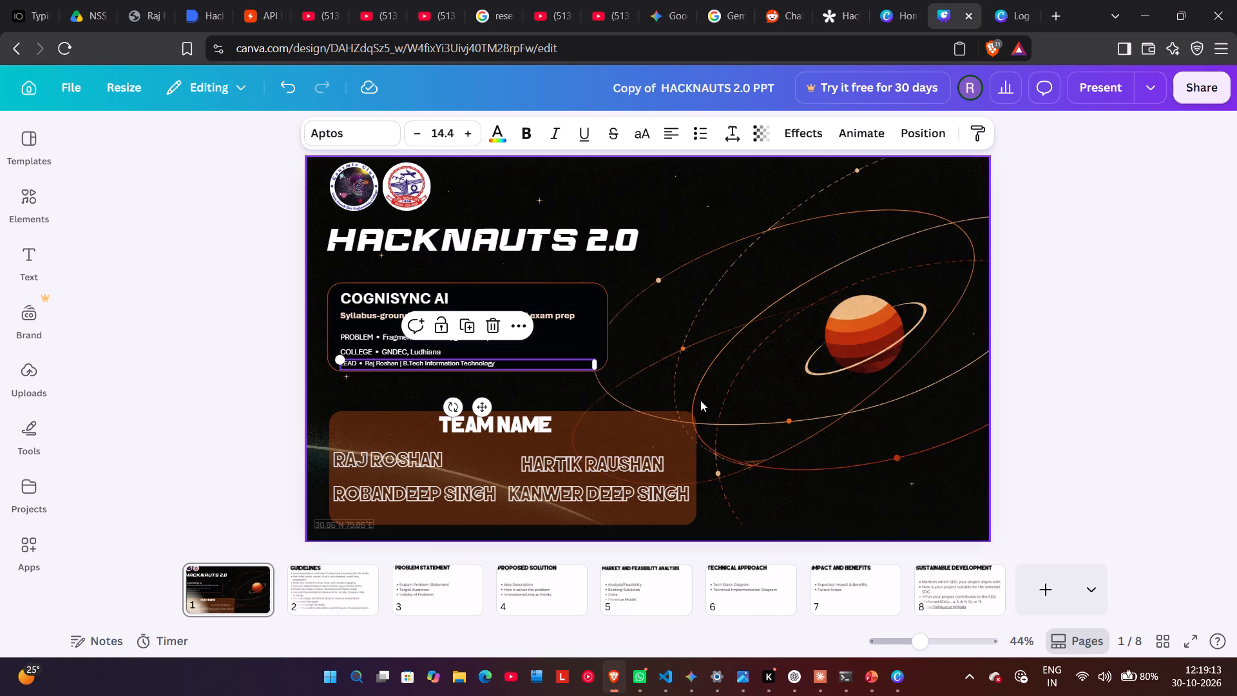
Enlarge the black project box slightly from its lower corner, keeping its upper-left corner in place.
left_click(606, 348)
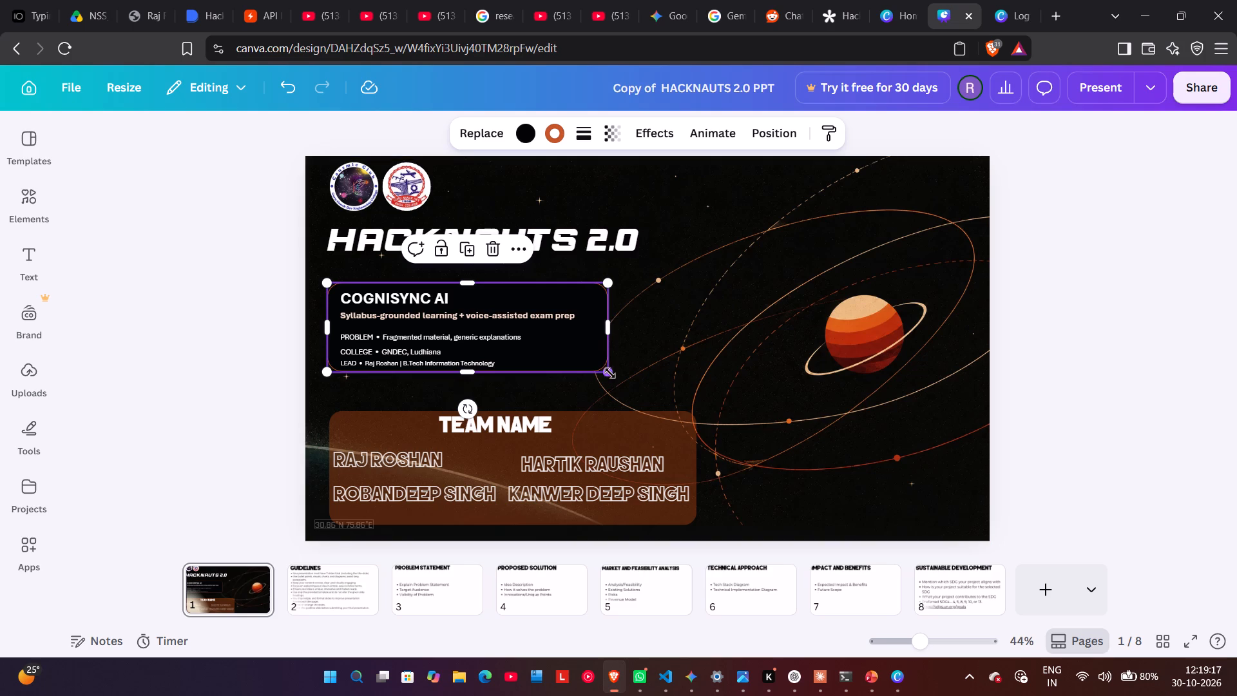
left_click_drag(610, 371, 625, 409)
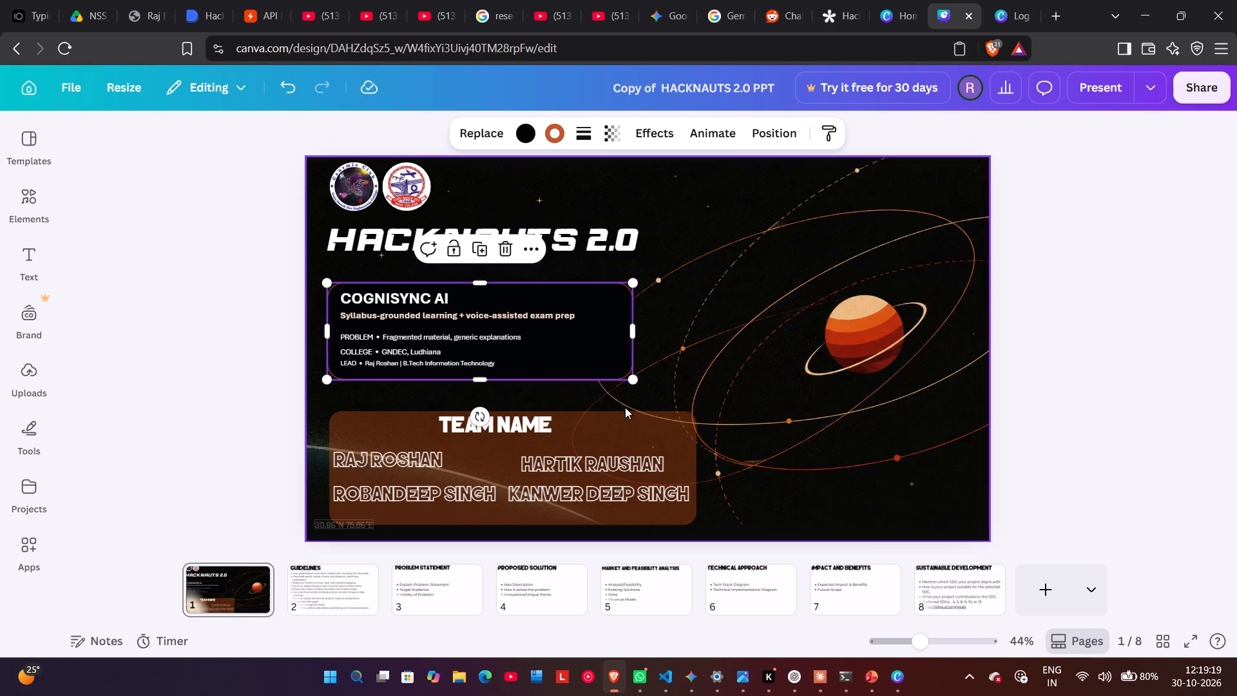
Increase the "COGNISYNC AI" heading's font size to 40.
left_click(428, 298)
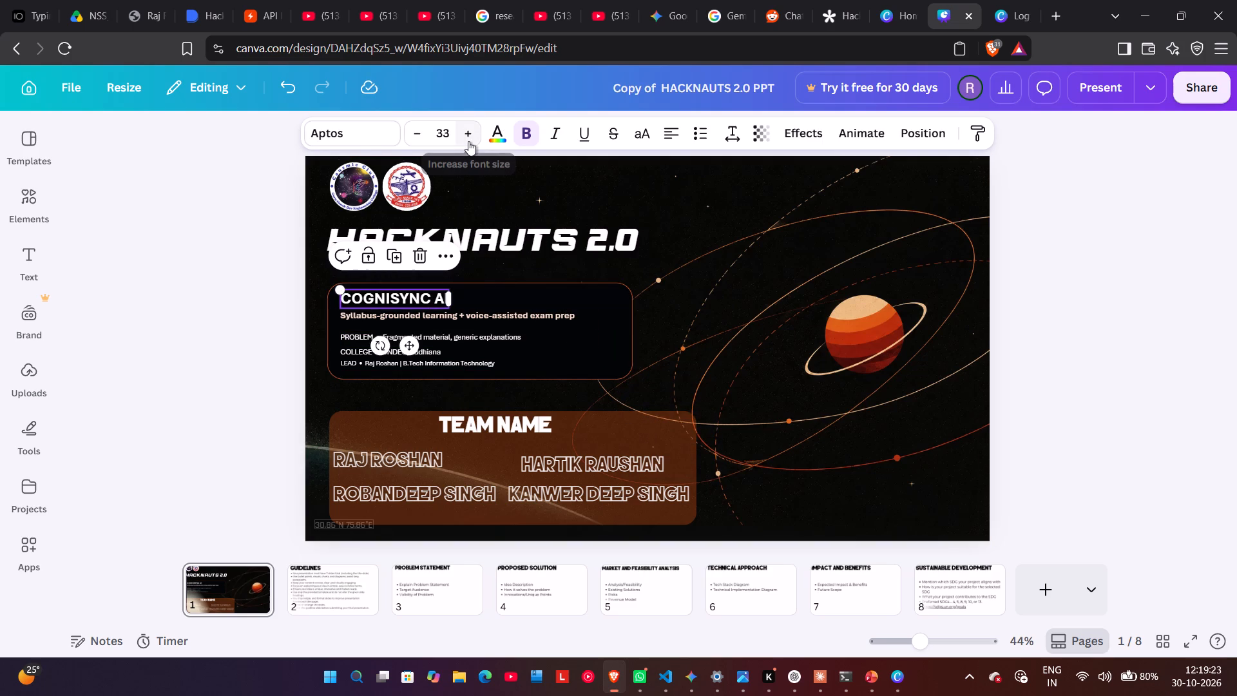
double_click(468, 139)
triple_click(468, 139)
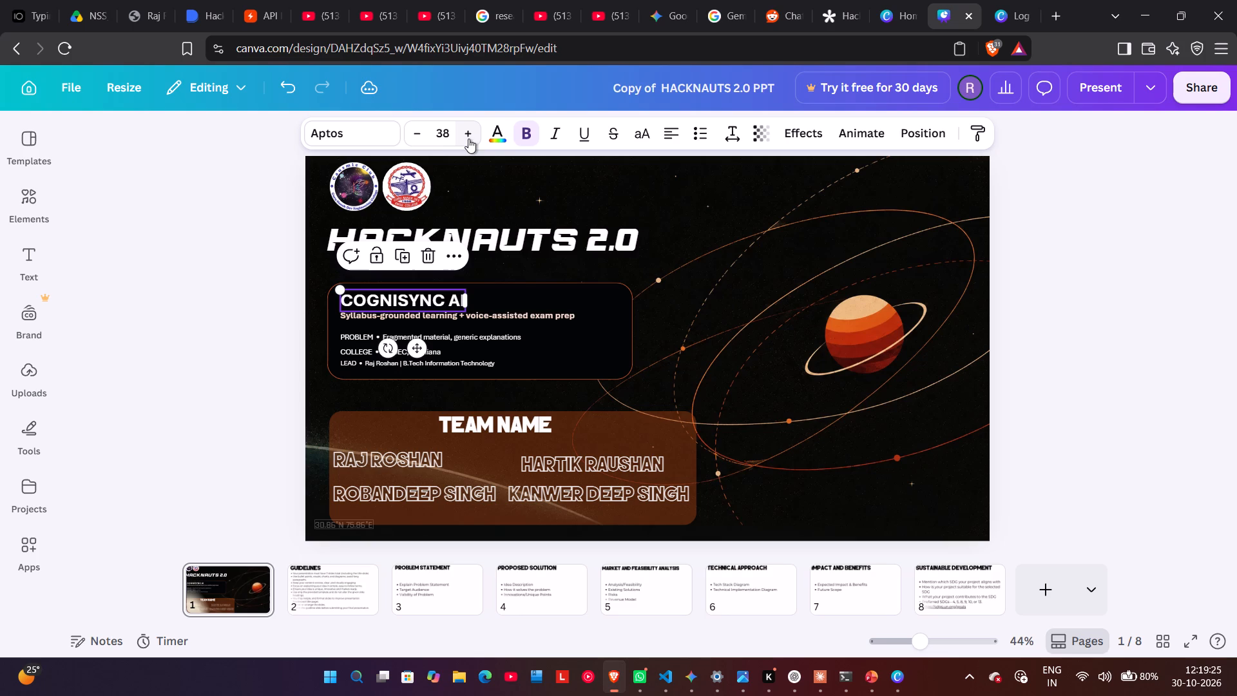
left_click(468, 139)
left_click(468, 139)
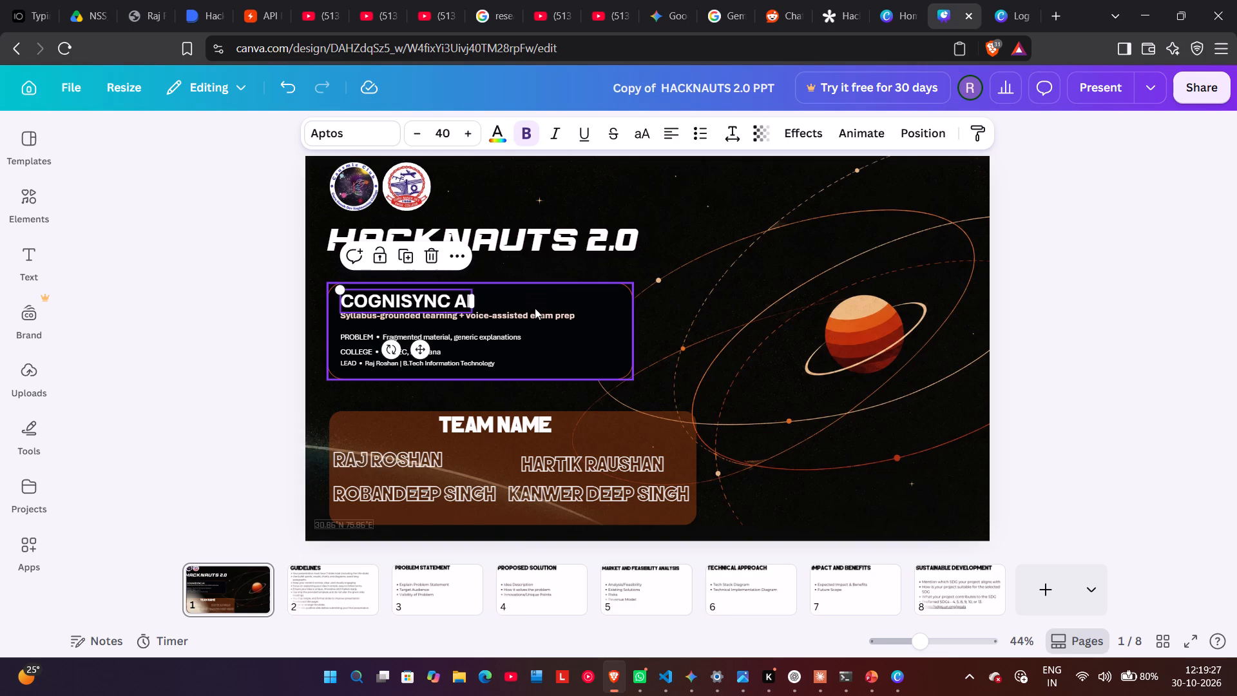
Set the "Syllabus-grounded learning + voice-assisted exam prep" line to size 23.7 and widen its text box to fit one line.
left_click(522, 310)
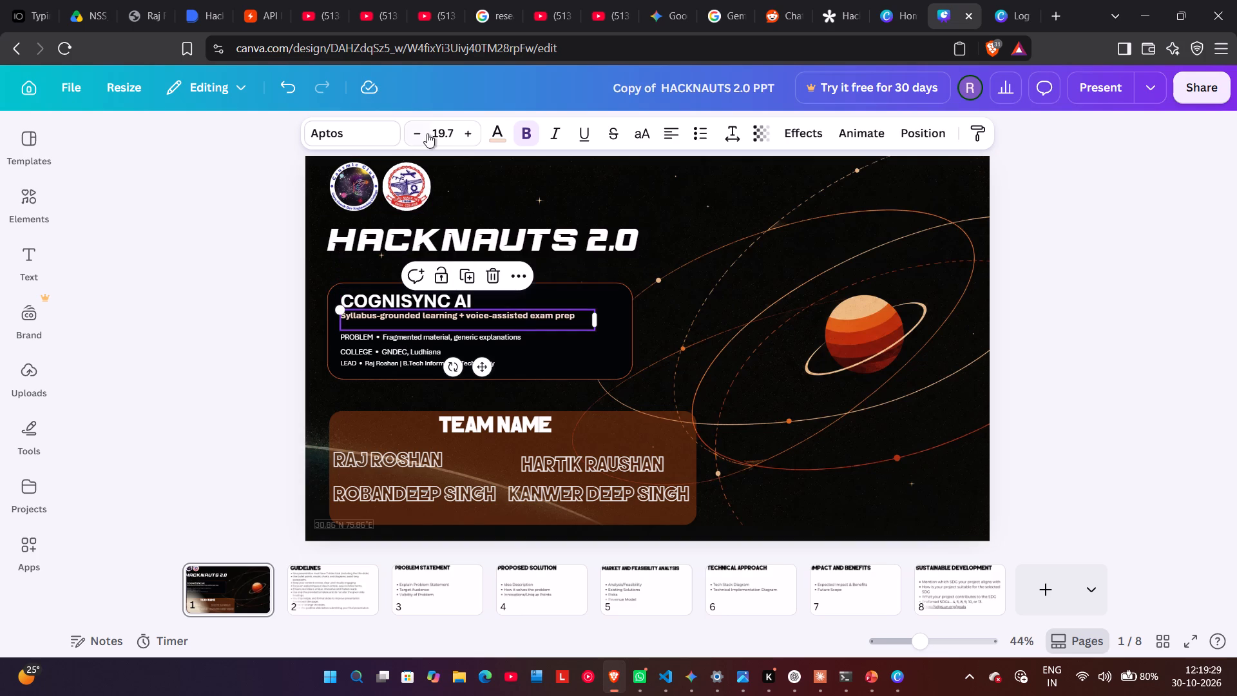
triple_click(462, 140)
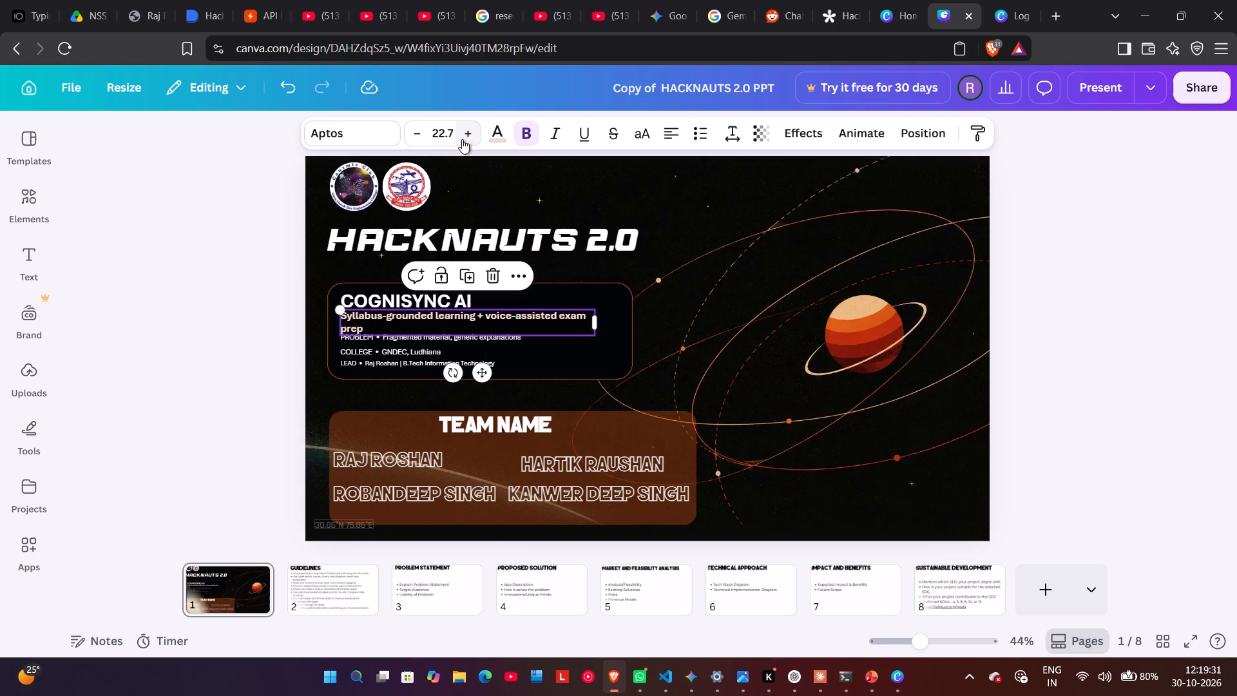
left_click(462, 139)
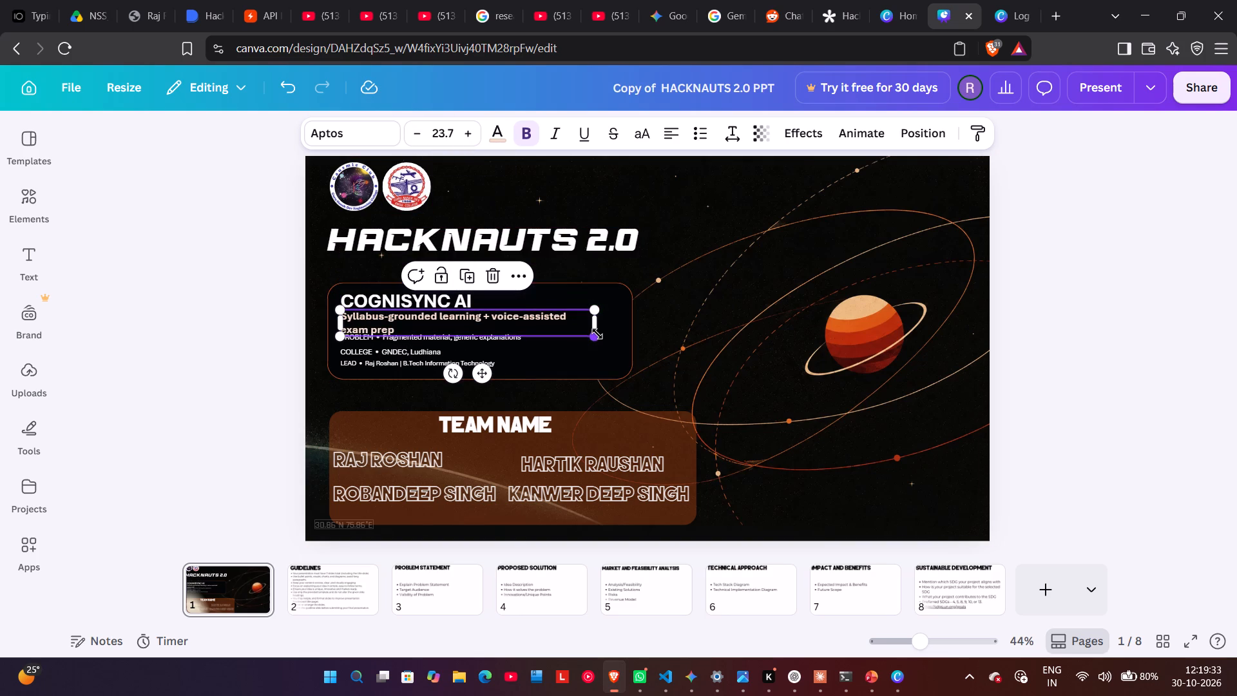
left_click_drag(597, 325, 624, 327)
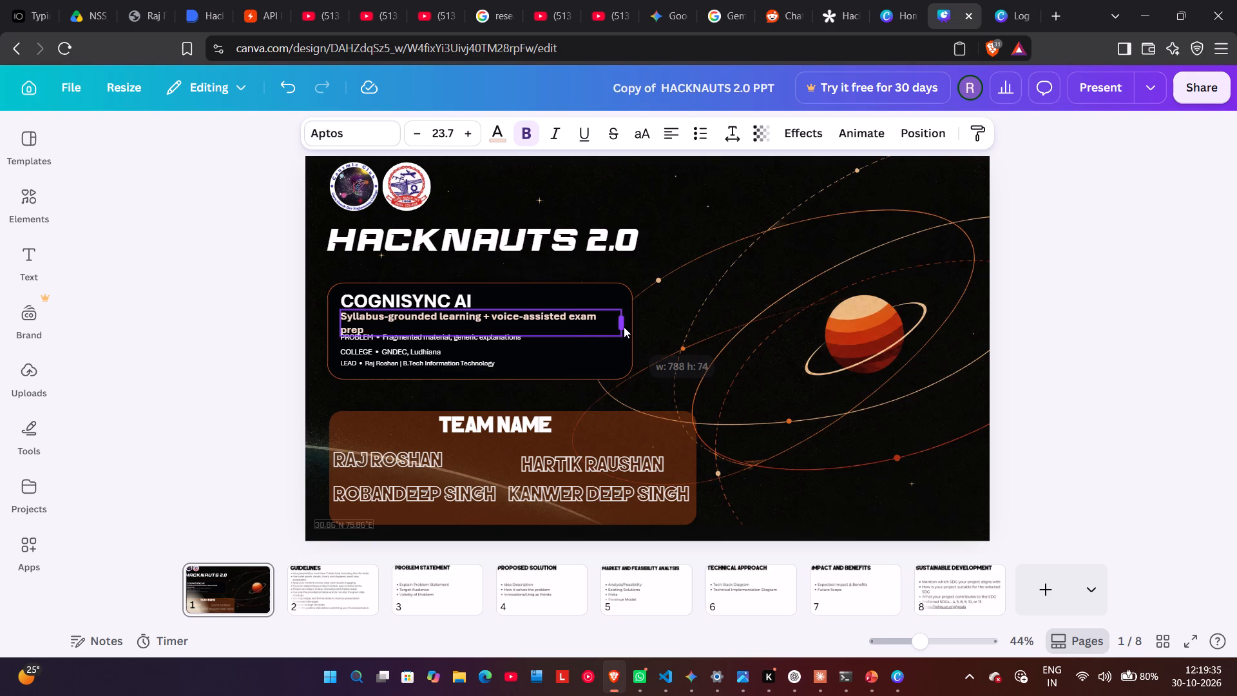
left_click_drag(624, 327, 609, 330)
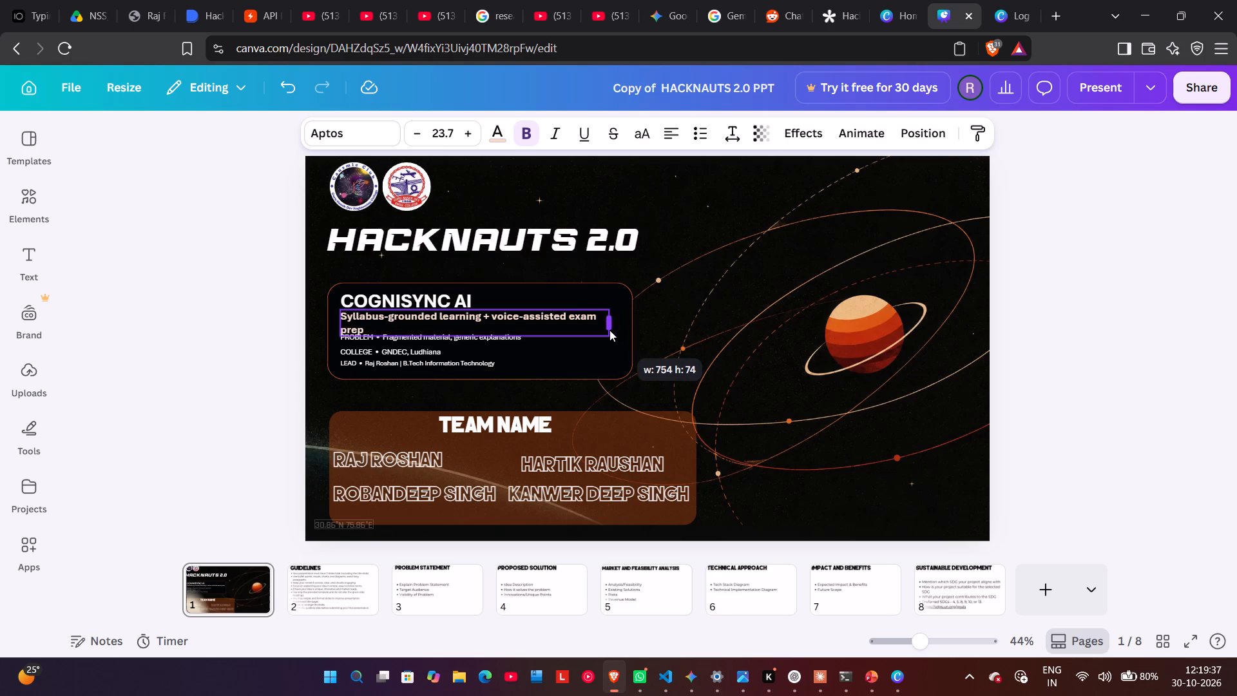
left_click_drag(609, 330, 563, 320)
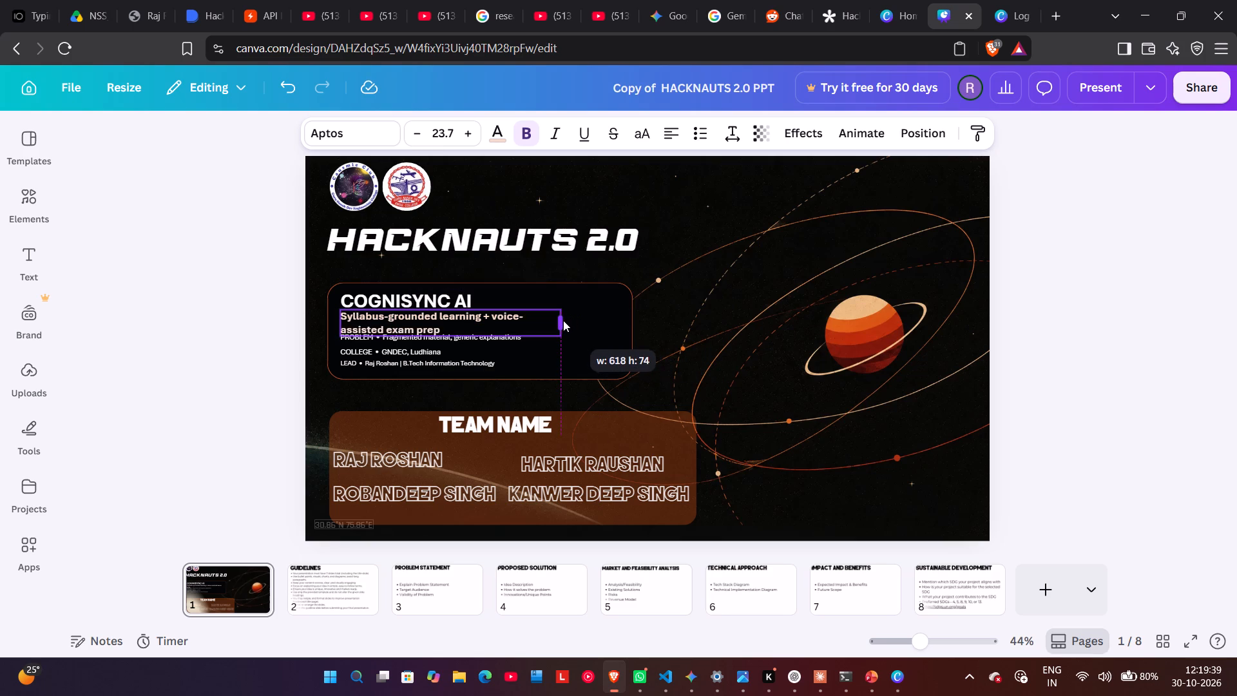
left_click_drag(563, 320, 494, 318)
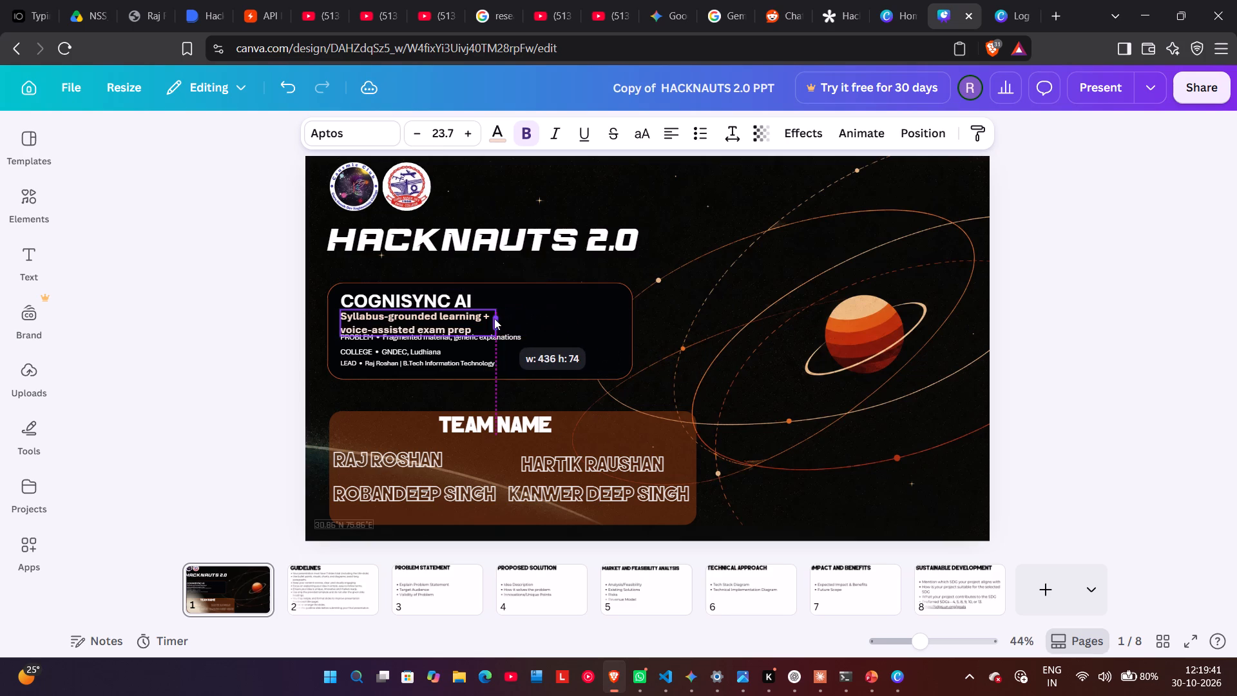
left_click_drag(494, 318, 613, 316)
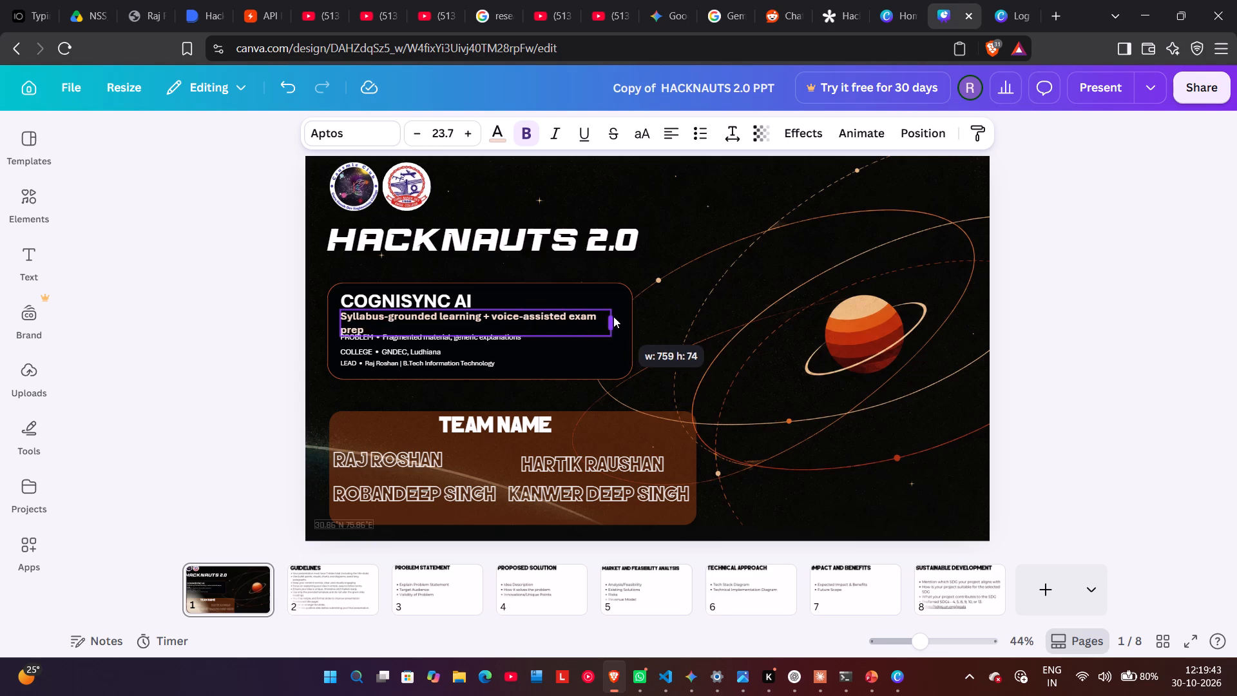
left_click_drag(613, 316, 628, 317)
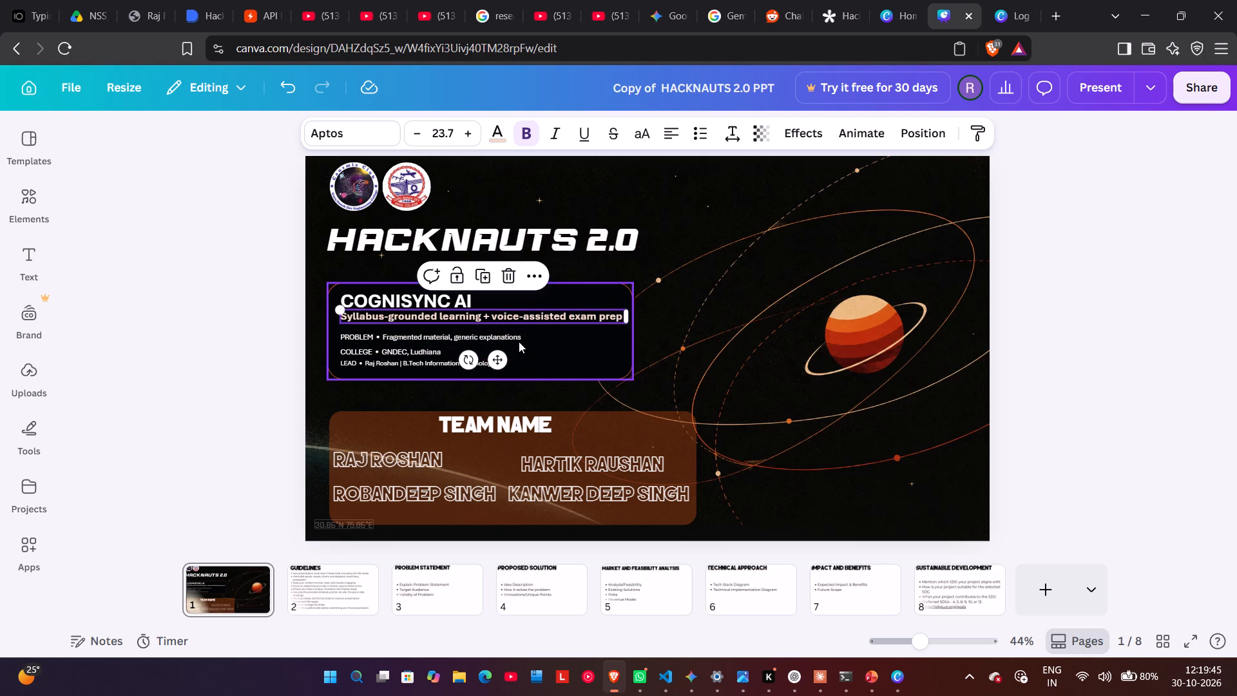
Increase the "PROBLEM • Fragmented material, generic explanations" line's font size to 21.8.
left_click(519, 342)
triple_click(468, 132)
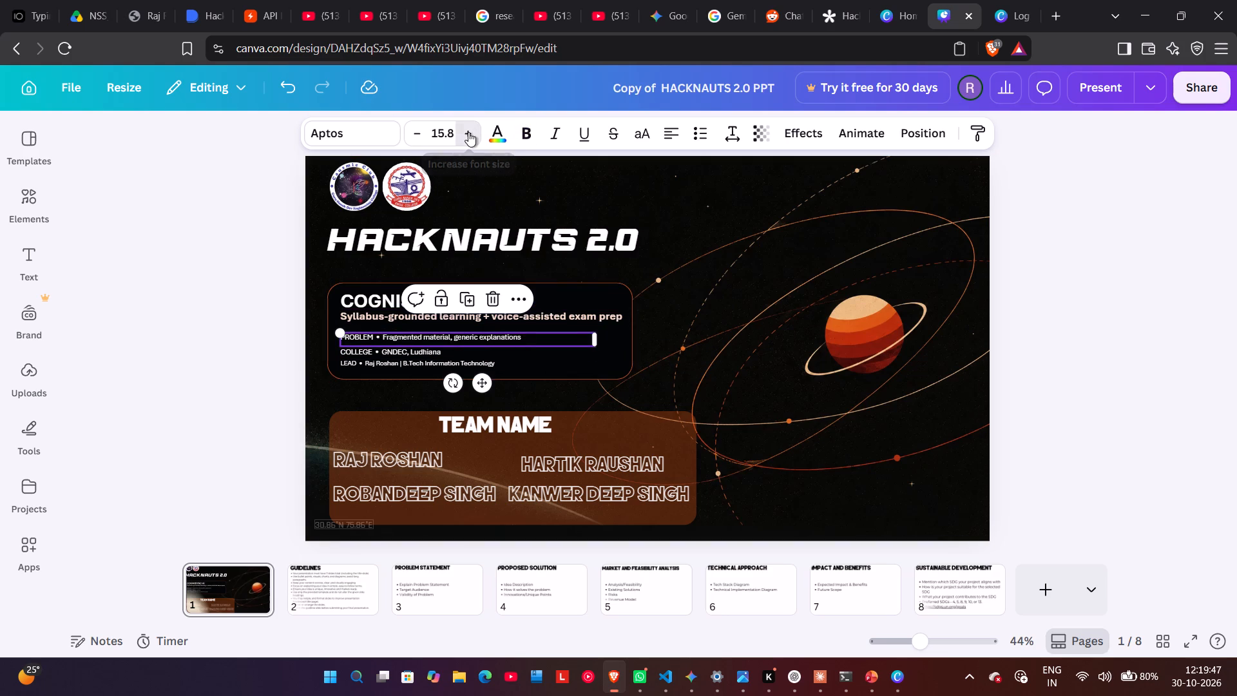
left_click(468, 132)
left_click(468, 132)
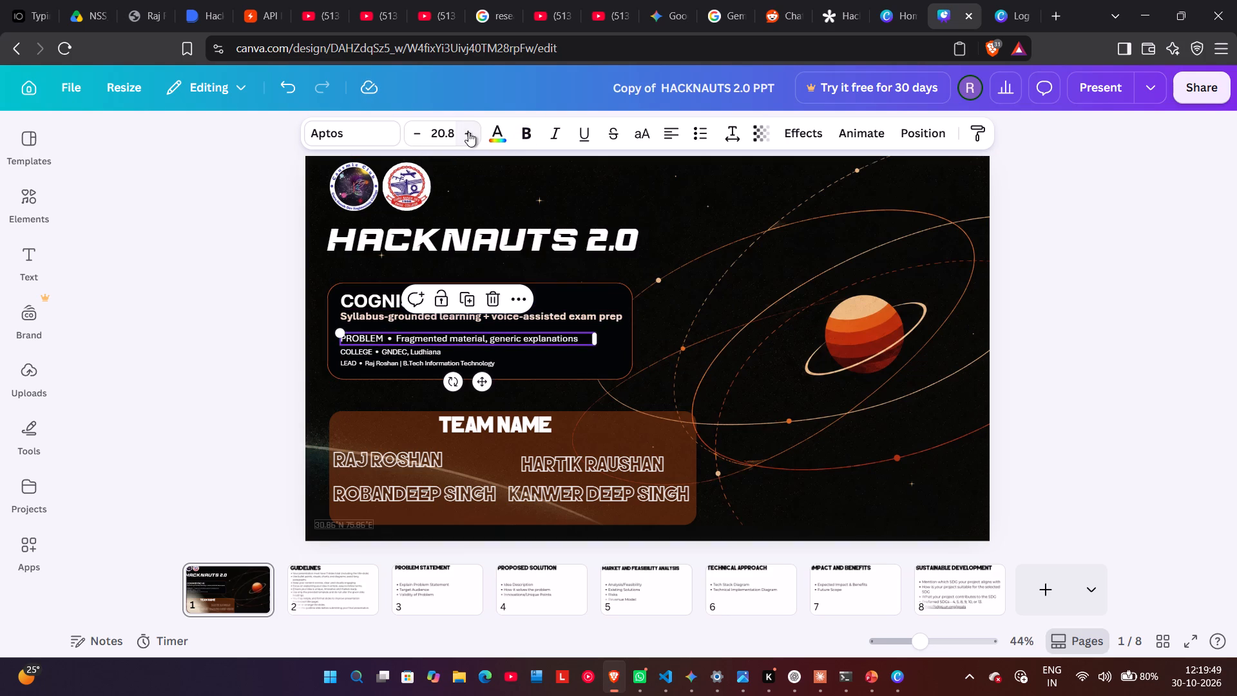
left_click(468, 132)
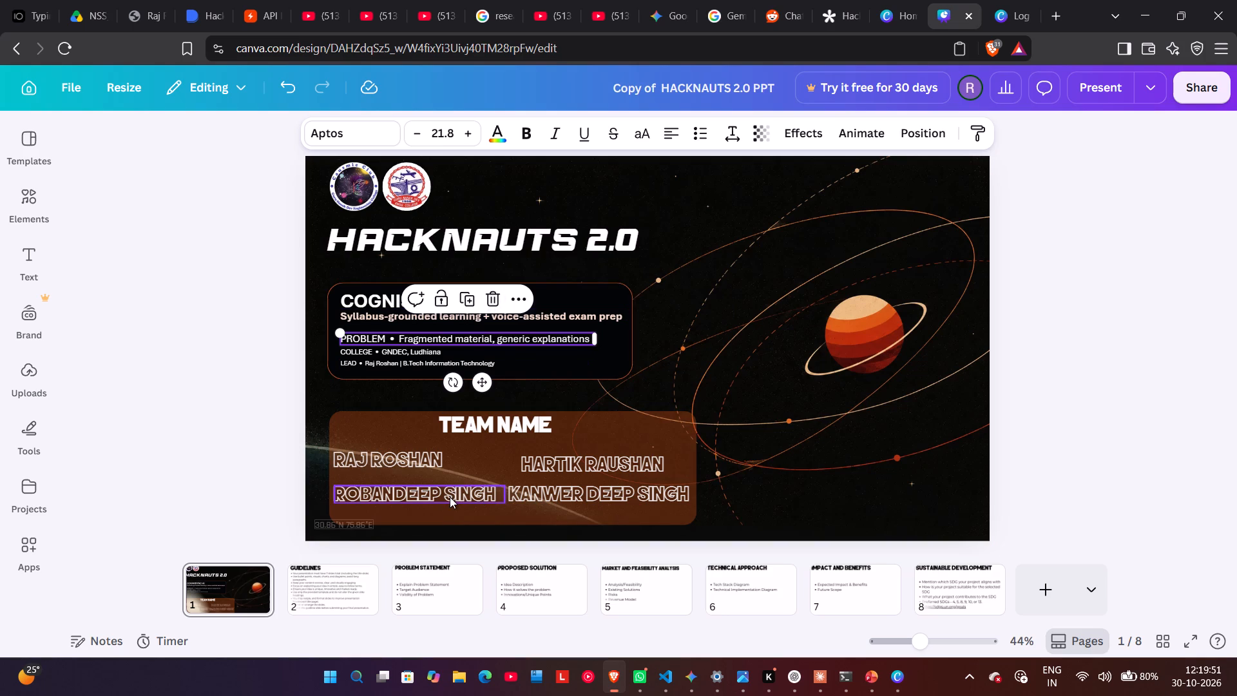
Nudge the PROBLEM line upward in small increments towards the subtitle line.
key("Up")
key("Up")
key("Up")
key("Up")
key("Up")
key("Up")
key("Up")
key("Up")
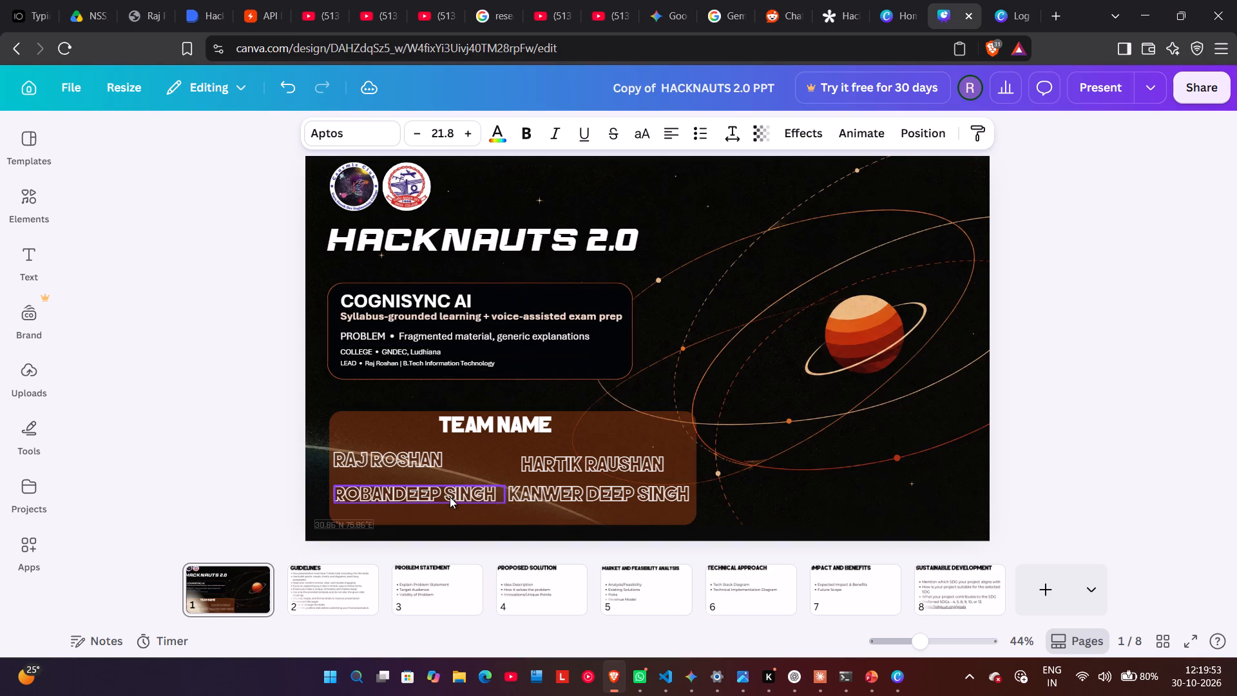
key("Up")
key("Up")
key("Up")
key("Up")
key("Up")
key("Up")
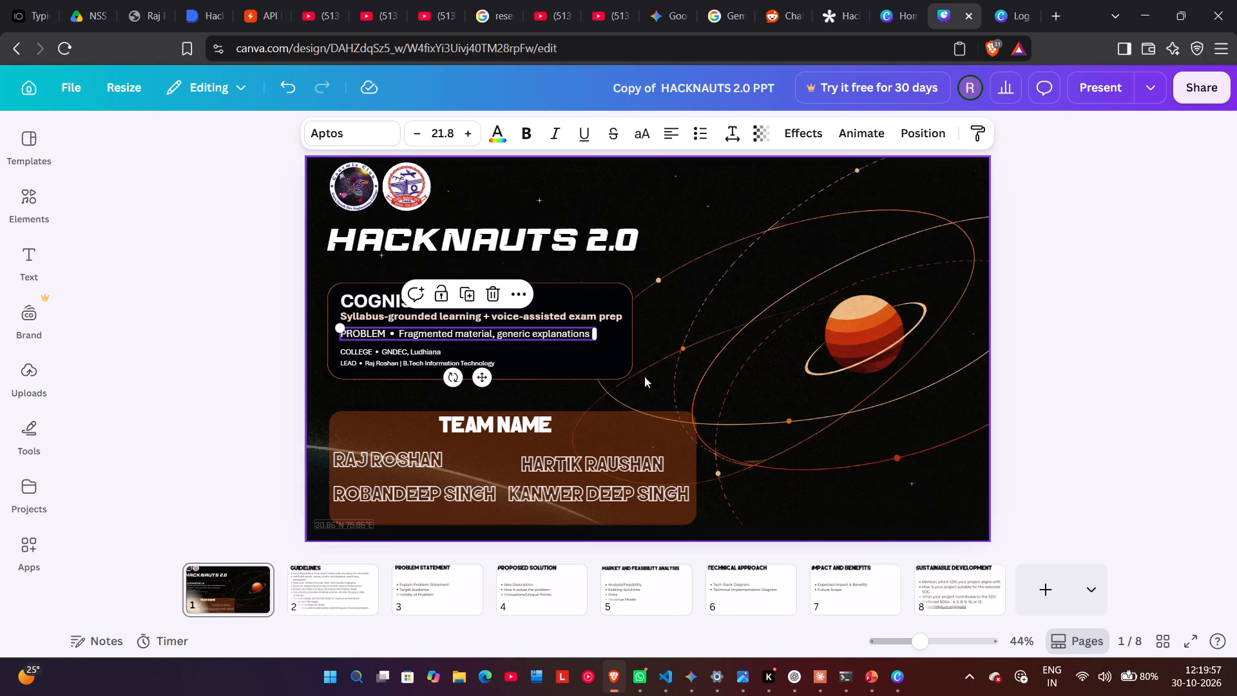
Enlarge the black project box to about 895 wide and extend its lower edge to just above the team box.
left_click(618, 372)
left_click_drag(632, 384, 662, 421)
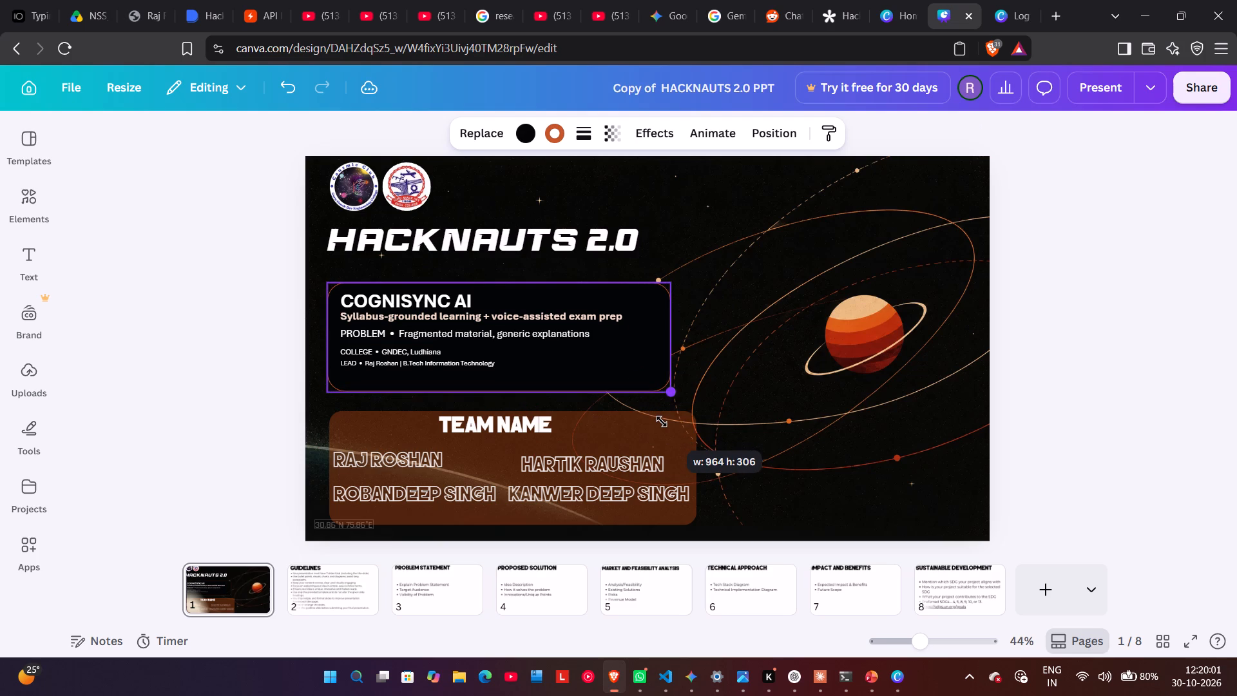
left_click_drag(662, 421, 633, 428)
left_click_drag(508, 384, 507, 395)
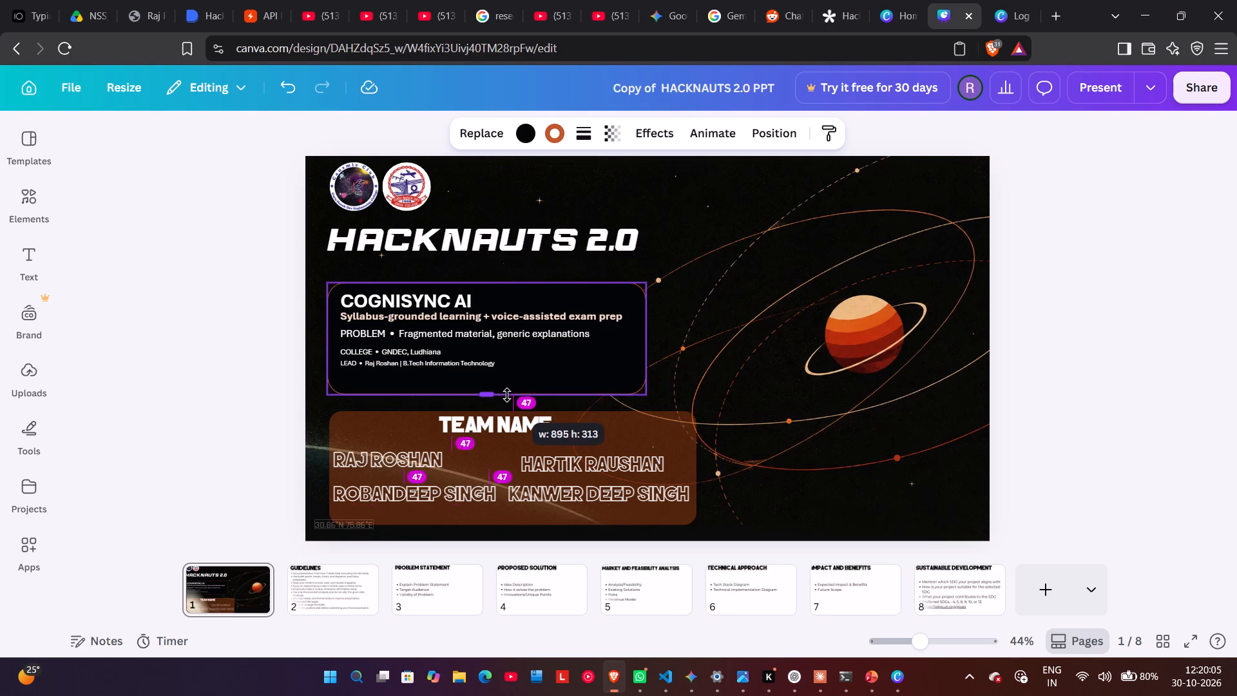
left_click_drag(507, 395, 506, 401)
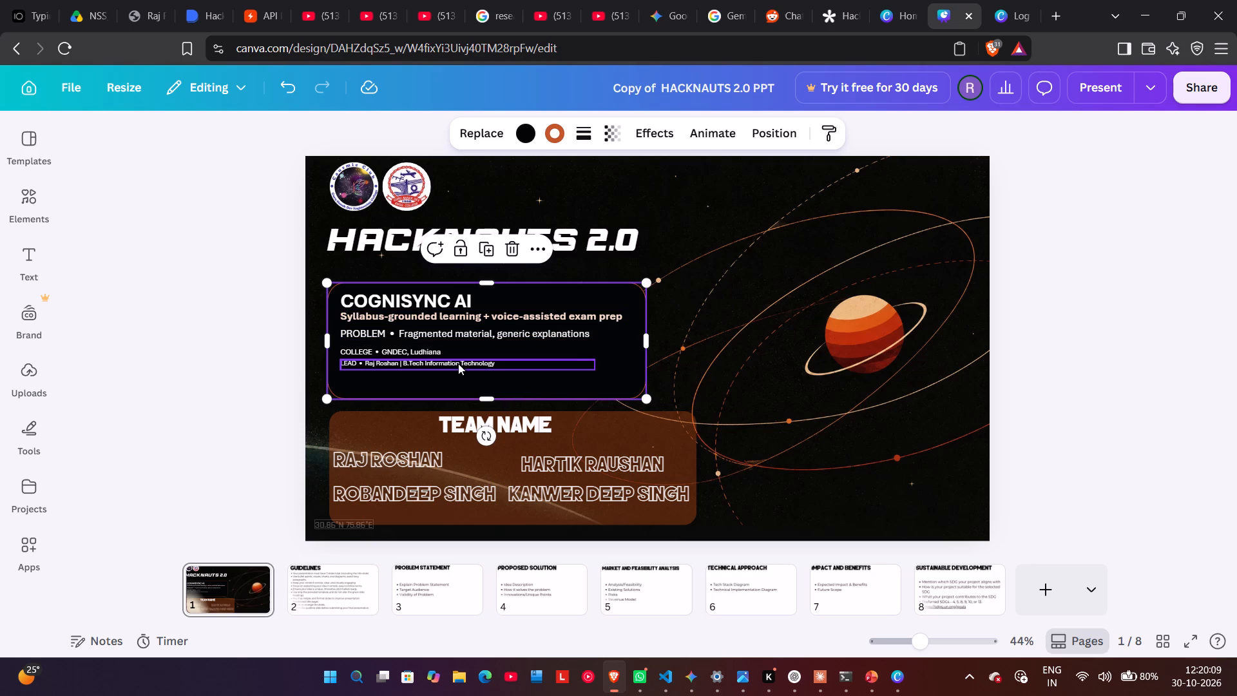
Move the LEAD line down towards the black project box's lower edge and shift the PROBLEM line slightly down.
left_click_drag(458, 363, 458, 377)
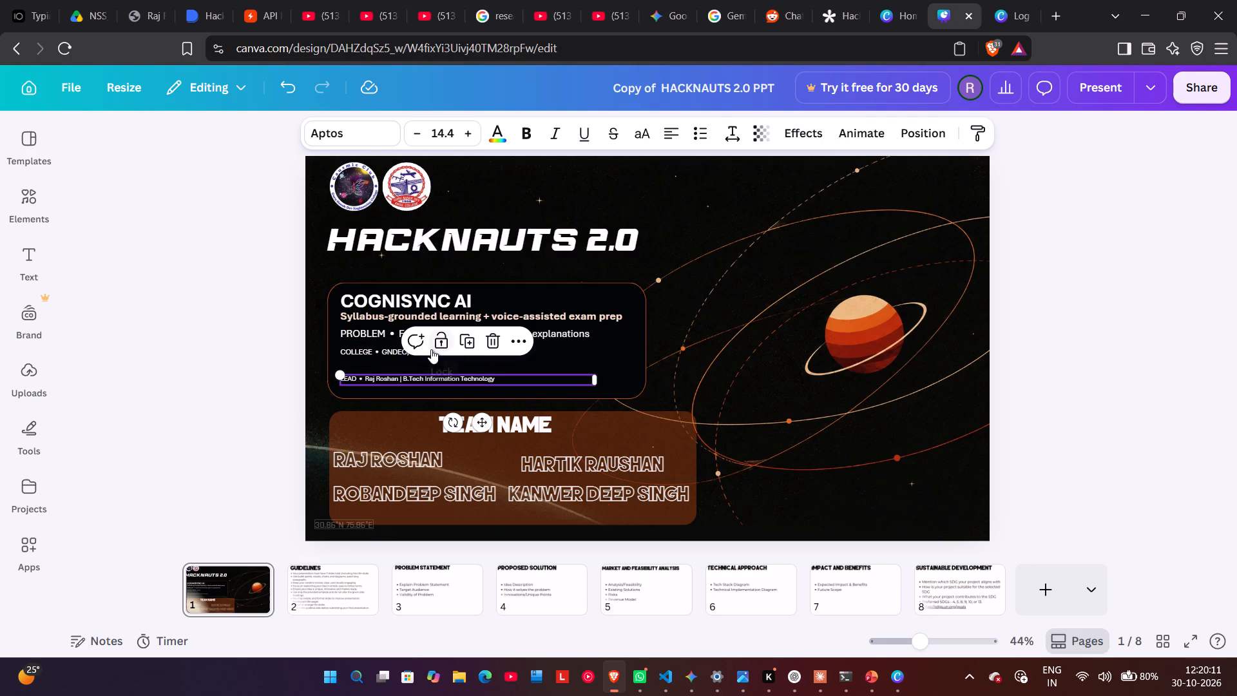
left_click(379, 356)
left_click(379, 356)
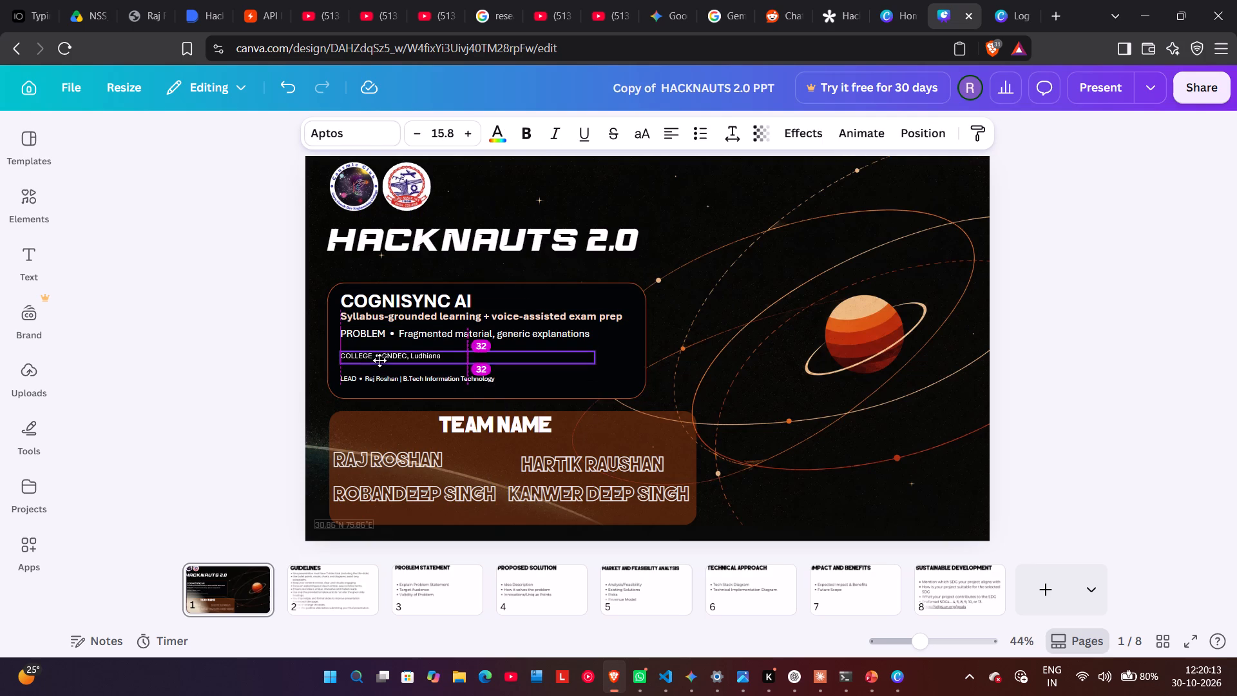
left_click(396, 329)
left_click_drag(396, 329, 396, 337)
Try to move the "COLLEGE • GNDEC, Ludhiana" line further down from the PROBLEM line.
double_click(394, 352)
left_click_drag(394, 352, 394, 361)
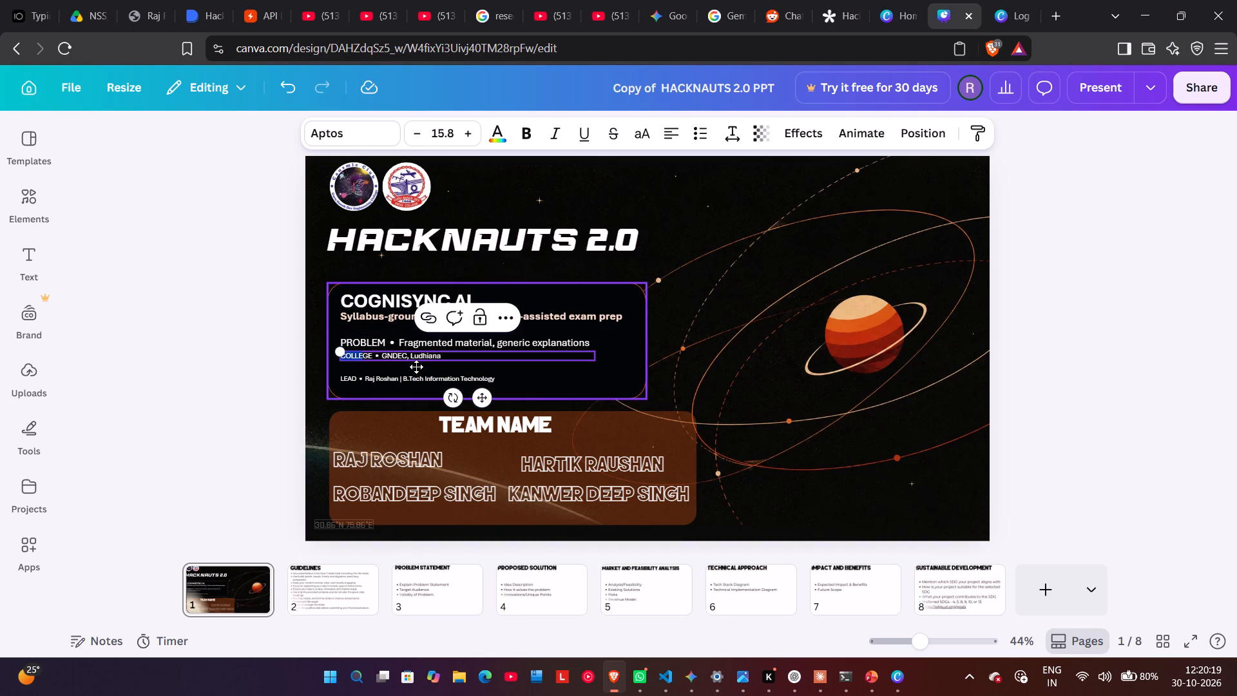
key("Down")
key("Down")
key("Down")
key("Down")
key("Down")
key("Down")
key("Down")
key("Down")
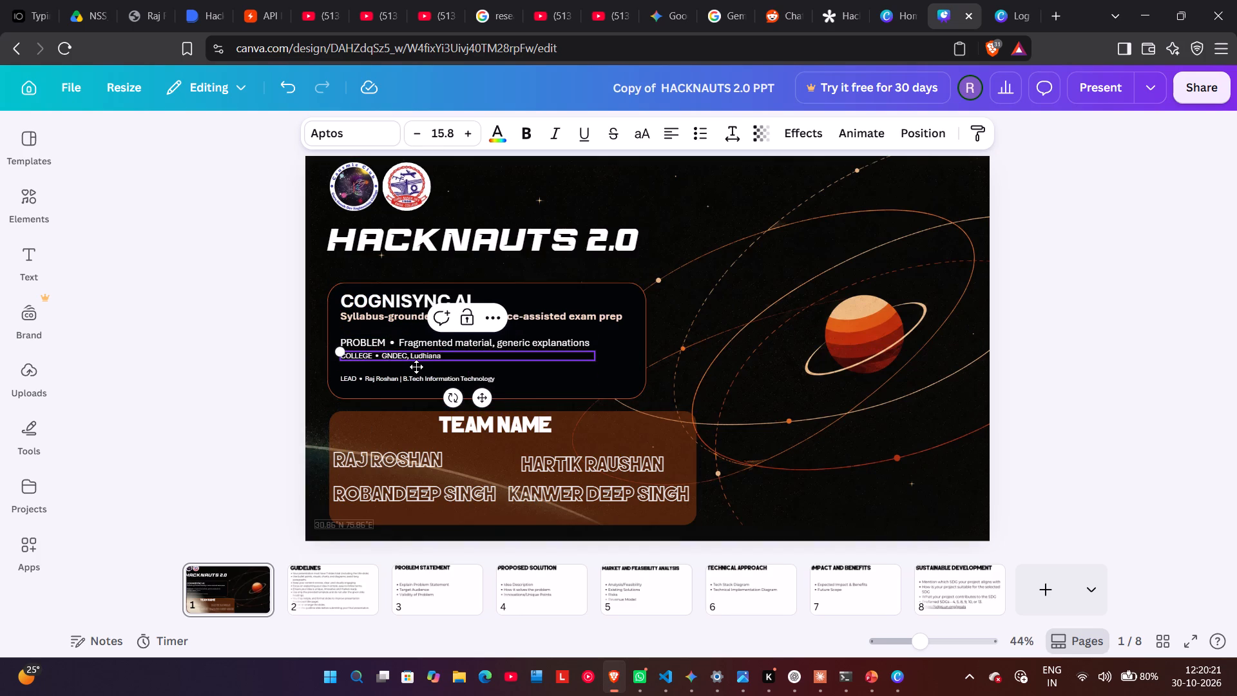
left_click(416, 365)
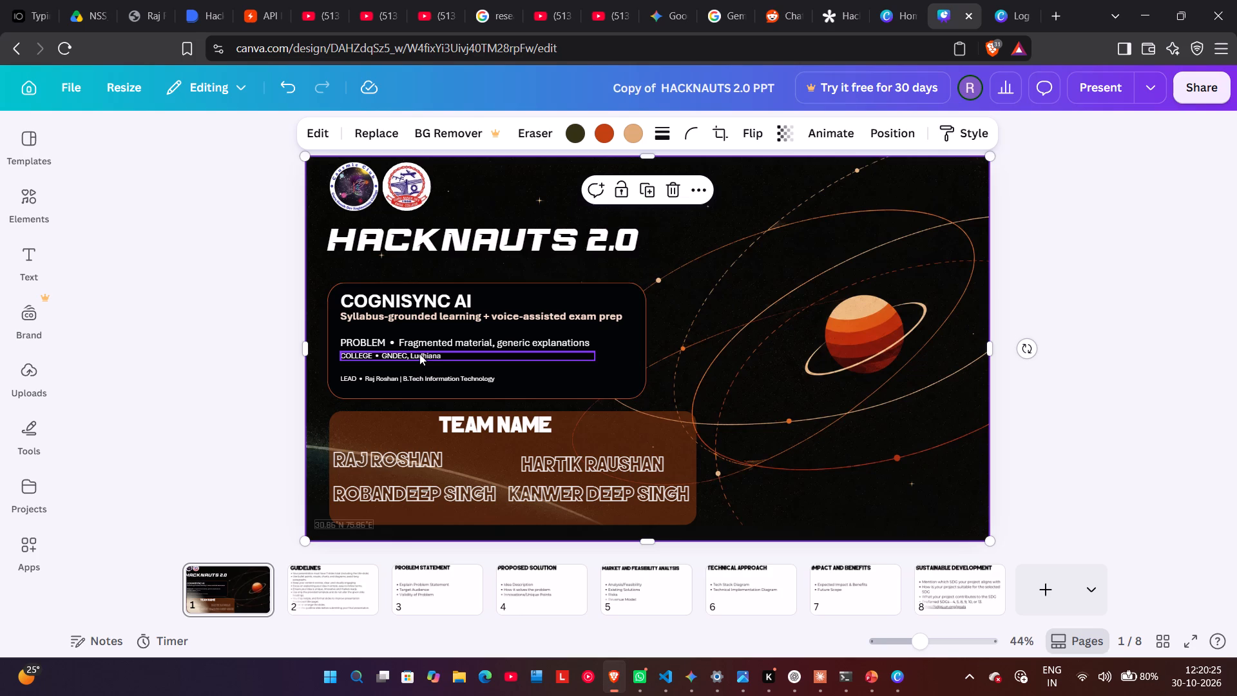
Nudge the COLLEGE line down in small increments until it sits about midway between the PROBLEM and LEAD lines.
left_click(419, 354)
key("Down")
key("Down")
key("Down")
key("Down")
key("Down")
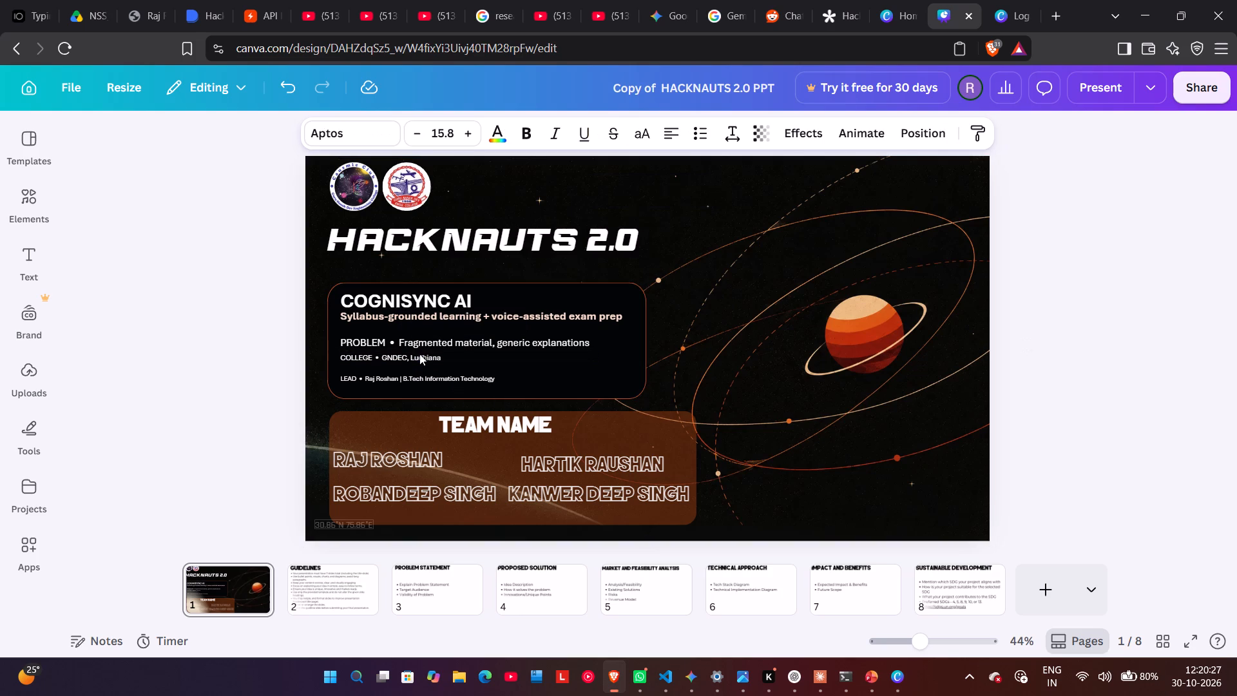
key("Down")
key("Down")
key("Down")
key("Down")
key("Down")
key("Down")
key("Down")
key("Down")
key("Down")
key("Down")
key("Down")
key("Down")
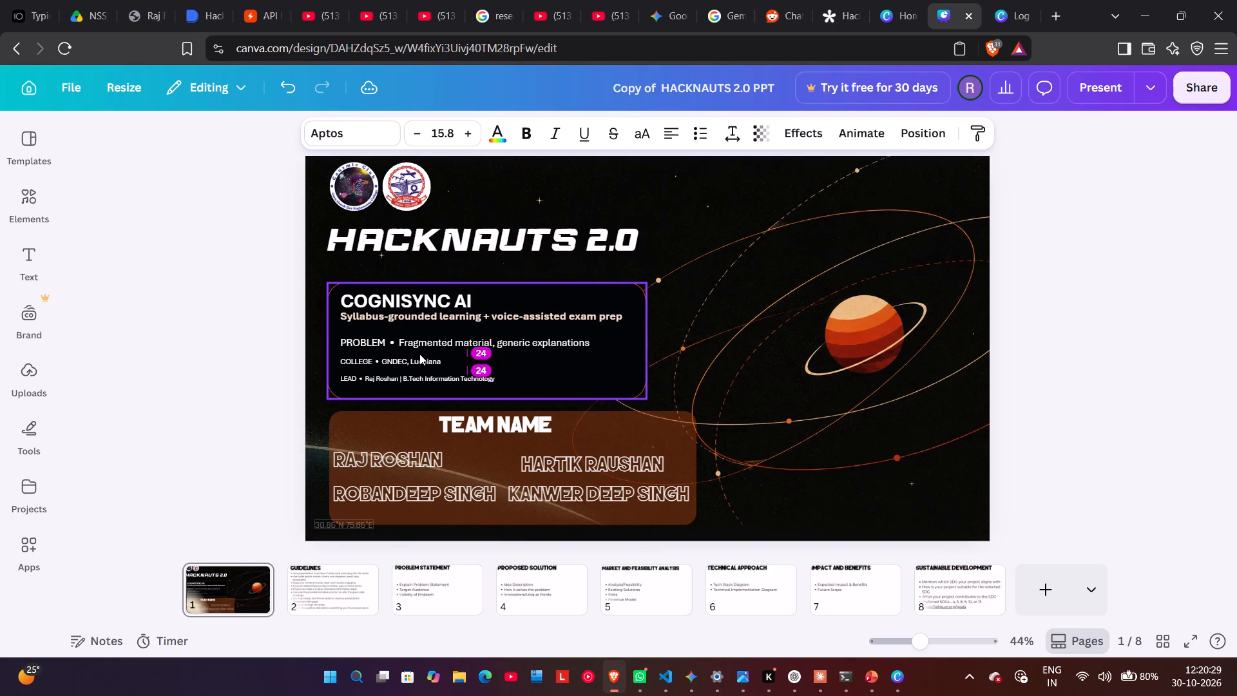
key("Down")
key("Down")
key("Down")
key("Down")
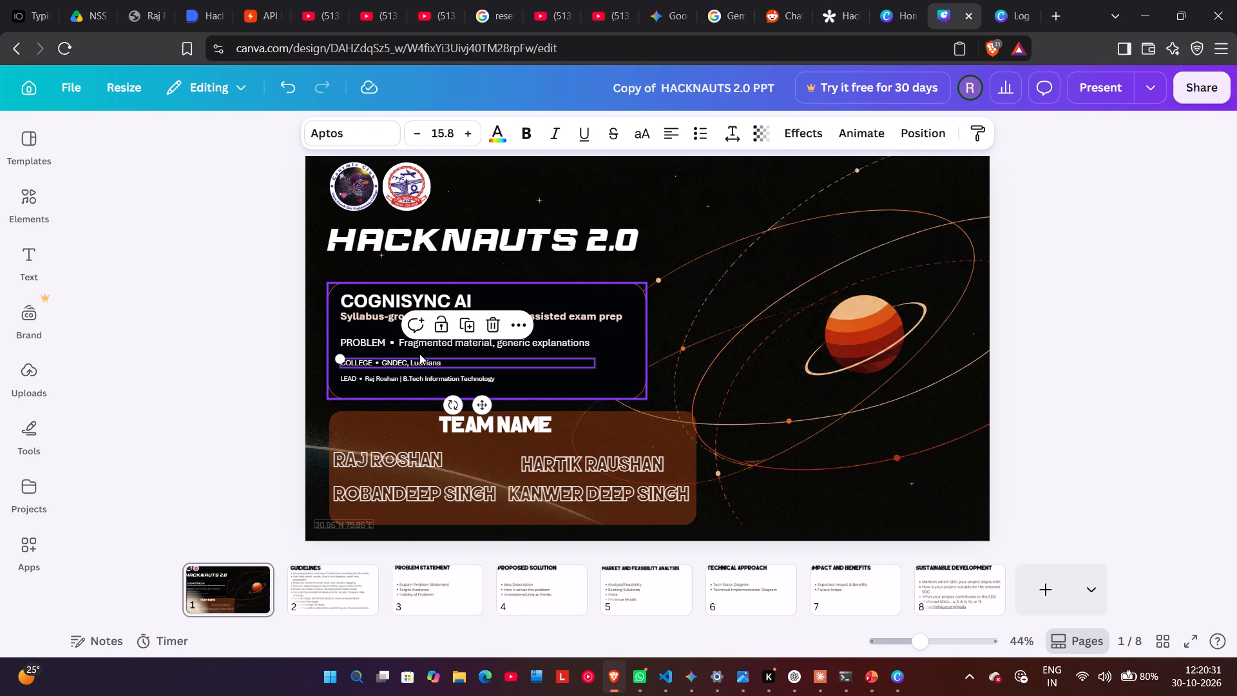
Increase the "COLLEGE • GNDEC, Ludhiana" line's font size to 31.8.
triple_click(464, 128)
double_click(464, 128)
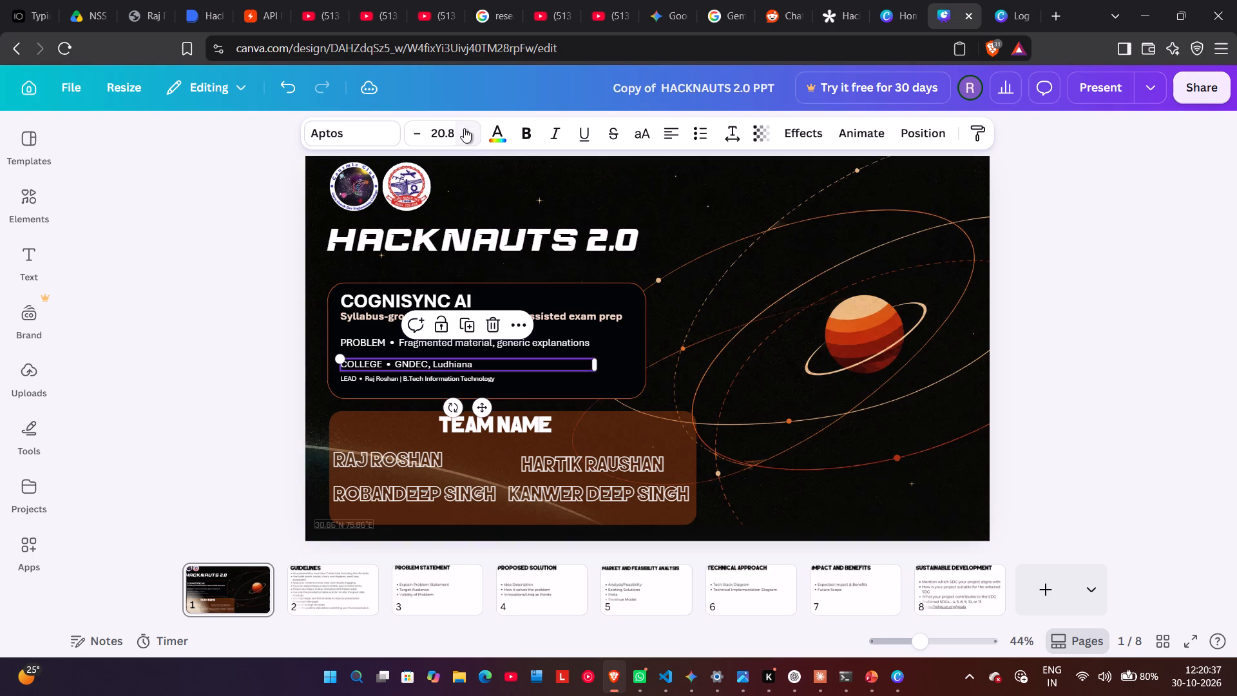
triple_click(464, 128)
triple_click(464, 128)
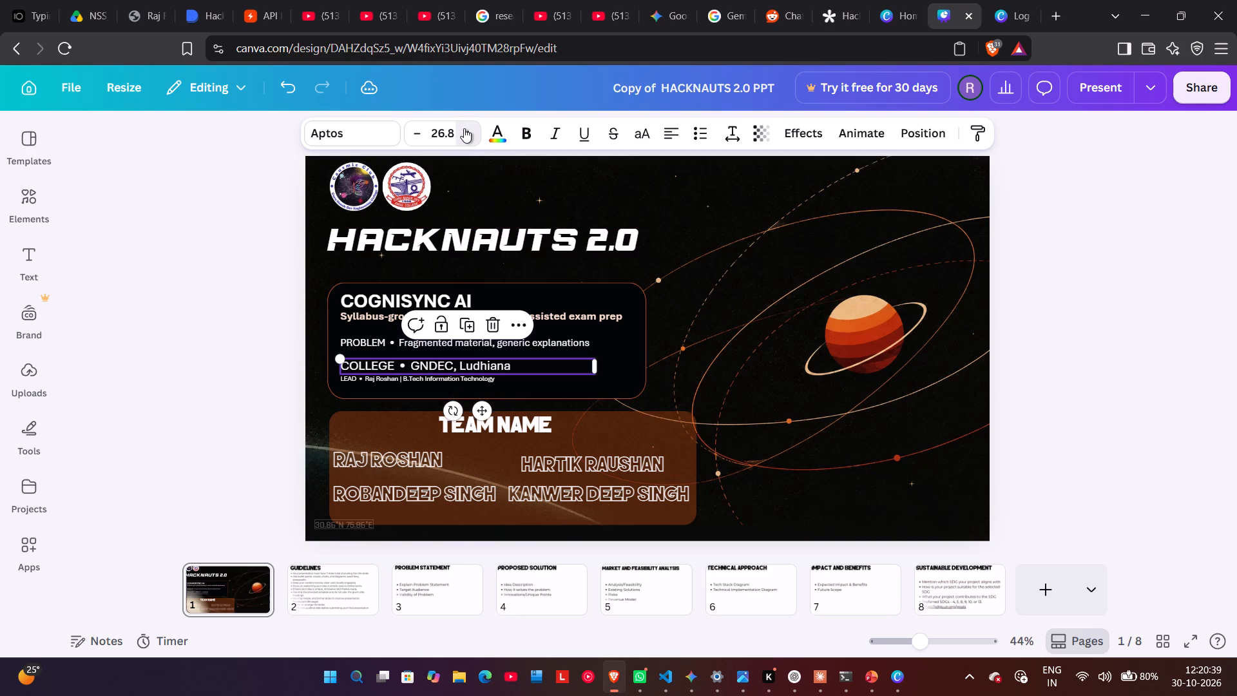
triple_click(464, 128)
left_click(464, 128)
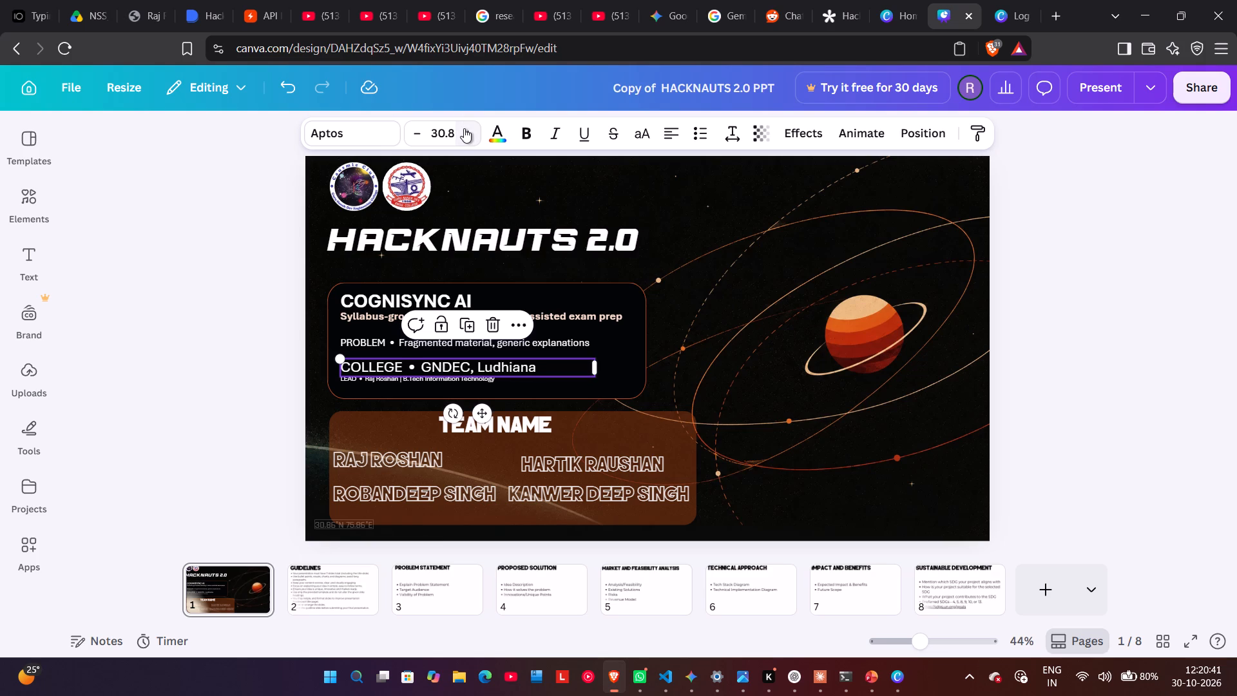
left_click(464, 128)
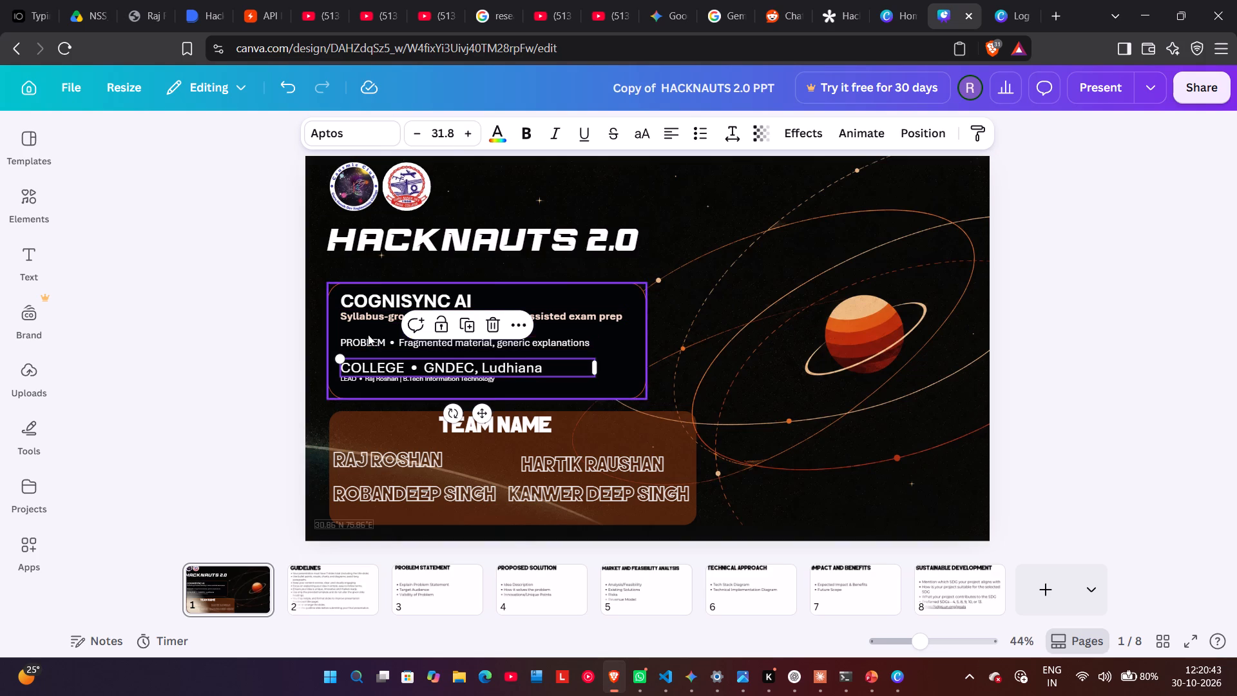
Increase the "PROBLEM • Fragmented material, generic explanations" line's font size to 32.8.
left_click(368, 334)
left_click(371, 337)
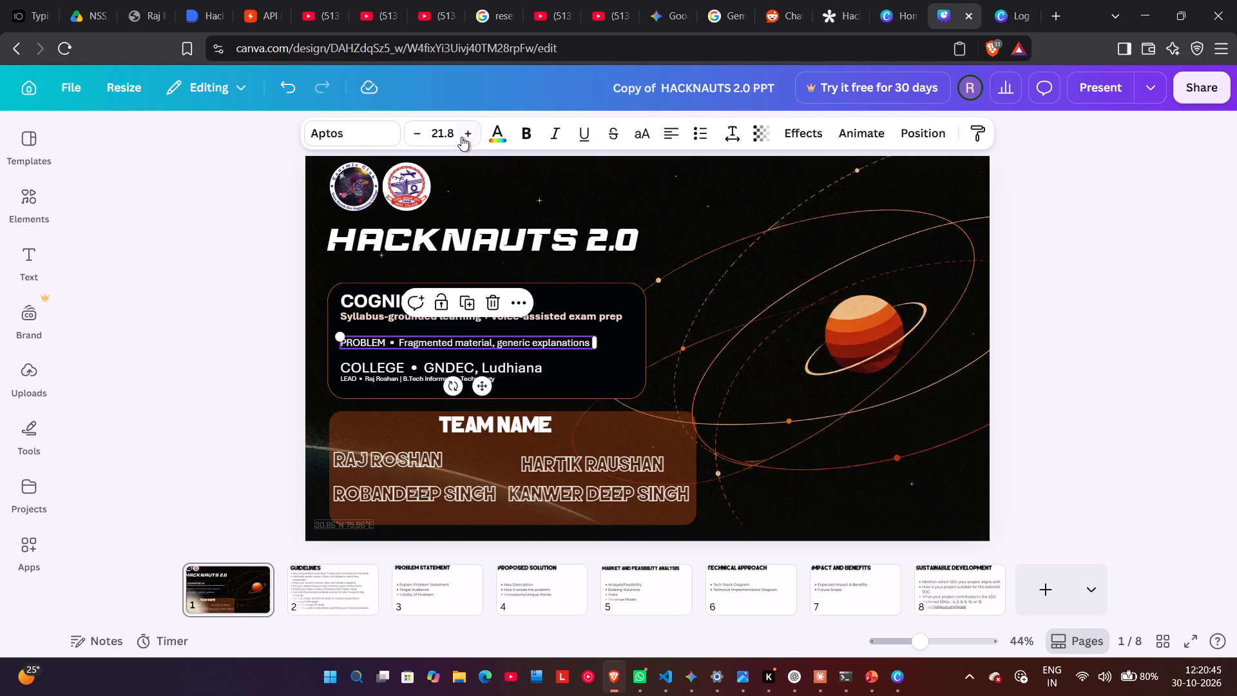
triple_click(465, 130)
left_click(465, 130)
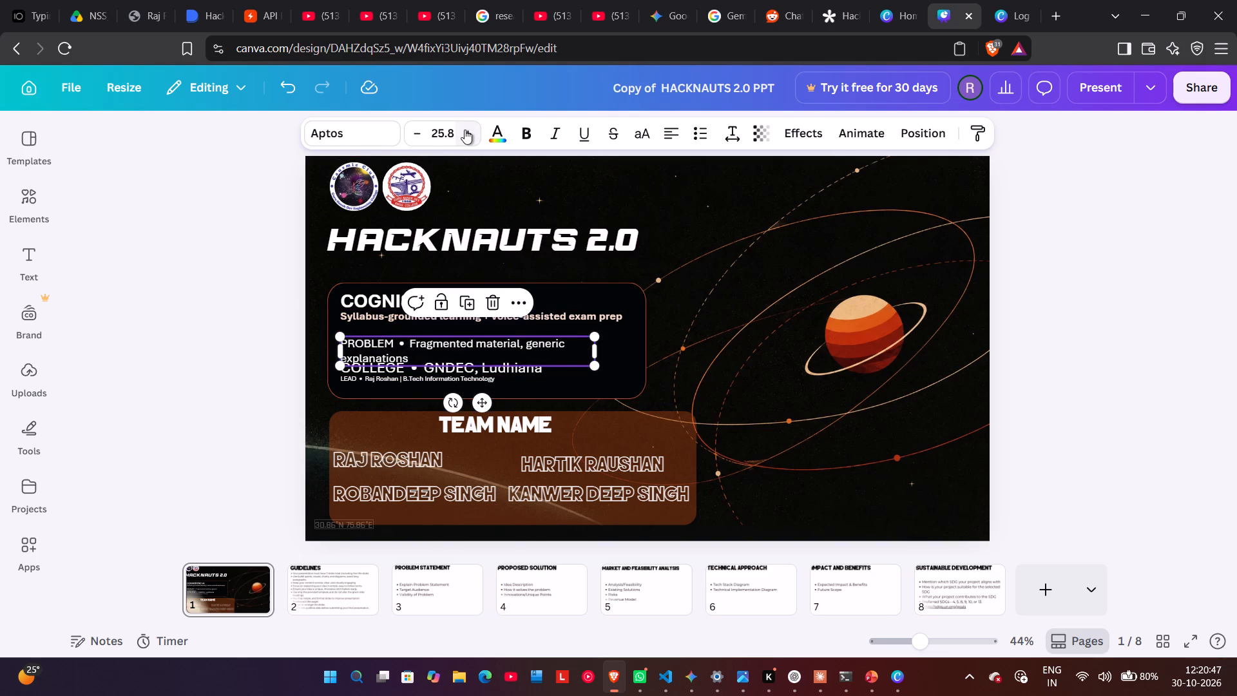
triple_click(465, 130)
left_click(465, 130)
left_click(465, 130)
left_click(465, 130)
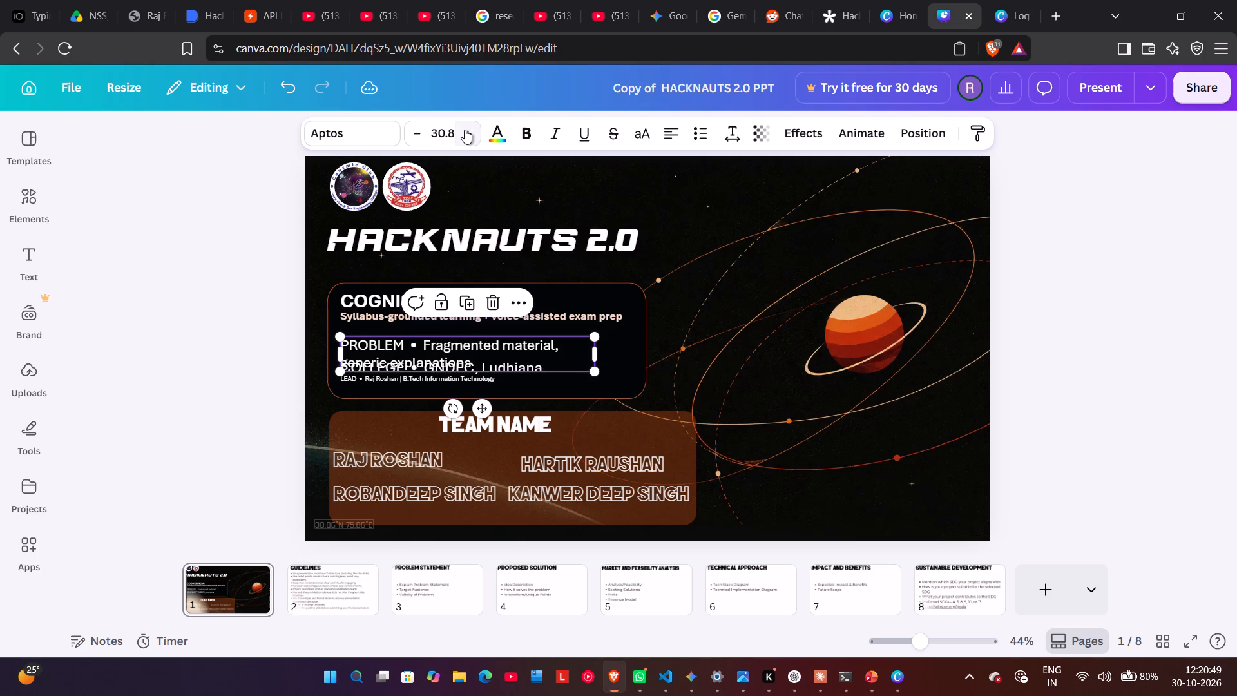
left_click(465, 130)
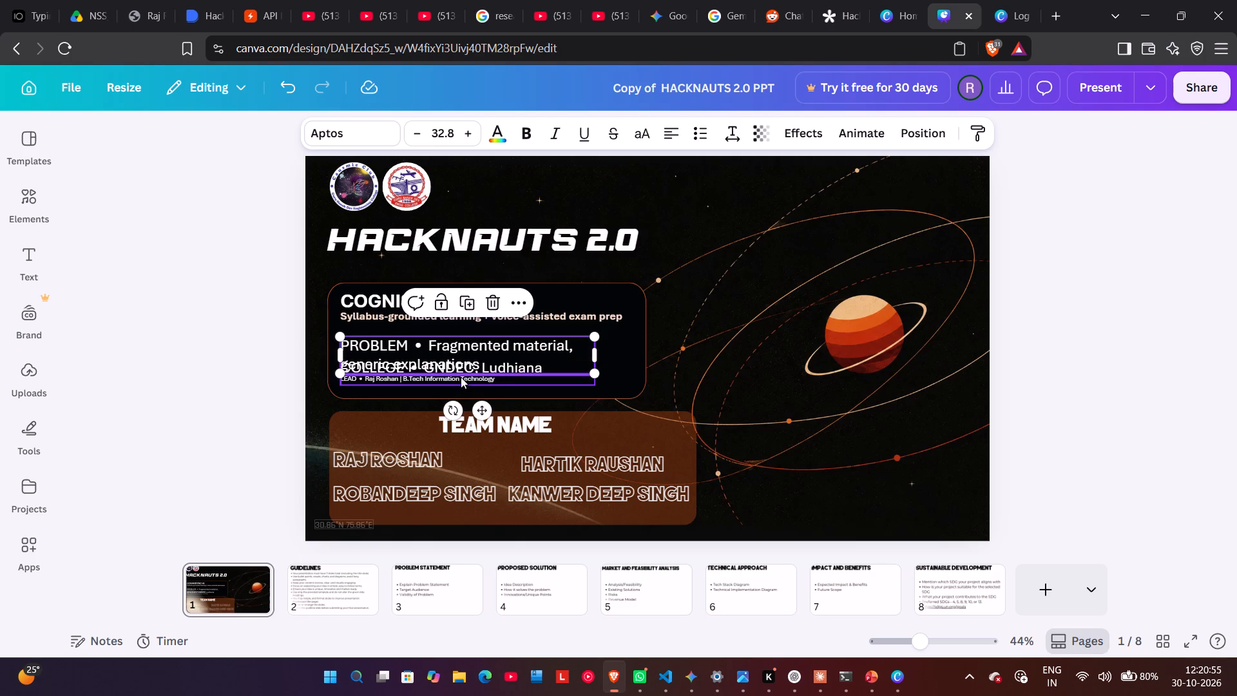
Move the PROBLEM text up directly beneath the subtitle and widen its text box to just past the black project box's edge.
left_click_drag(593, 353, 611, 353)
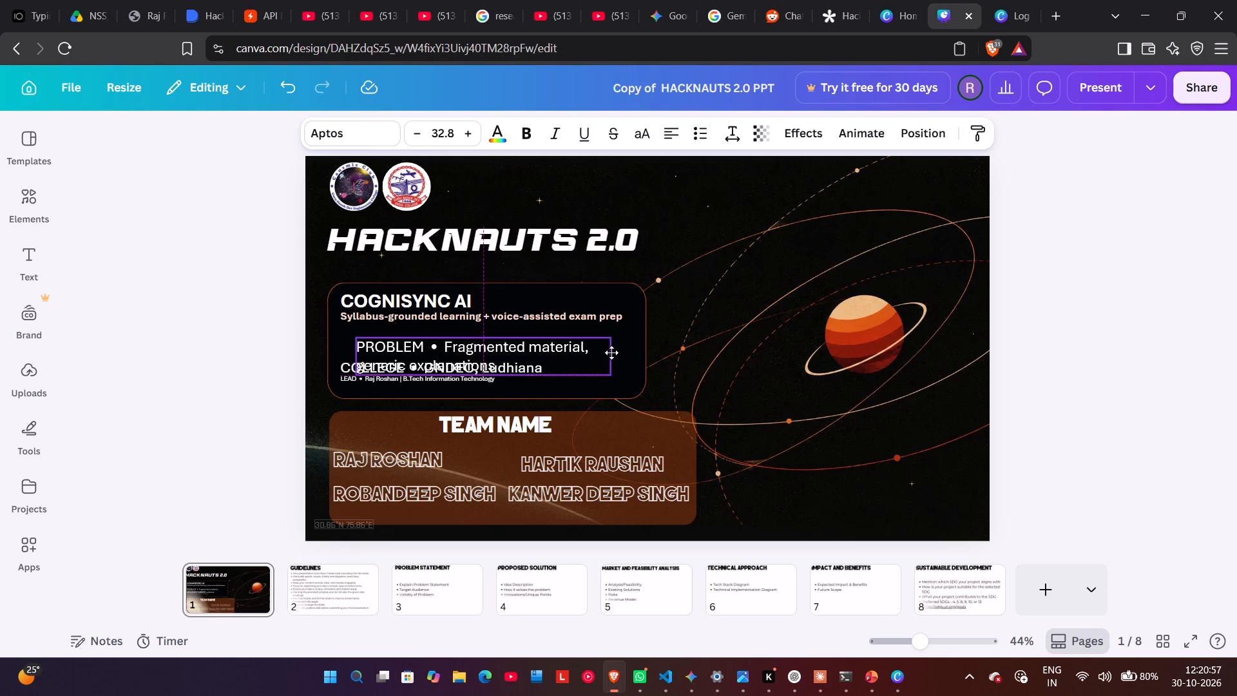
left_click_drag(611, 353, 592, 343)
left_click_drag(595, 347, 609, 345)
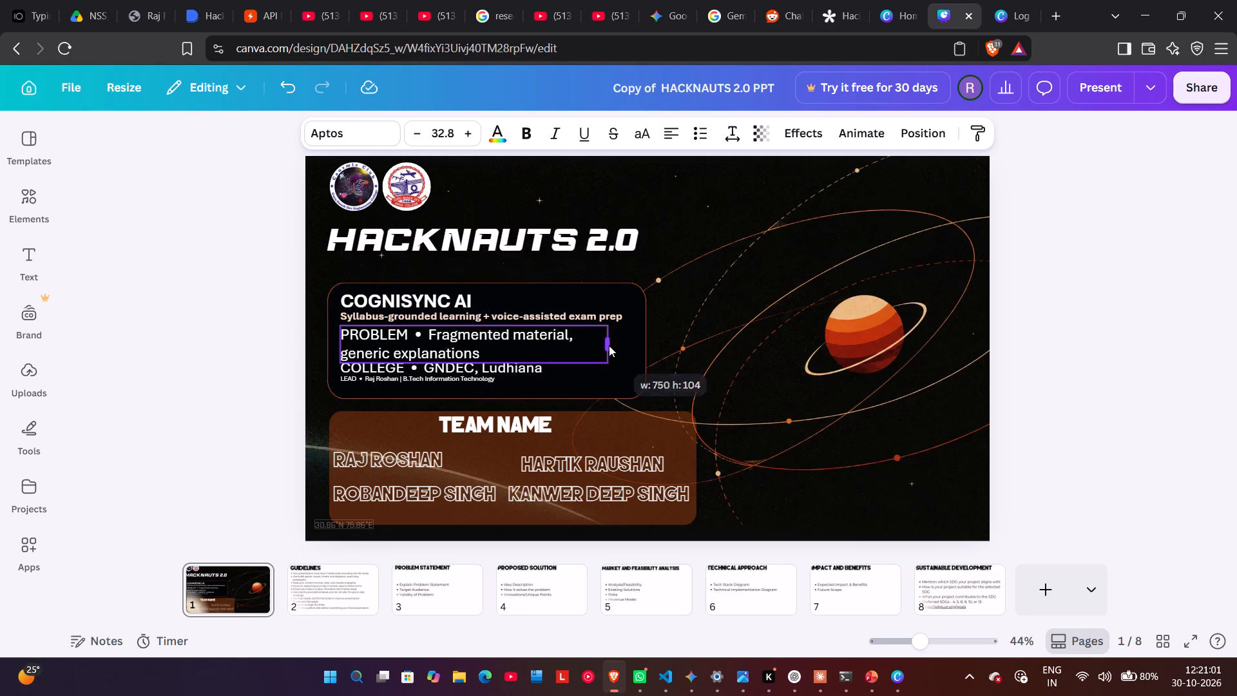
left_click_drag(609, 345, 672, 336)
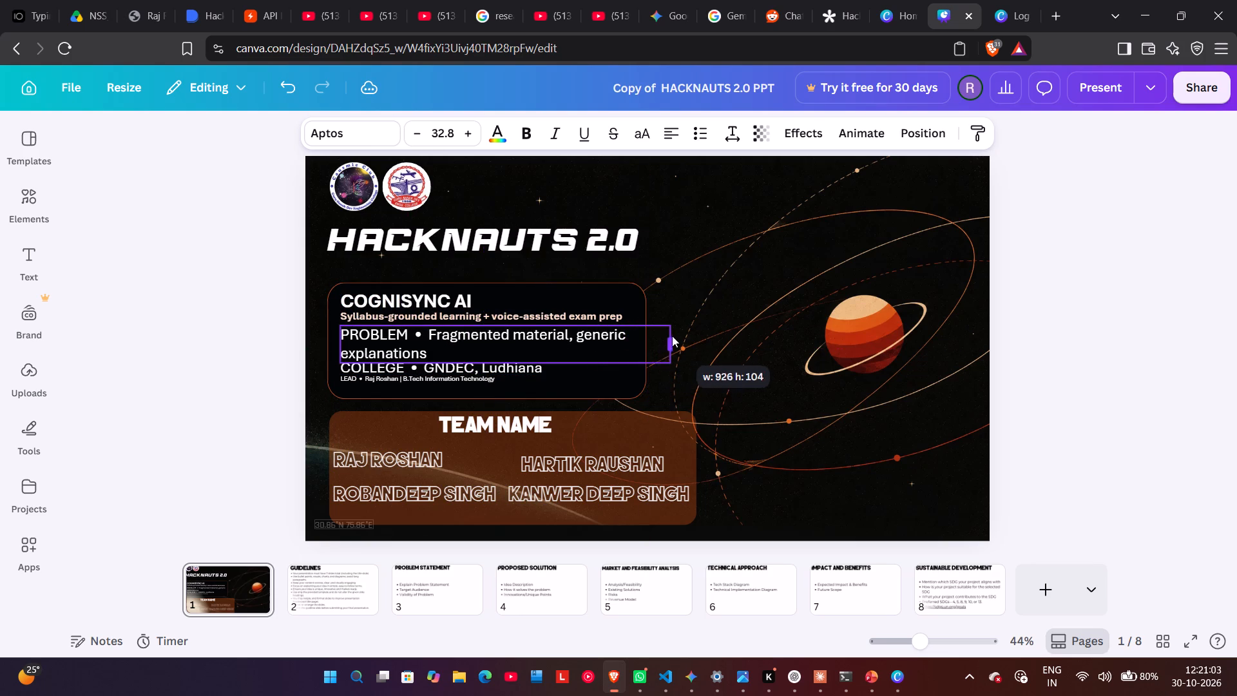
left_click_drag(672, 336, 742, 331)
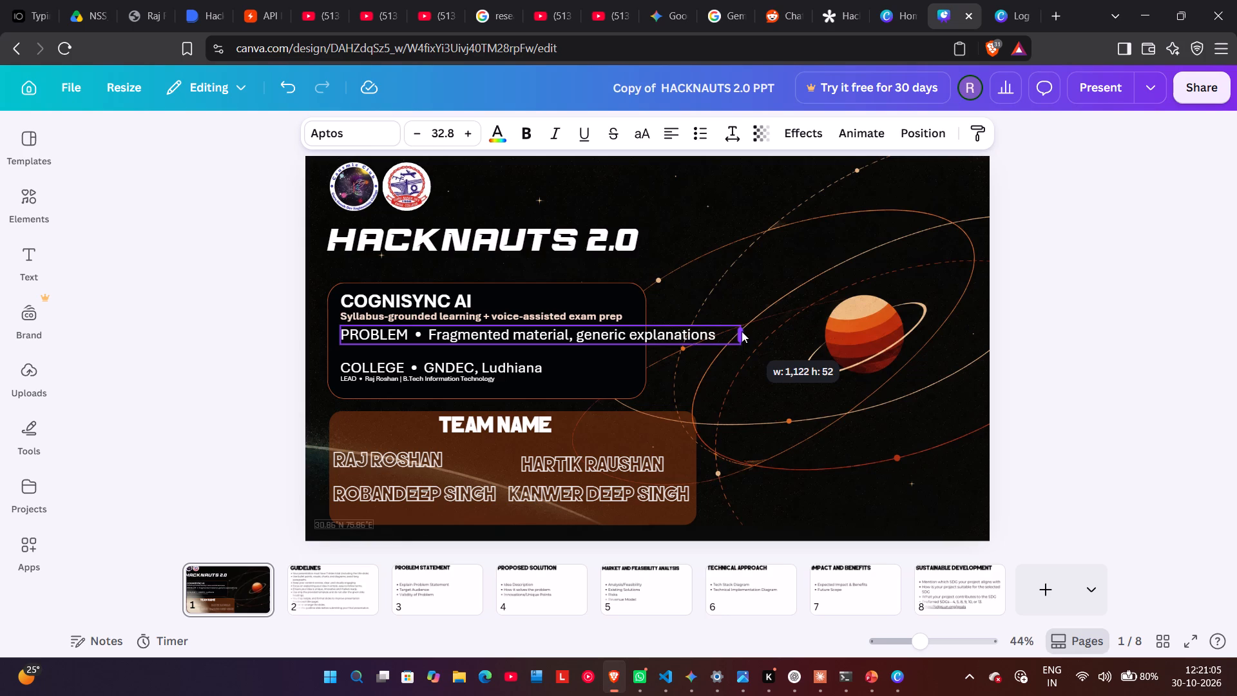
left_click_drag(742, 331, 656, 333)
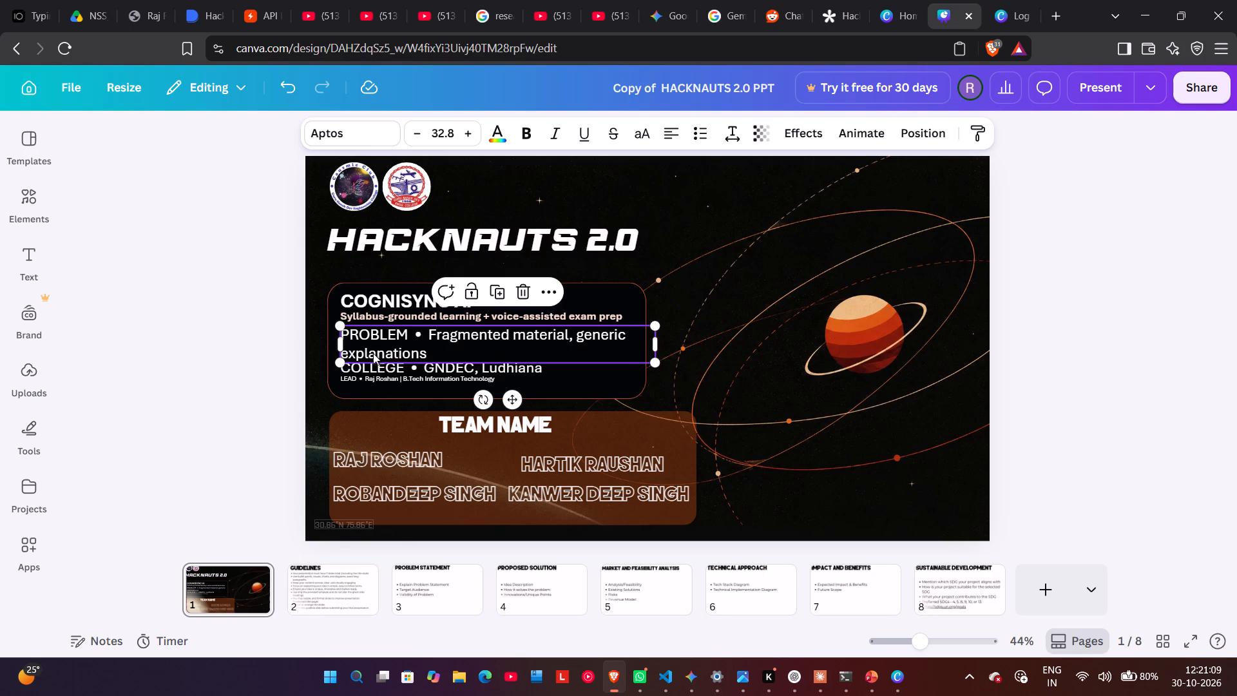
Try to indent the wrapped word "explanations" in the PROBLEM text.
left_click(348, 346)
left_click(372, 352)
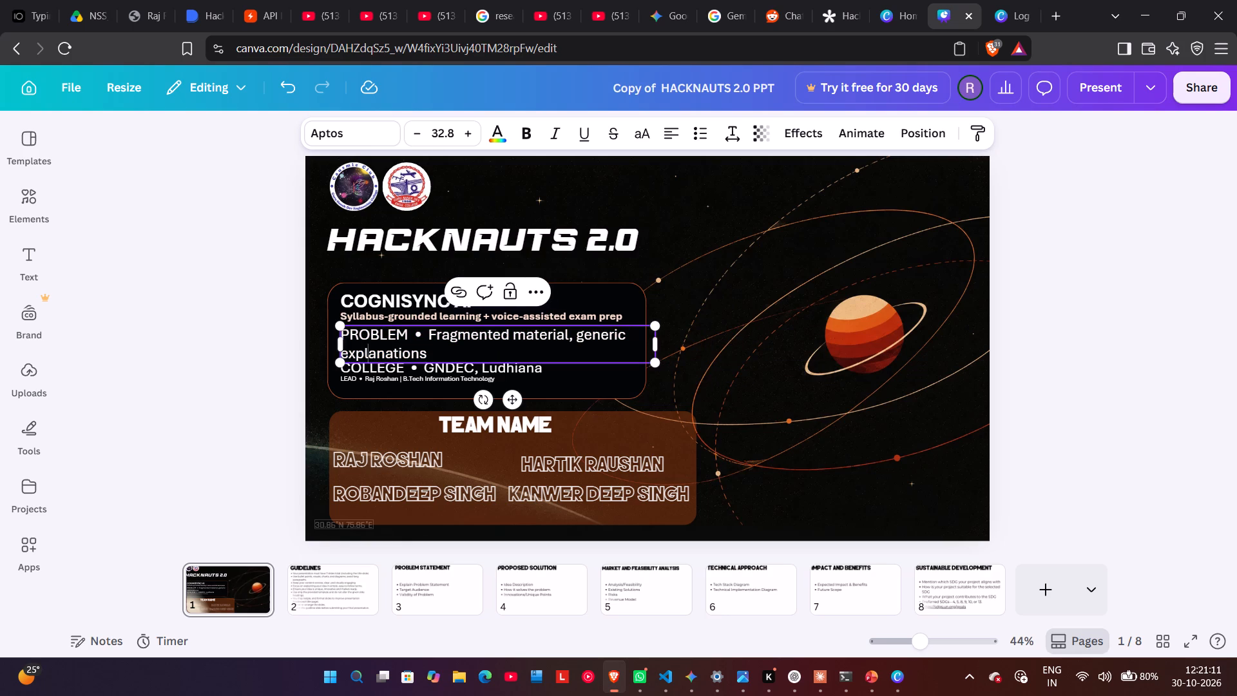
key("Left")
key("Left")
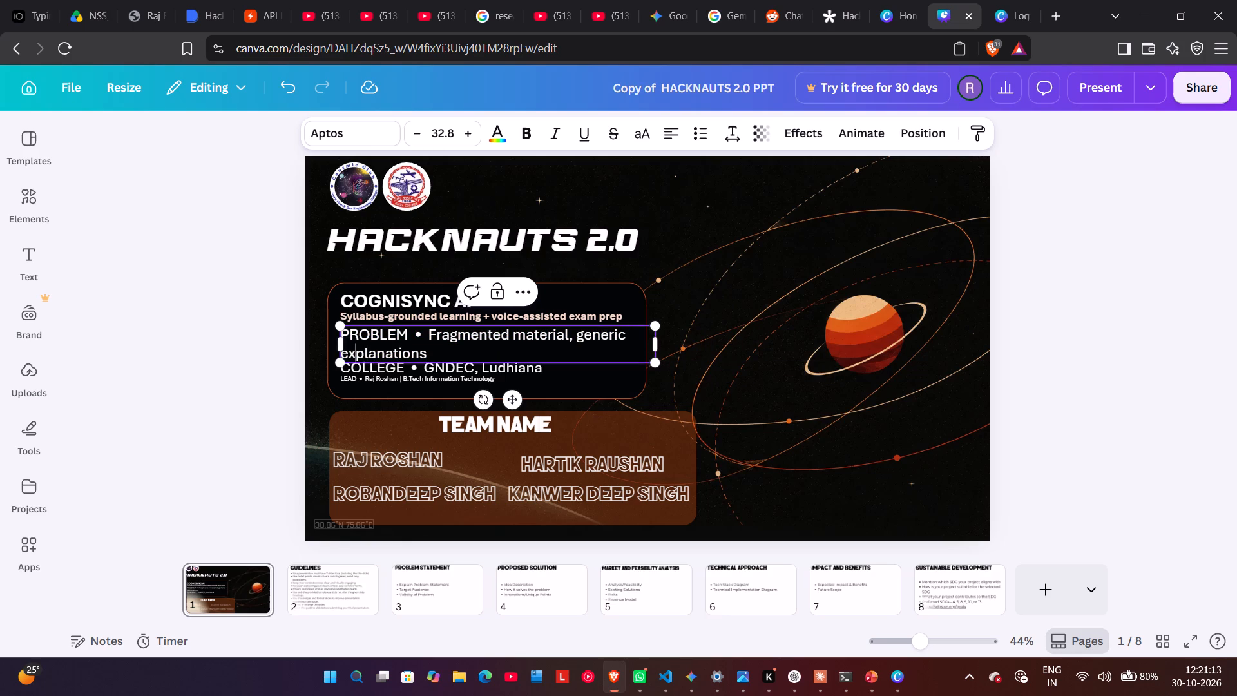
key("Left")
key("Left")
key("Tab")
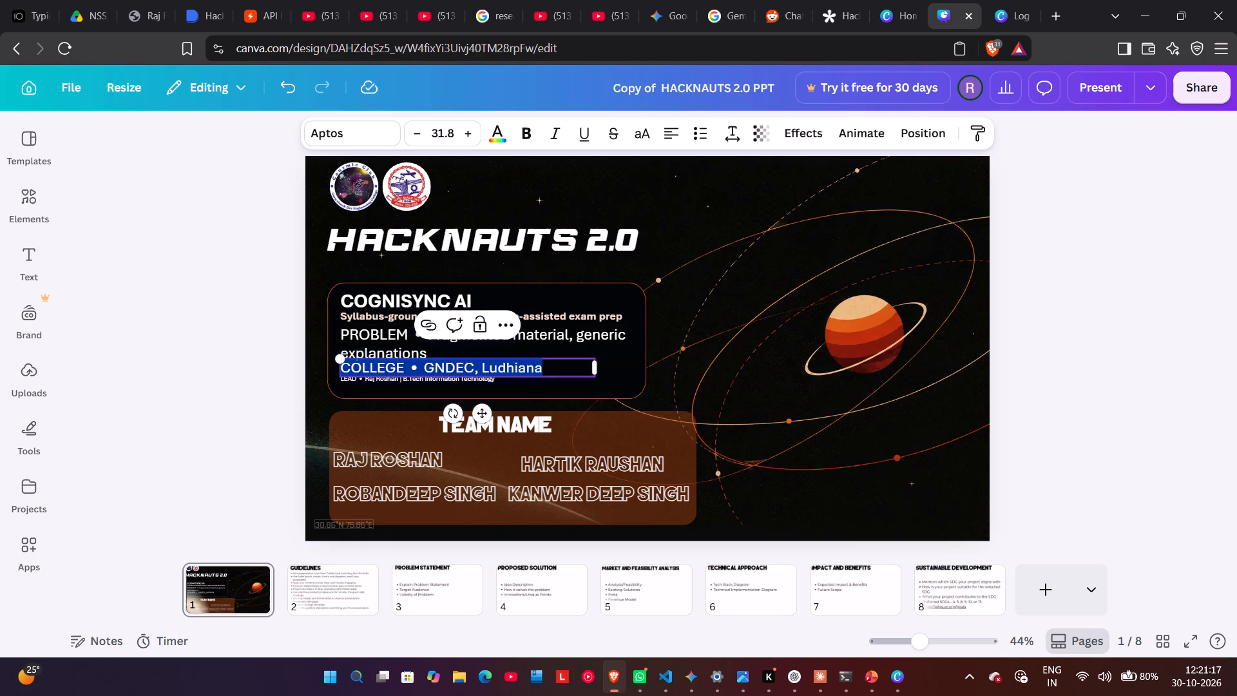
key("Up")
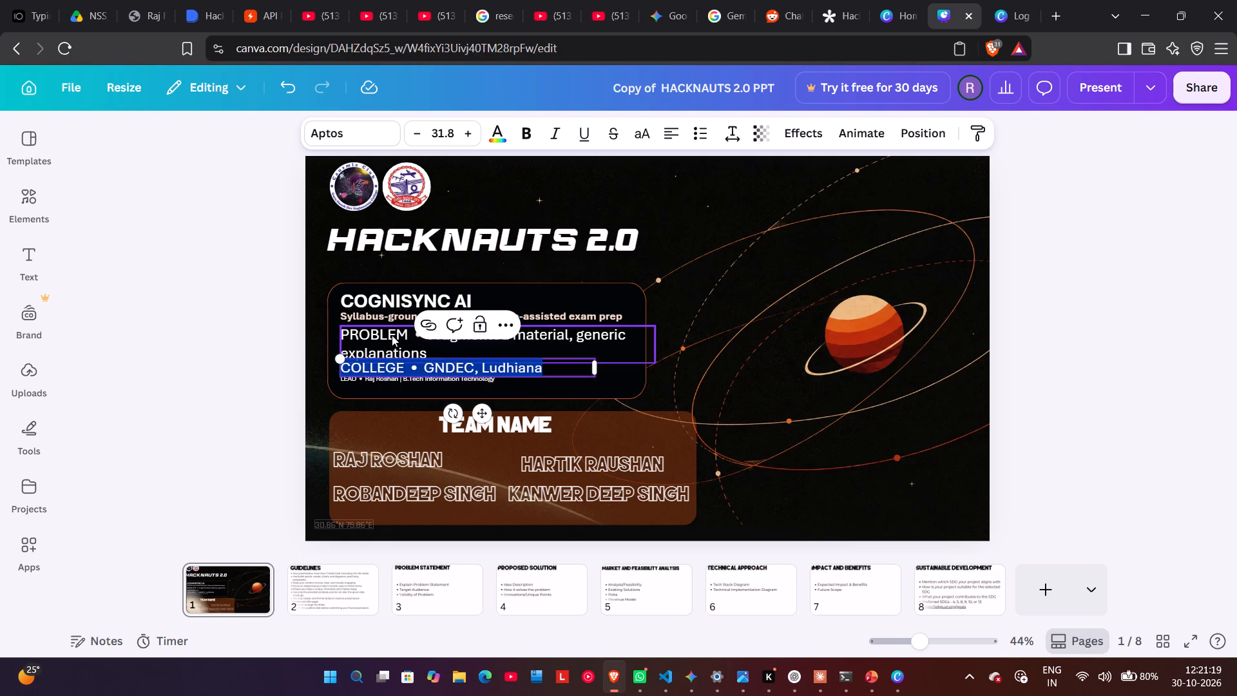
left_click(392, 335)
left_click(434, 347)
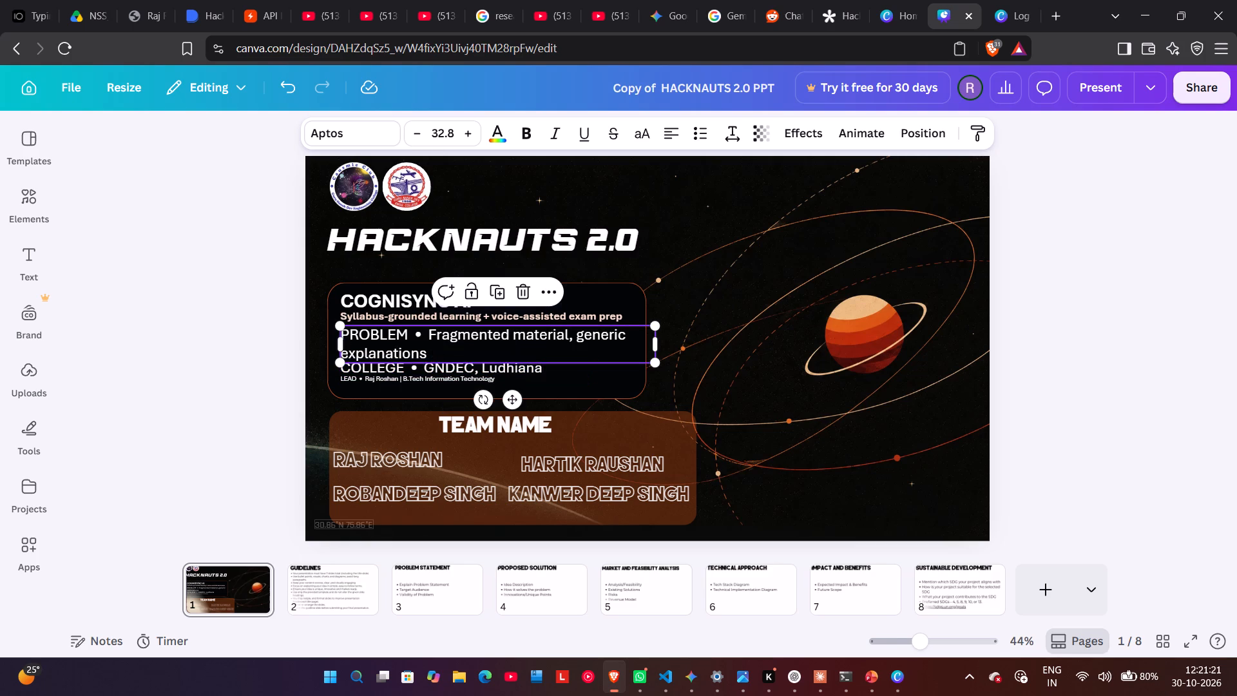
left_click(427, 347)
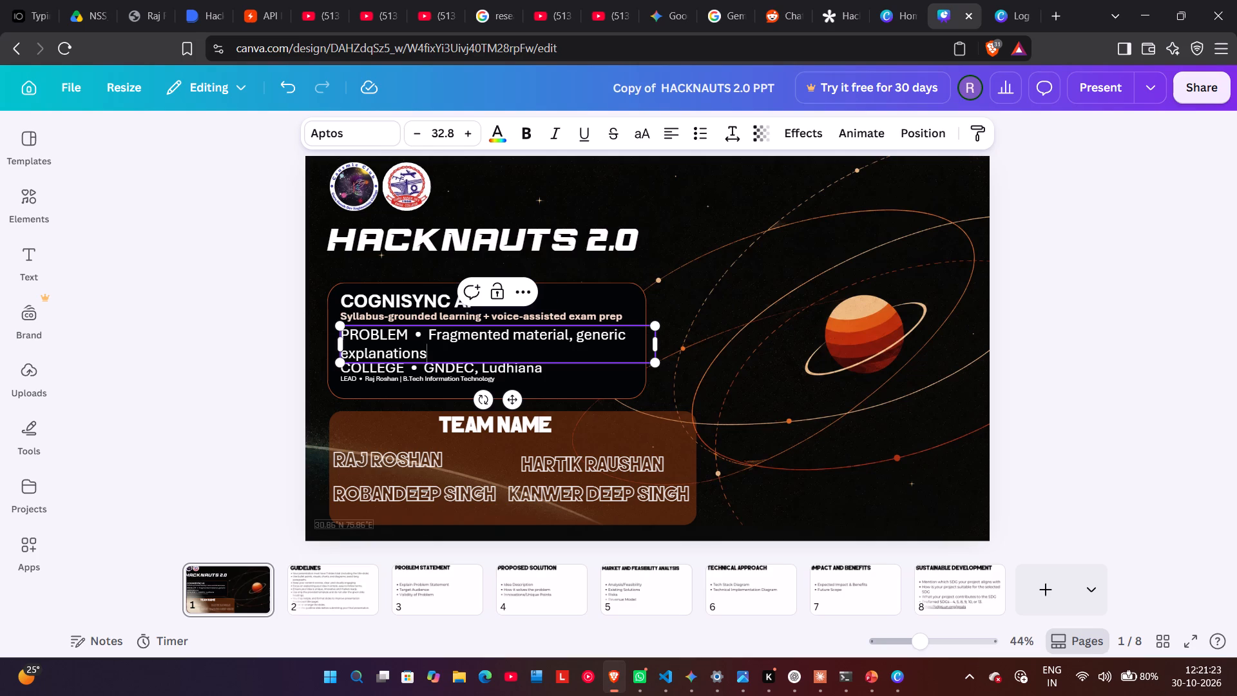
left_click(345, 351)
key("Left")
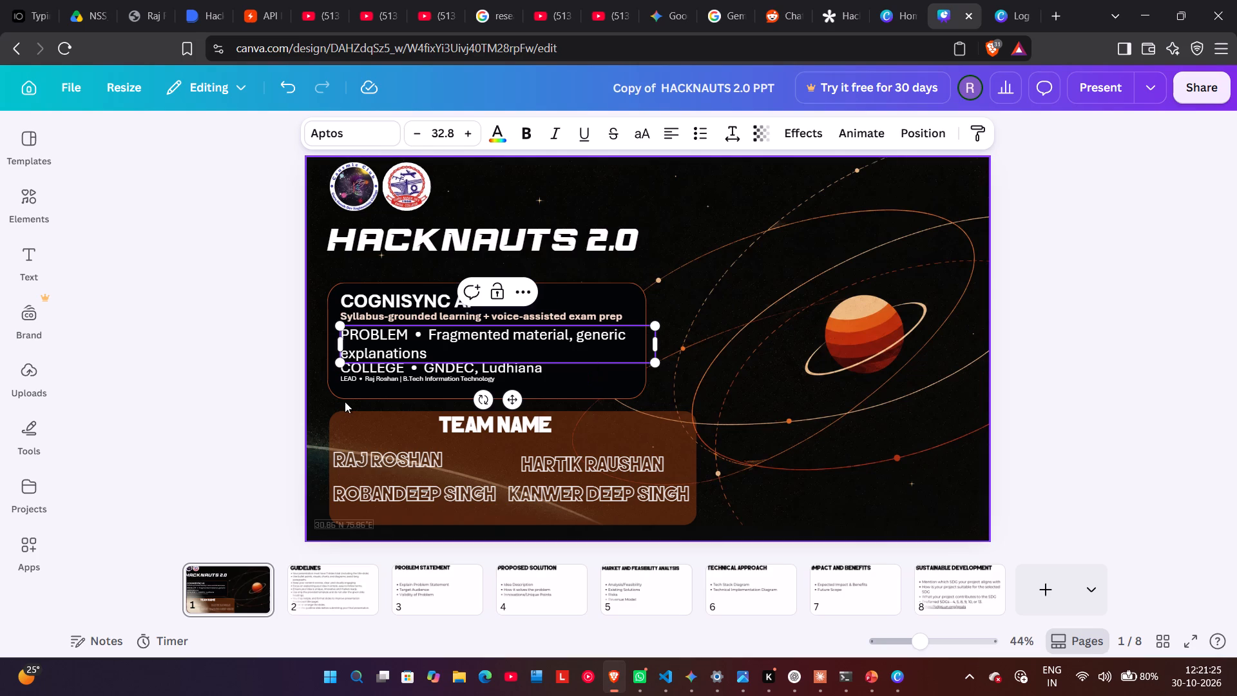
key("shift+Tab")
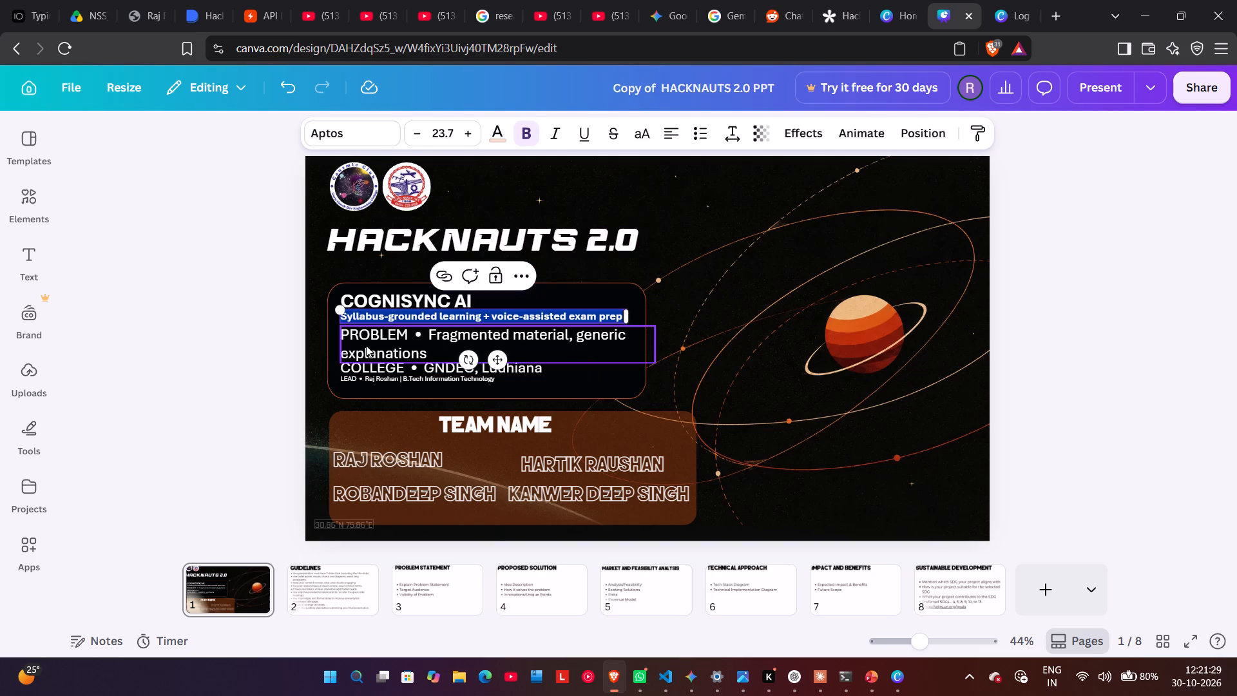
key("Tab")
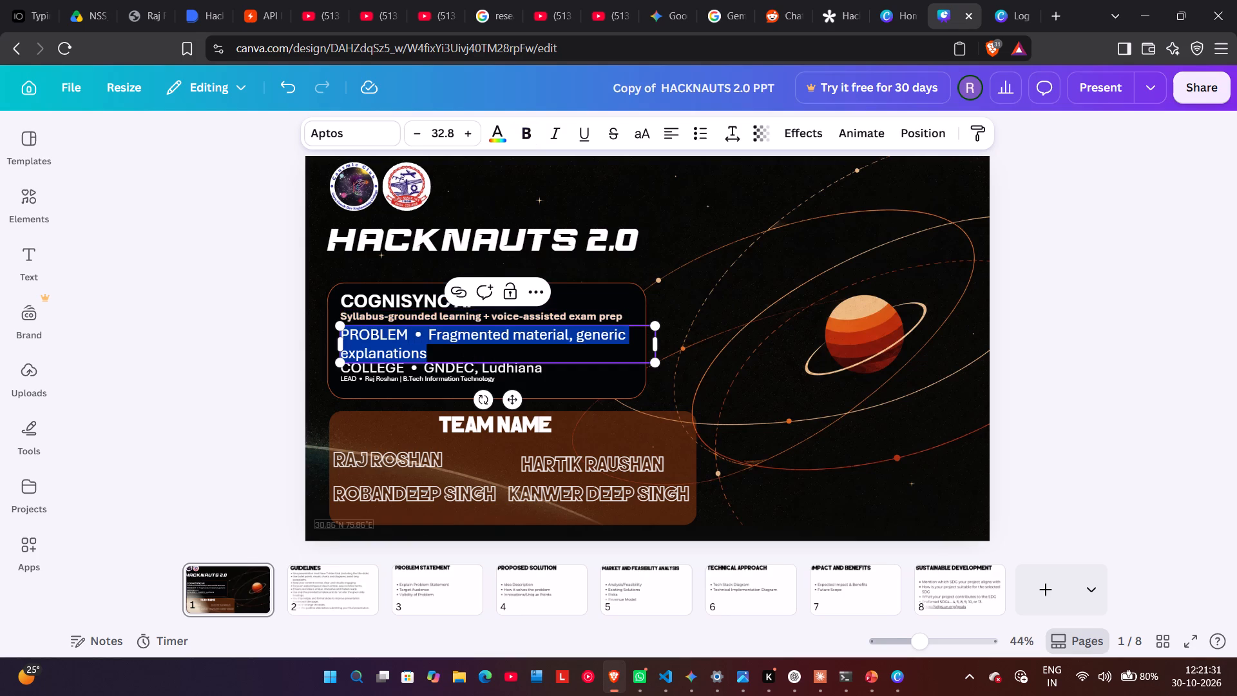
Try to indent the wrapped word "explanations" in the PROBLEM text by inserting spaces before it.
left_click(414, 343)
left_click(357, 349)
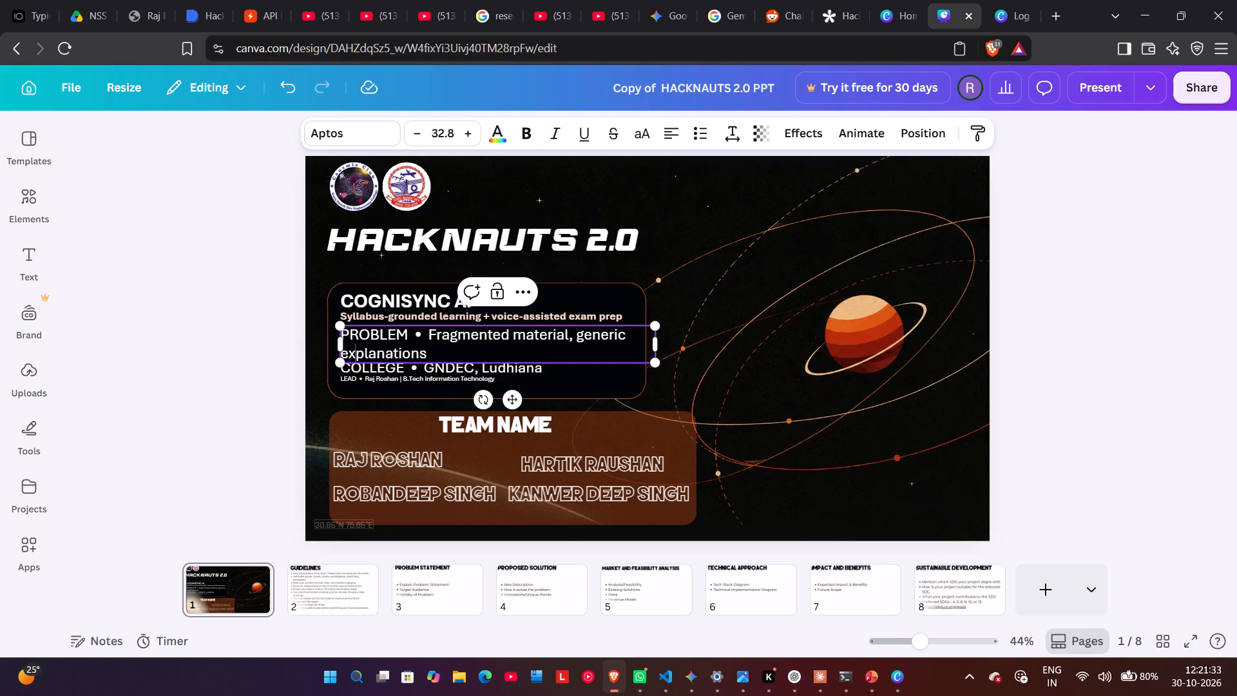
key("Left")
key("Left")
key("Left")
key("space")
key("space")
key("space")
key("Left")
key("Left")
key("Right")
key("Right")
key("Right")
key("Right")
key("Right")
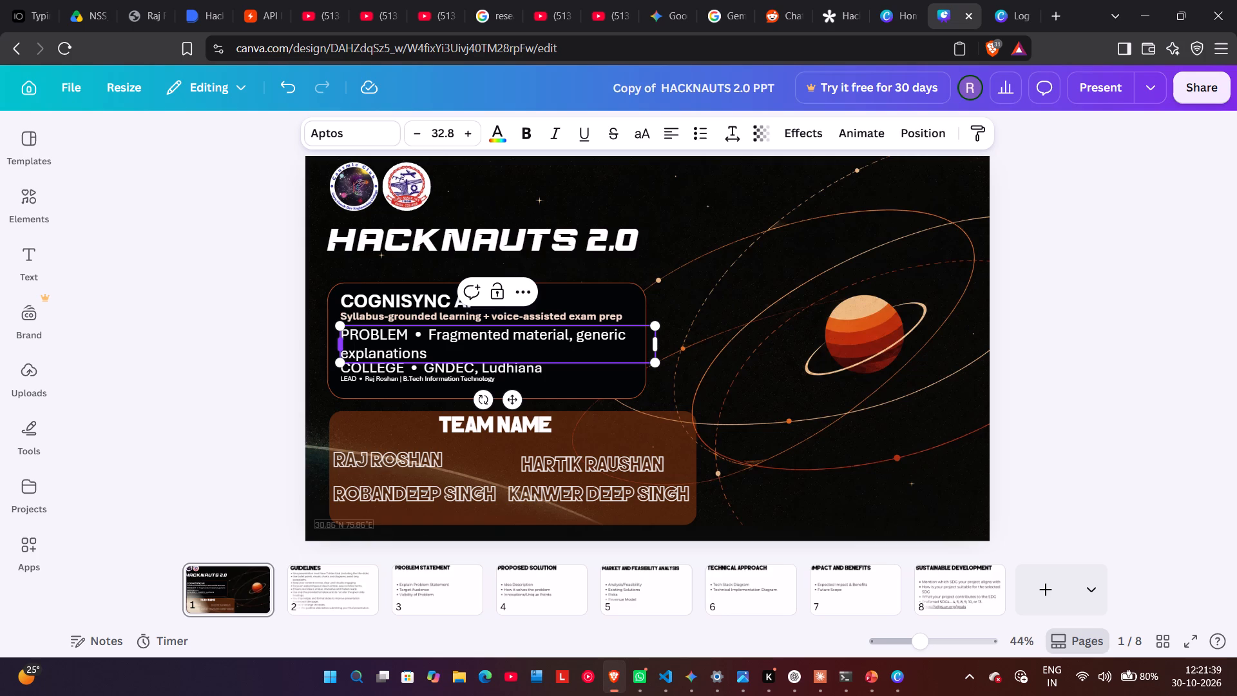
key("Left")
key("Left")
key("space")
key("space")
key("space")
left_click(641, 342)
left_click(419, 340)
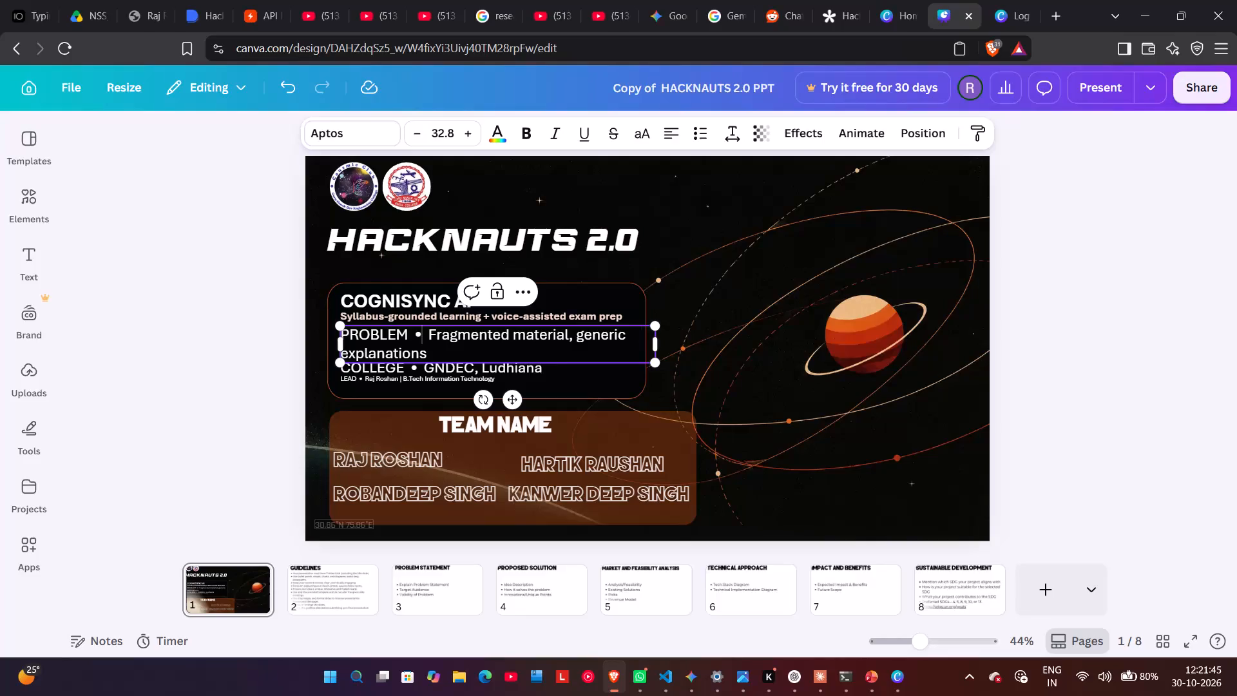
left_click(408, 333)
Switch to PowerPoint to examine the original deck's title slide layout, then return to the Canva design in Brave.
left_click(425, 376)
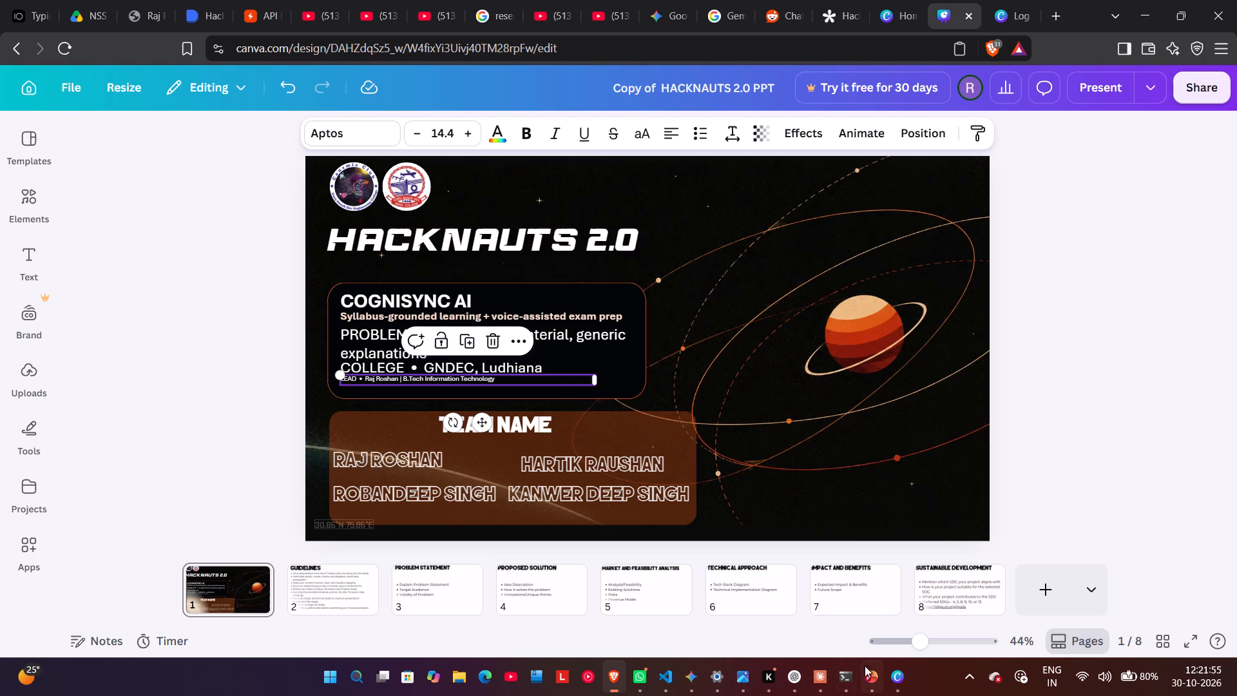
left_click(876, 682)
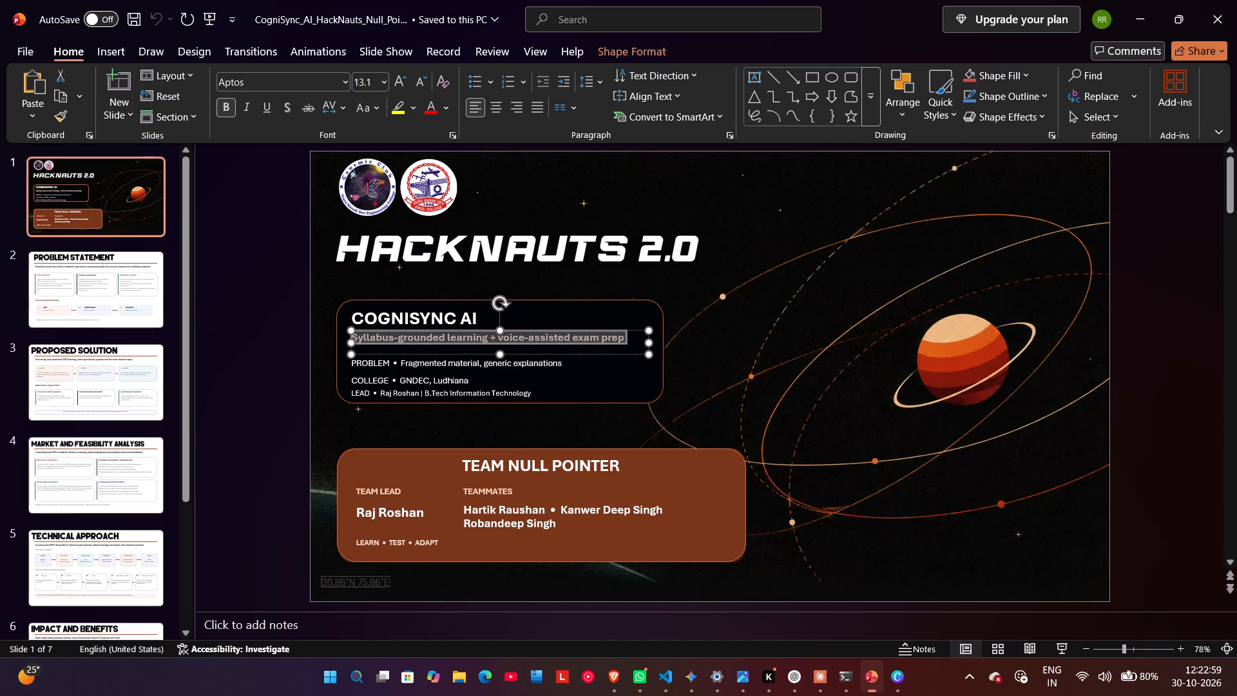
left_click(613, 673)
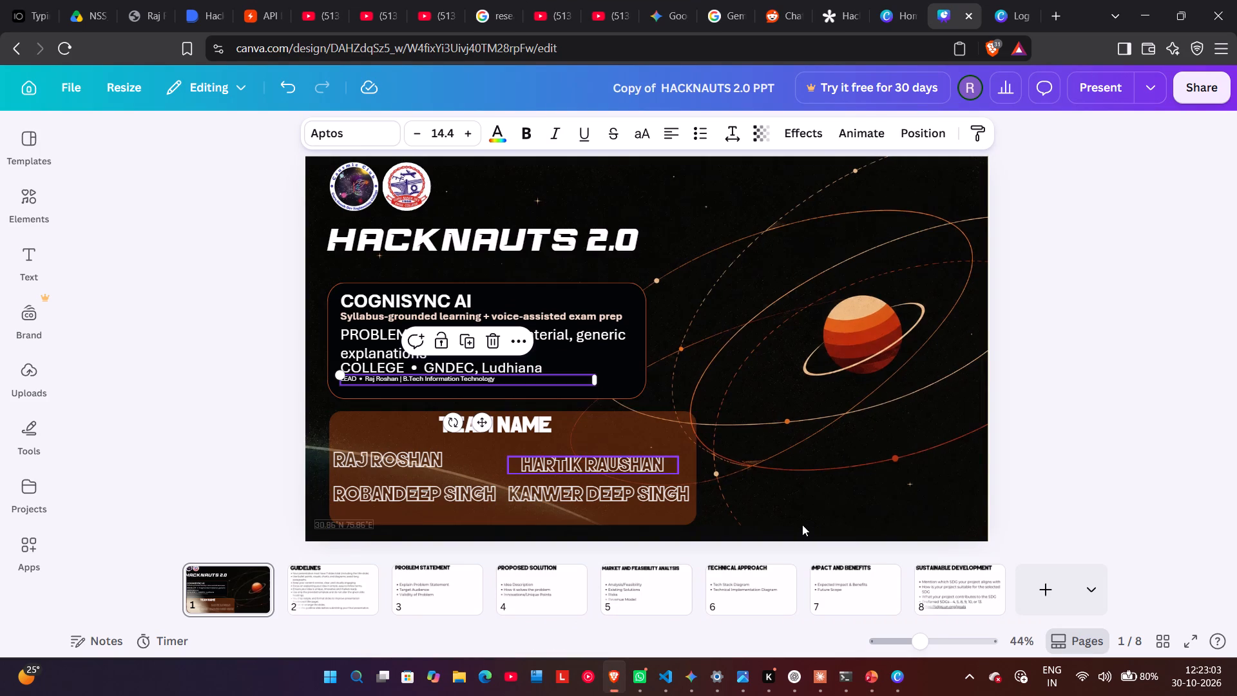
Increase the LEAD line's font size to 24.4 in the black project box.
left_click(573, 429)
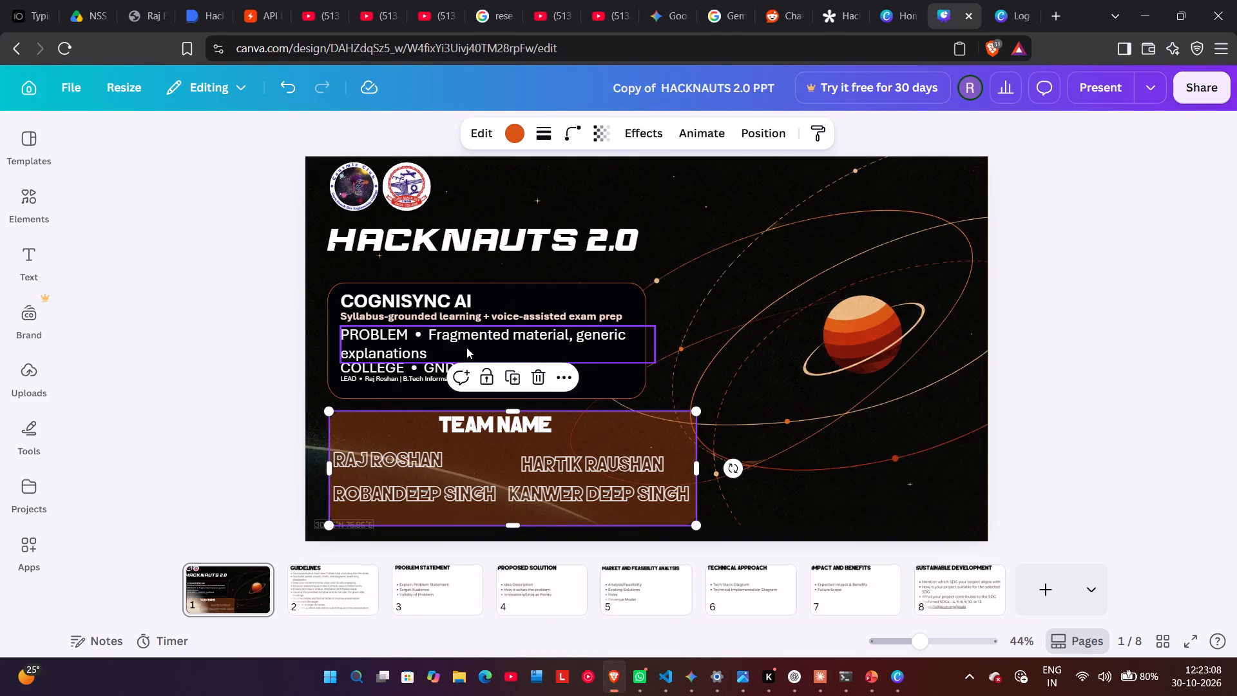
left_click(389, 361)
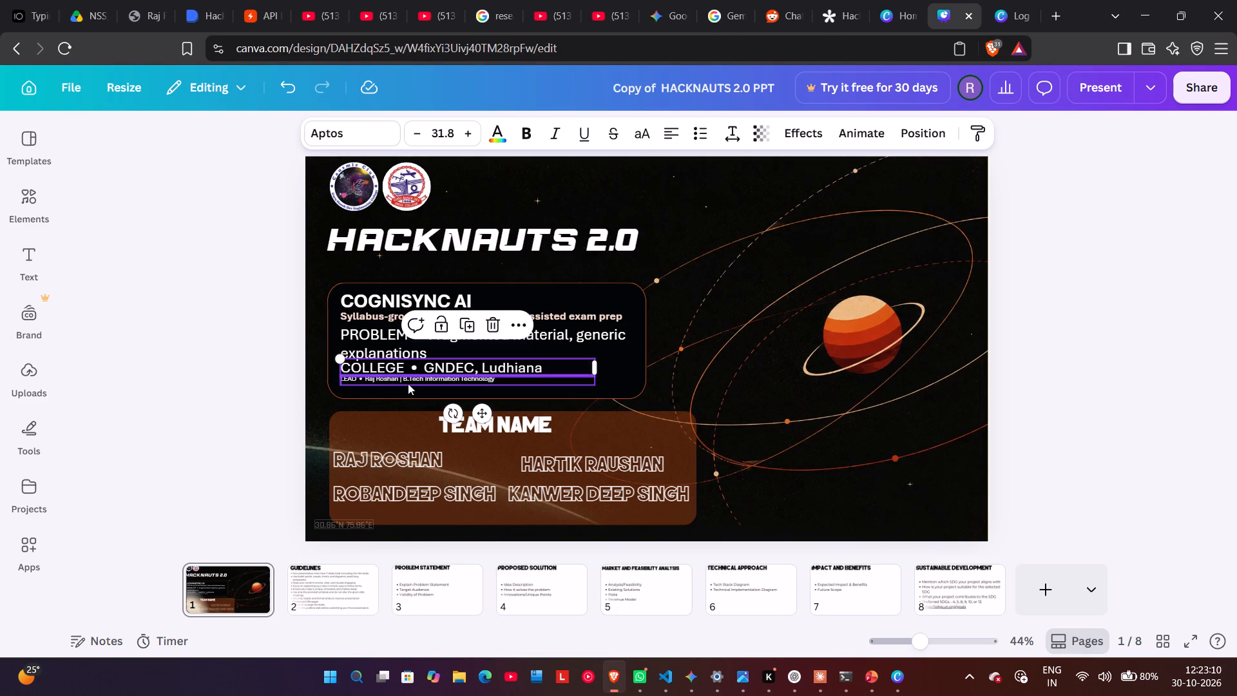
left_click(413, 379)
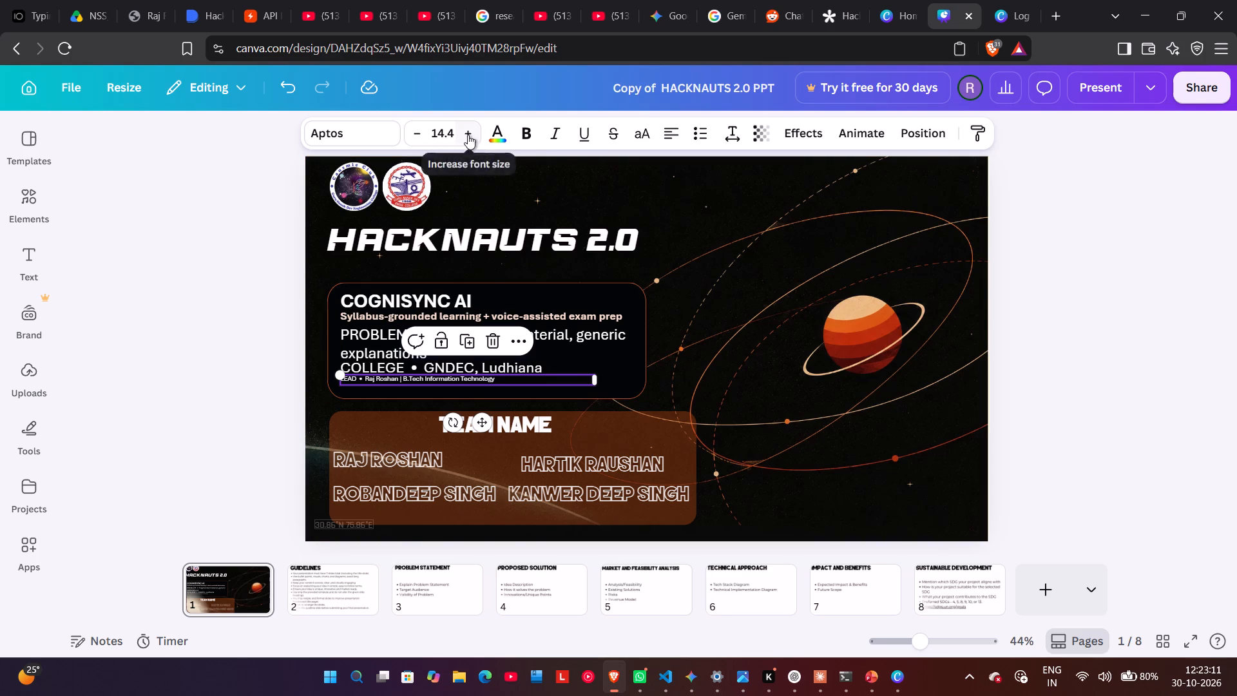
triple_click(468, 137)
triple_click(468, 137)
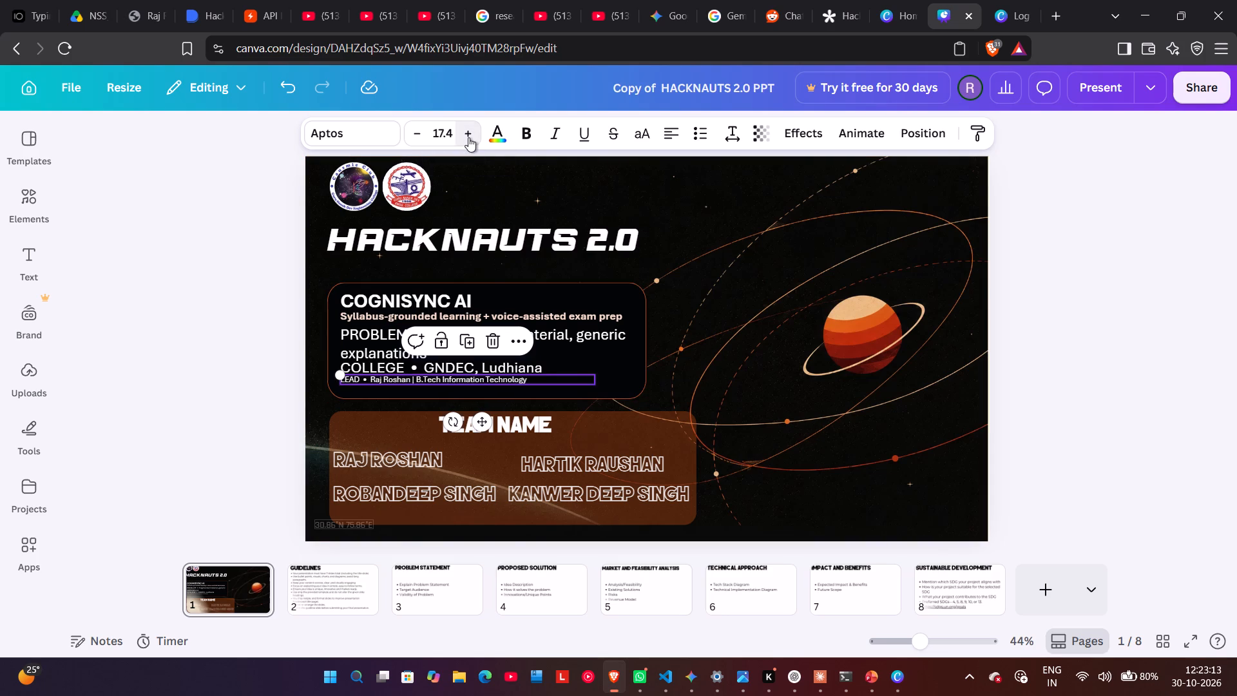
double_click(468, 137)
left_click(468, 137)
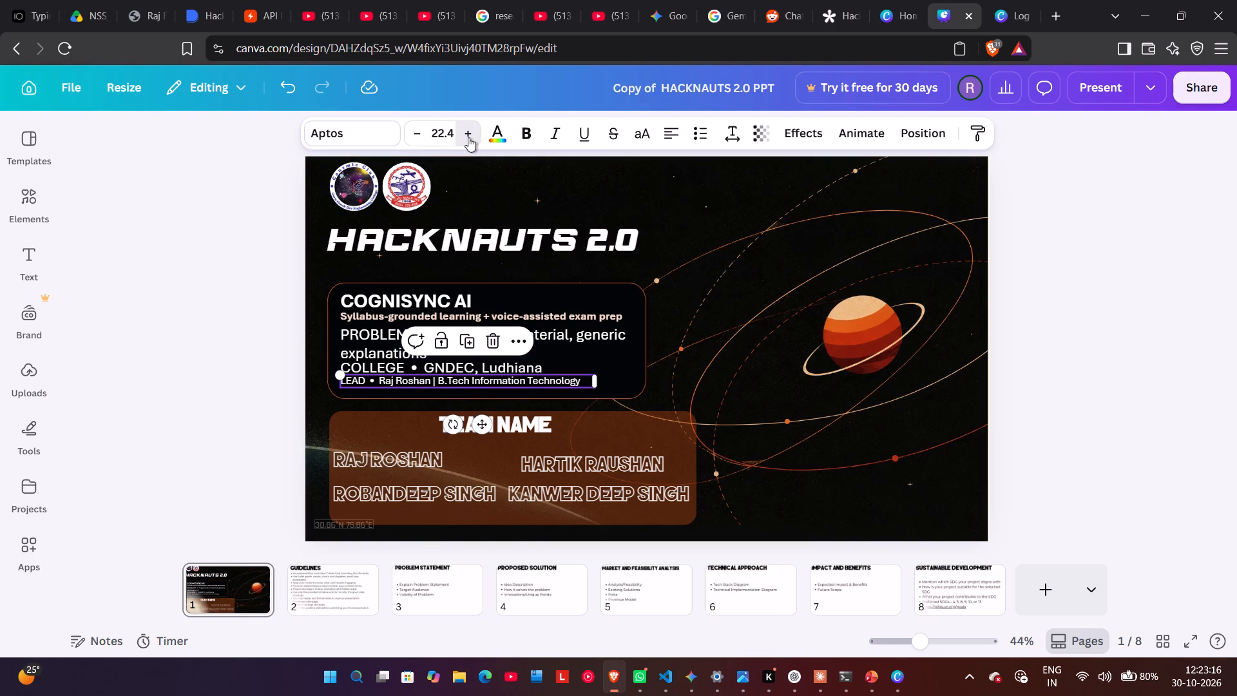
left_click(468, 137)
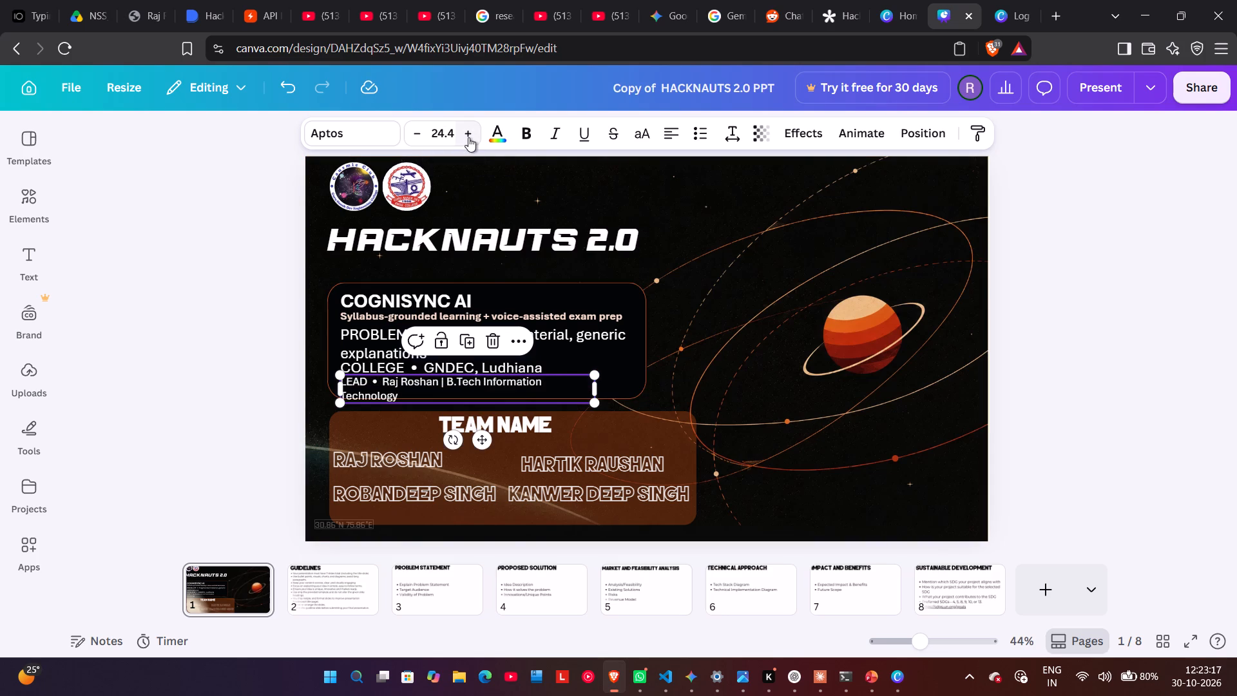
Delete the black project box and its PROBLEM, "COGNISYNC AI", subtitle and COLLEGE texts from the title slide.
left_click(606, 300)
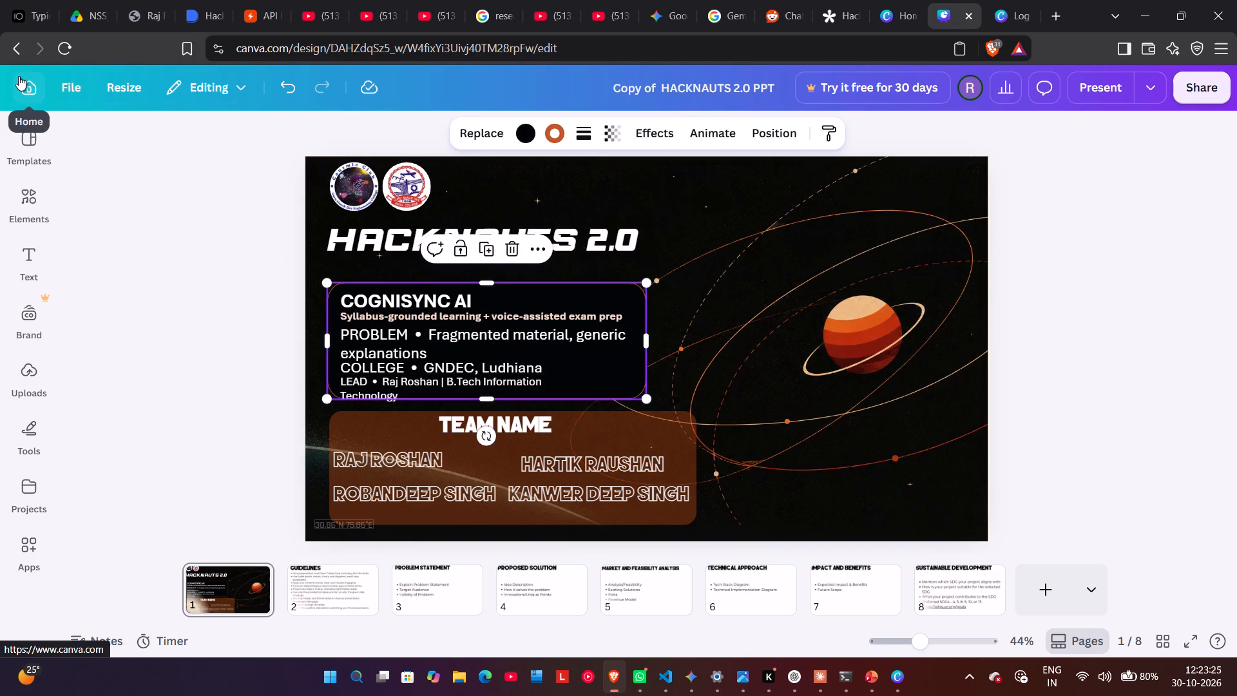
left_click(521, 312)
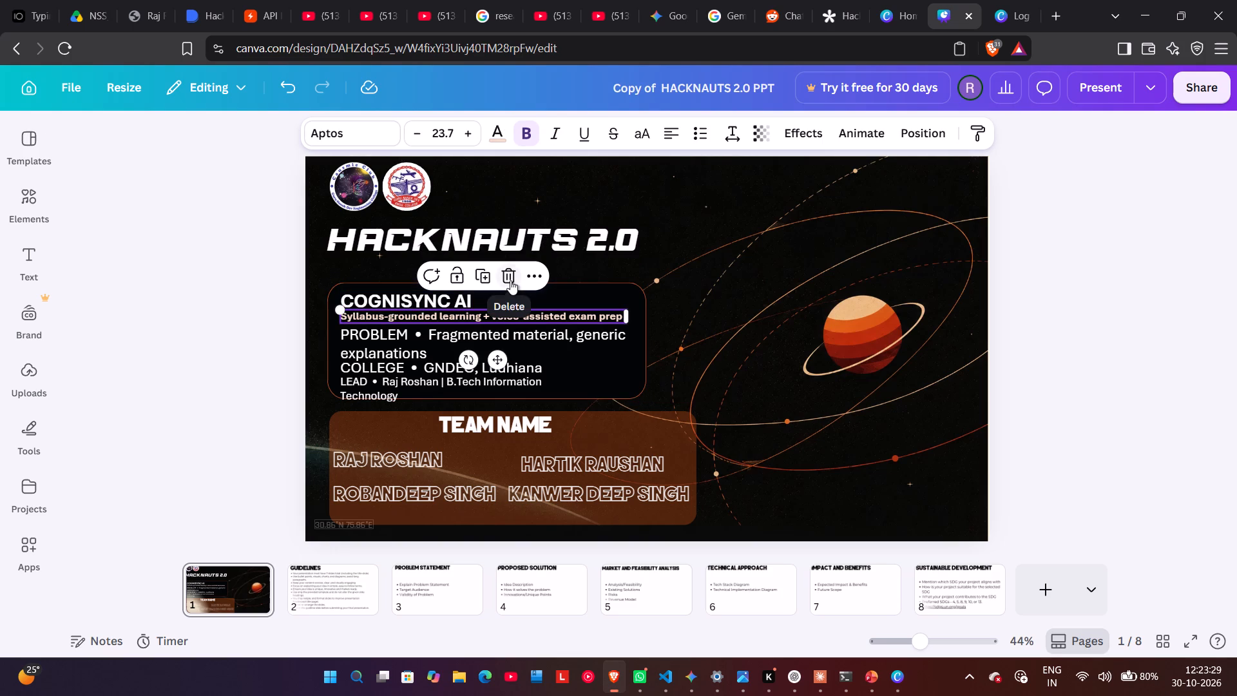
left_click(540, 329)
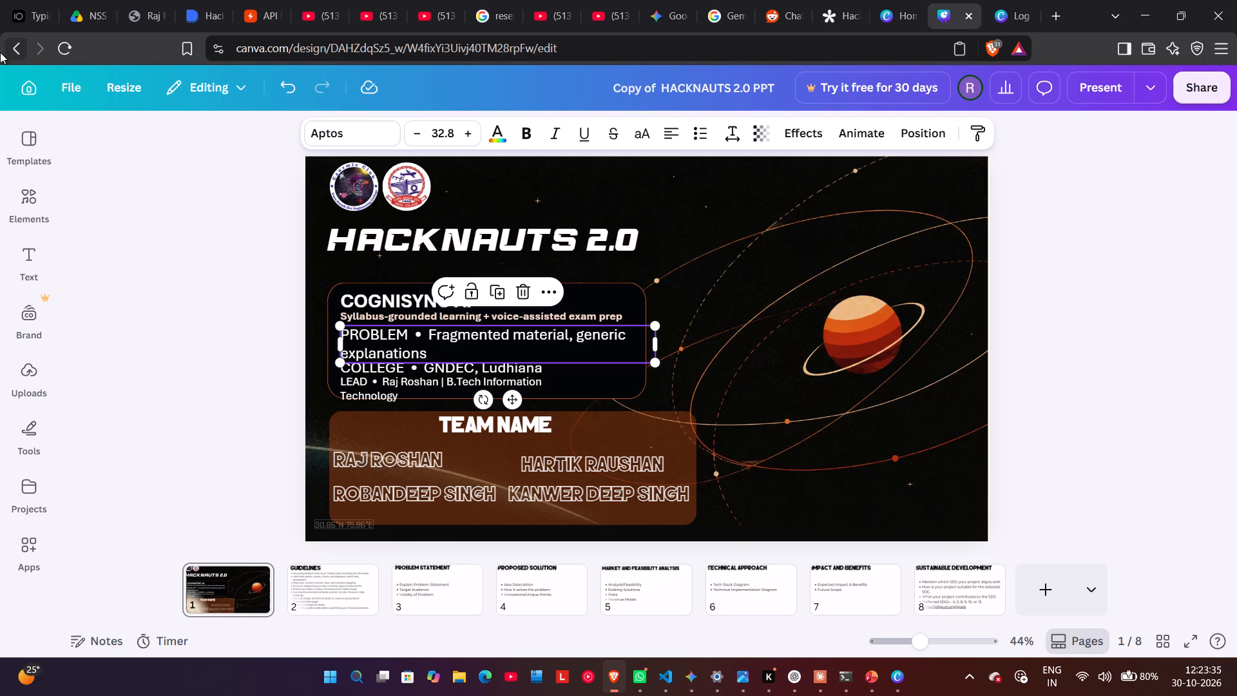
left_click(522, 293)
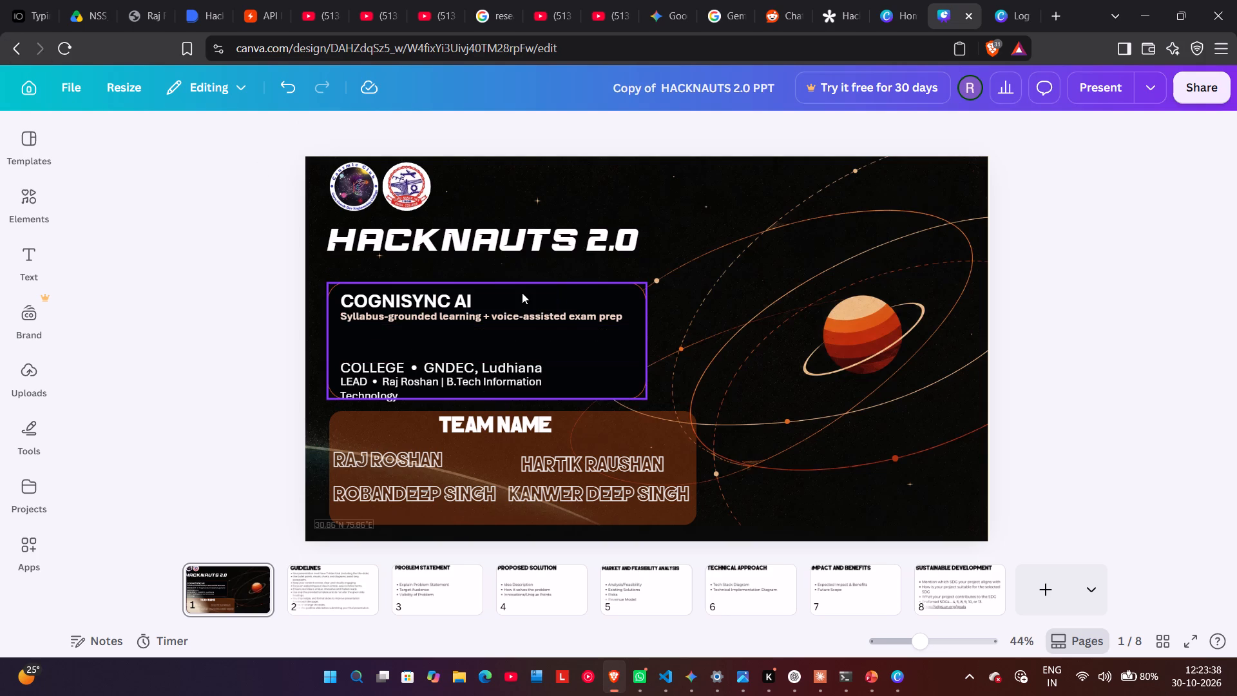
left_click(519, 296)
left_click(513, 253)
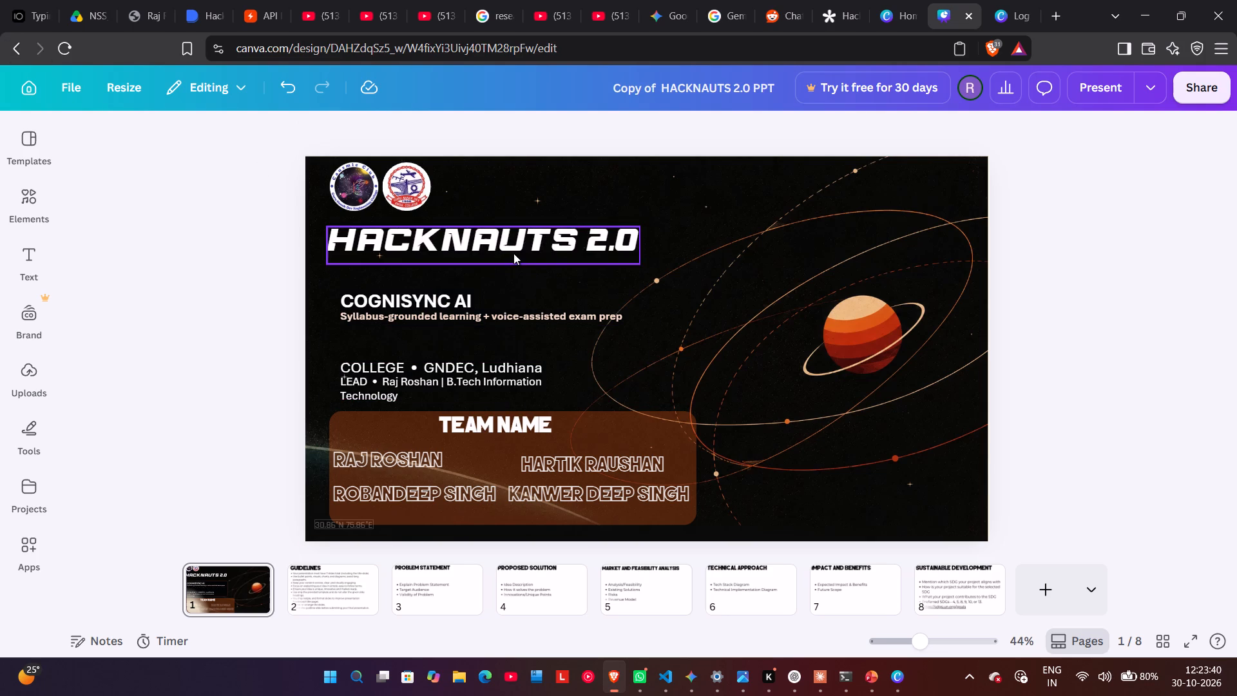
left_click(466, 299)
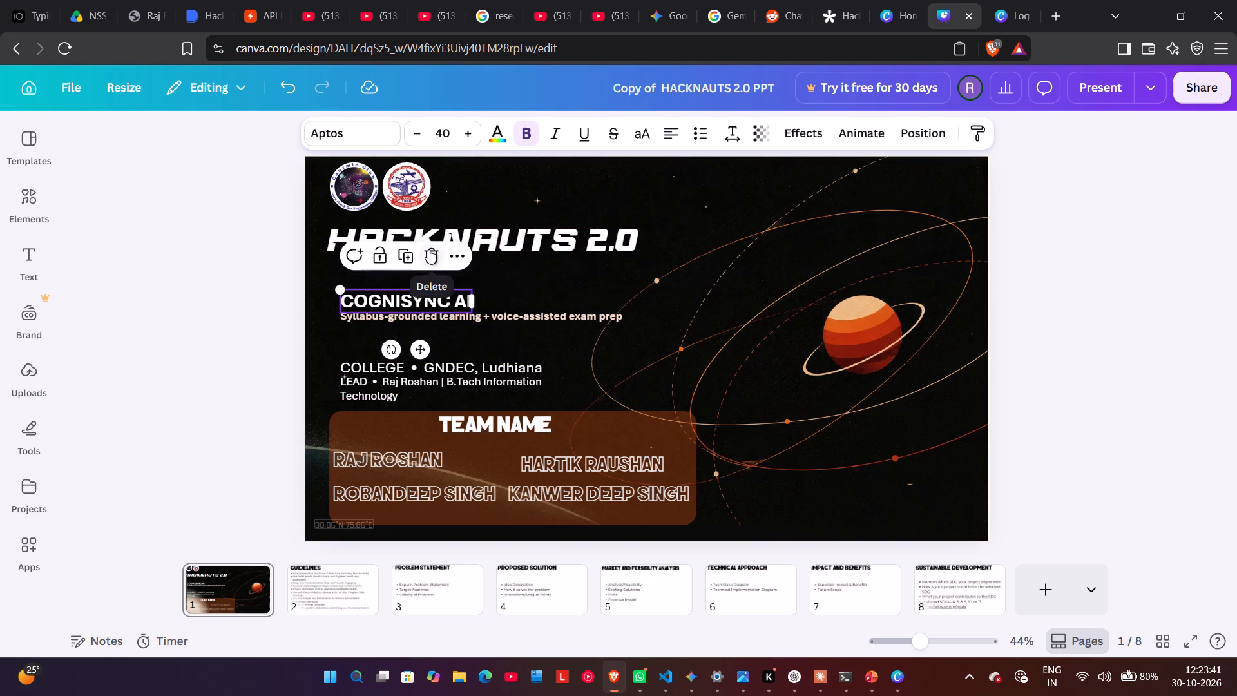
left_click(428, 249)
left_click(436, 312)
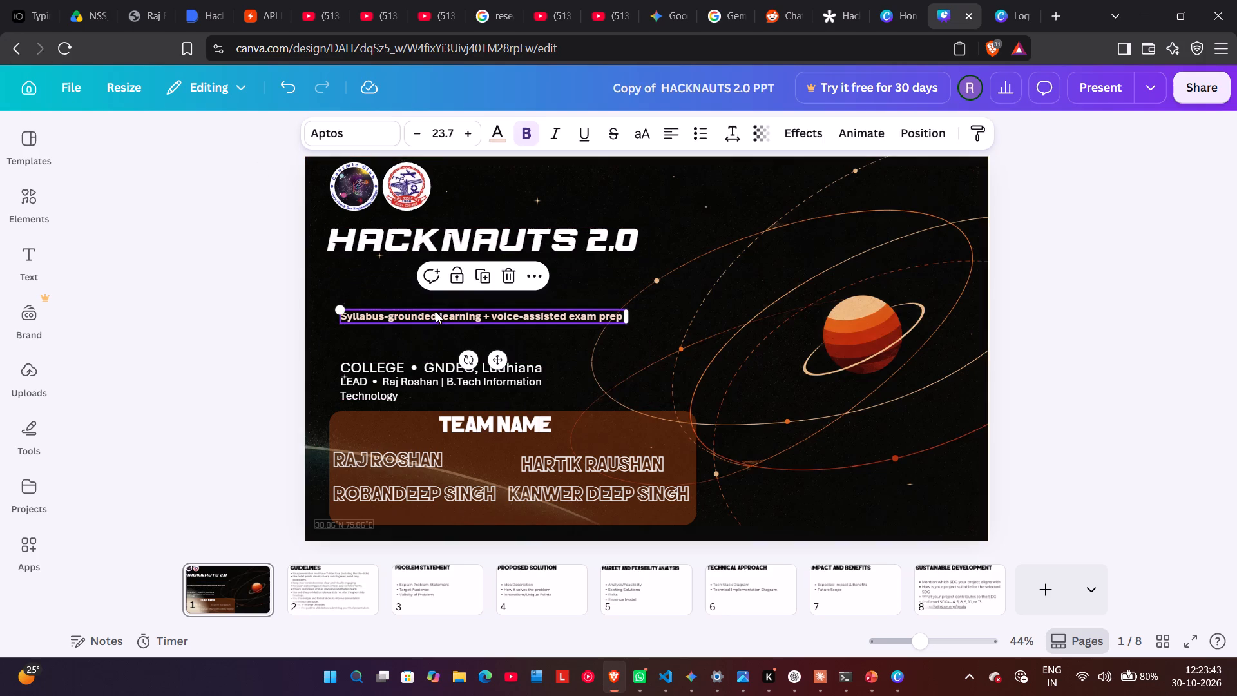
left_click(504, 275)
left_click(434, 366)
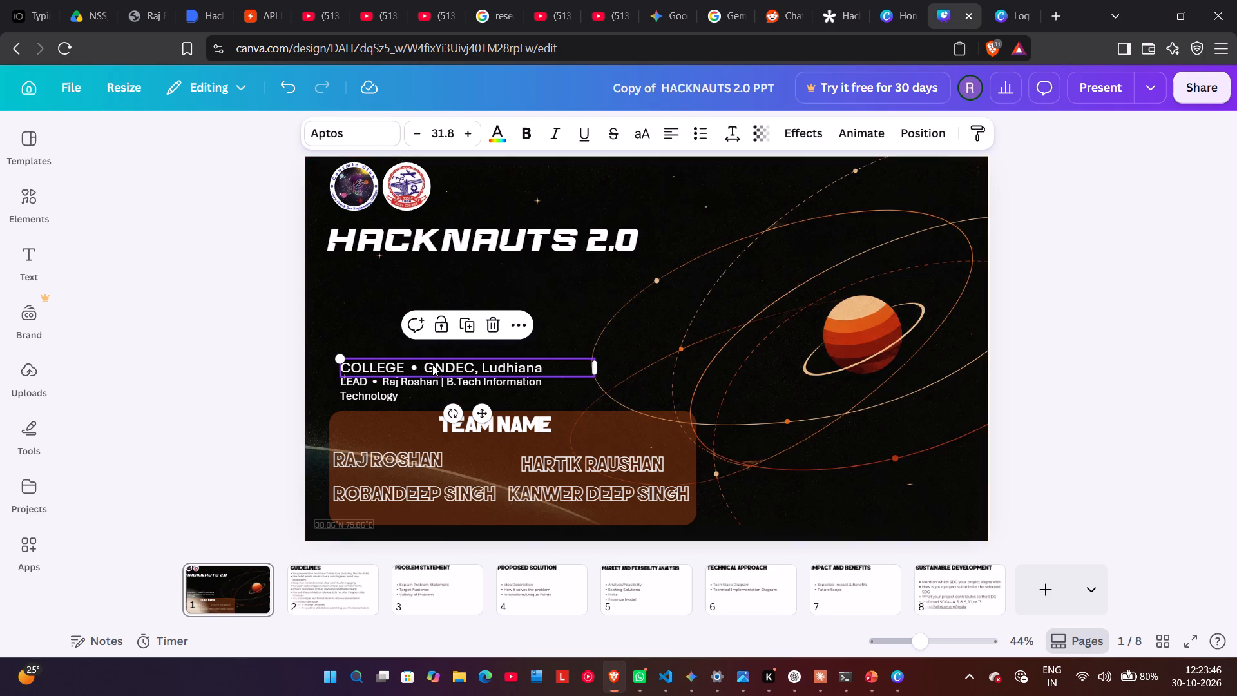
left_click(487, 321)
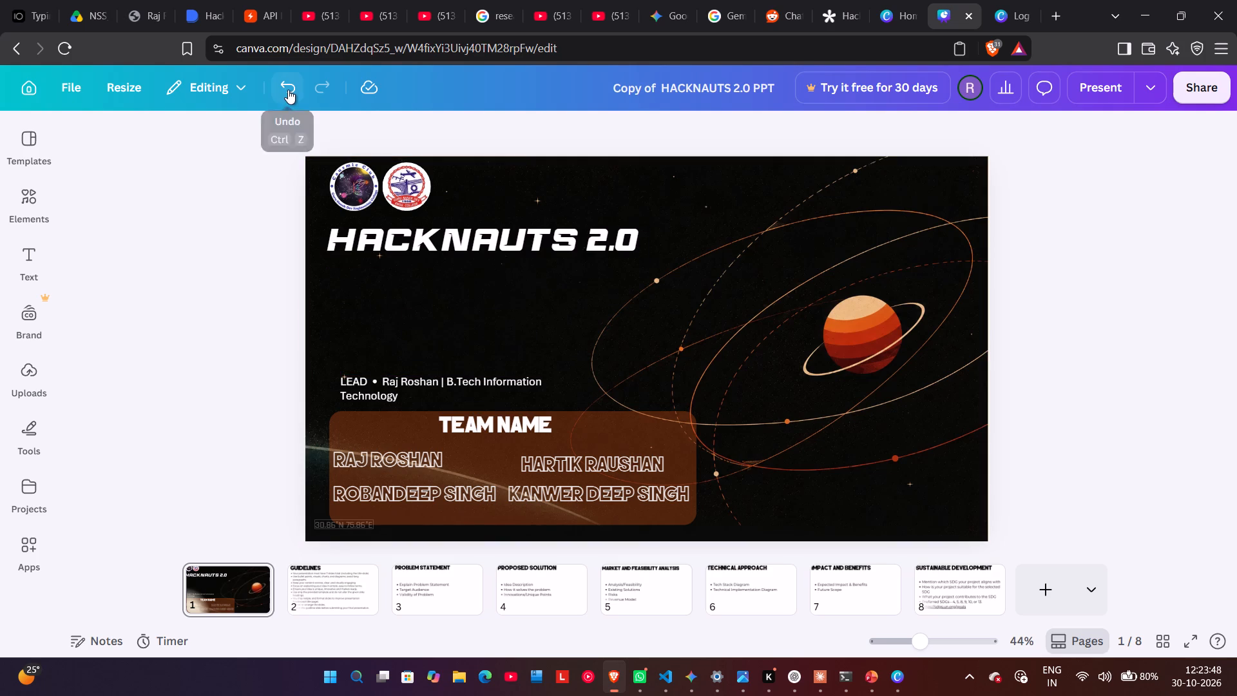
Undo the deletions and the earlier text enlargements, moves and box resizing in the title slide's project details.
triple_click(288, 90)
triple_click(288, 90)
triple_click(288, 90)
triple_click(288, 90)
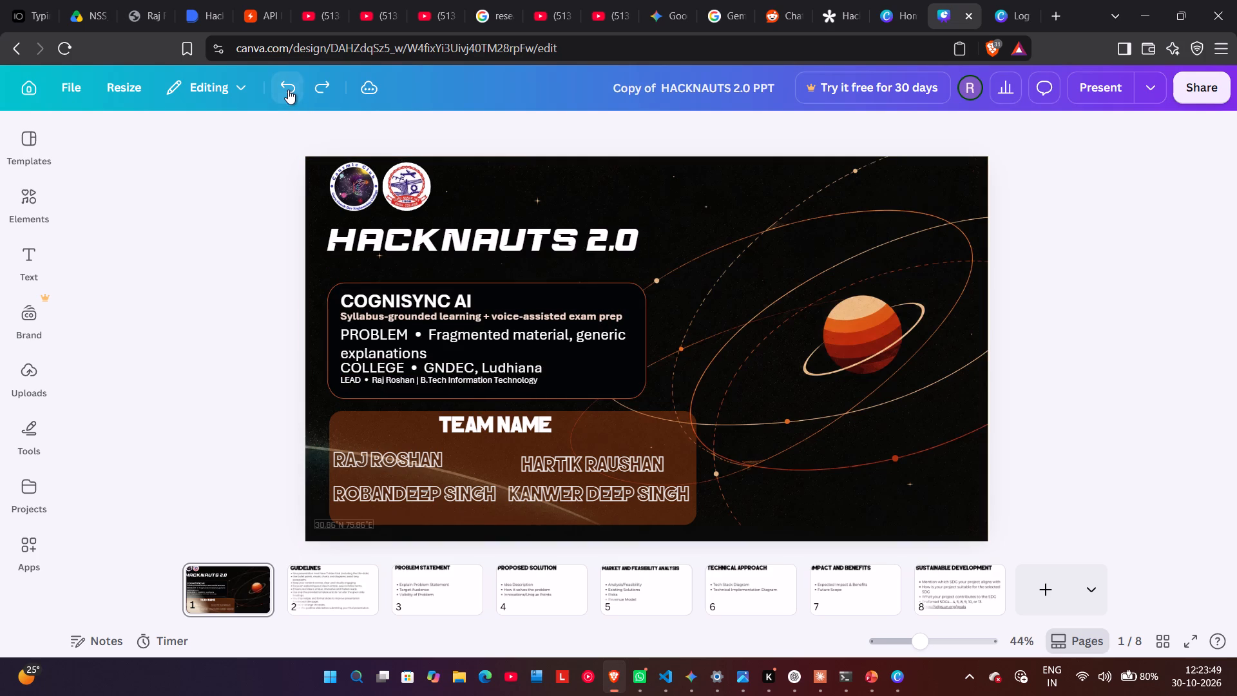
triple_click(288, 90)
triple_click(288, 90)
triple_click(288, 90)
triple_click(288, 90)
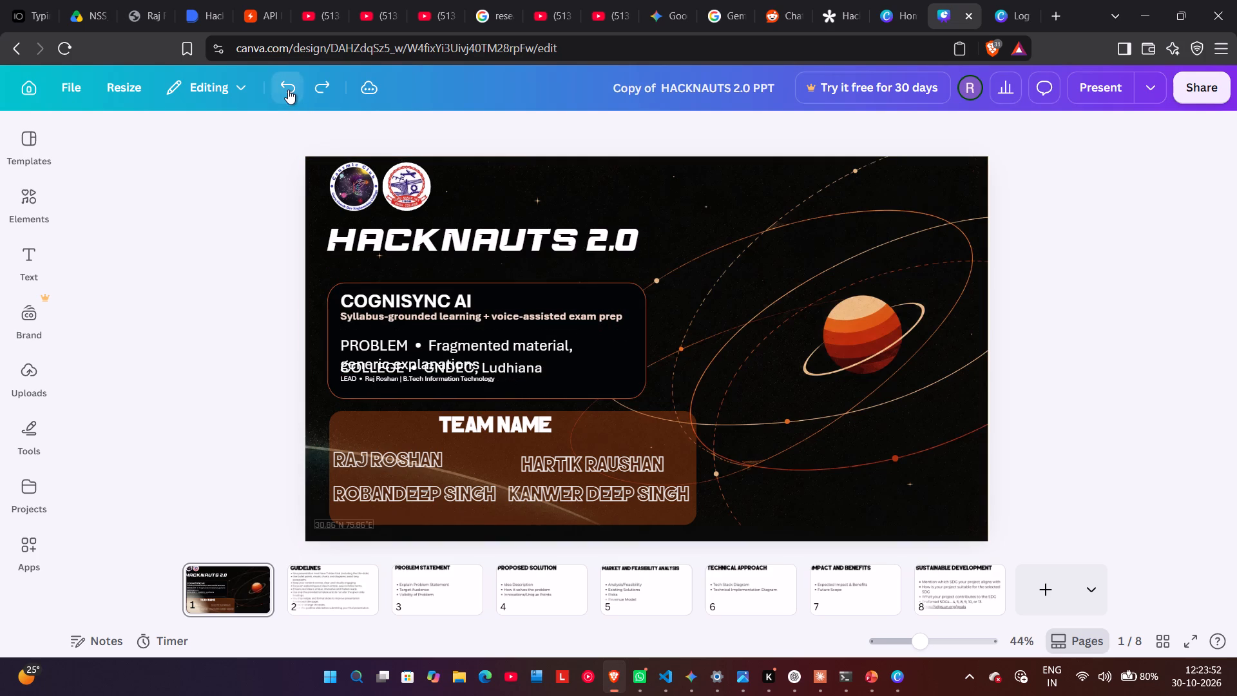
triple_click(288, 90)
triple_click(288, 90)
triple_click(288, 90)
triple_click(288, 90)
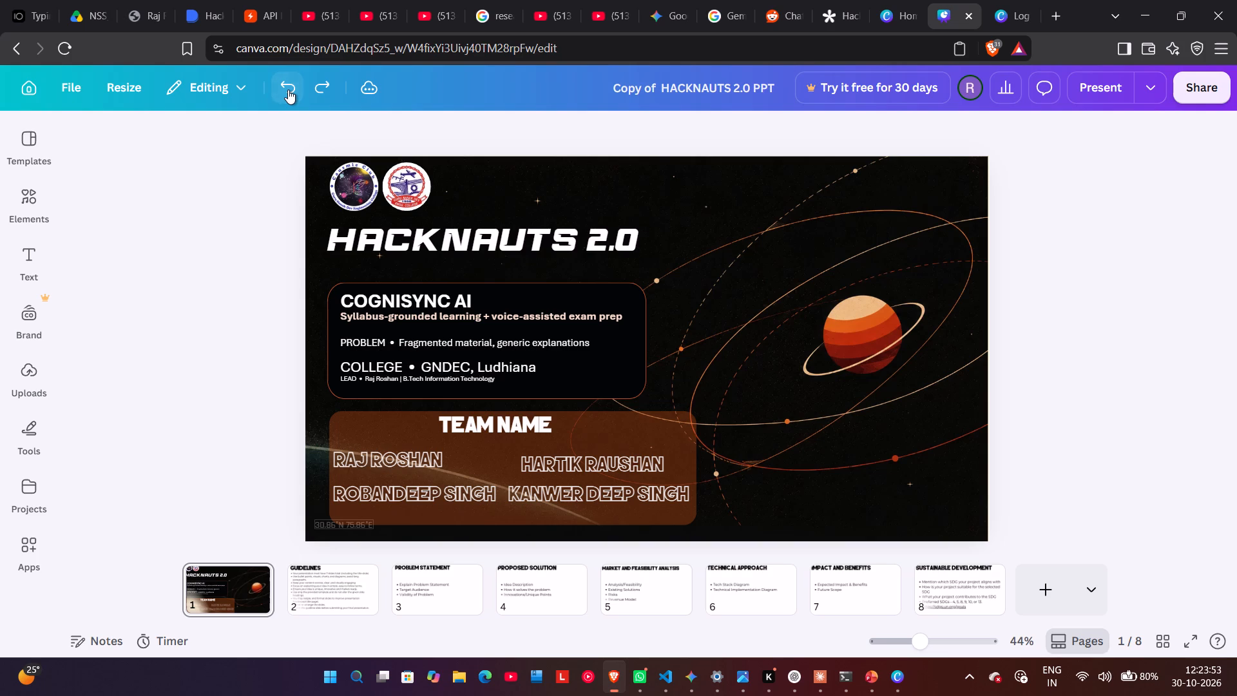
triple_click(288, 90)
triple_click(288, 90)
triple_click(288, 90)
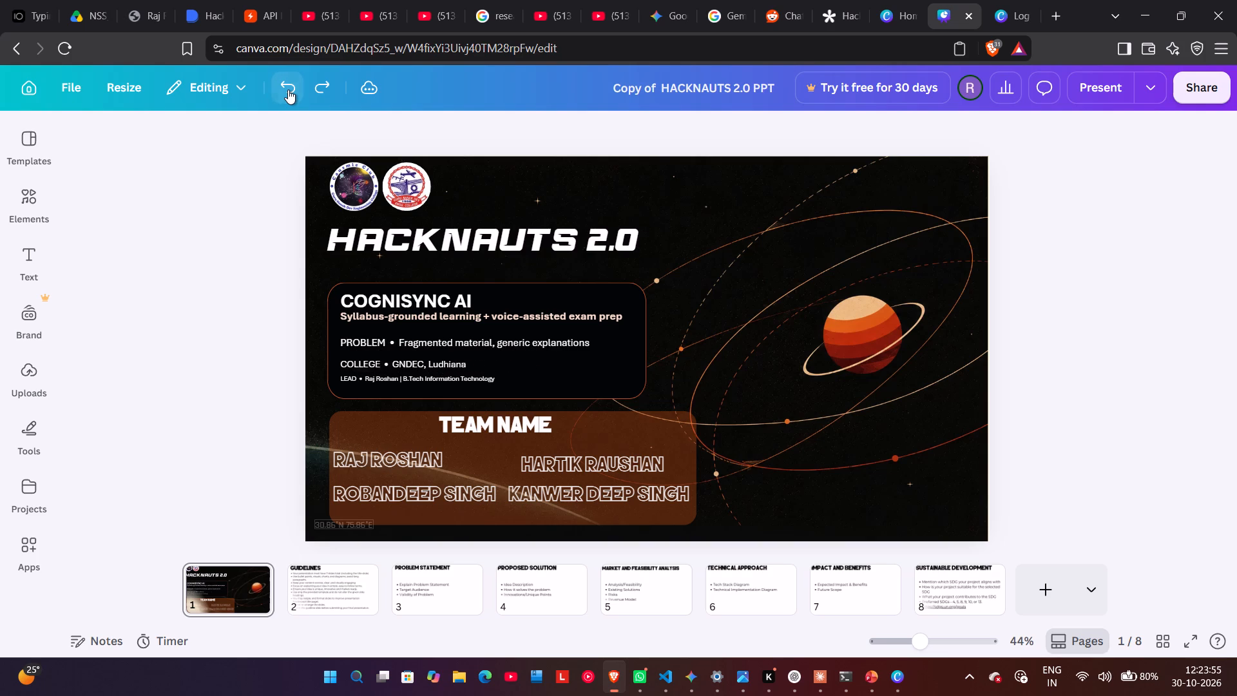
triple_click(288, 90)
triple_click(288, 90)
triple_click(288, 90)
triple_click(288, 90)
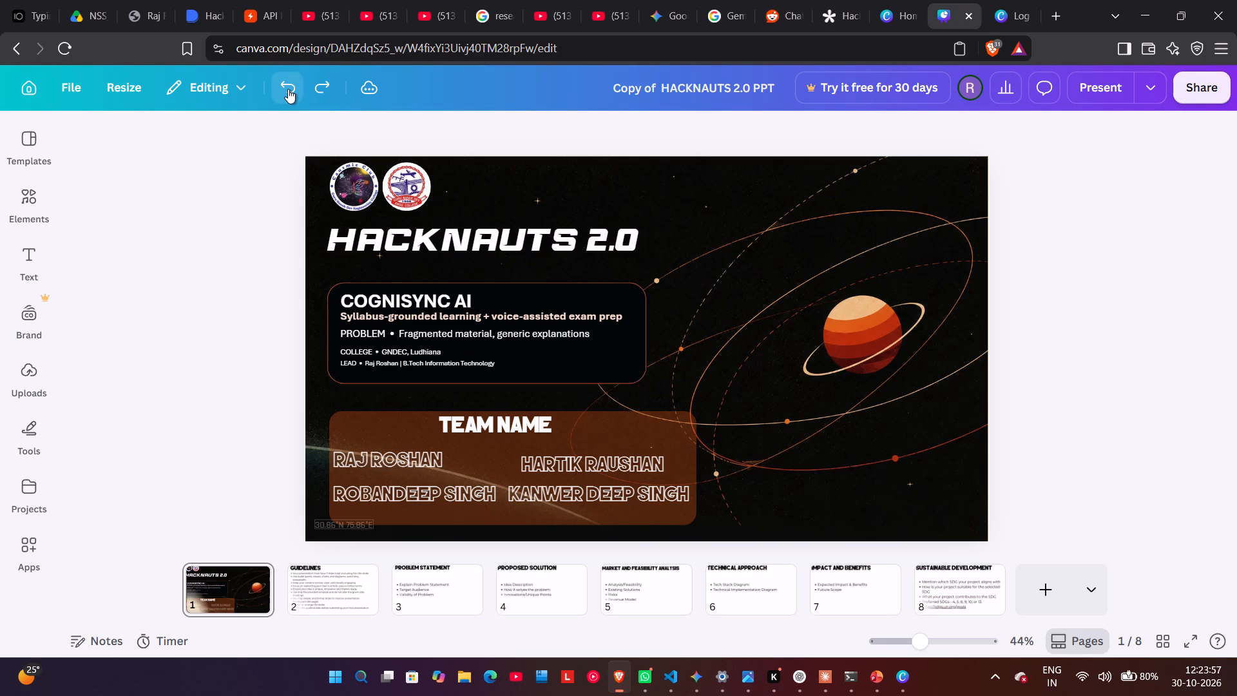
triple_click(288, 89)
triple_click(288, 88)
triple_click(288, 88)
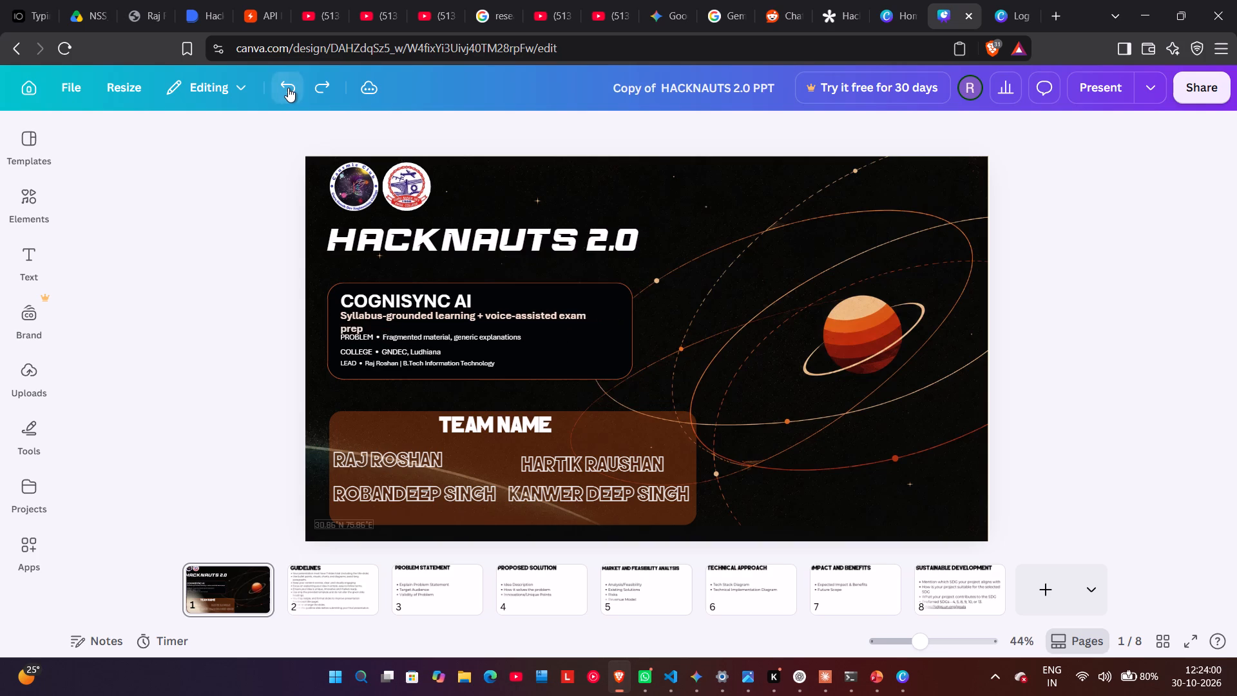
triple_click(288, 87)
double_click(288, 87)
left_click(288, 87)
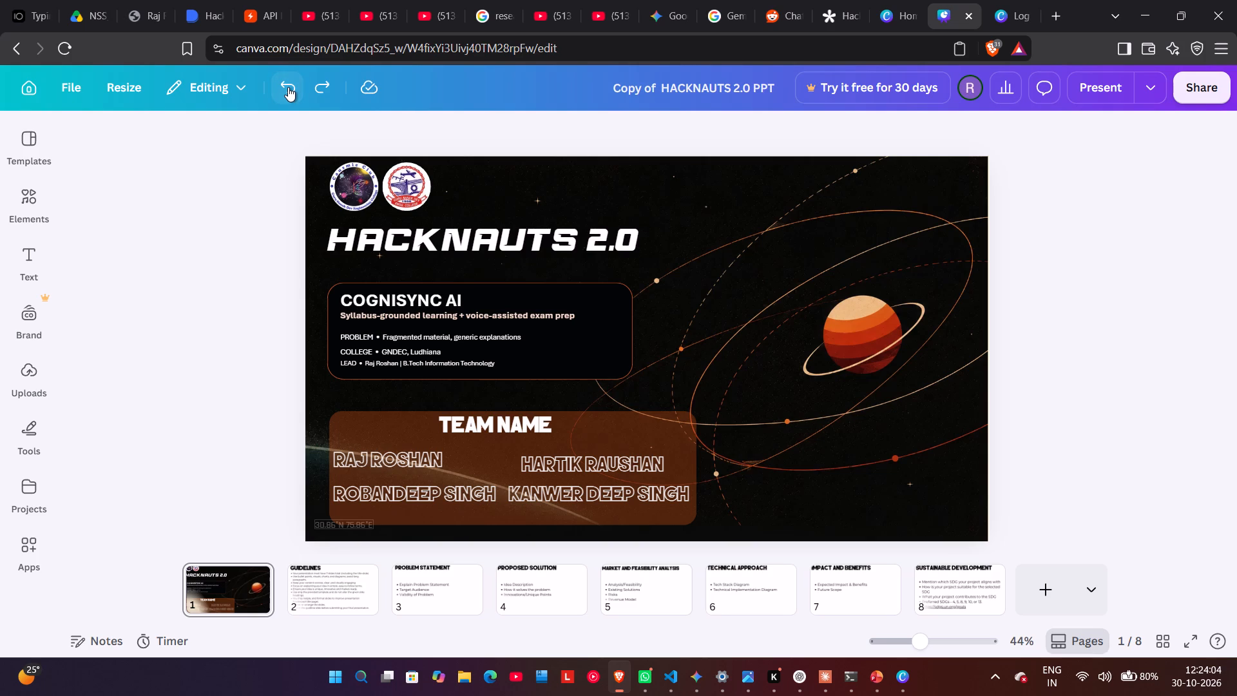
Increase the "PROBLEM • Fragmented material, generic explanations" line's font size to 22.8.
left_click(350, 333)
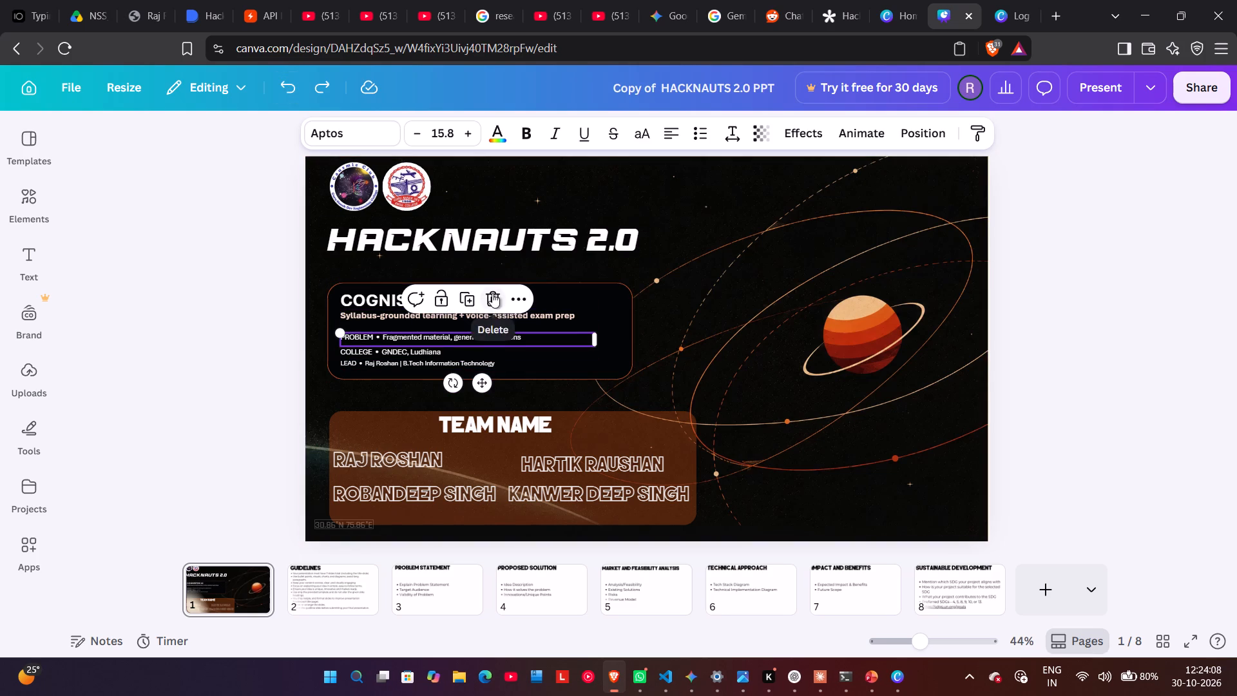
triple_click(470, 133)
triple_click(470, 133)
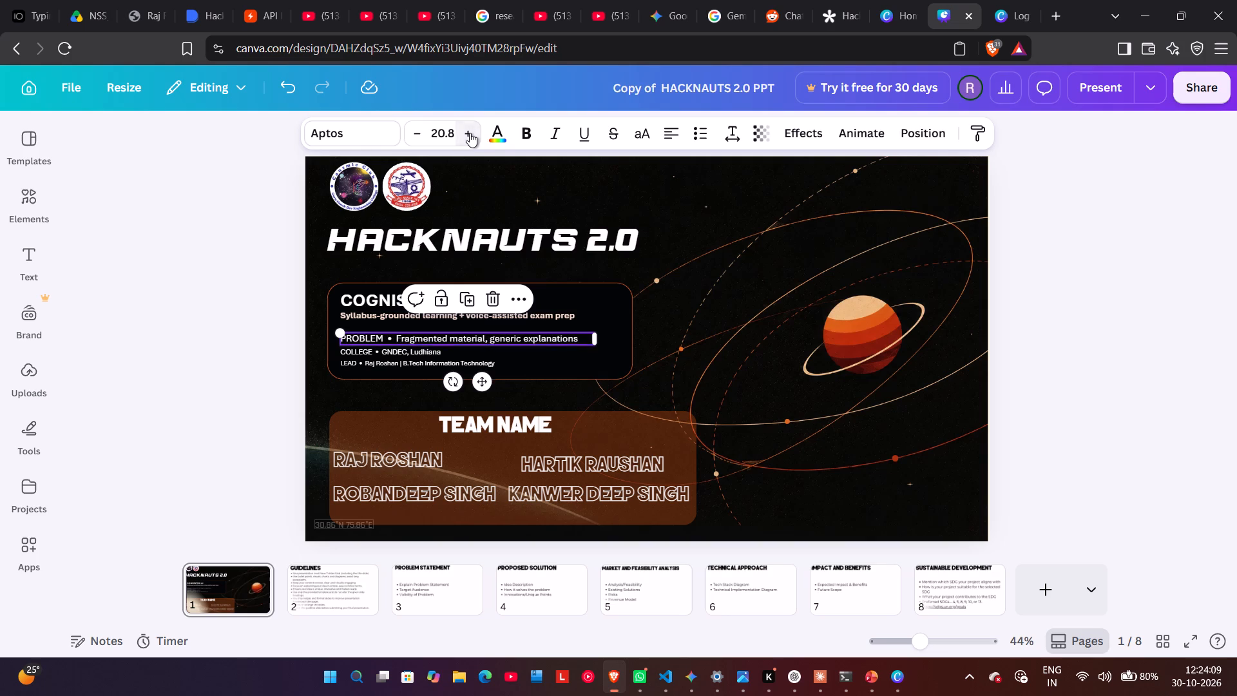
left_click(470, 133)
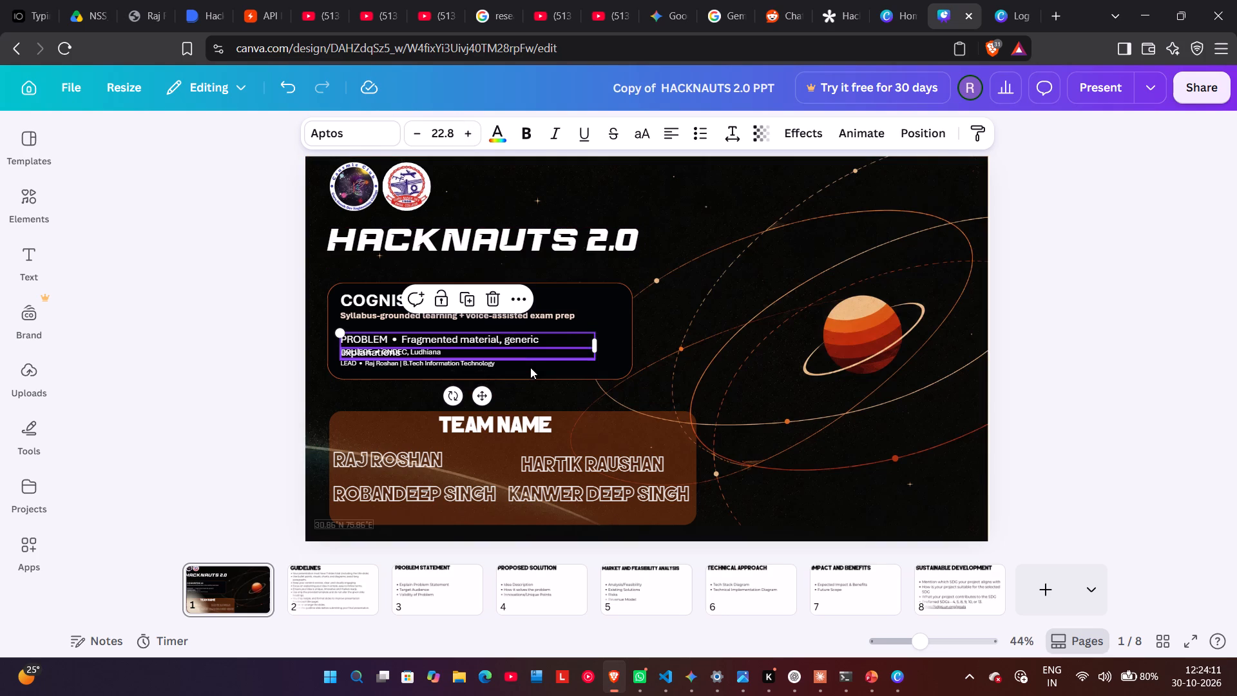
Extend the black project box's bottom edge down to just above the TEAM NAME box.
left_click(521, 376)
left_click_drag(488, 377, 482, 401)
Move the LEAD line down to near the bottom of the enlarged black project box.
left_click(443, 363)
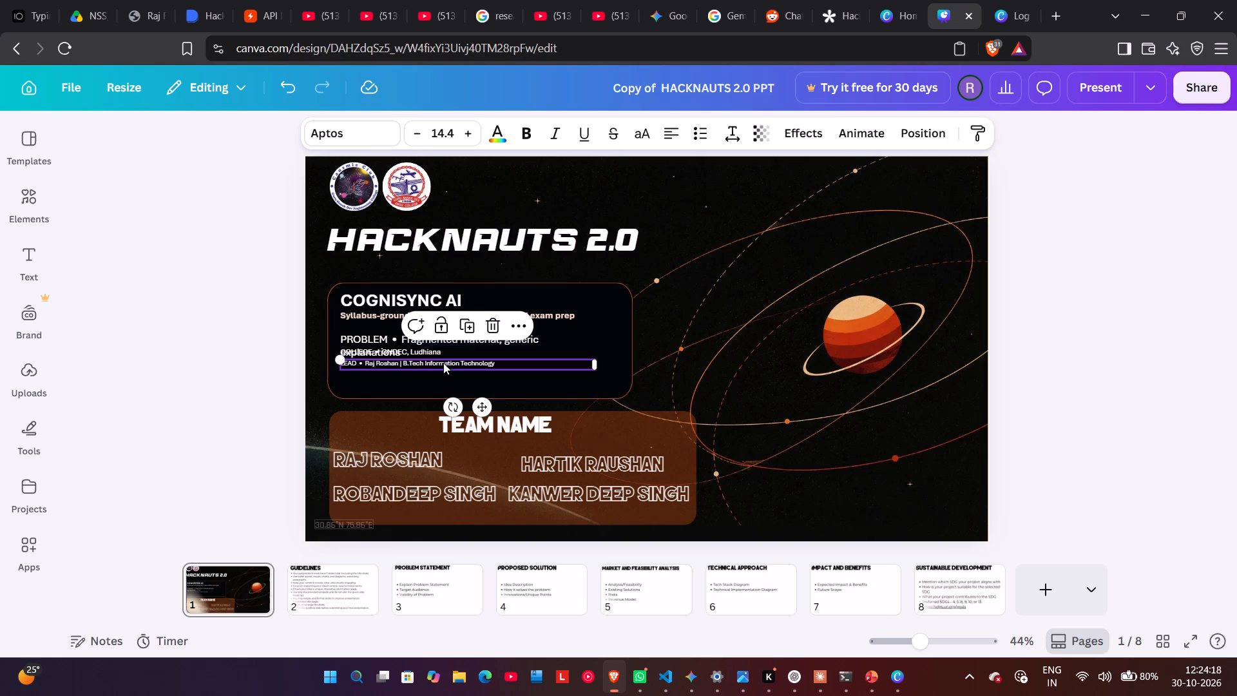
key("Down")
key("Down")
key("Down")
key("Down")
key("Down")
key("Down")
key("Down")
key("Down")
key("Down")
key("Down")
key("Down")
key("Down")
key("Down")
key("Down")
key("Down")
key("Down")
key("Down")
key("Down")
key("Down")
key("Down")
key("Down")
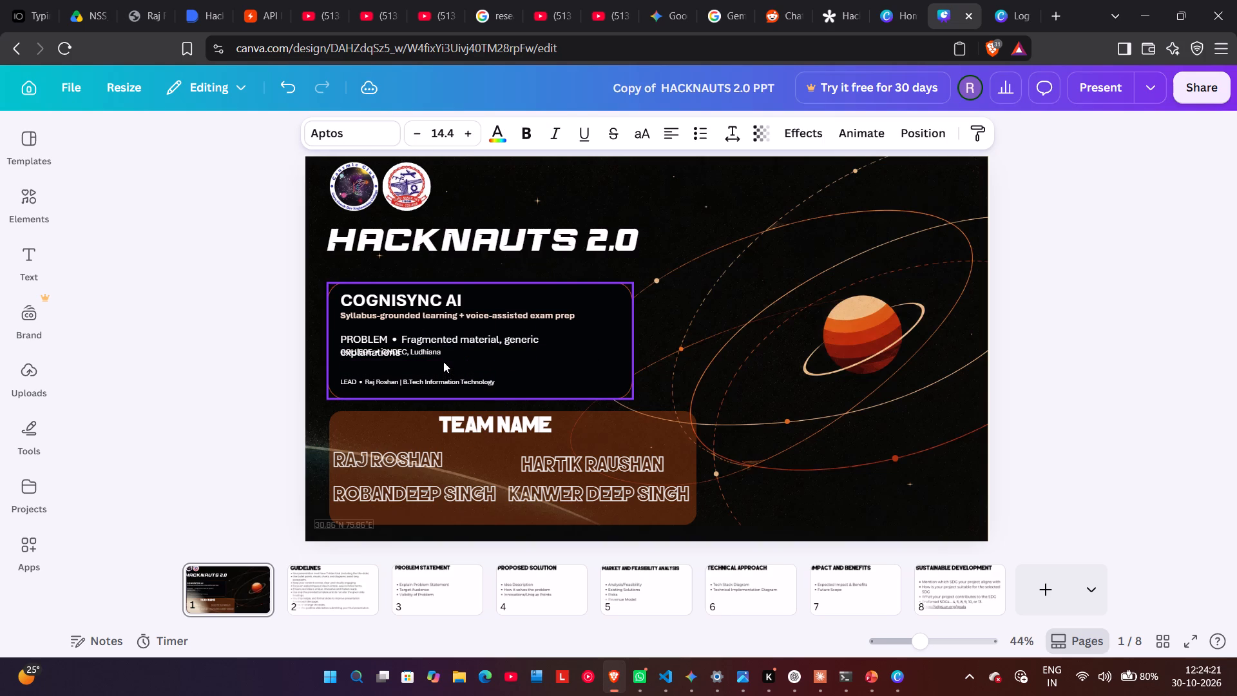
Move the "COLLEGE • GNDEC, Ludhiana" line down so it sits between the two-line PROBLEM text and the LEAD line.
left_click(554, 350)
key("Down")
key("Down")
key("Down")
key("Down")
key("Down")
key("Down")
key("Down")
key("Down")
key("Down")
key("Down")
key("Down")
key("Down")
key("Down")
key("Down")
key("Down")
key("Down")
key("Down")
key("Down")
key("Down")
key("Down")
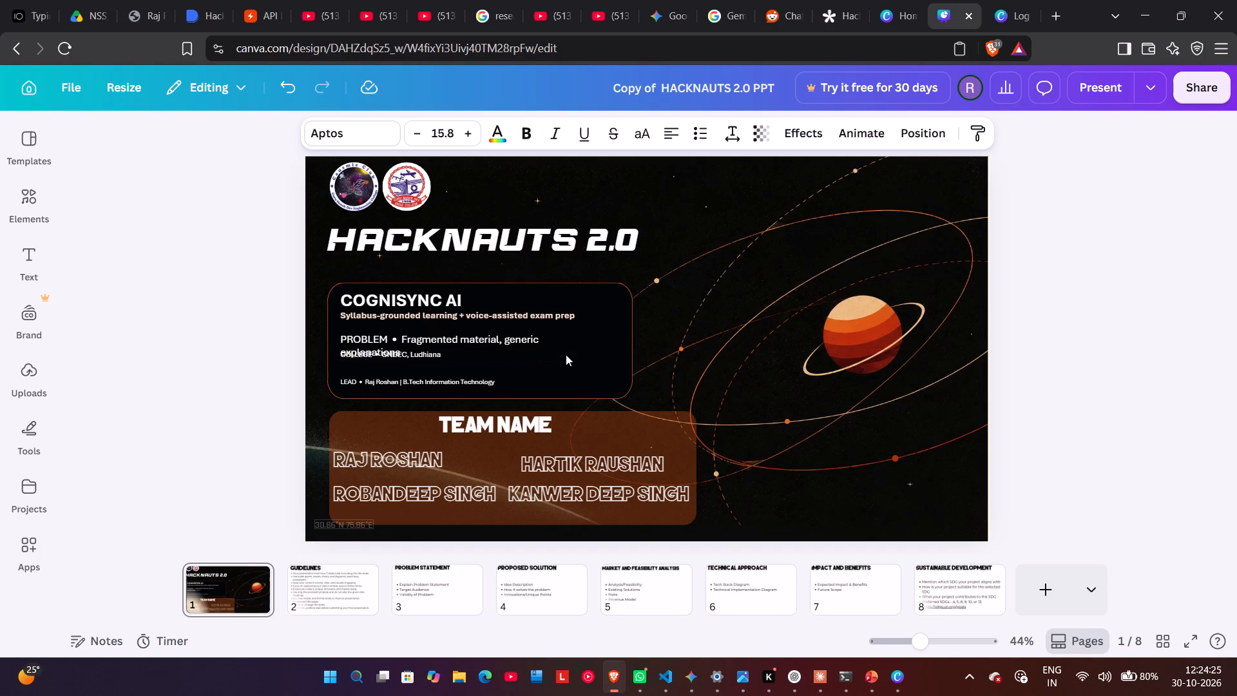
key("Down")
key("Down")
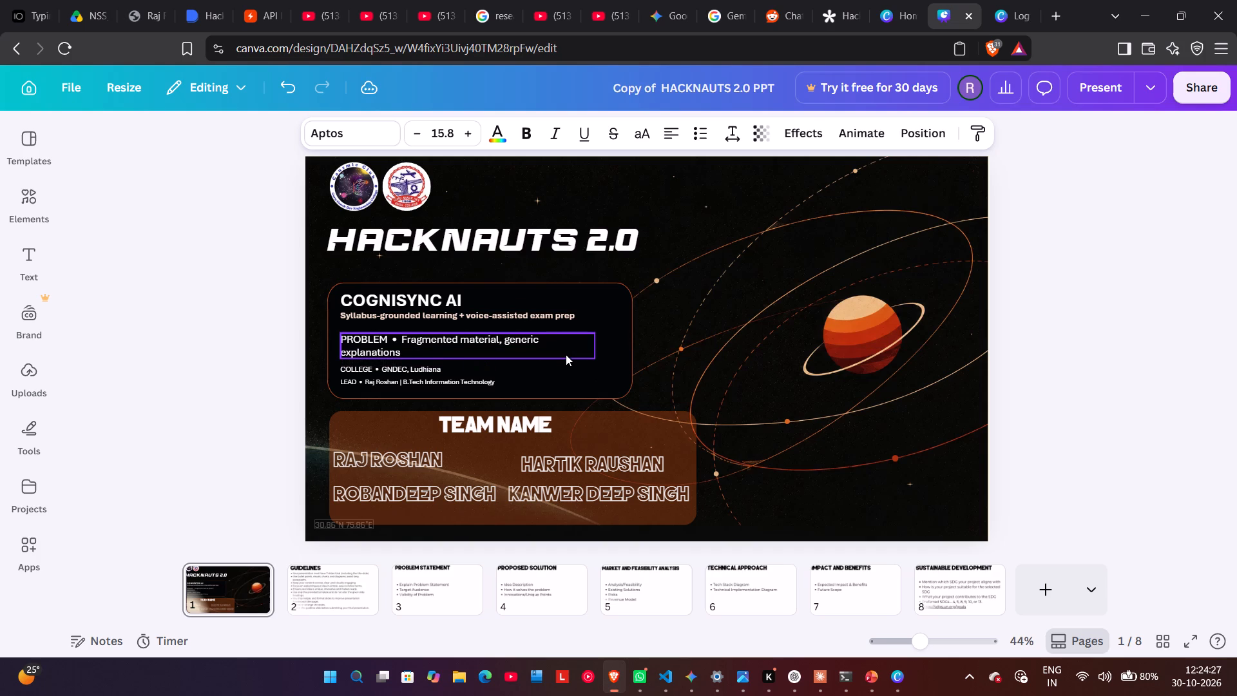
key("Down")
key("Down")
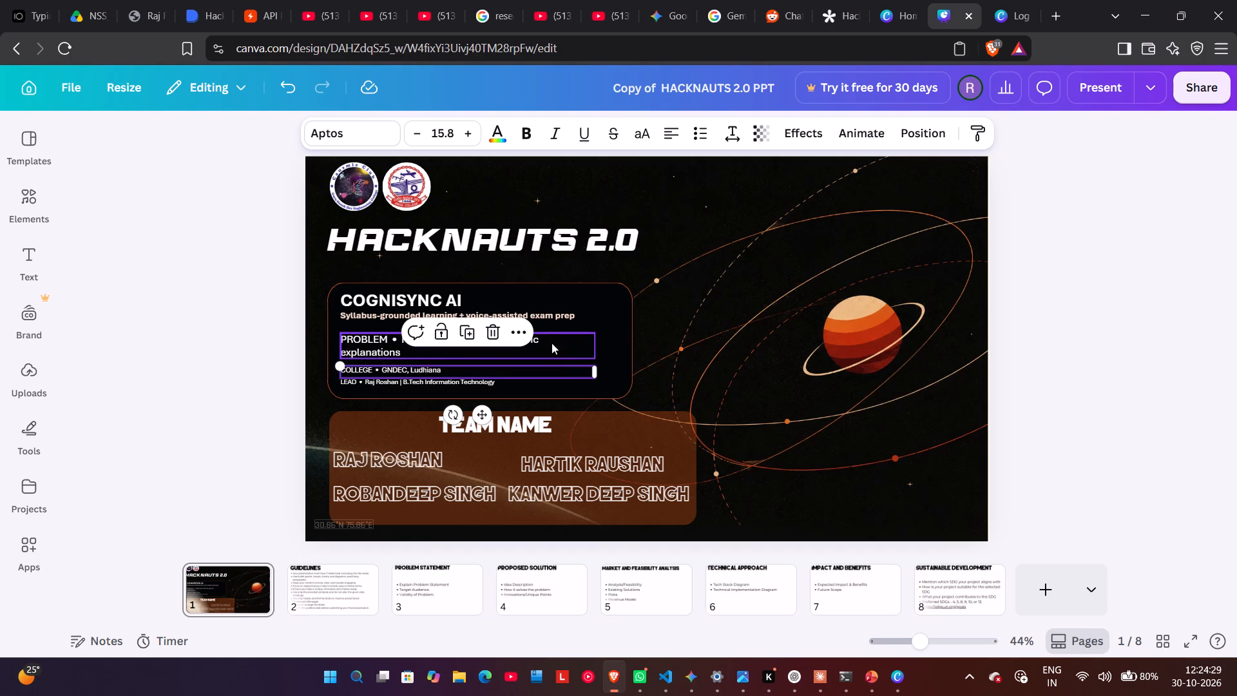
Increase the COLLEGE line's font size to 22.8, matching the PROBLEM text, and nudge the line up slightly.
left_click(468, 128)
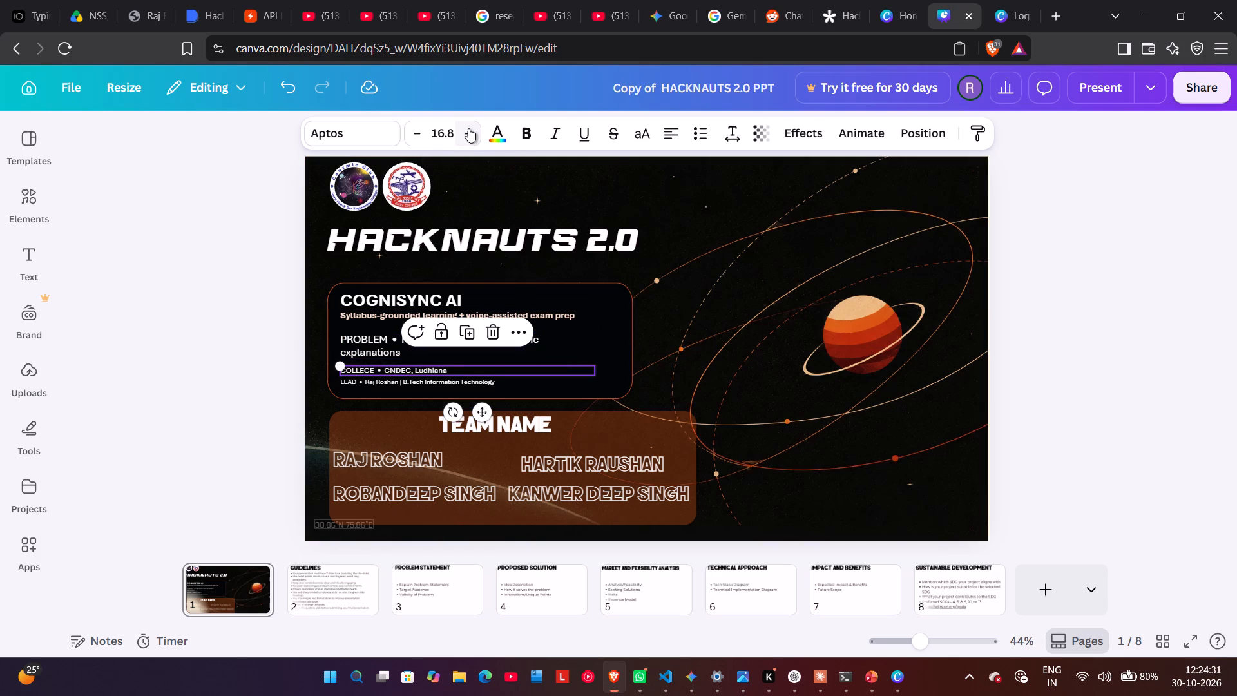
triple_click(468, 128)
left_click(468, 128)
left_click(468, 128)
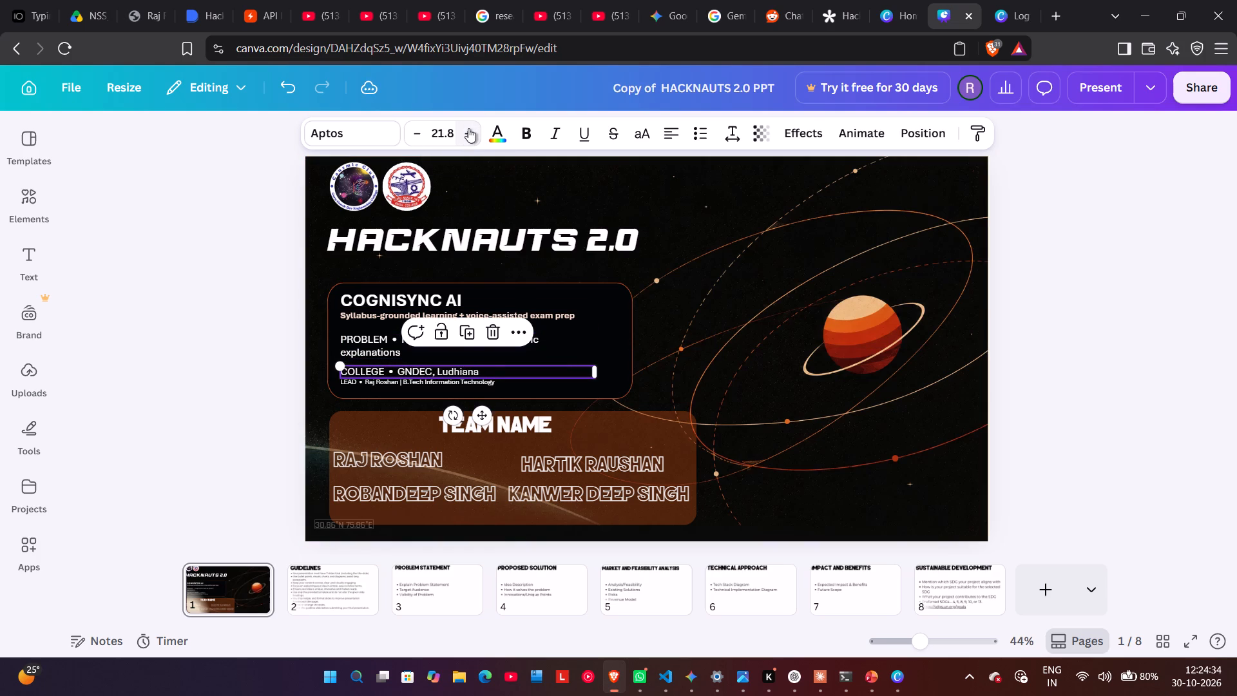
key("Up")
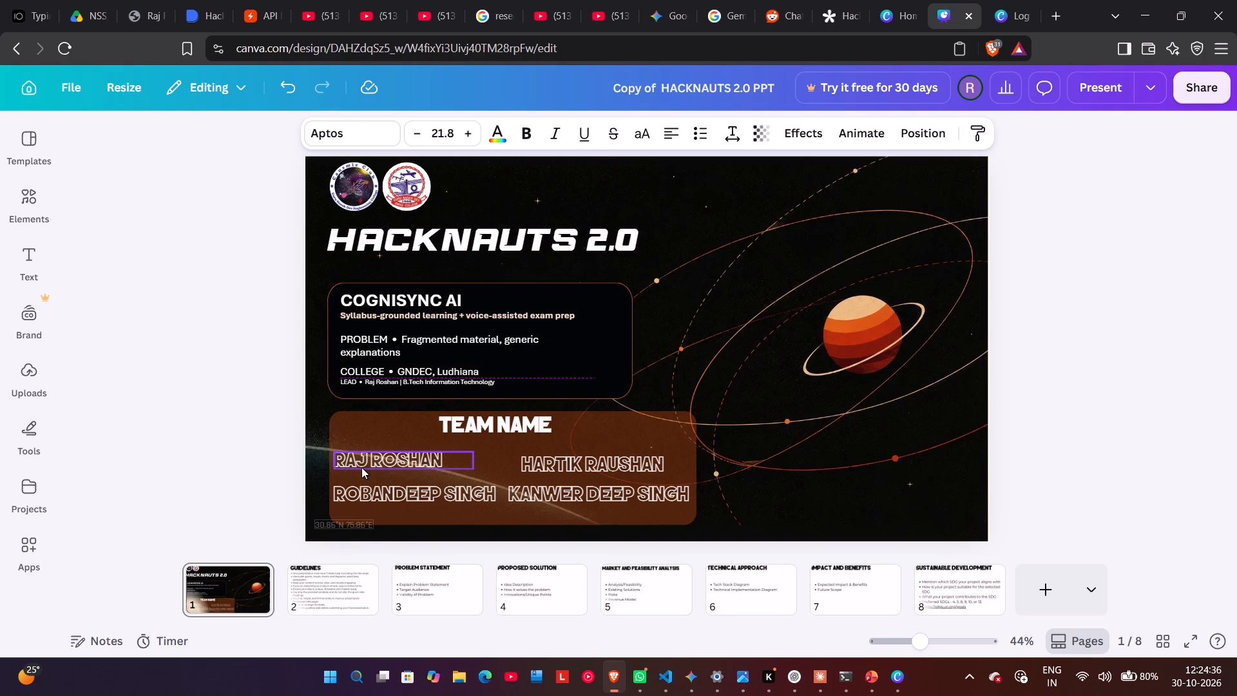
key("Up")
key("Up")
key("Up")
key("Up")
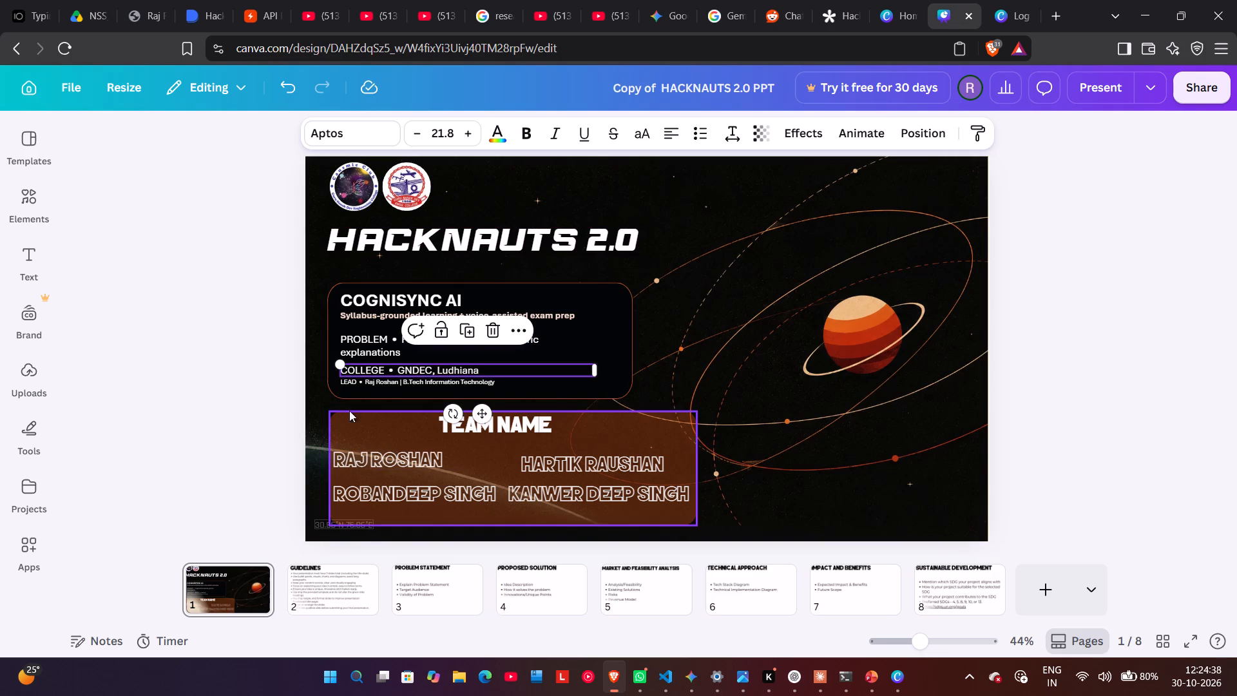
left_click(388, 346)
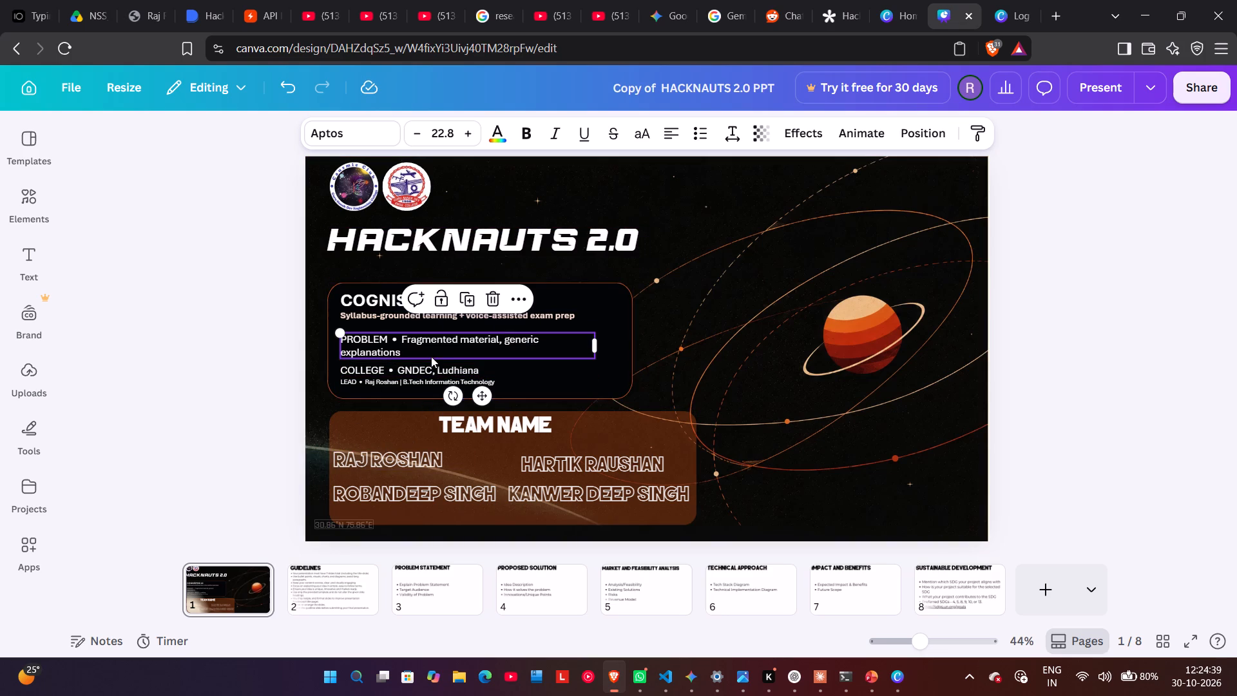
left_click(422, 370)
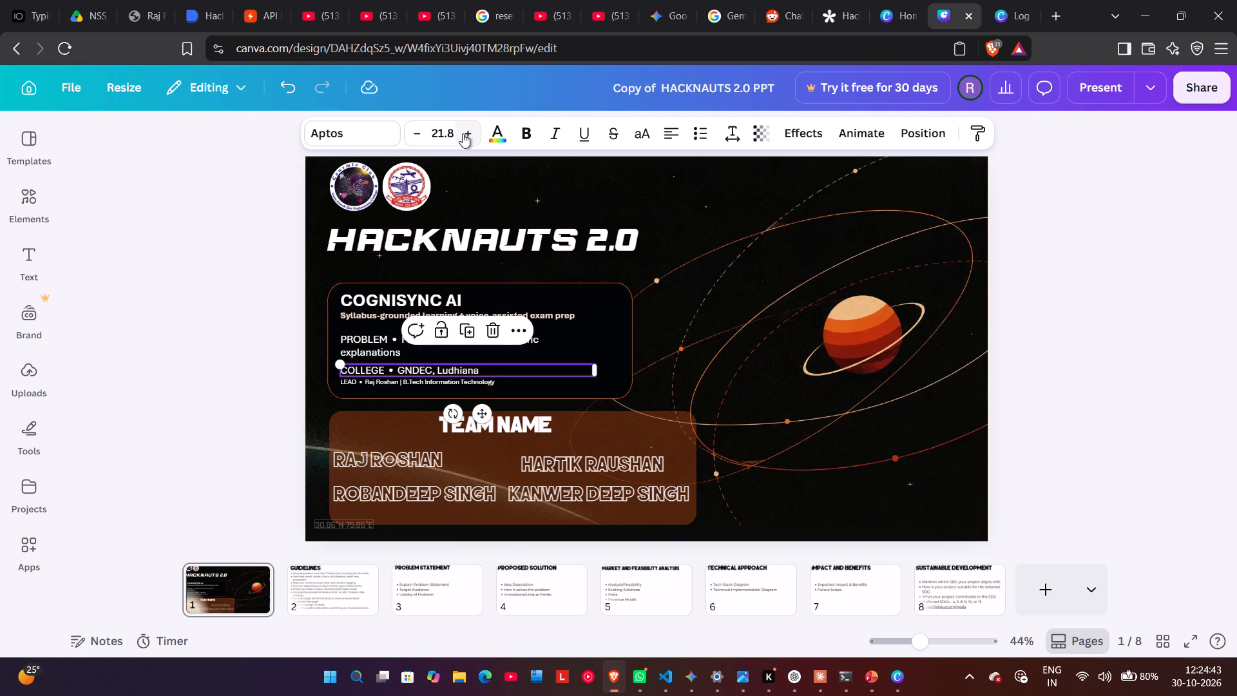
left_click(463, 133)
Increase the LEAD line's font size to 24.4.
left_click(417, 384)
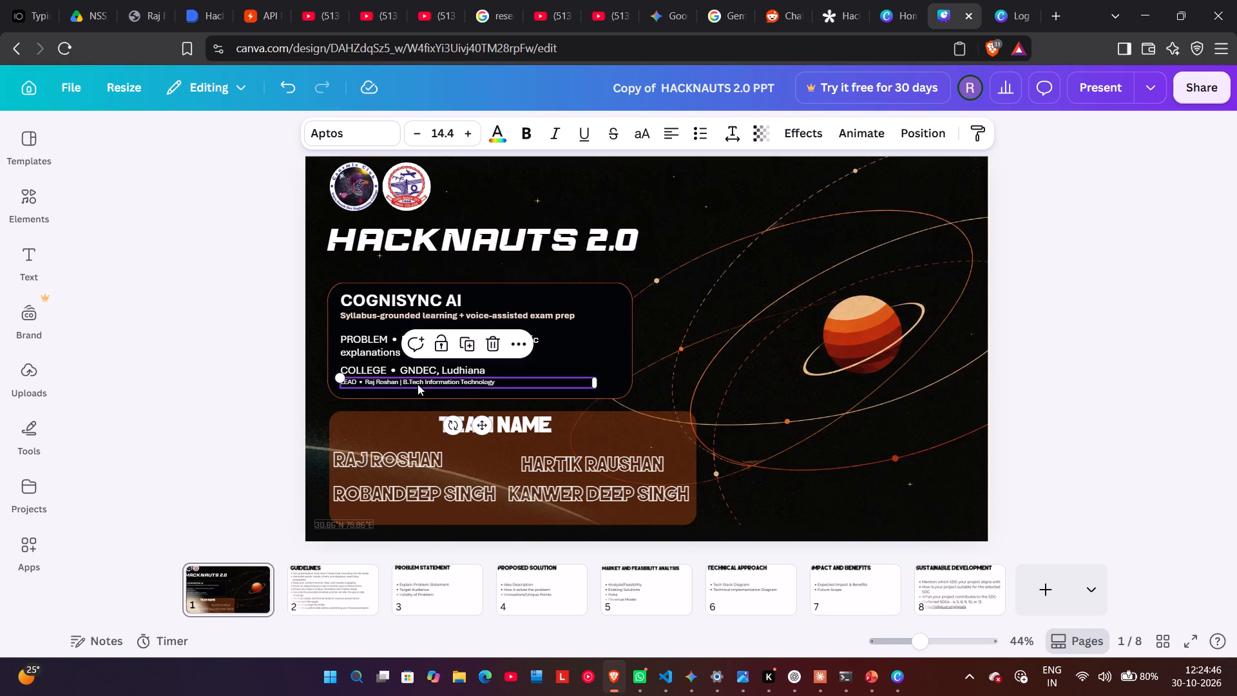
left_click(470, 131)
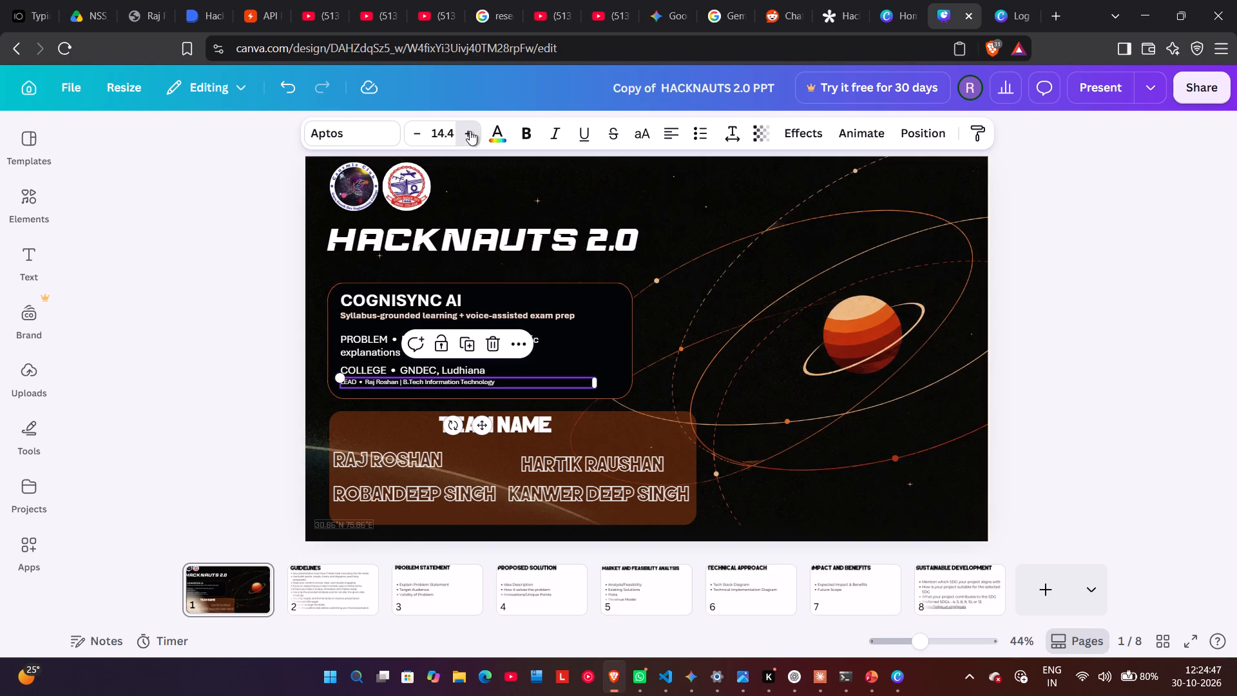
triple_click(470, 131)
triple_click(470, 131)
triple_click(470, 131)
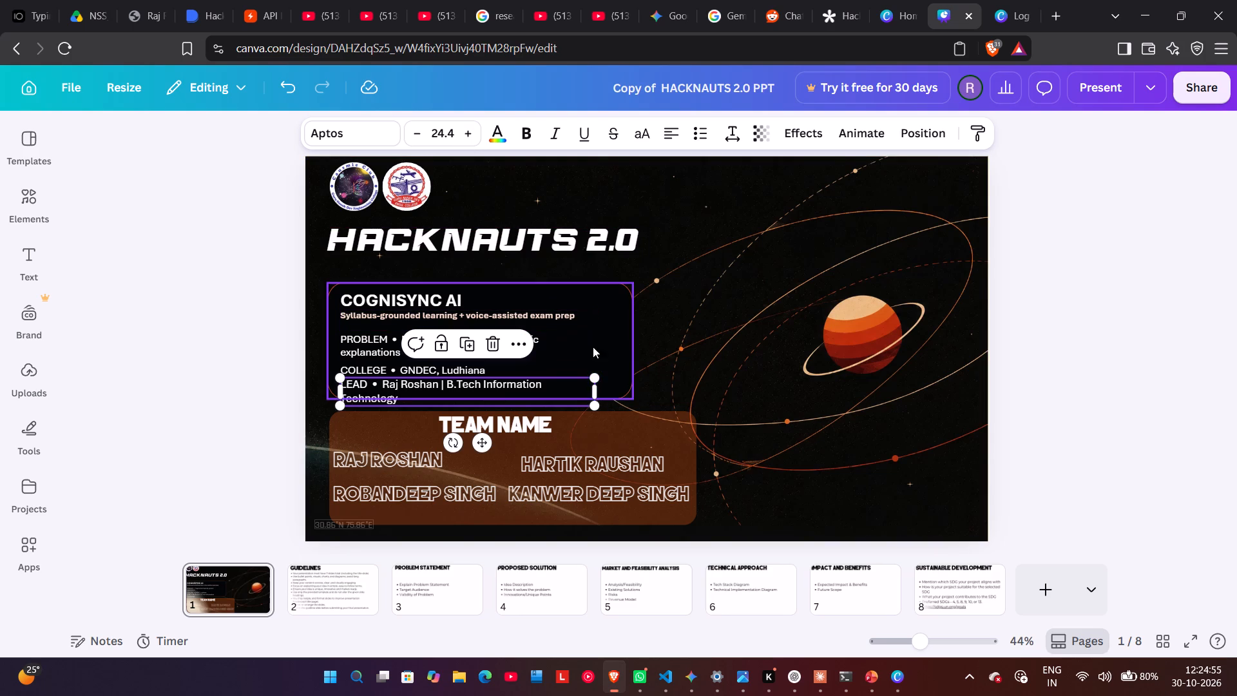
Narrow the black project box by its right edge until it ends just past the subtitle text.
left_click(629, 354)
left_click_drag(631, 341, 638, 343)
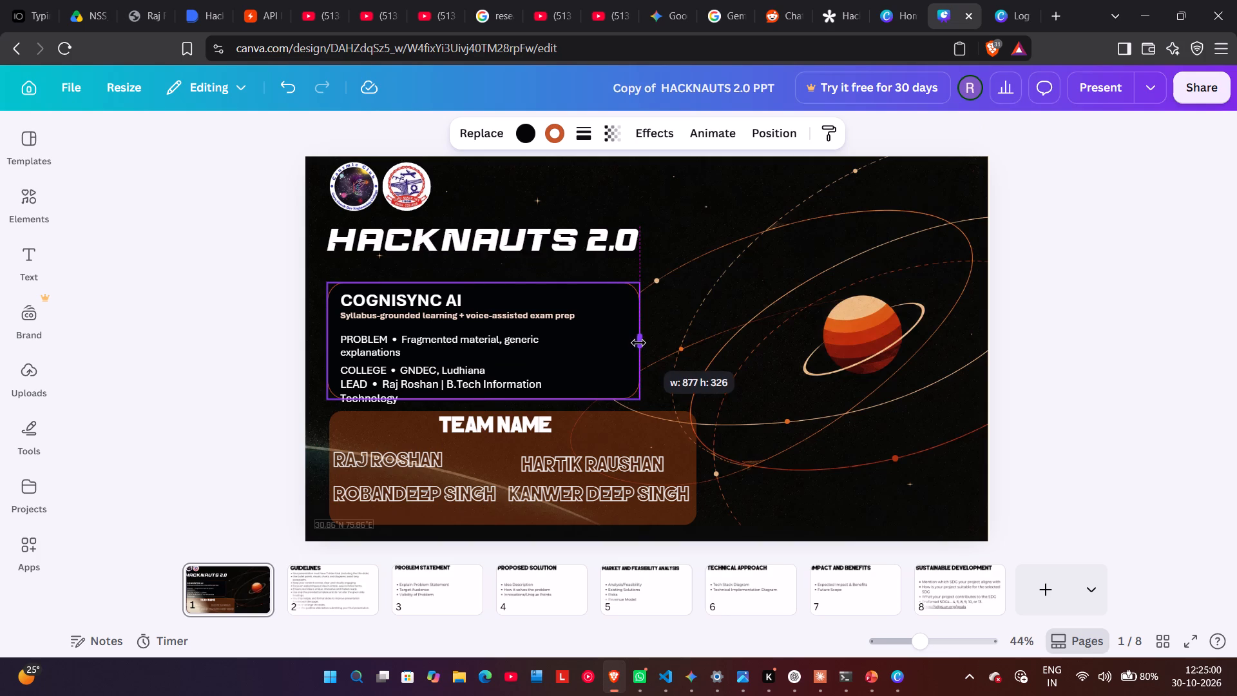
left_click_drag(638, 343, 617, 339)
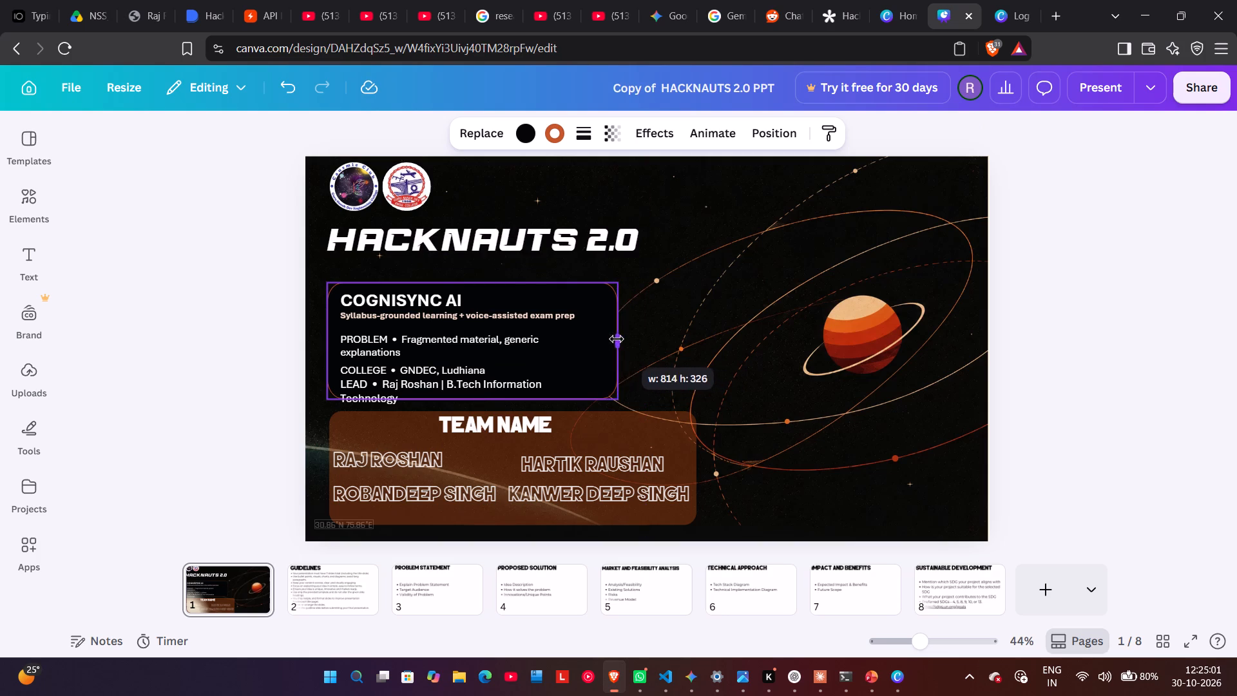
left_click_drag(617, 339, 583, 335)
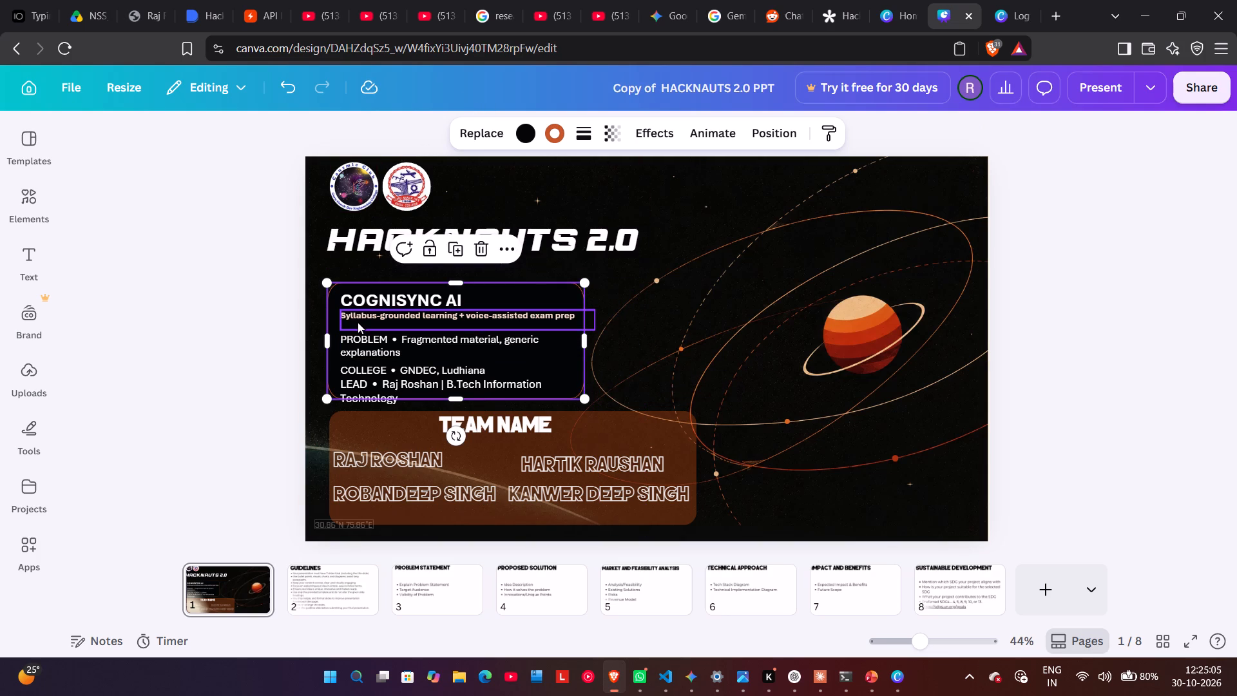
left_click(642, 256)
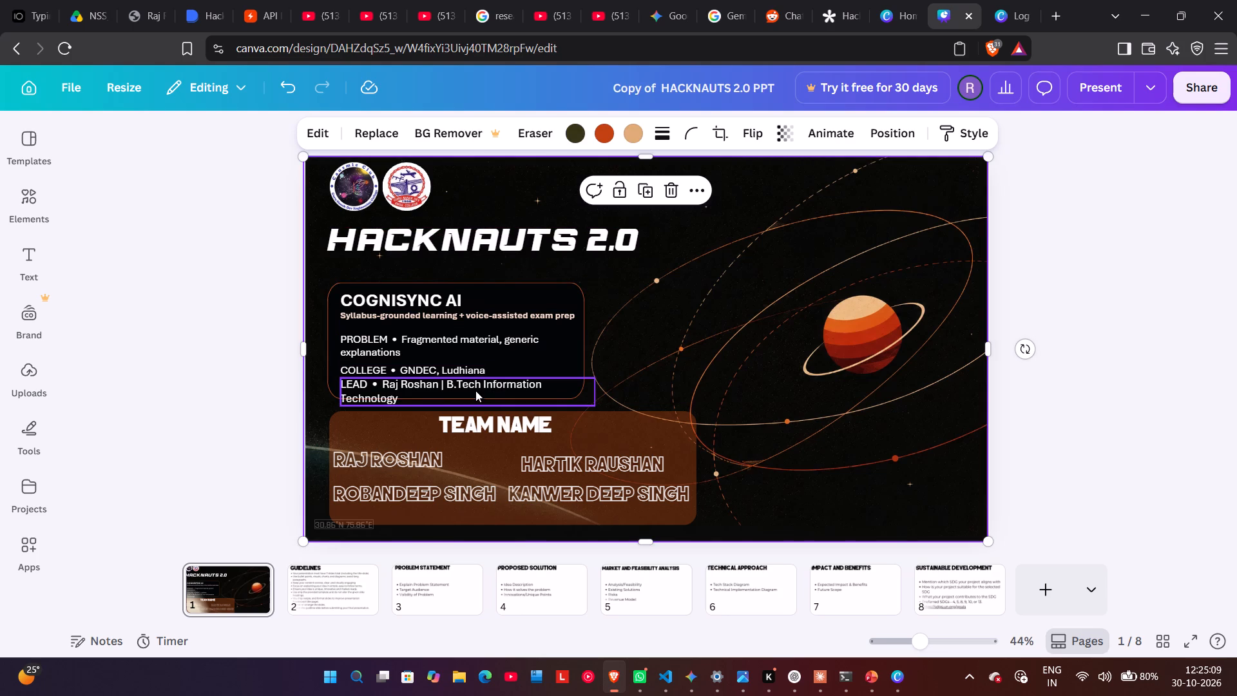
Reduce the LEAD line's font size to 22.4 so it fits on one line inside the project box.
left_click(475, 391)
left_click(475, 391)
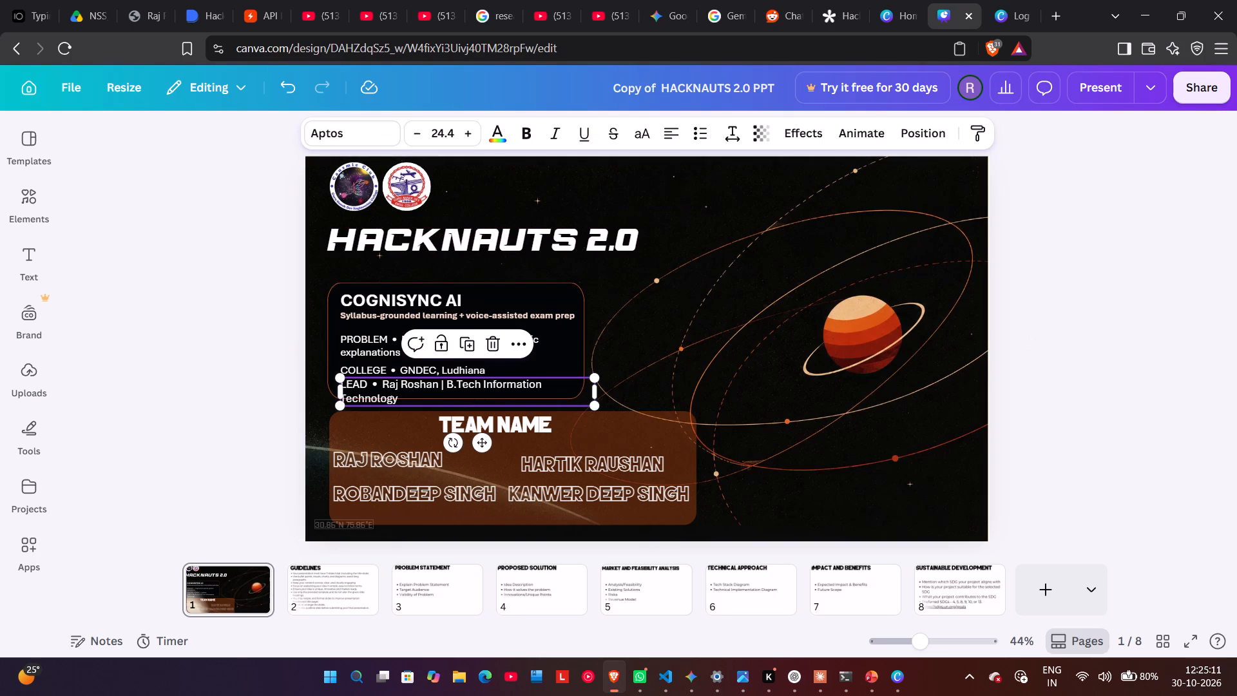
left_click(411, 133)
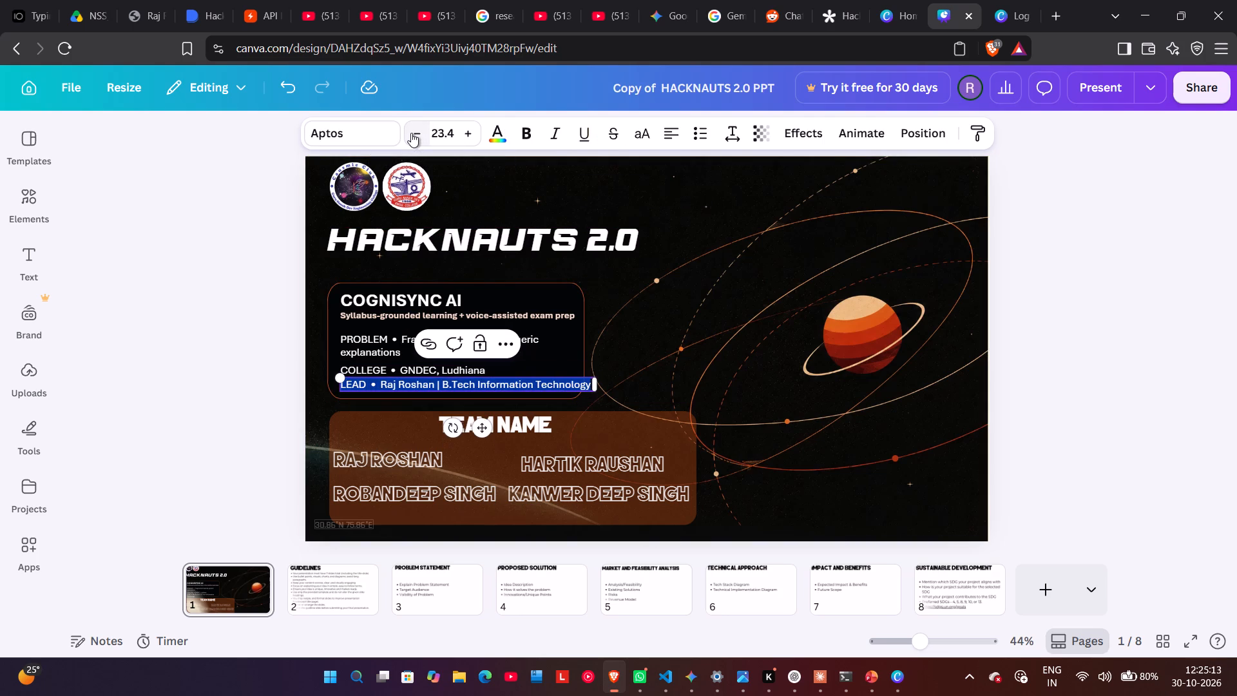
left_click(411, 133)
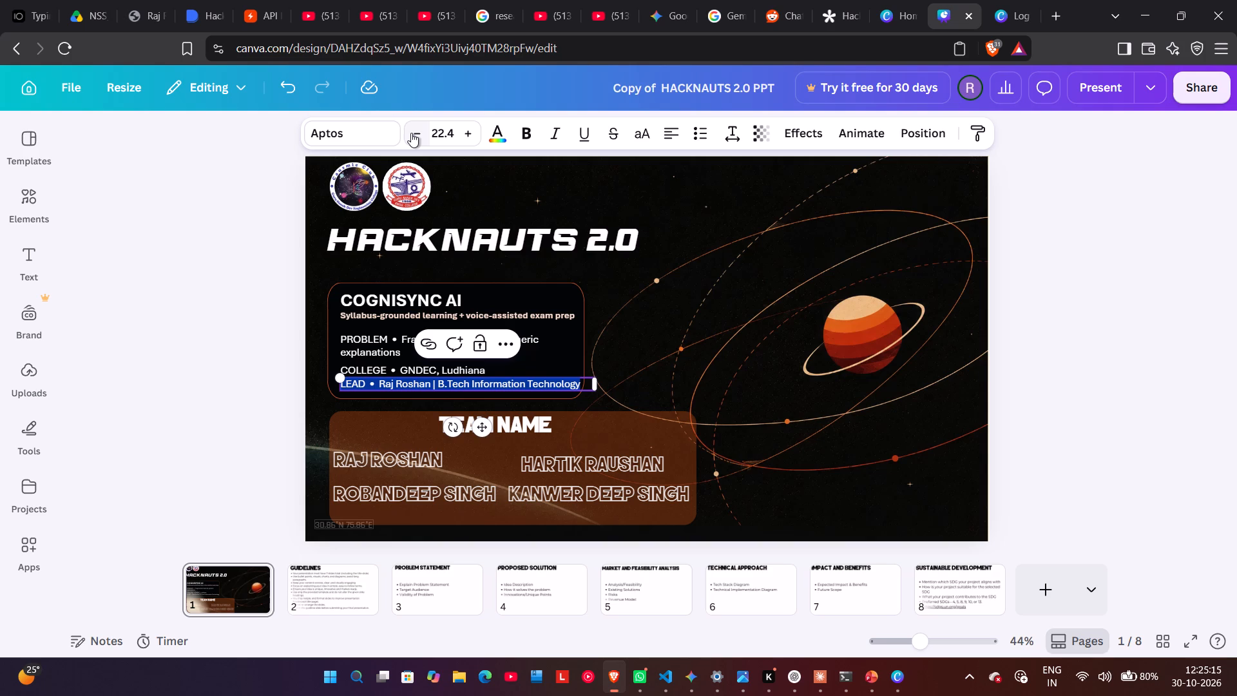
left_click(551, 360)
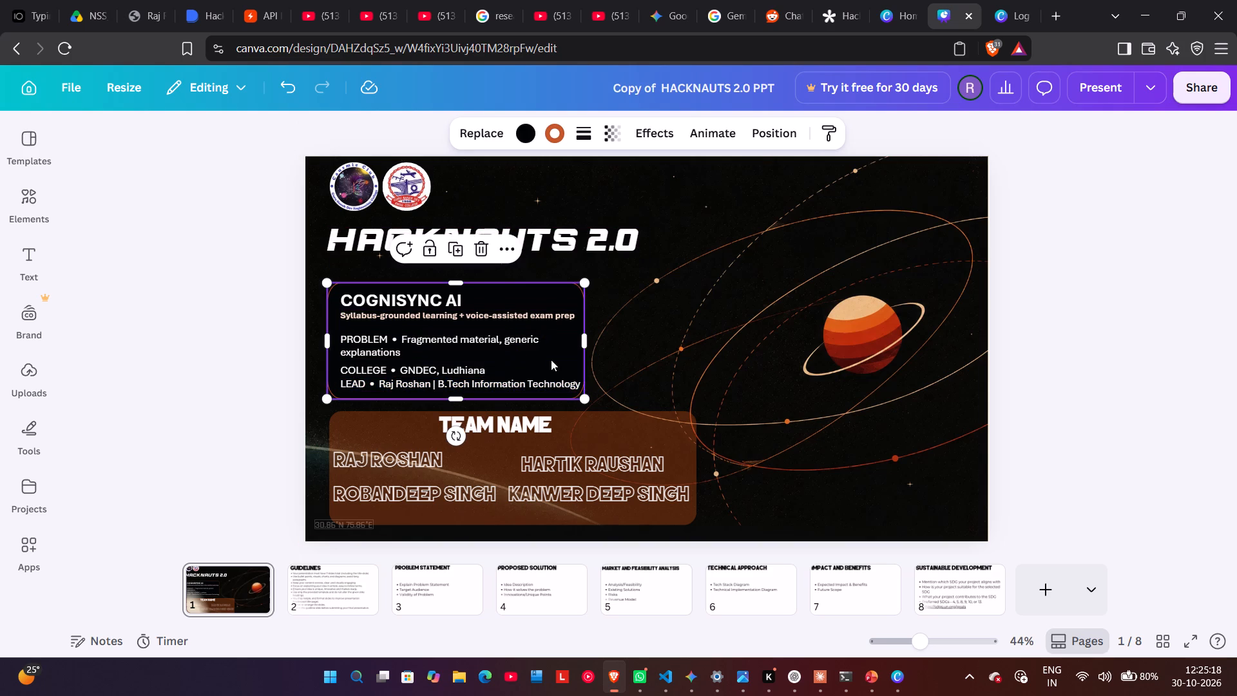
Nudge the "Syllabus-grounded learning + voice-assisted exam prep" subtitle slightly closer to the COGNISYNC AI heading.
left_click(376, 346)
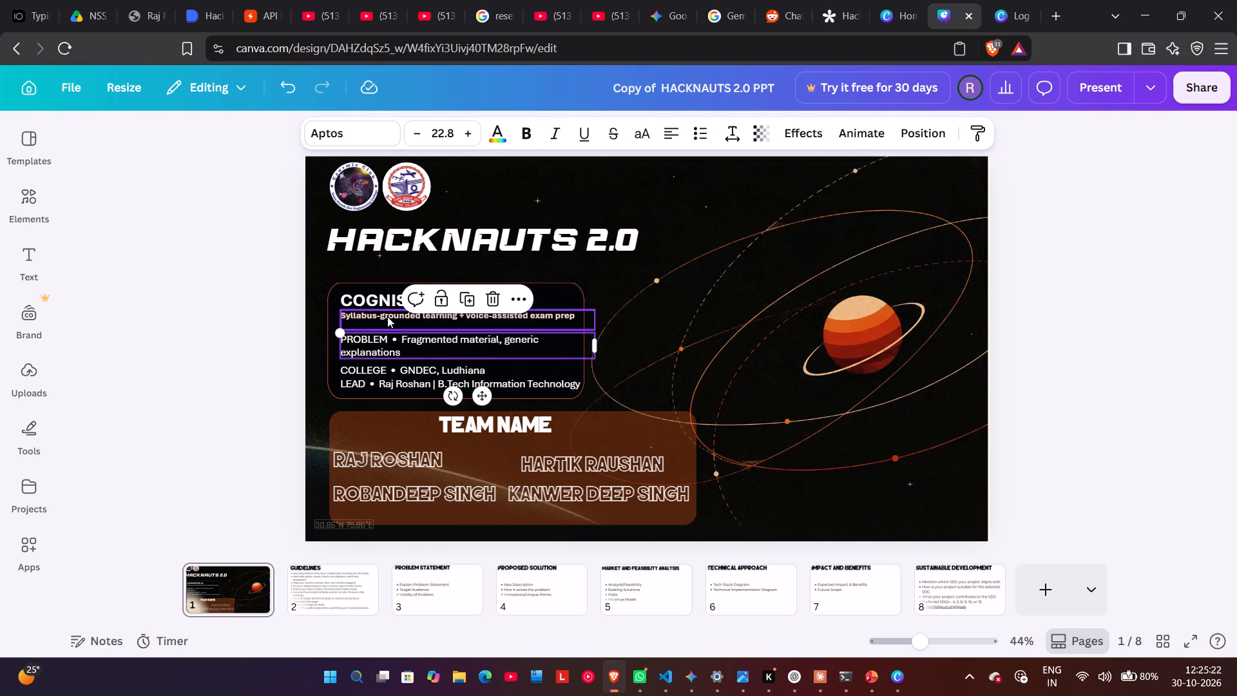
left_click(387, 316)
key("Down")
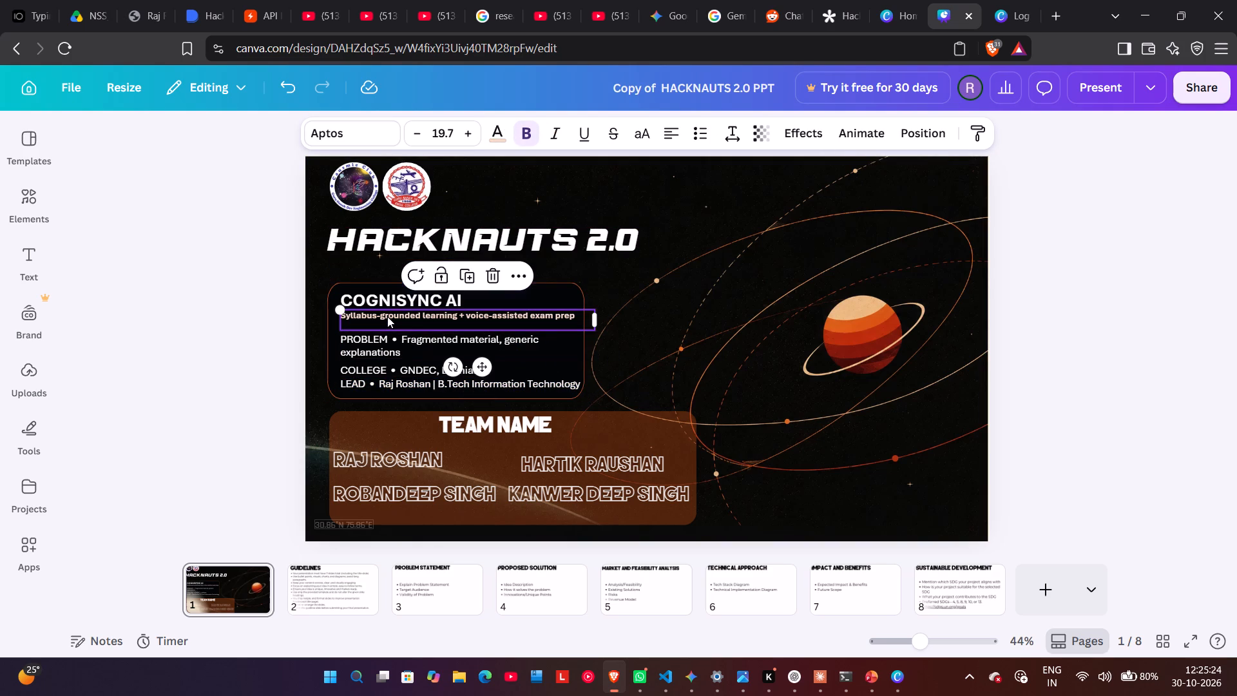
key("Down")
key("Down")
key("Down")
key("Down")
key("Down")
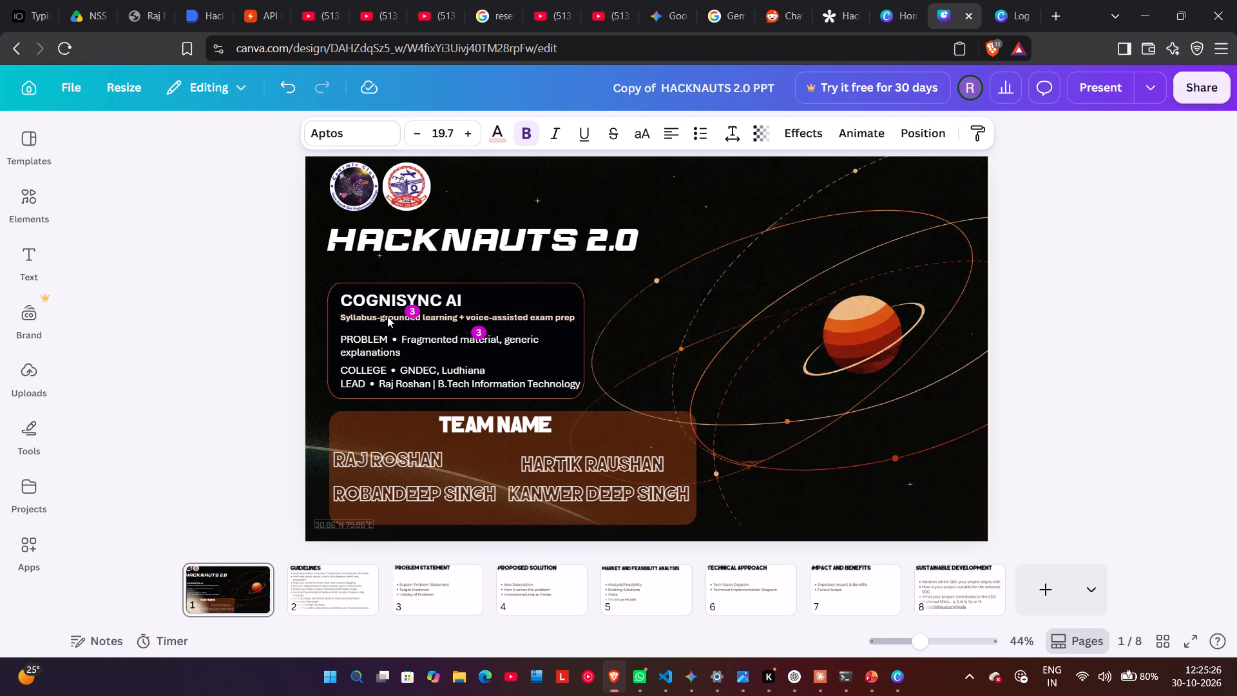
key("Up")
key("Up")
key("Up")
key("Up")
key("Up")
key("Up")
key("Up")
key("Up")
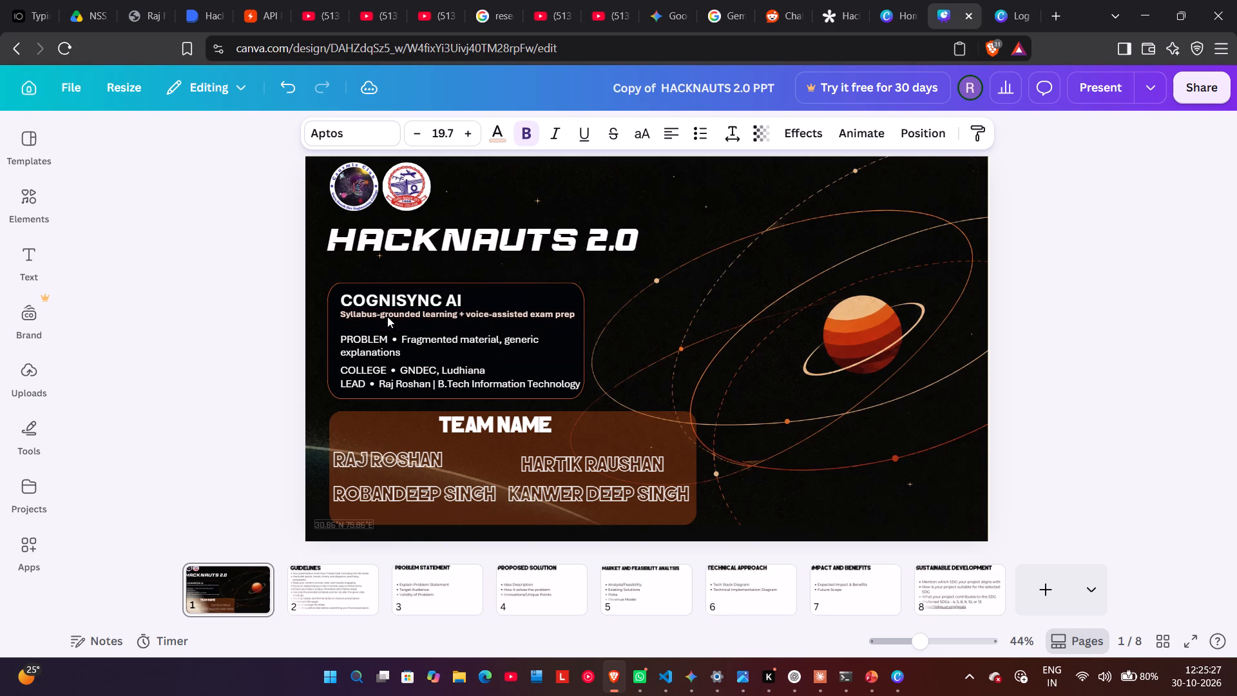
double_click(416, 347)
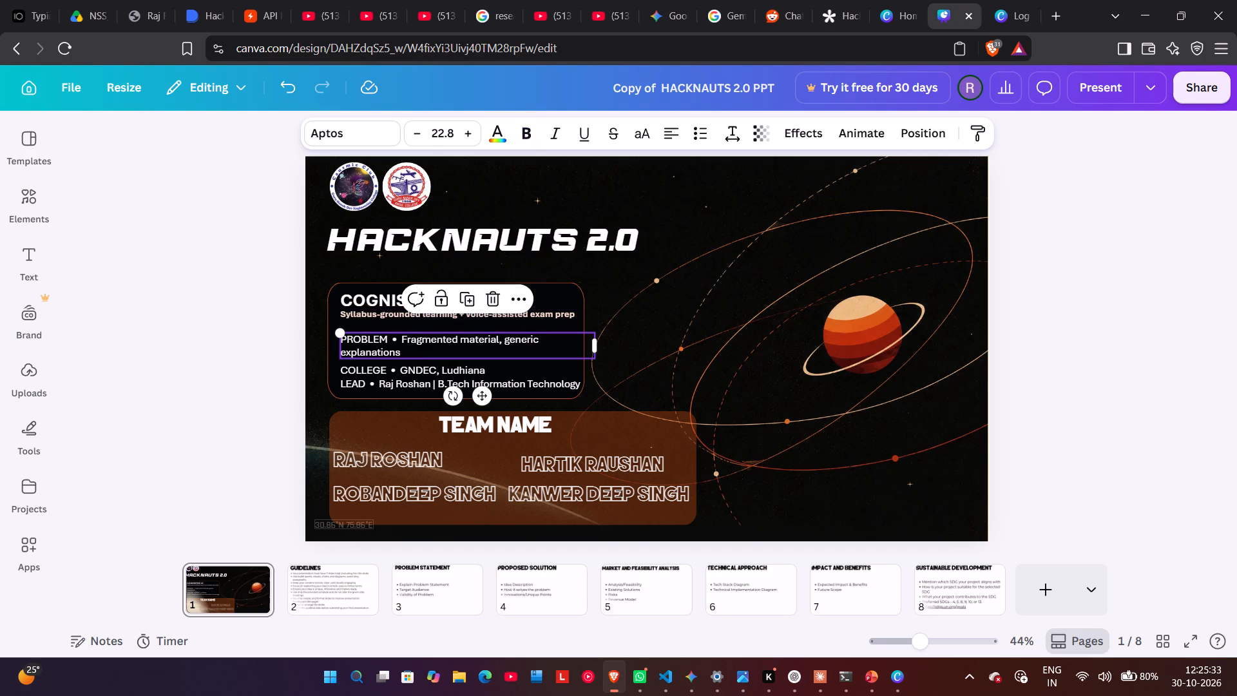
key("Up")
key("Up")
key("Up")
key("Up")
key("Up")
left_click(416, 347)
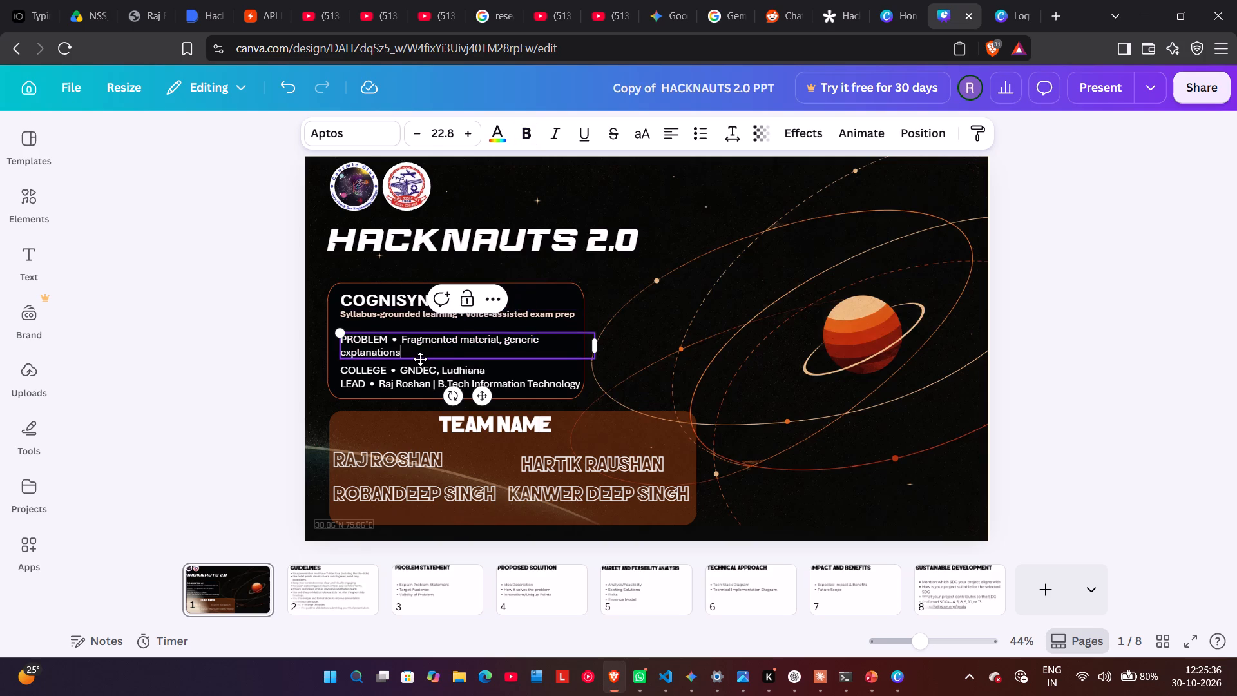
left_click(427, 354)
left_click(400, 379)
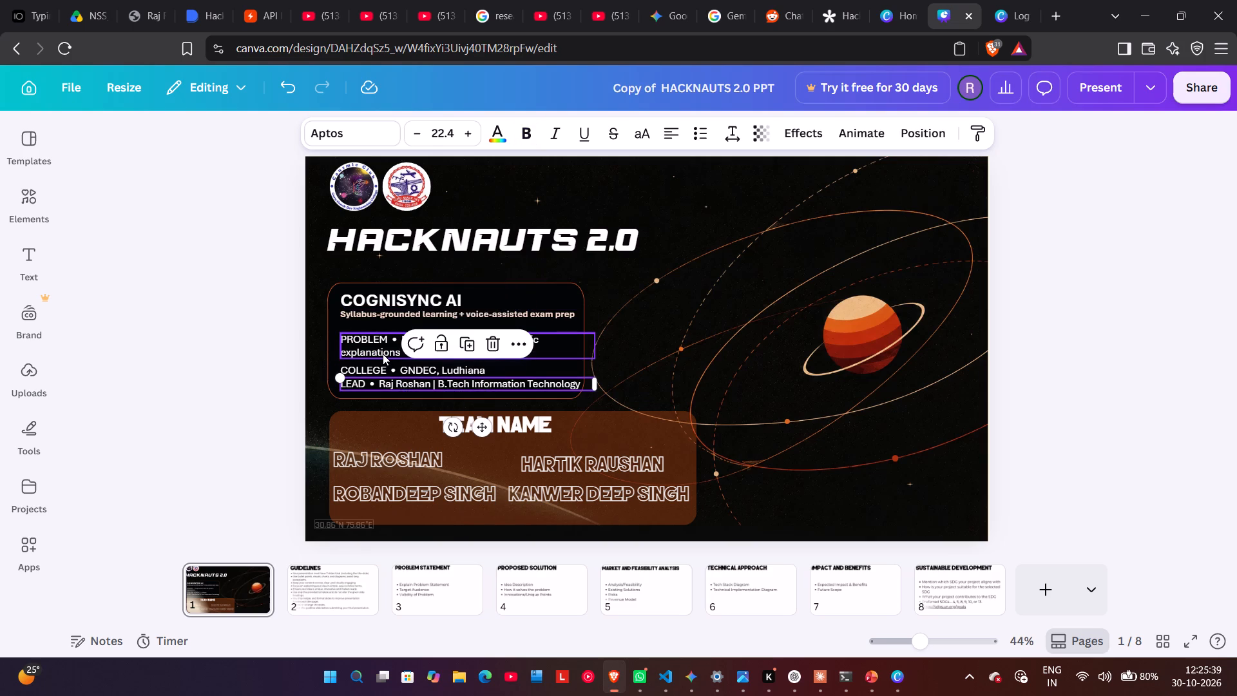
Move the two-line PROBLEM text up, closer beneath the subtitle in the black project box.
left_click(383, 354)
key("Up")
key("Up")
key("Up")
key("Up")
key("Up")
key("Up")
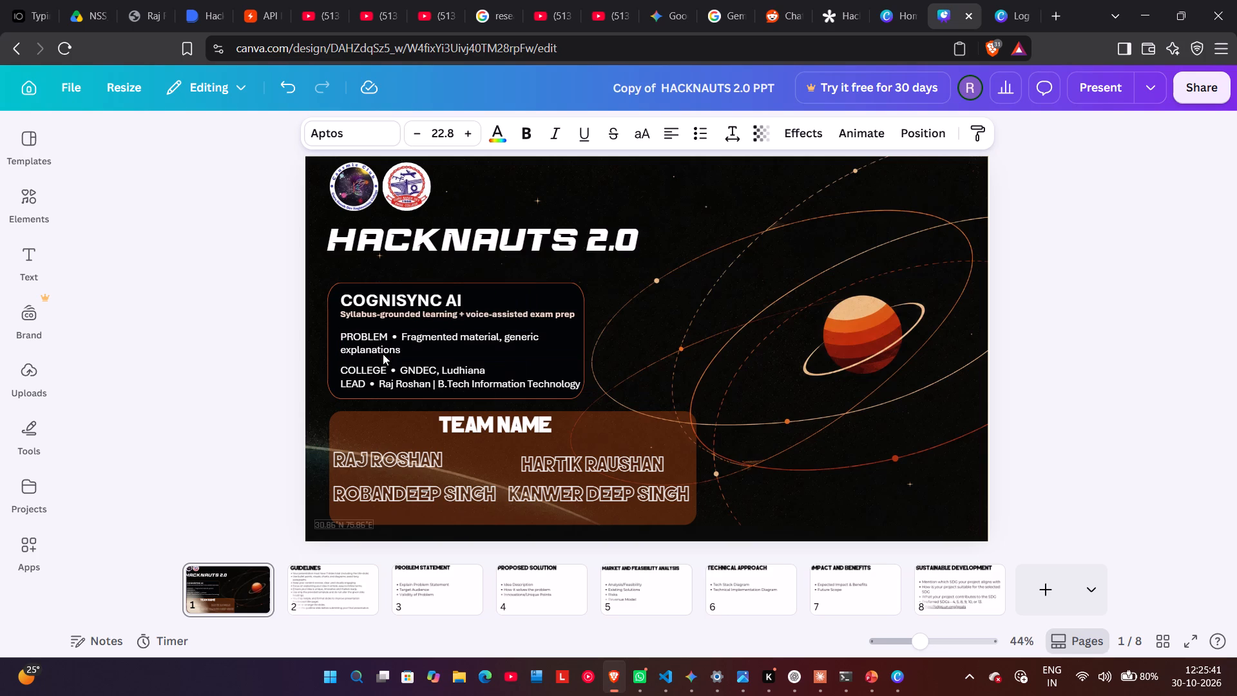
key("Up")
key("Up")
key("Up")
key("Up")
key("Up")
key("Up")
key("Up")
key("Up")
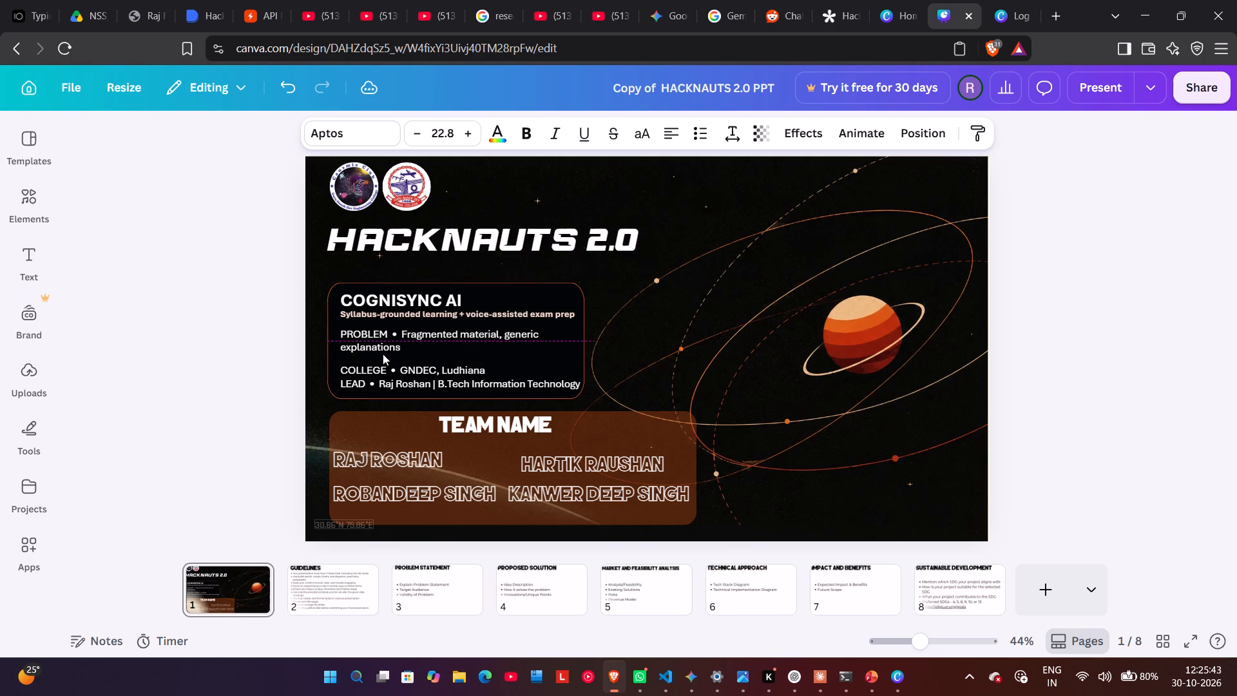
key("Up")
key("Up")
key("Up")
key("Up")
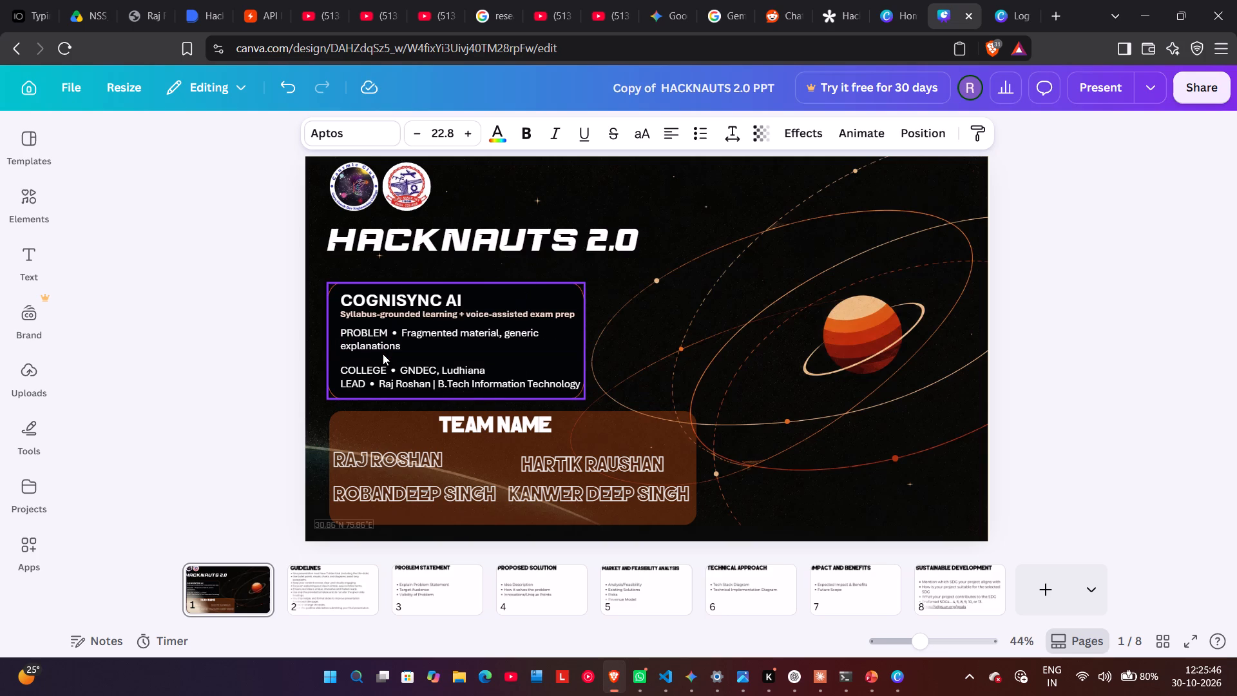
key("Up")
key("Up")
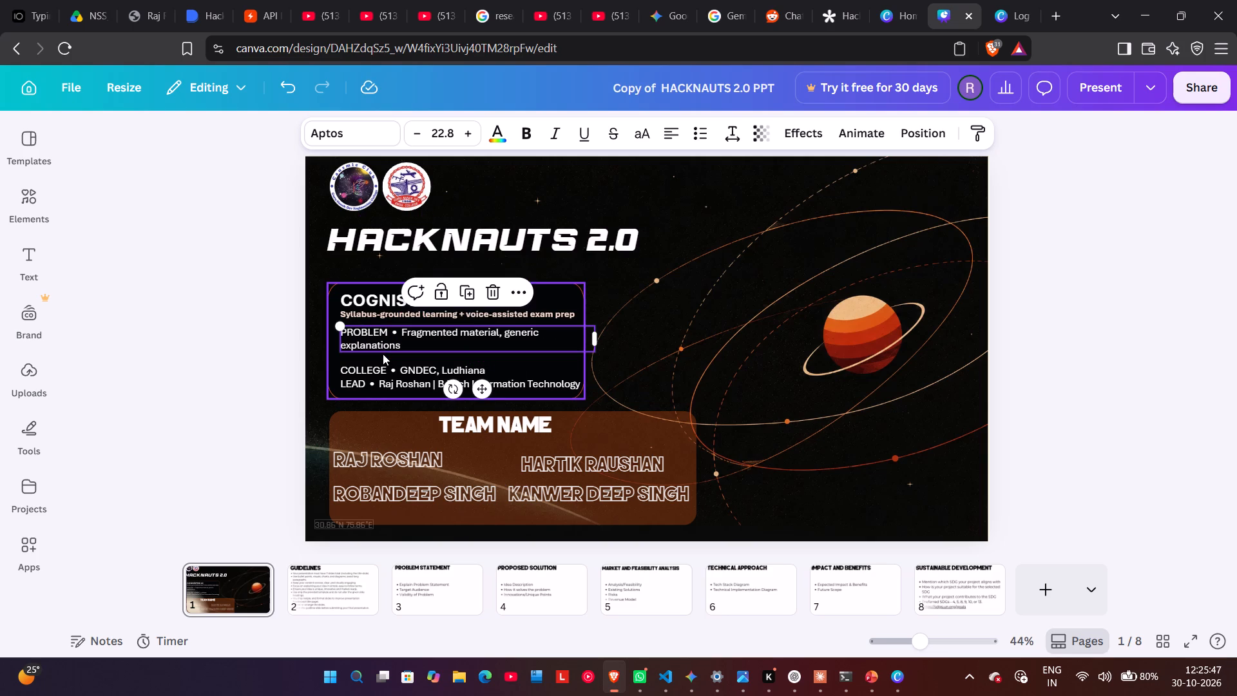
Move the COLLEGE line up, closer beneath the two-line PROBLEM text in the black project box.
left_click(385, 375)
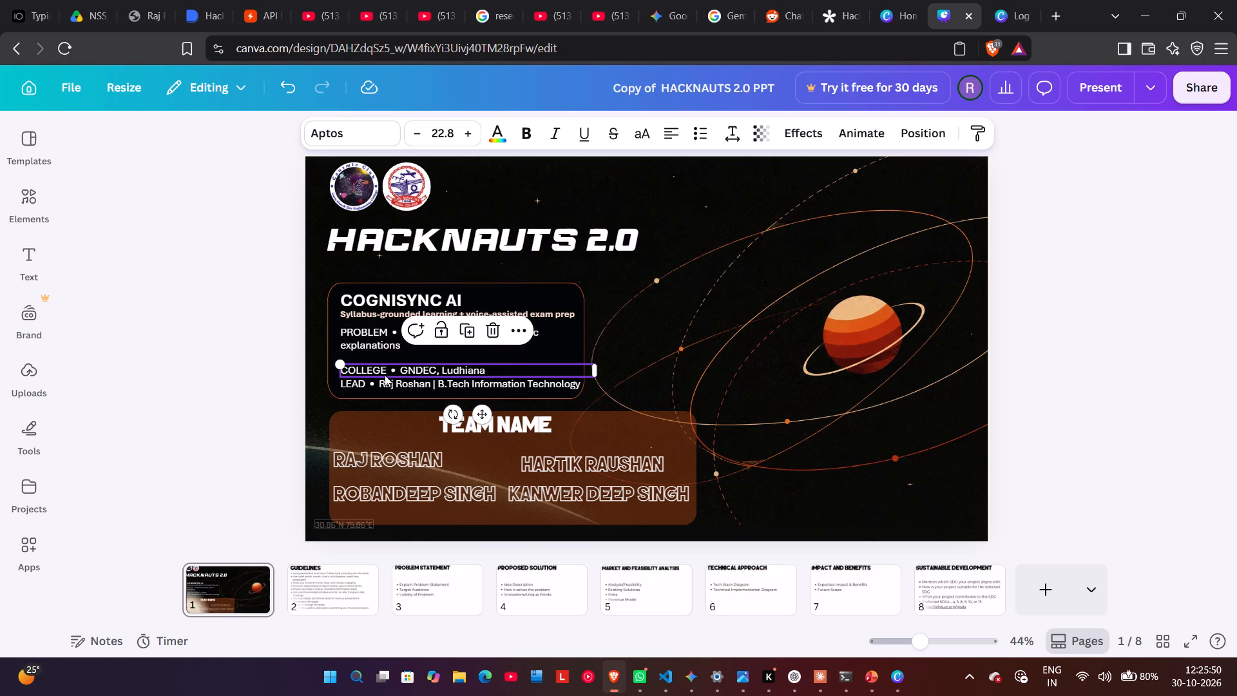
key("Up")
key("Up")
key("Up")
key("Up")
key("Up")
key("Up")
key("Up")
key("Up")
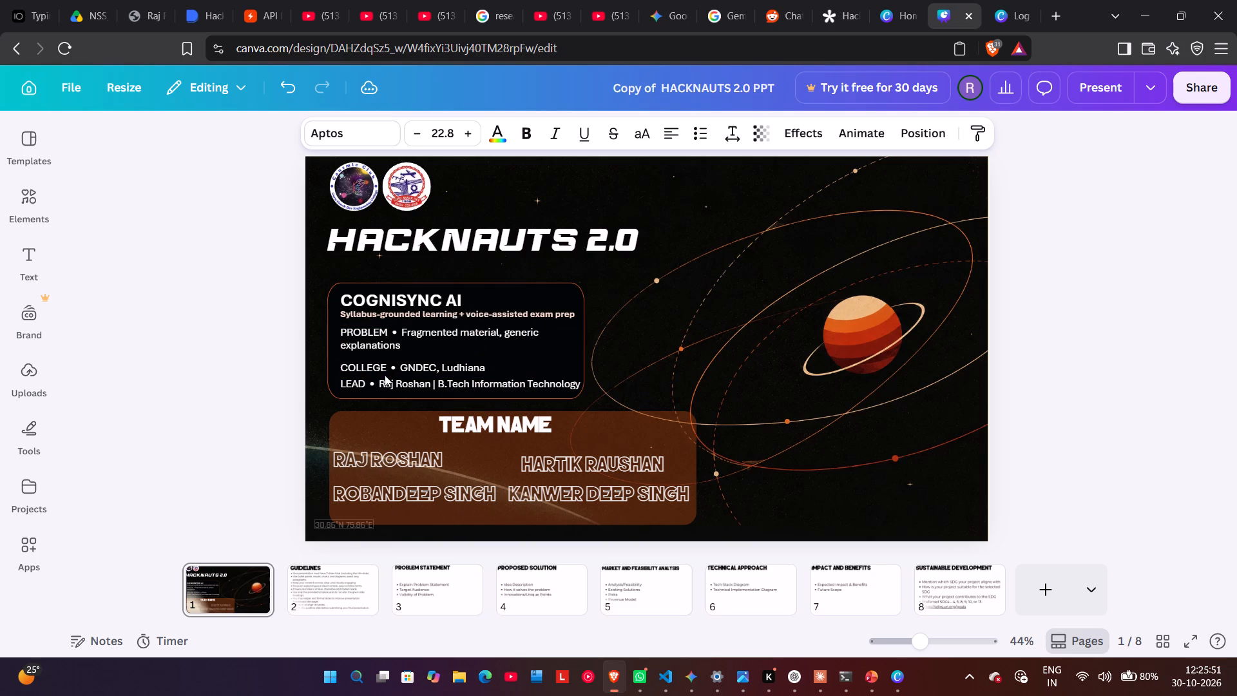
key("Up")
key("Up")
key("Up")
key("Up")
key("Up")
key("Up")
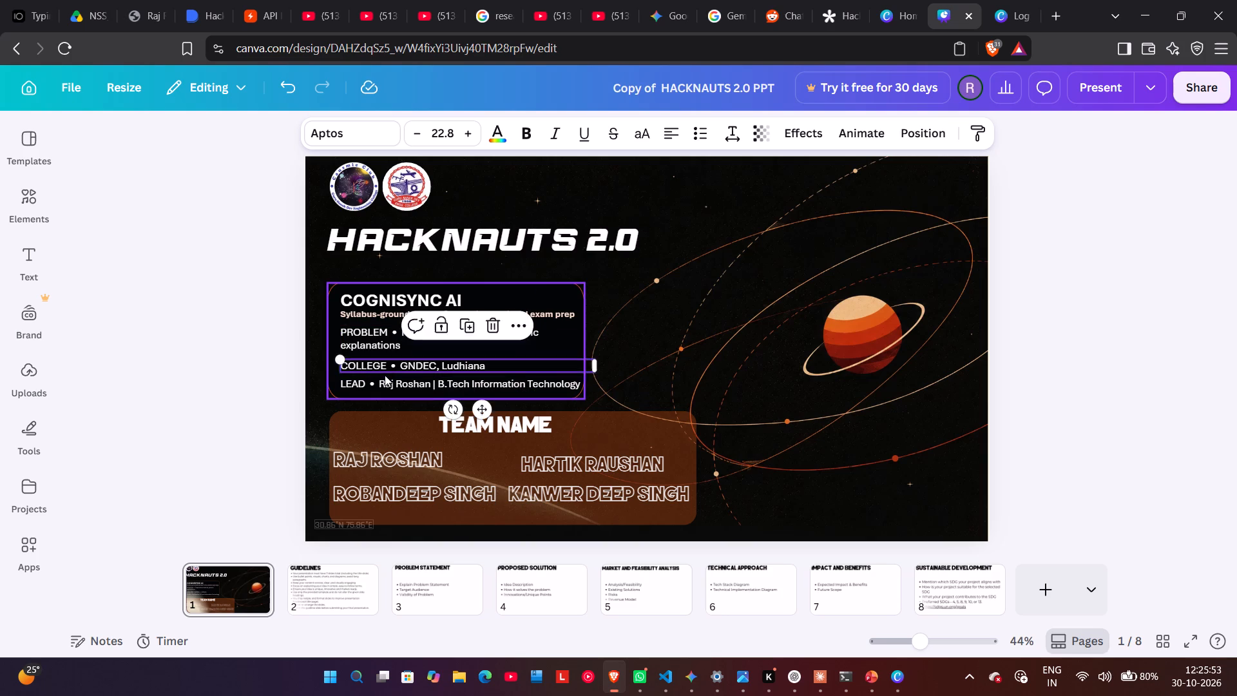
key("Up")
key("Up")
key("Up")
key("Up")
key("Up")
key("Up")
key("Up")
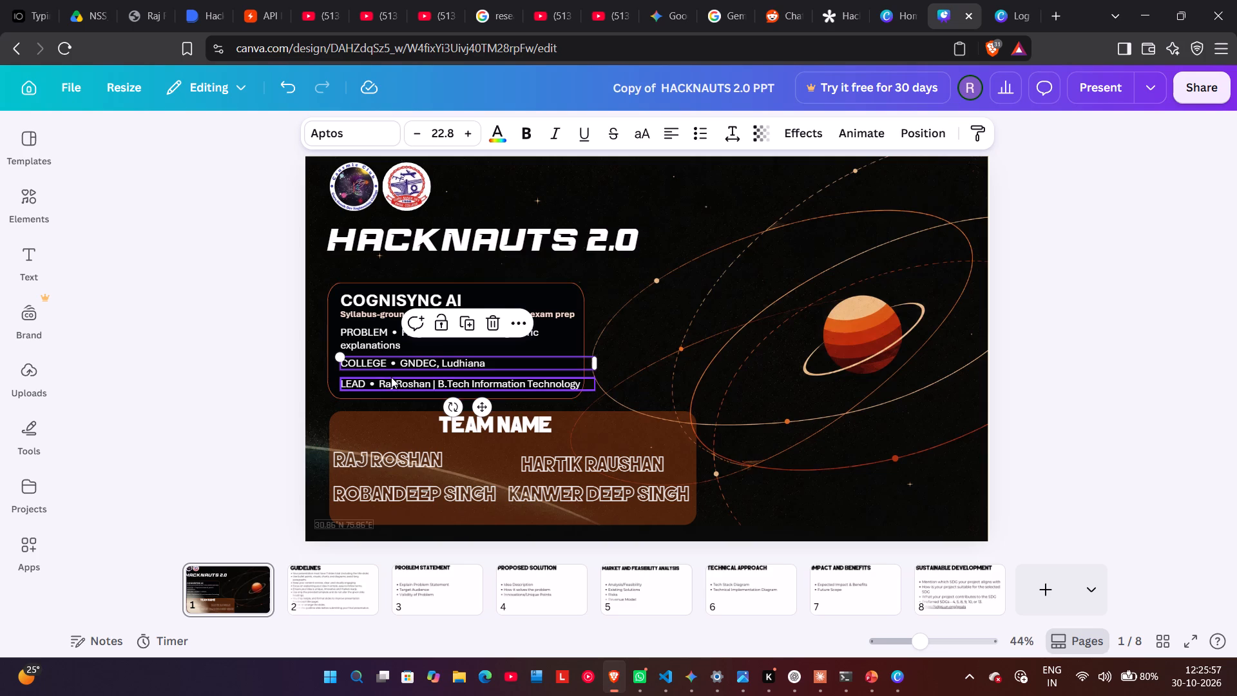
Move the LEAD line up slightly, closer beneath the COLLEGE line in the project box.
left_click(391, 377)
key("Left")
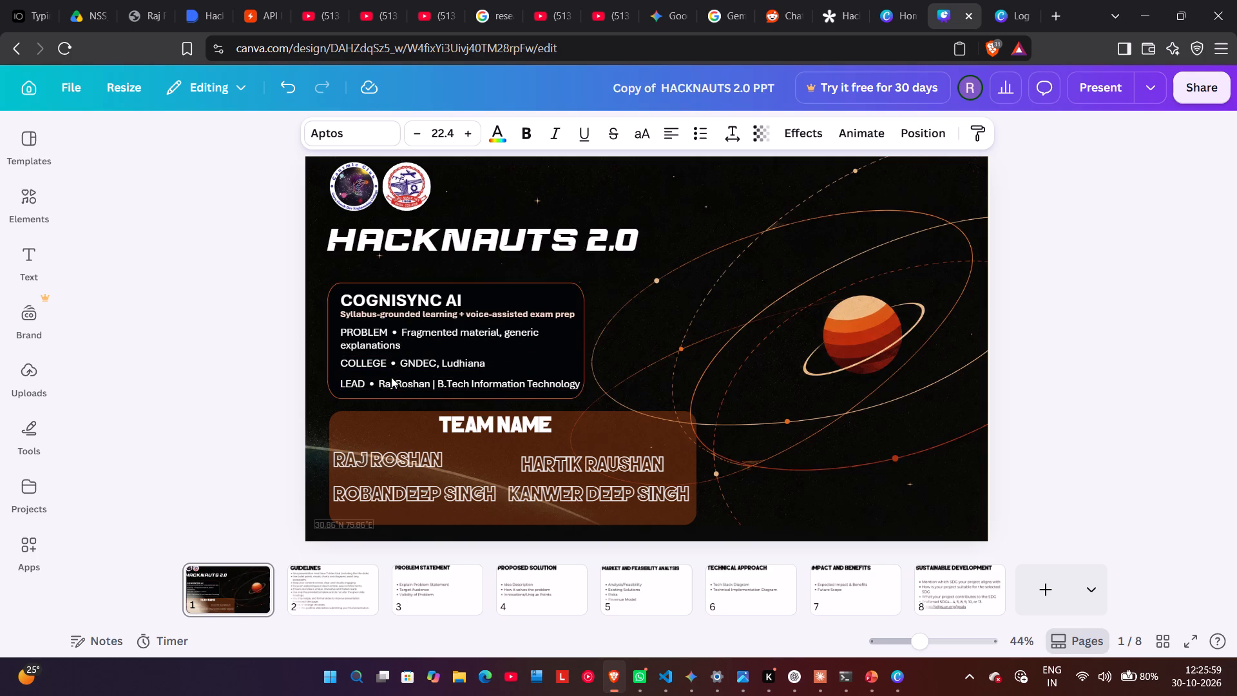
key("Up")
key("Up")
key("Up")
key("Up")
key("Up")
key("Up")
key("Up")
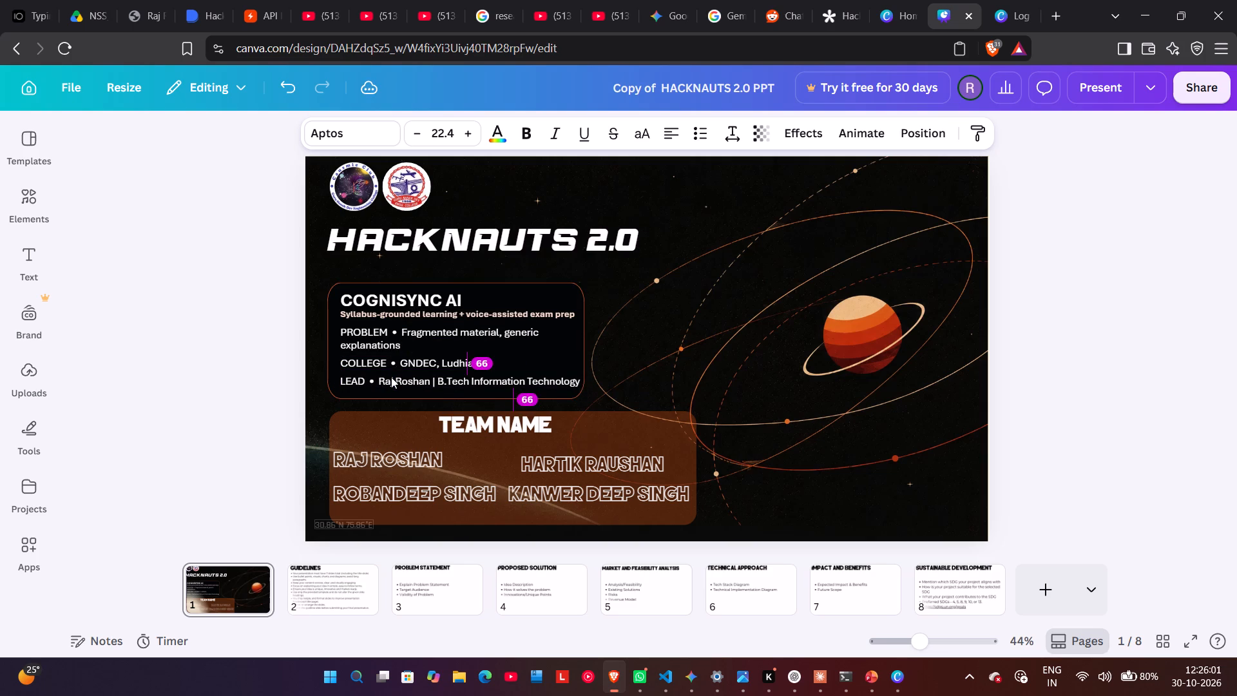
key("Up")
key("Up")
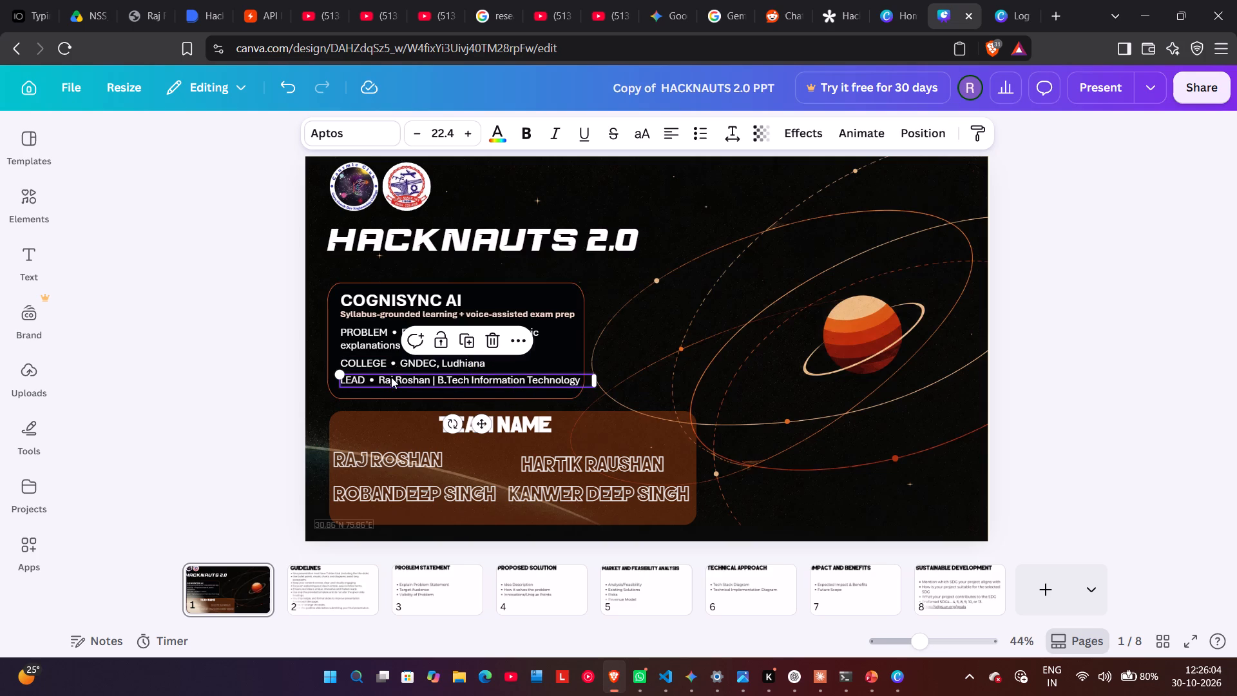
left_click(684, 266)
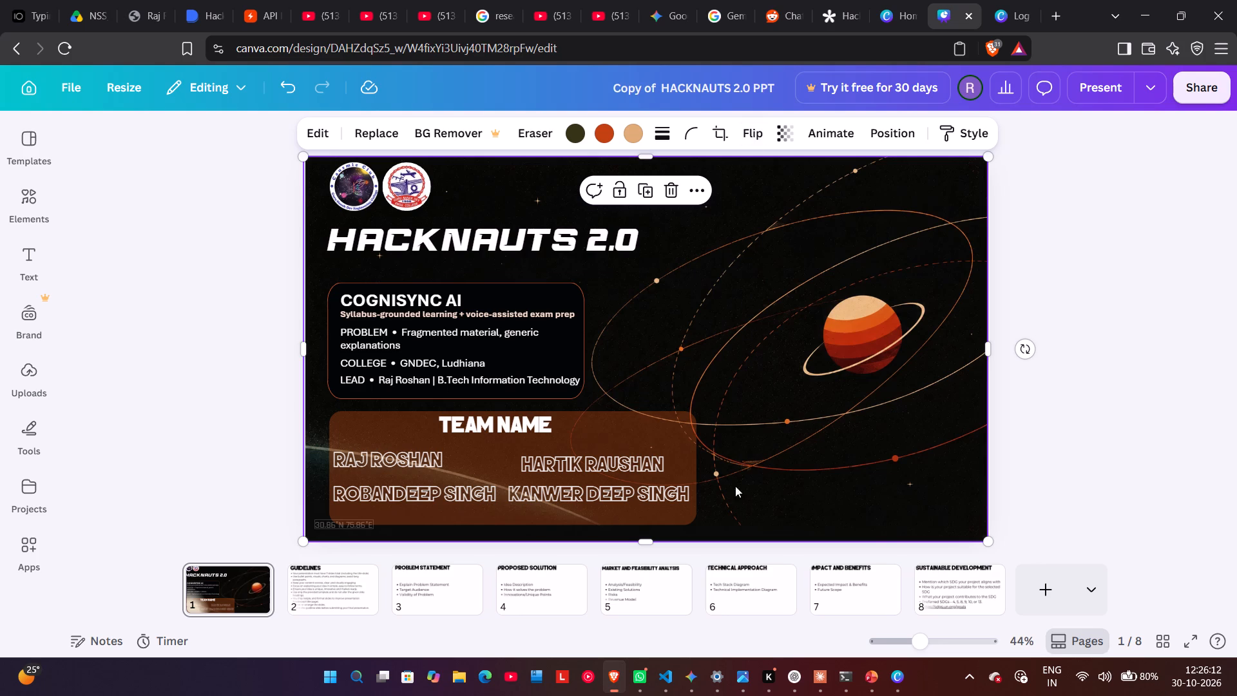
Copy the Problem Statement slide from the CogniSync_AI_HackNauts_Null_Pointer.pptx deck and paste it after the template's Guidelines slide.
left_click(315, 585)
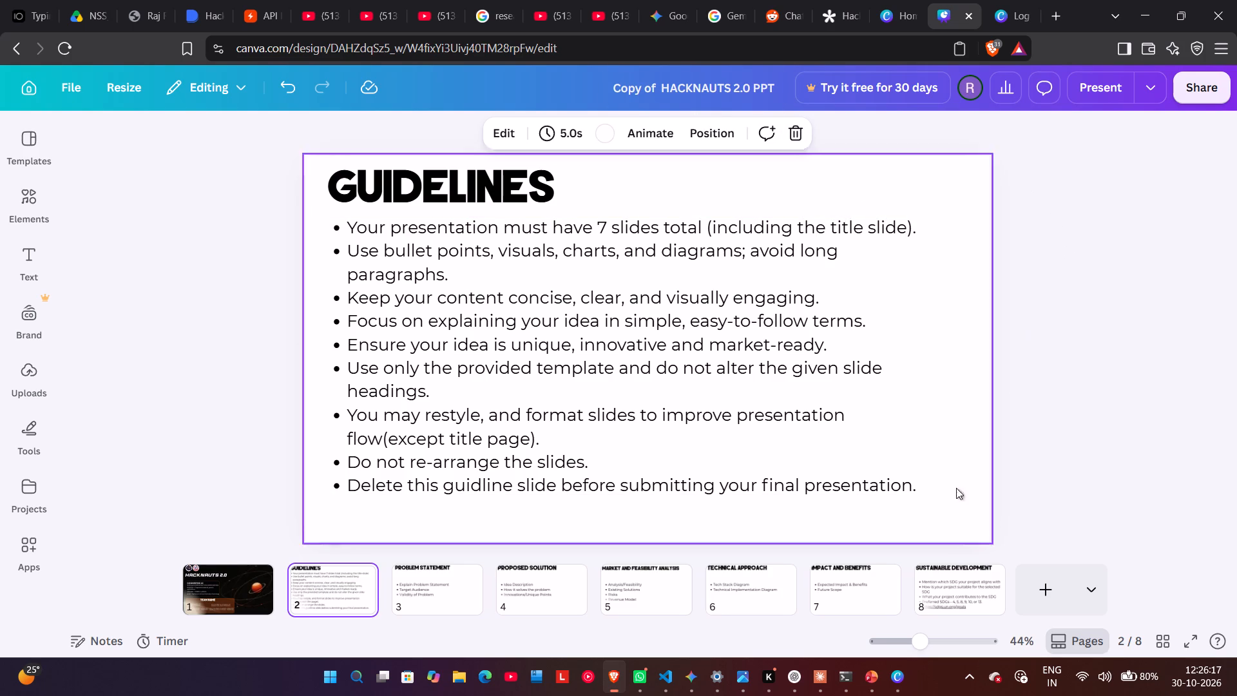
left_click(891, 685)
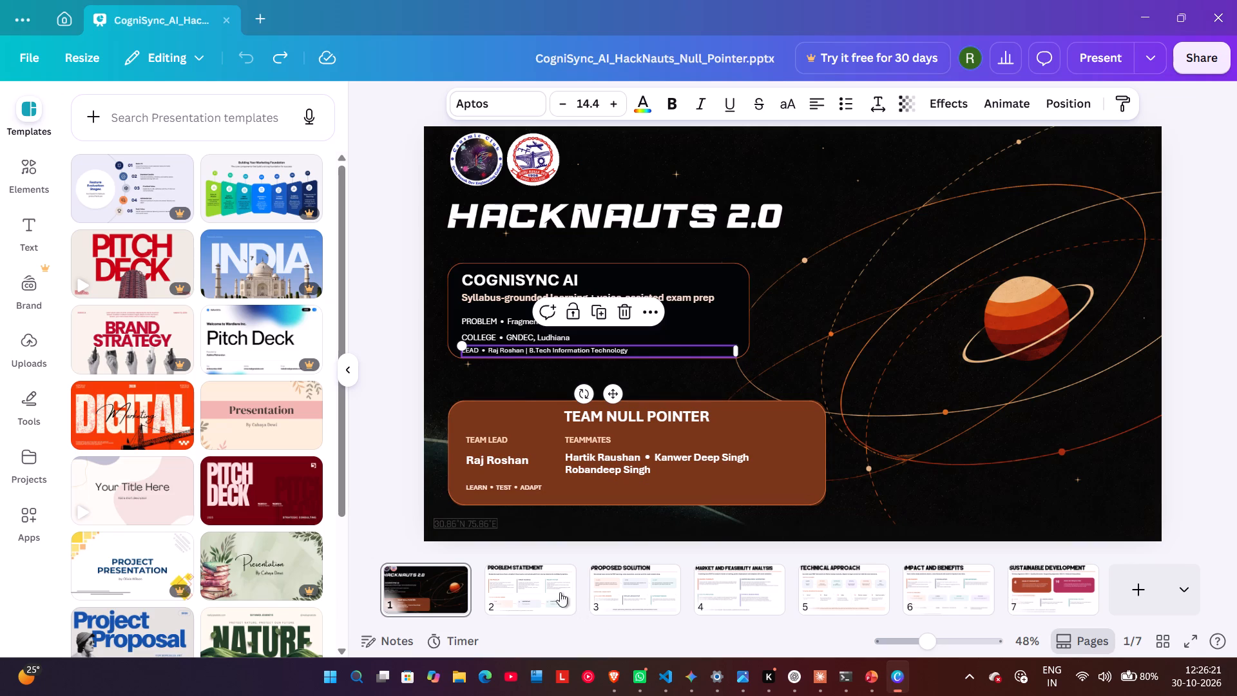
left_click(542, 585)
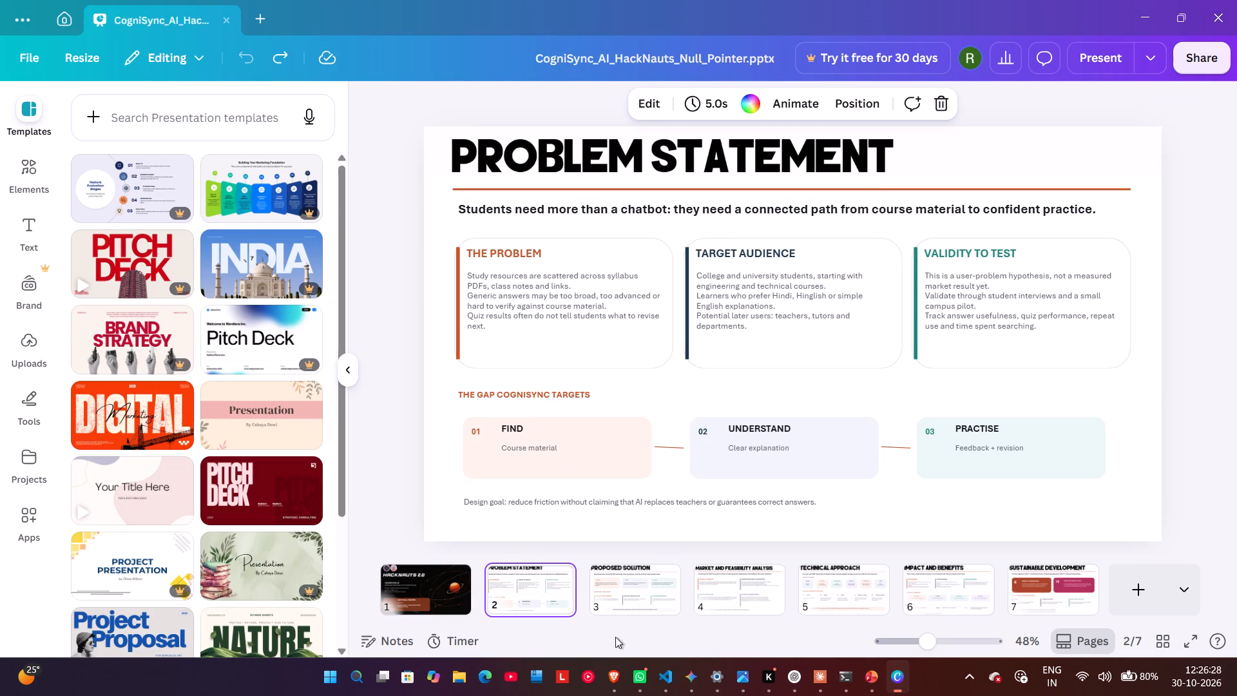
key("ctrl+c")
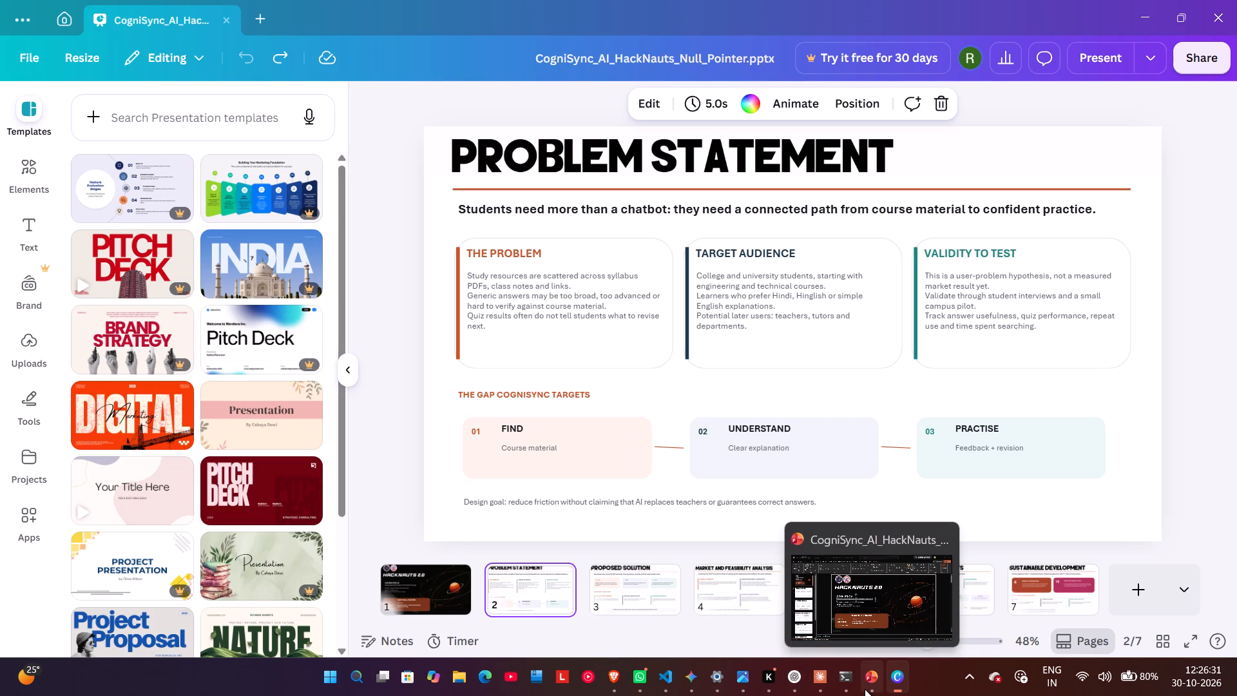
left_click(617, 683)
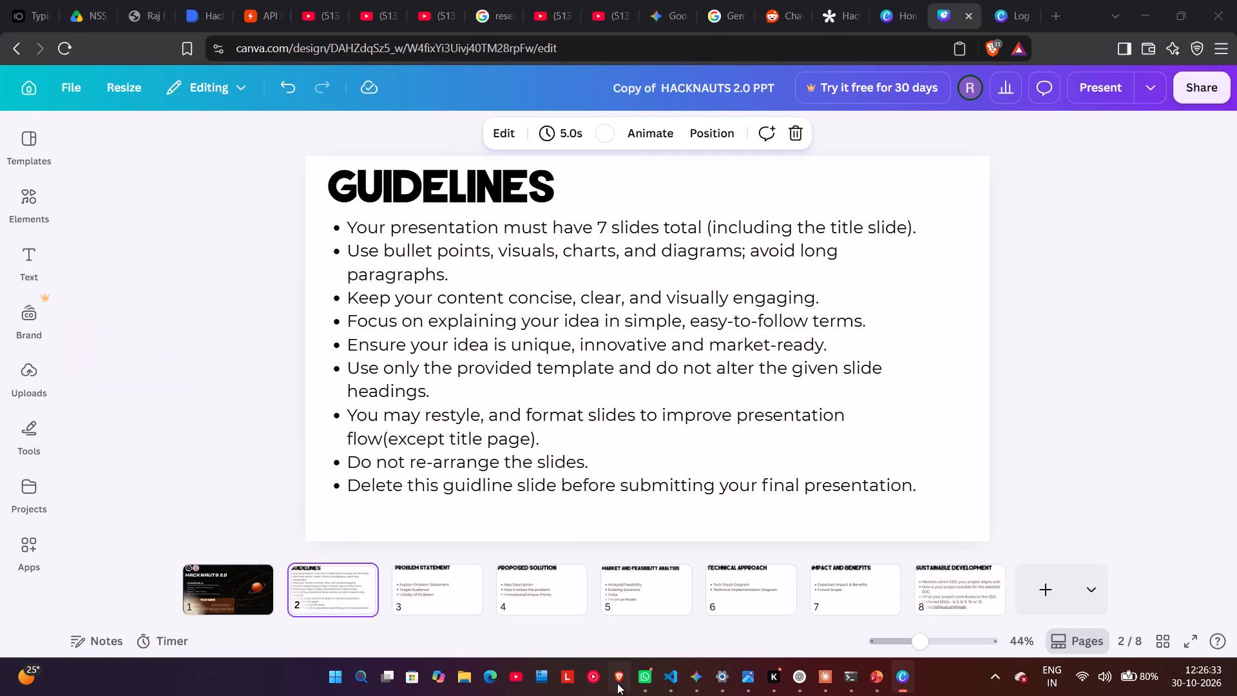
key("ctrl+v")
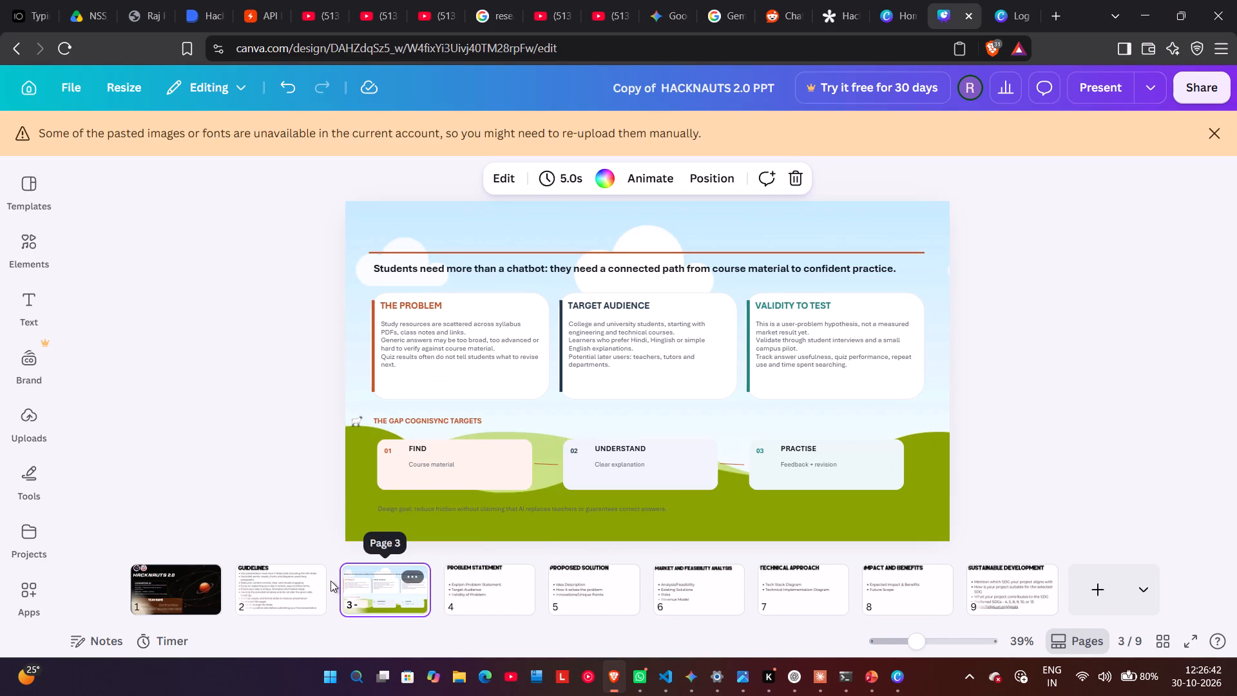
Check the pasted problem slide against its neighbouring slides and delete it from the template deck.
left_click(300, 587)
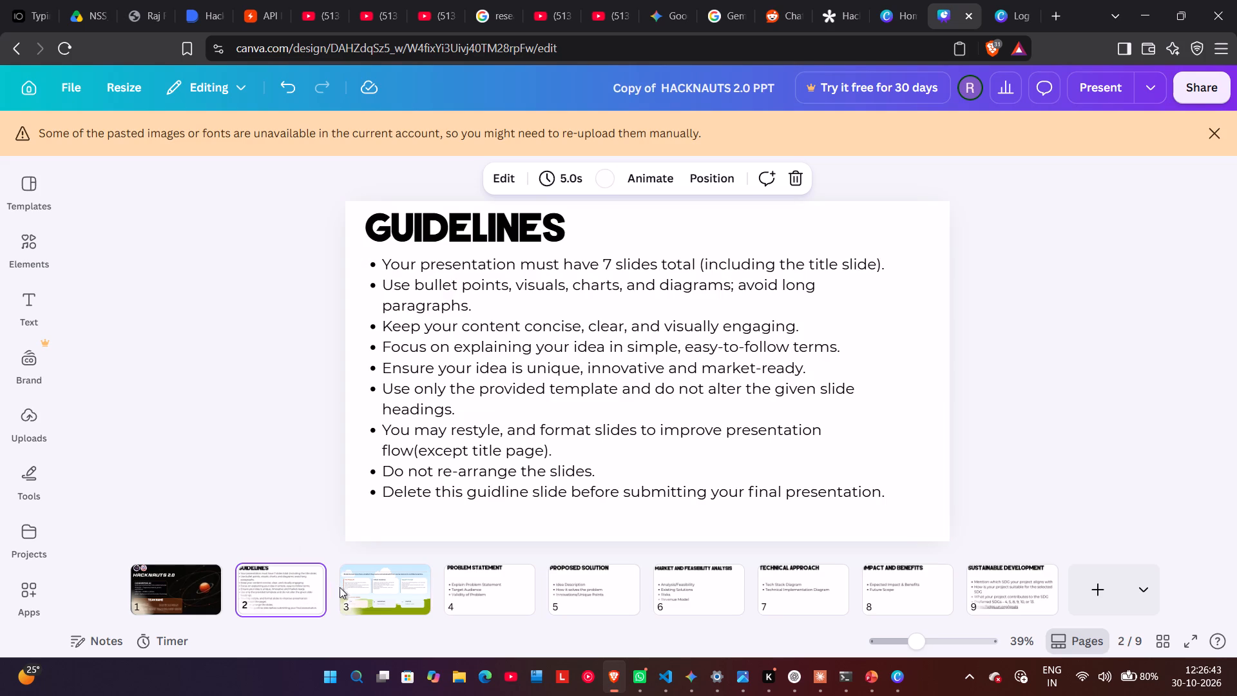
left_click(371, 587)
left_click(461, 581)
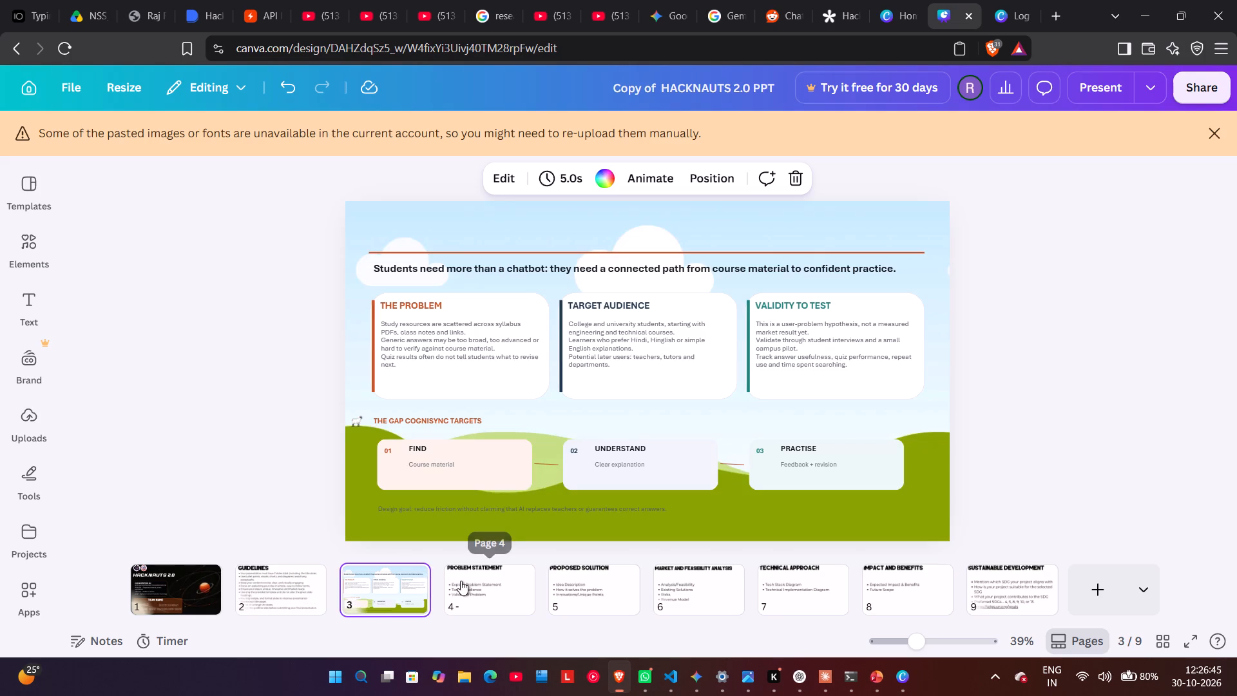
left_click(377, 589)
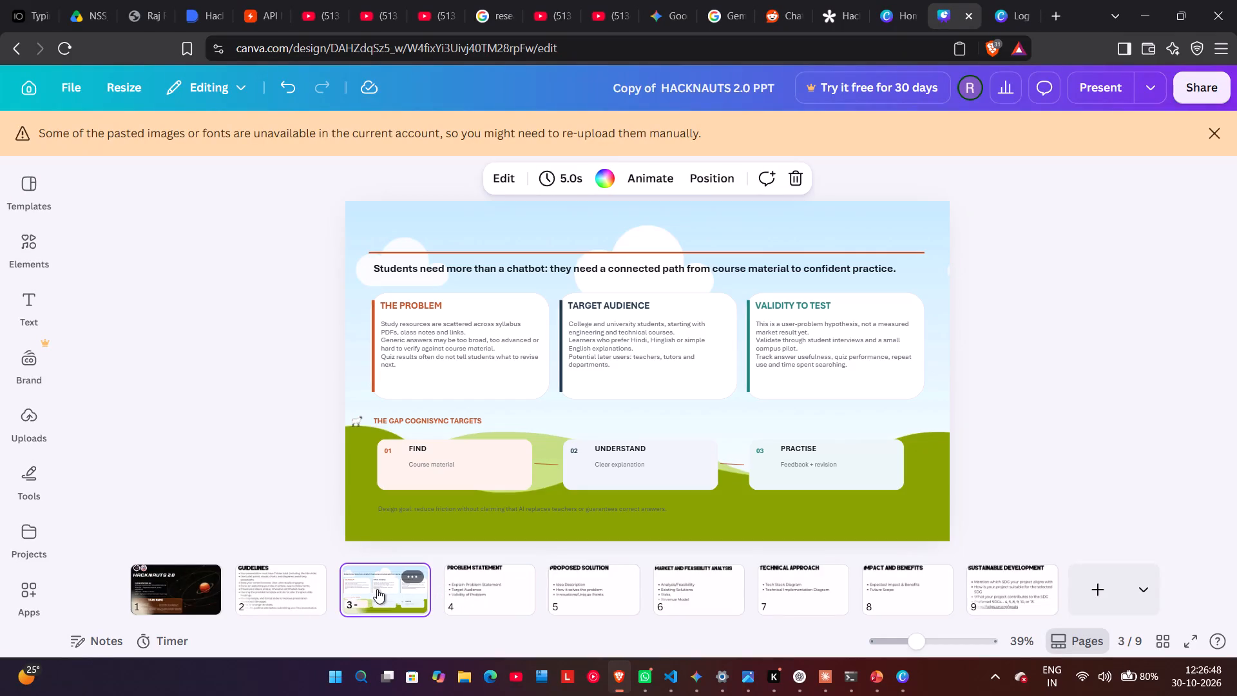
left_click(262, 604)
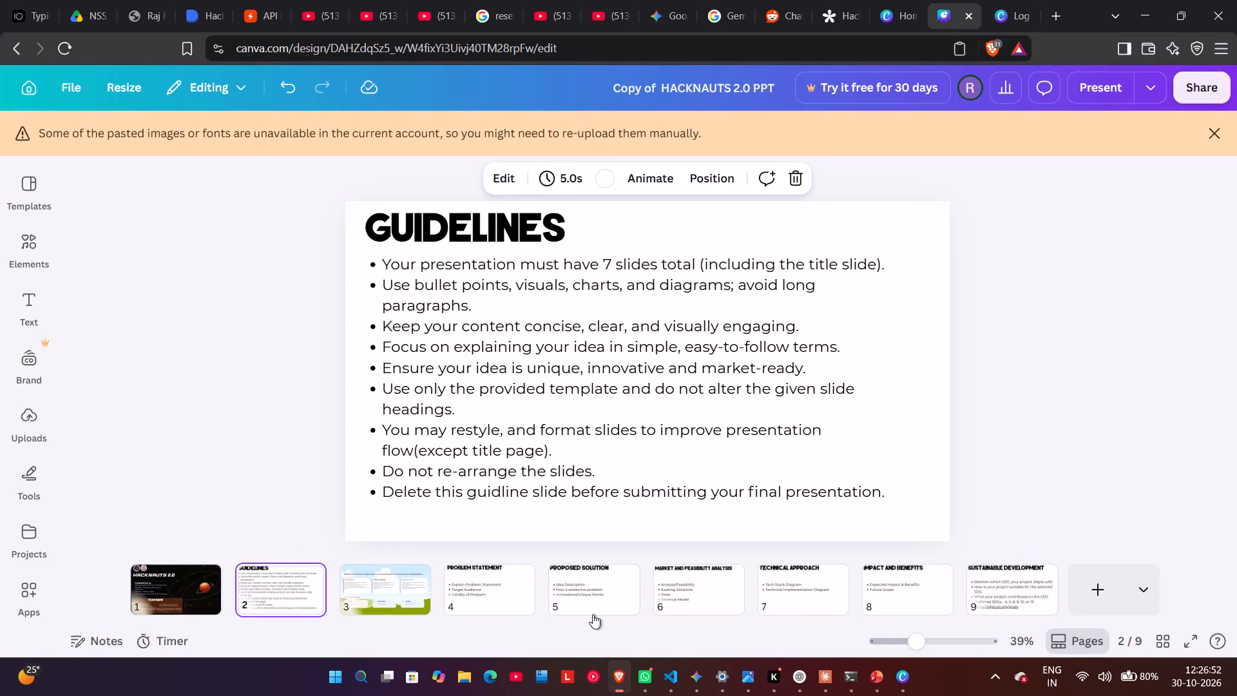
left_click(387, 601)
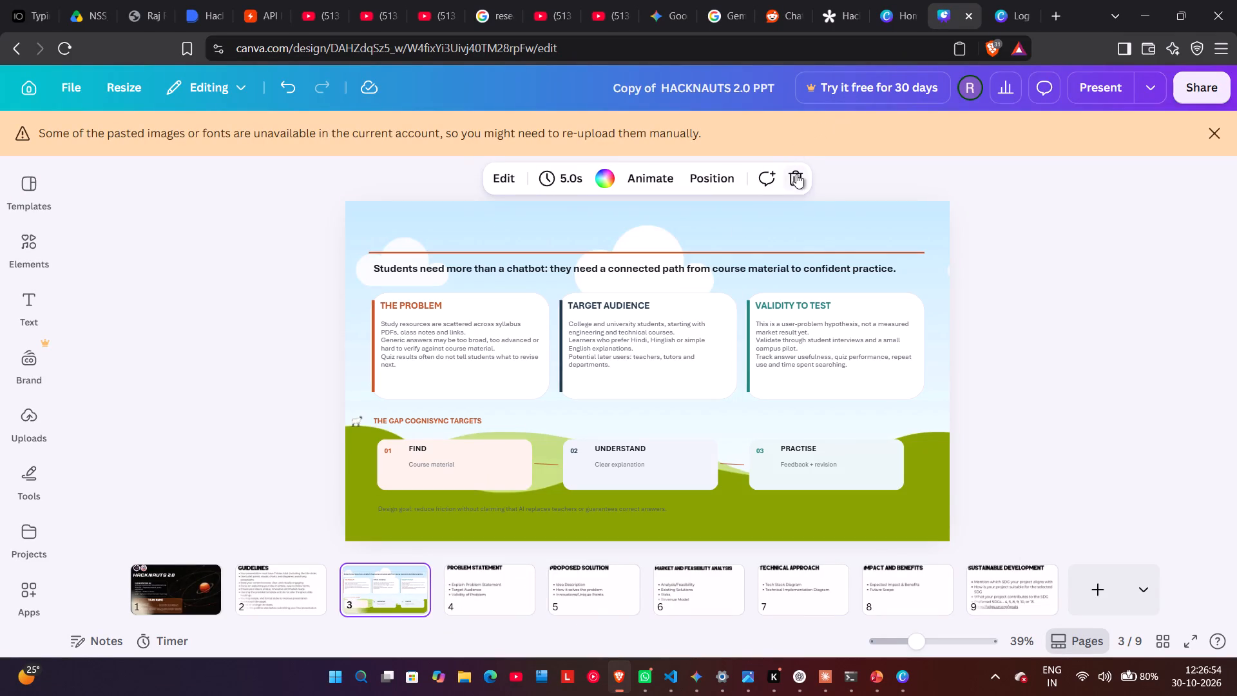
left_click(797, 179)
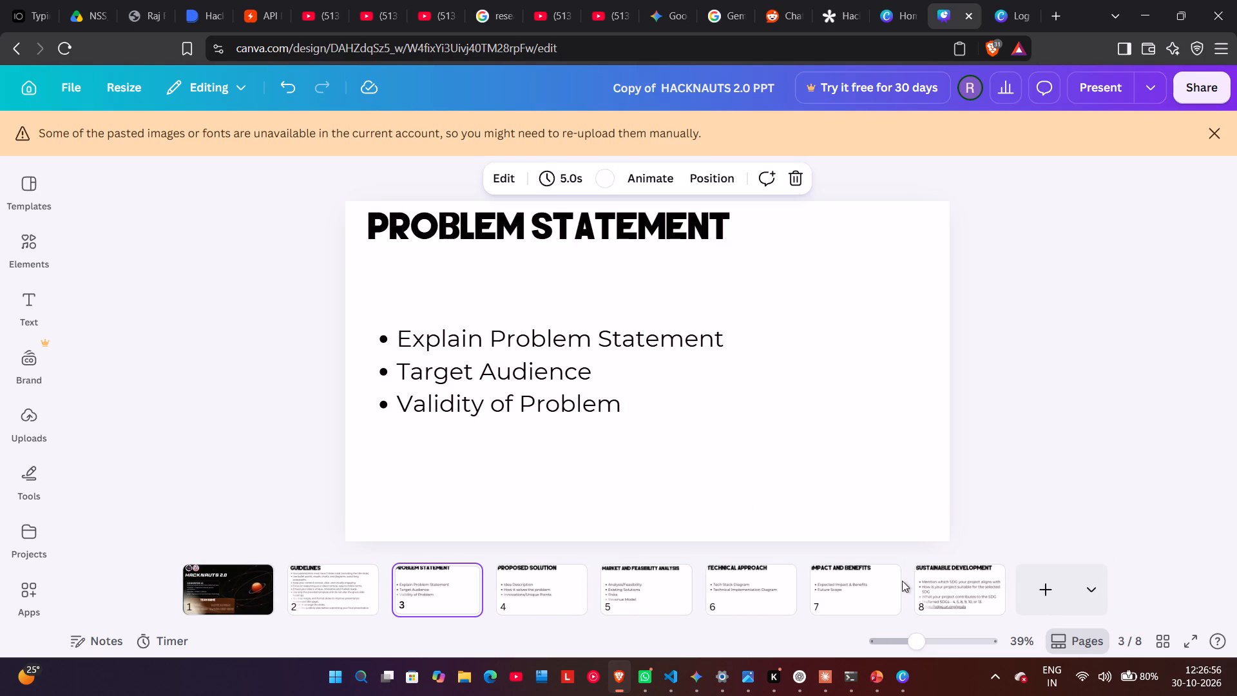
Review the Problem Statement and Proposed Solution slides in the CogniSync_AI_HackNauts_Null_Pointer.pptx deck.
left_click(849, 673)
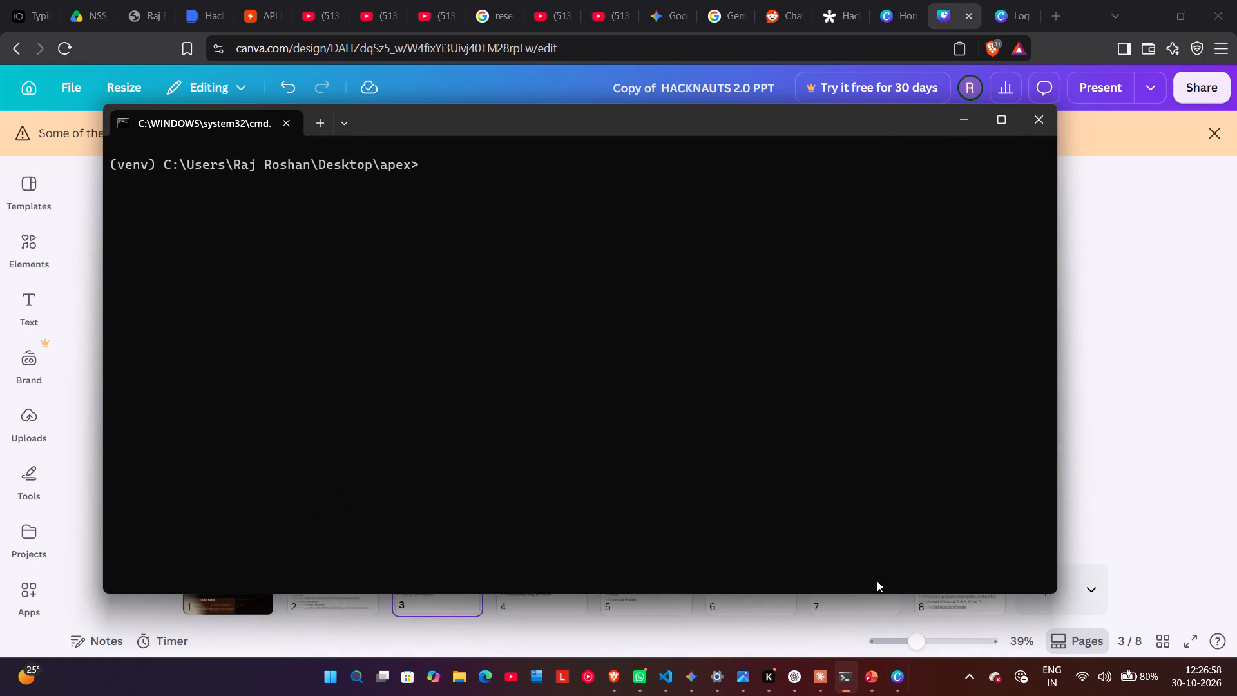
left_click(1027, 115)
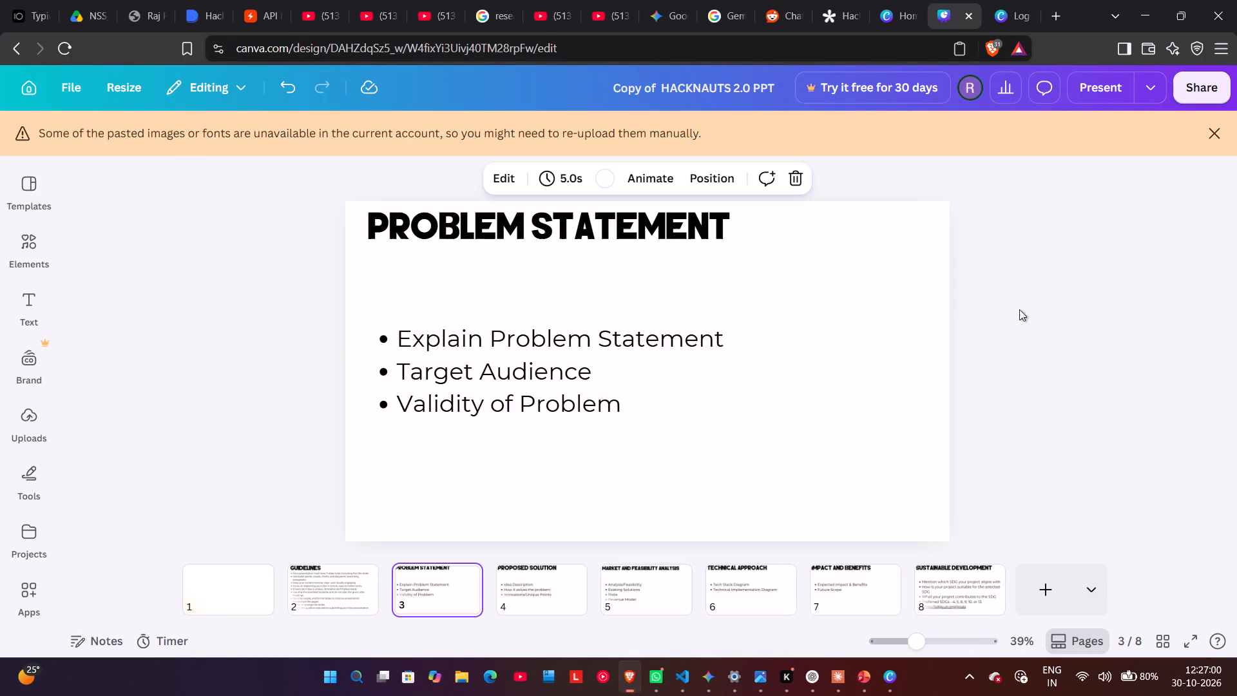
left_click(899, 682)
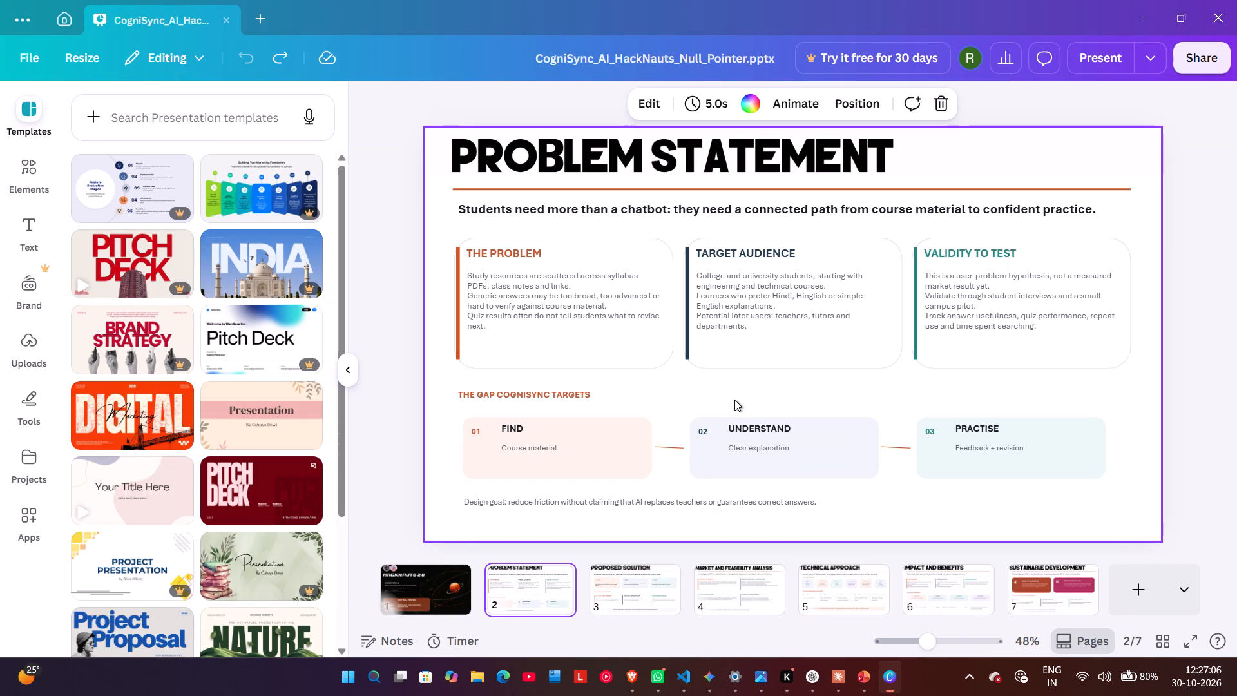
scroll(734, 400, "left", 3)
scroll(734, 400, "right", 3)
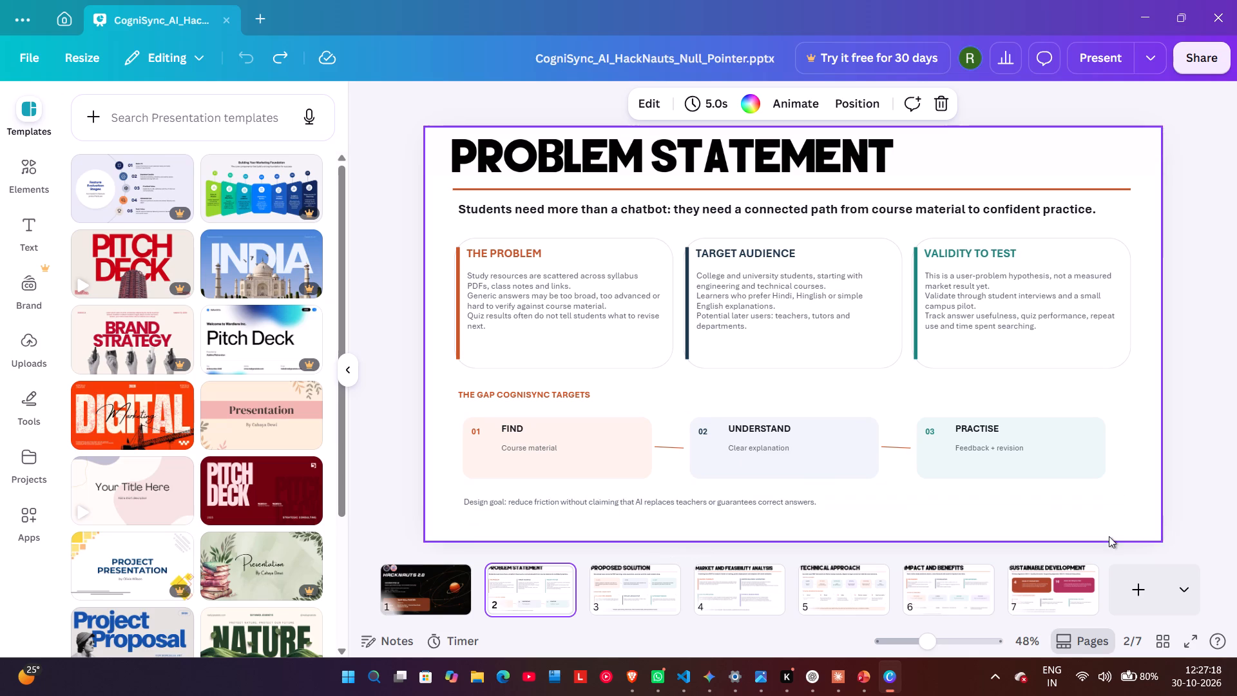
key("Right")
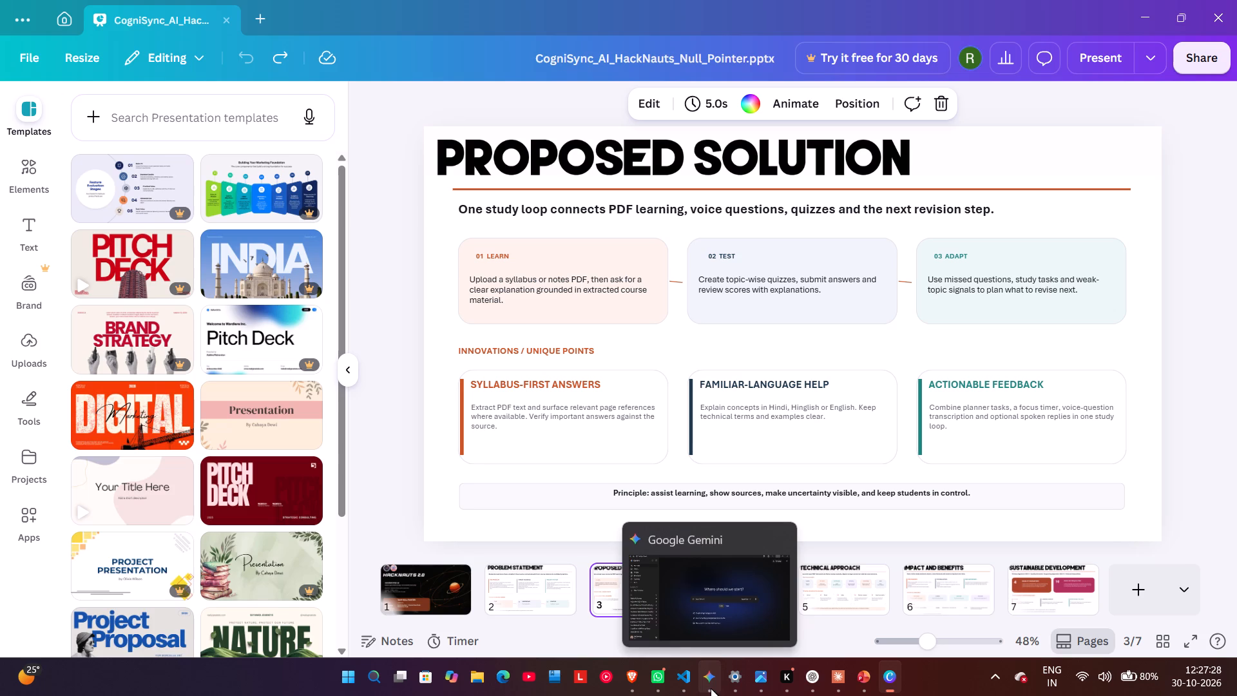
Return to the template deck's title slide and nudge the brown TEAM NAME box slightly up toward the project box.
left_click(633, 667)
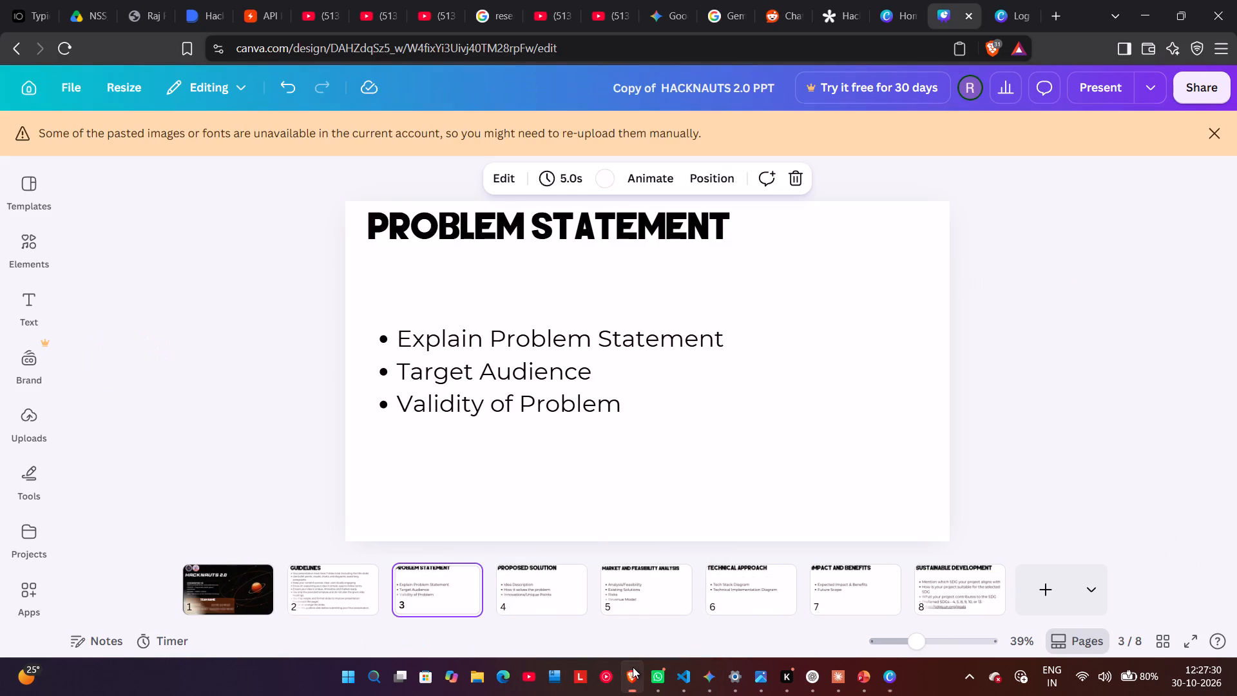
left_click(241, 583)
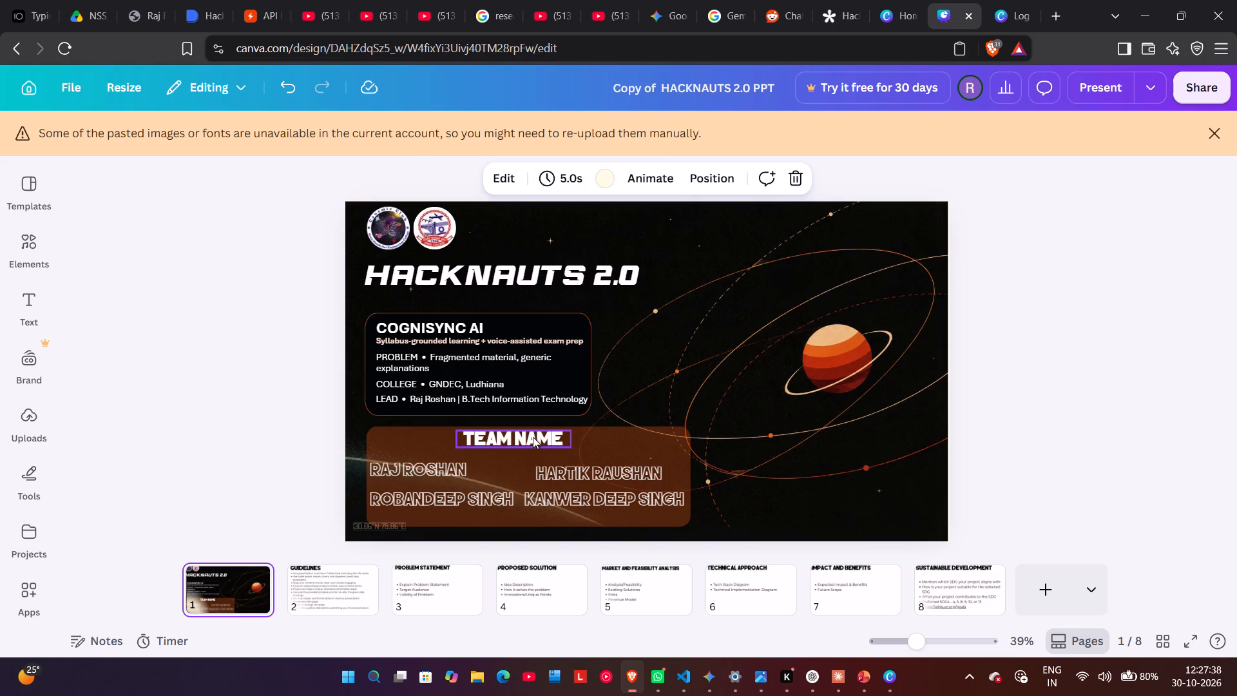
left_click(588, 438)
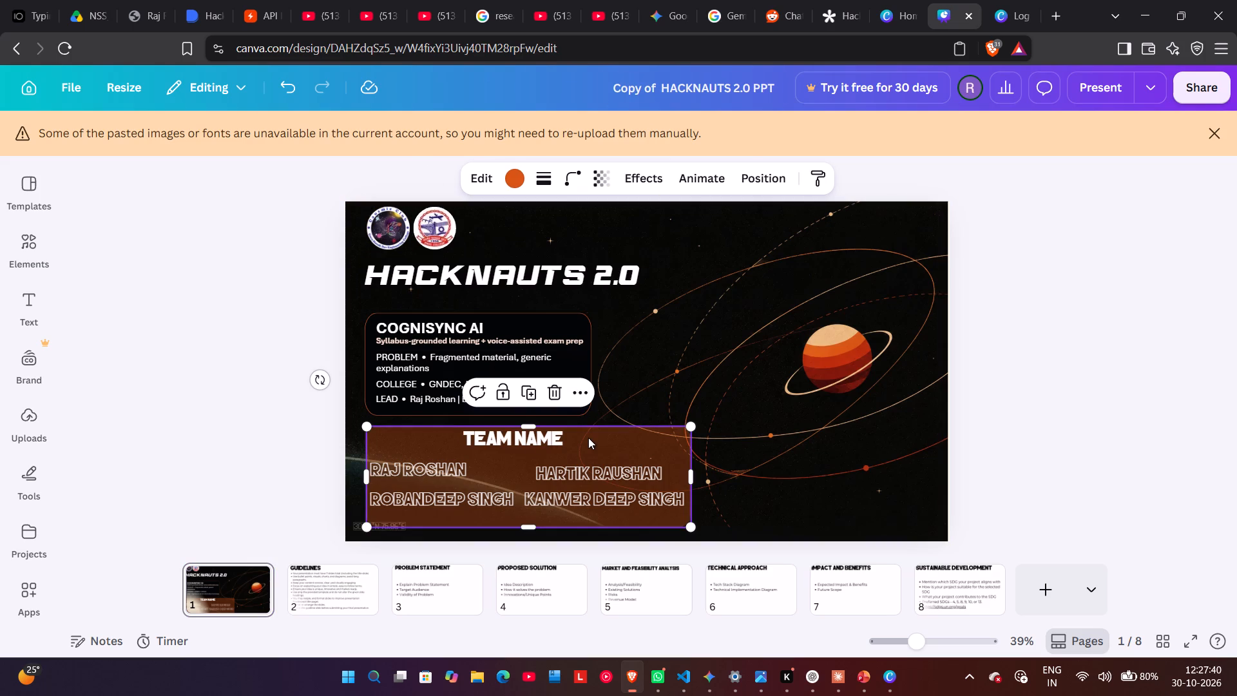
key("Up")
key("Up")
key("Up")
key("Up")
key("Up")
key("Up")
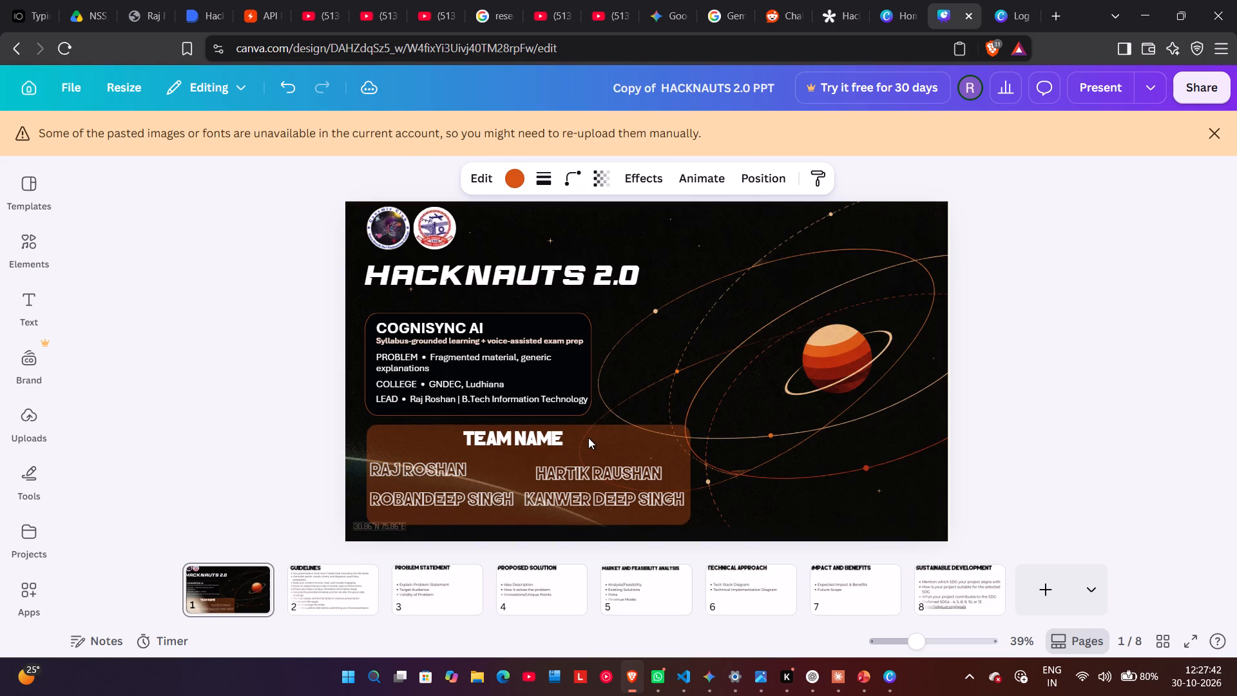
left_click(617, 439)
key("Up")
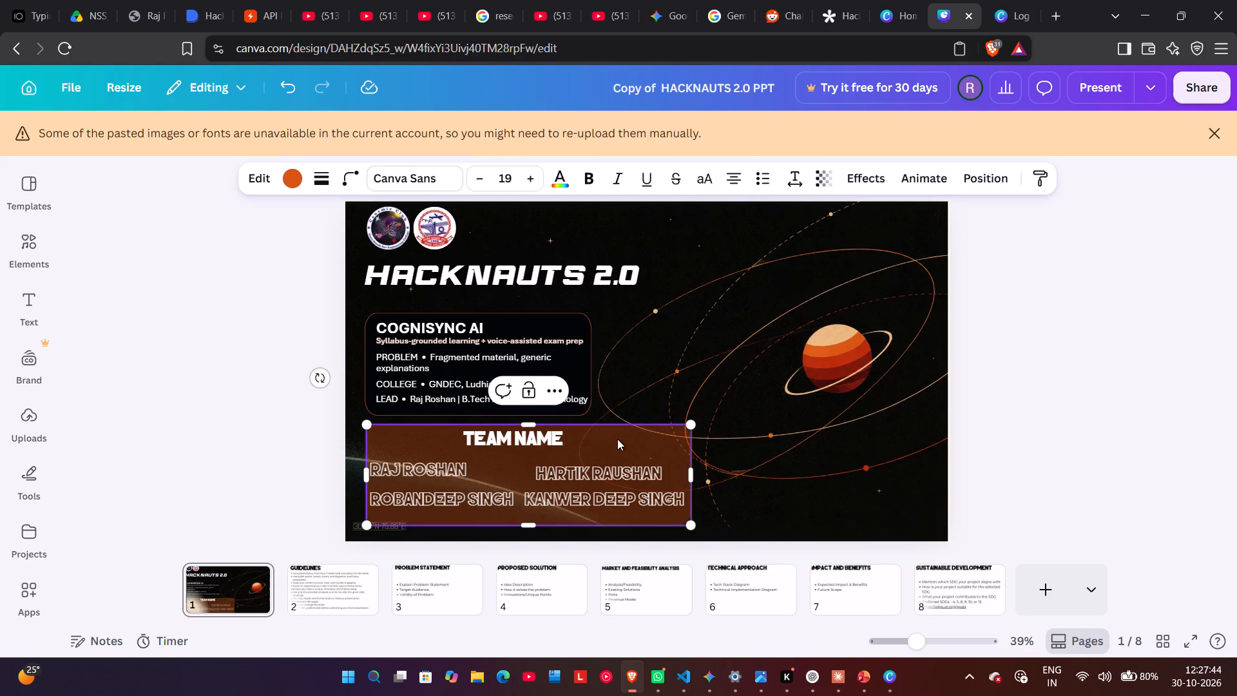
key("Up")
key("Up")
key("Up")
key("Up")
key("Up")
key("Up")
key("Up")
key("Up")
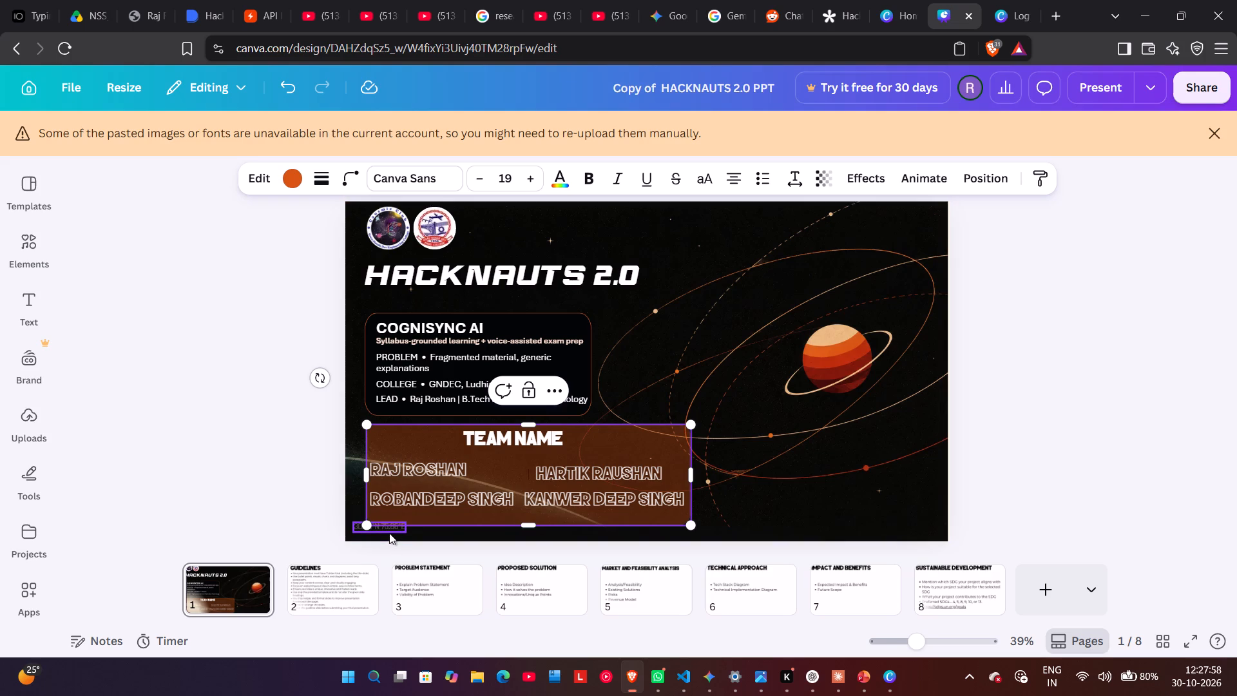
Move the small grouped coordinates label at the title slide's bottom edge down, clear of the brown team box.
left_click(389, 533)
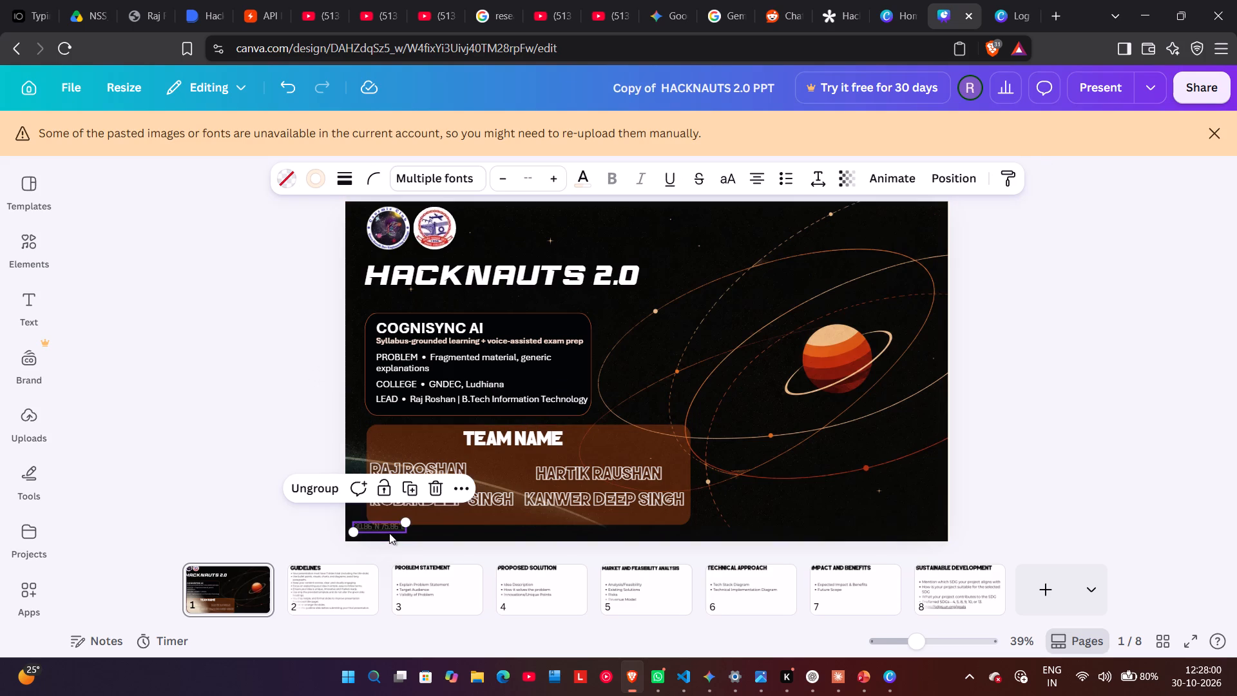
key("Down")
key("Down")
key("Down")
key("Down")
key("Down")
key("Down")
key("Down")
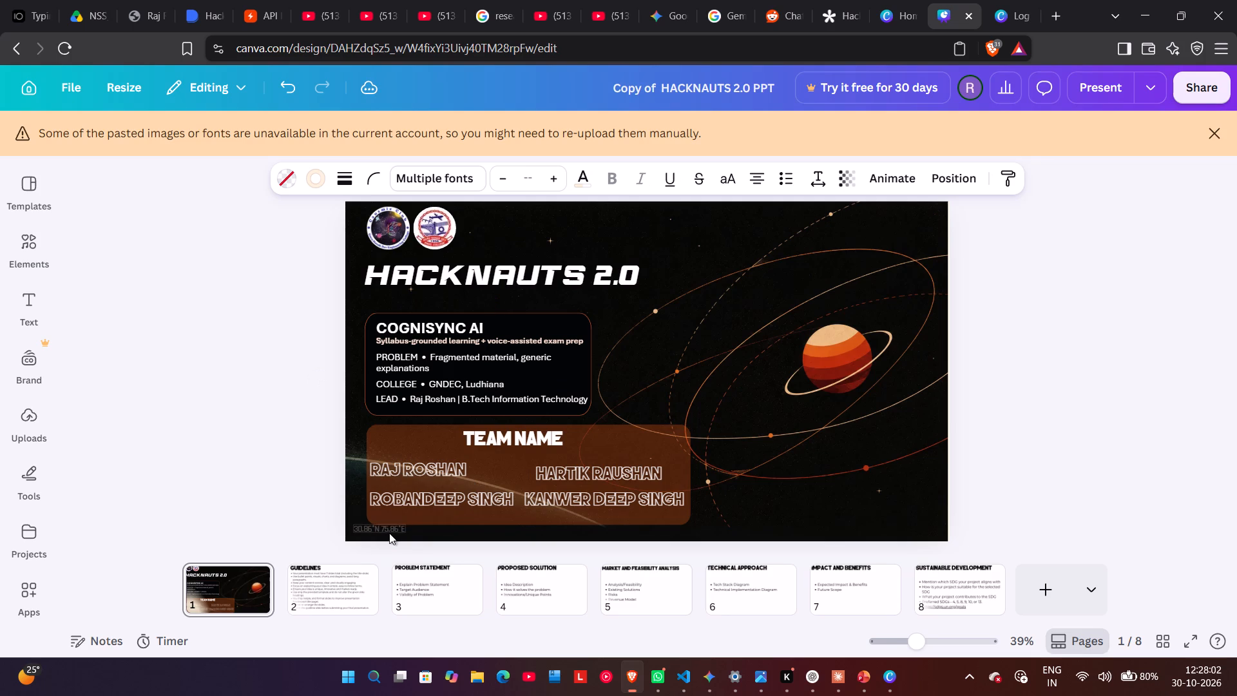
key("Down")
key("Down")
key("Down")
key("Down")
Download only the template deck's title slide as PPTX and save it in Downloads as Copy of HACKNAUTS 2.0 PPT.
left_click(687, 363)
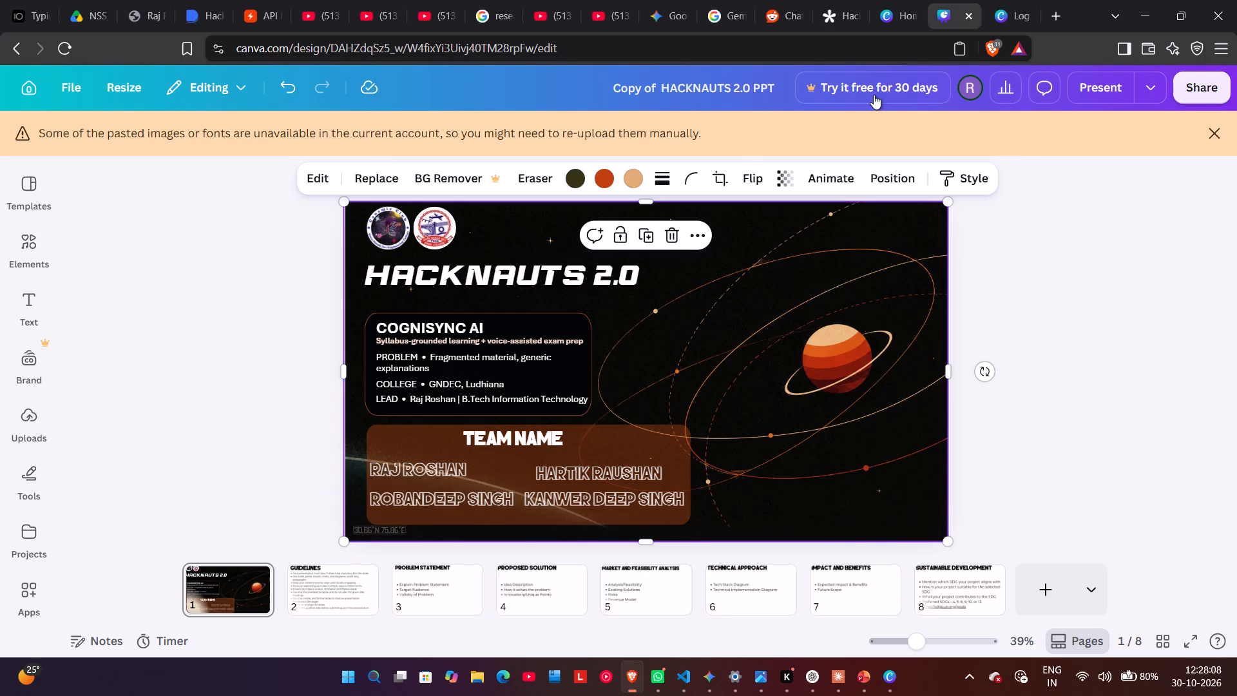
left_click(1206, 85)
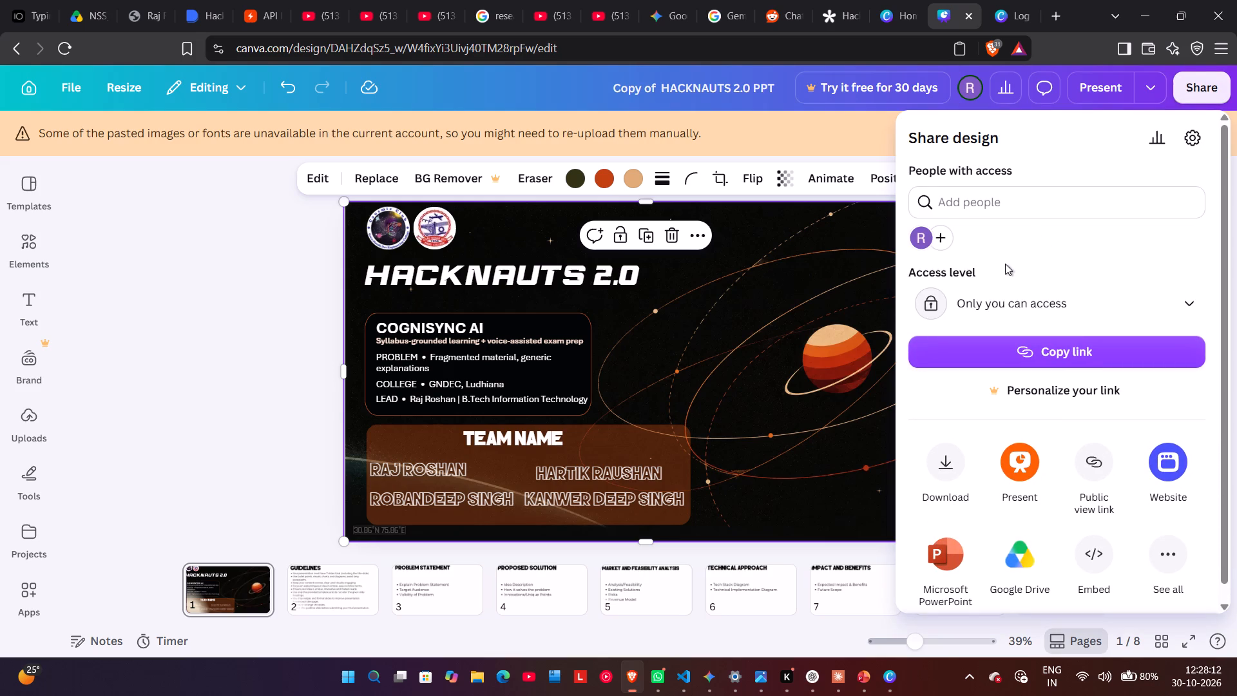
left_click(961, 470)
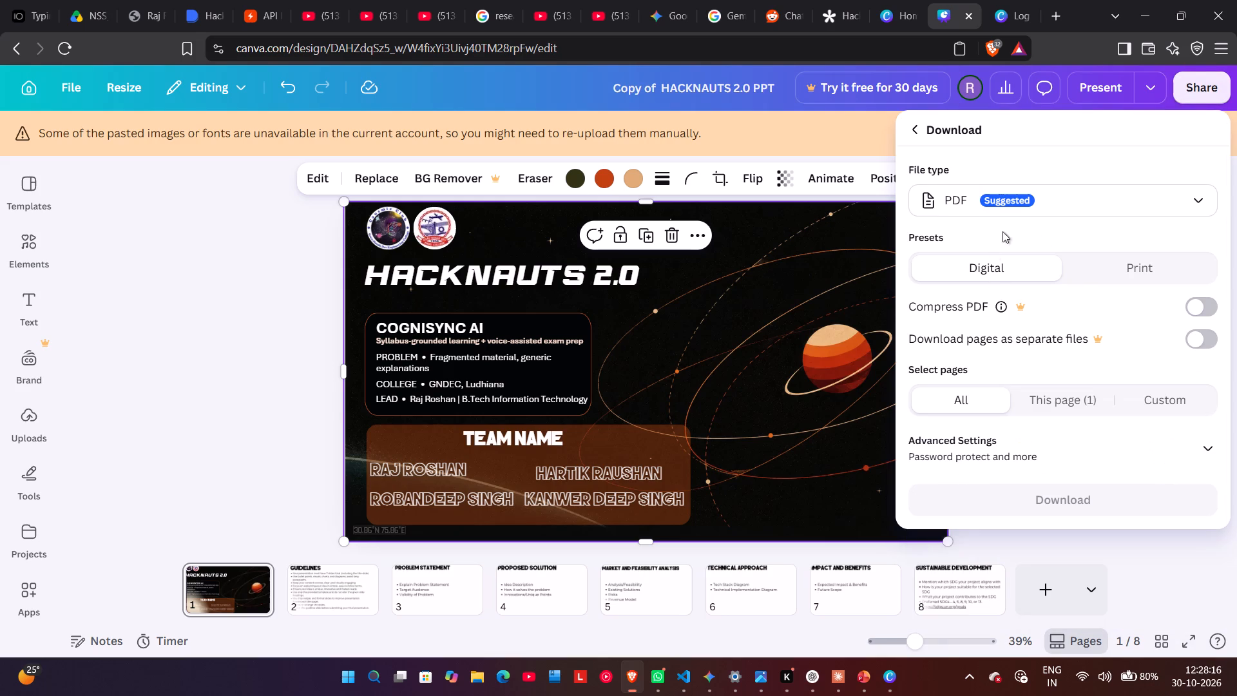
left_click(1074, 205)
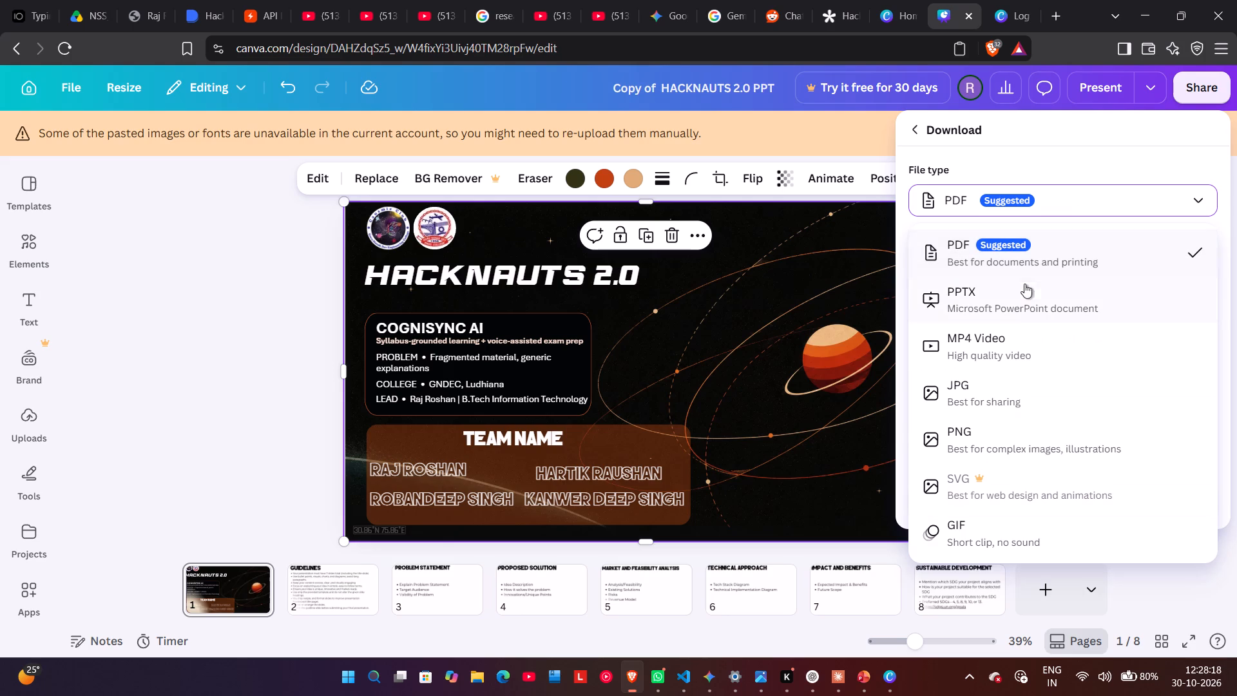
left_click(1009, 313)
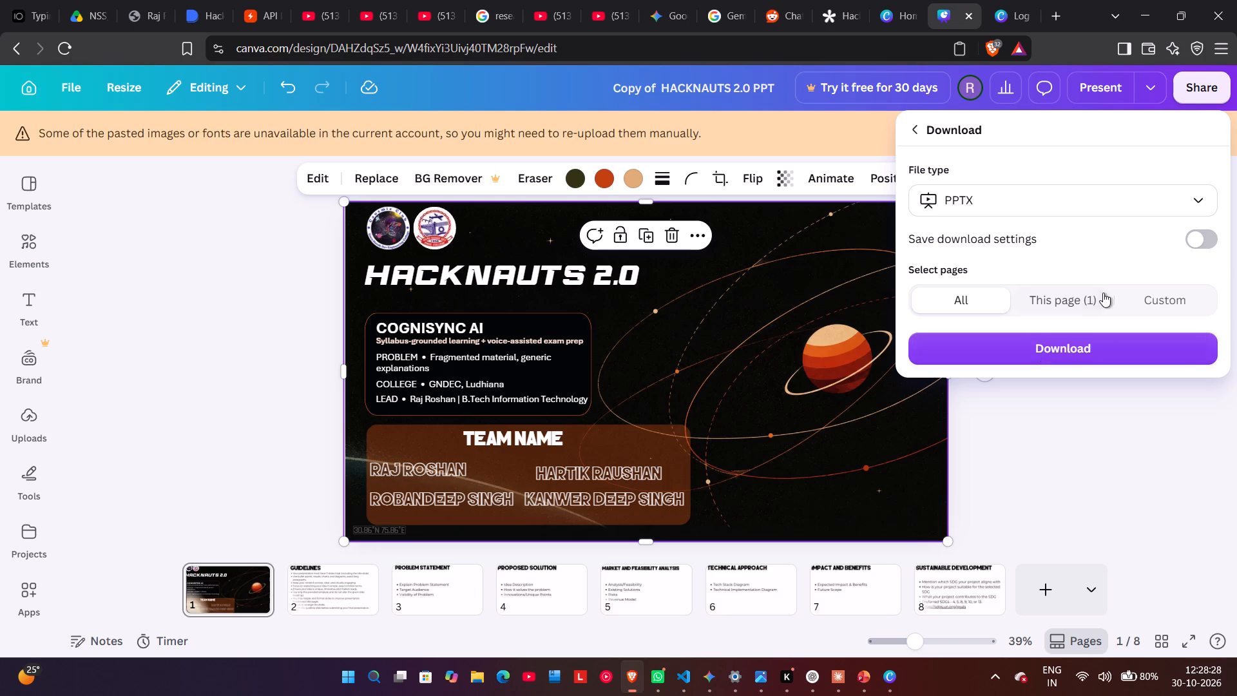
left_click(1067, 303)
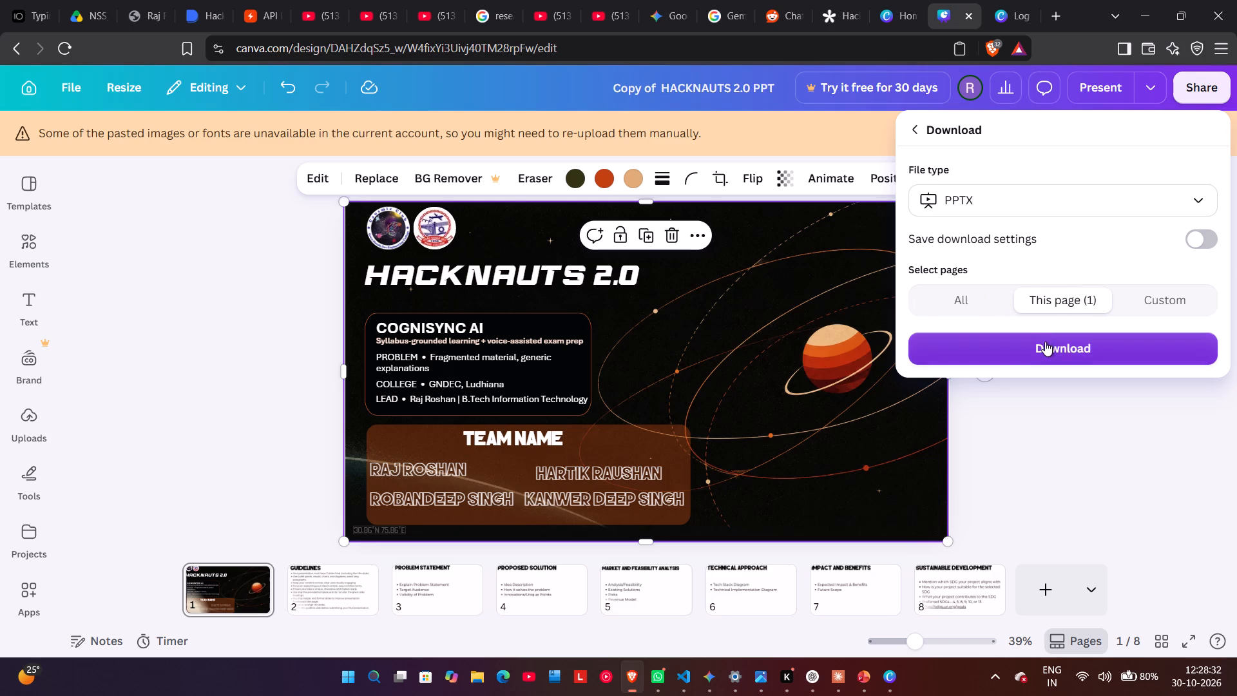
left_click(1045, 342)
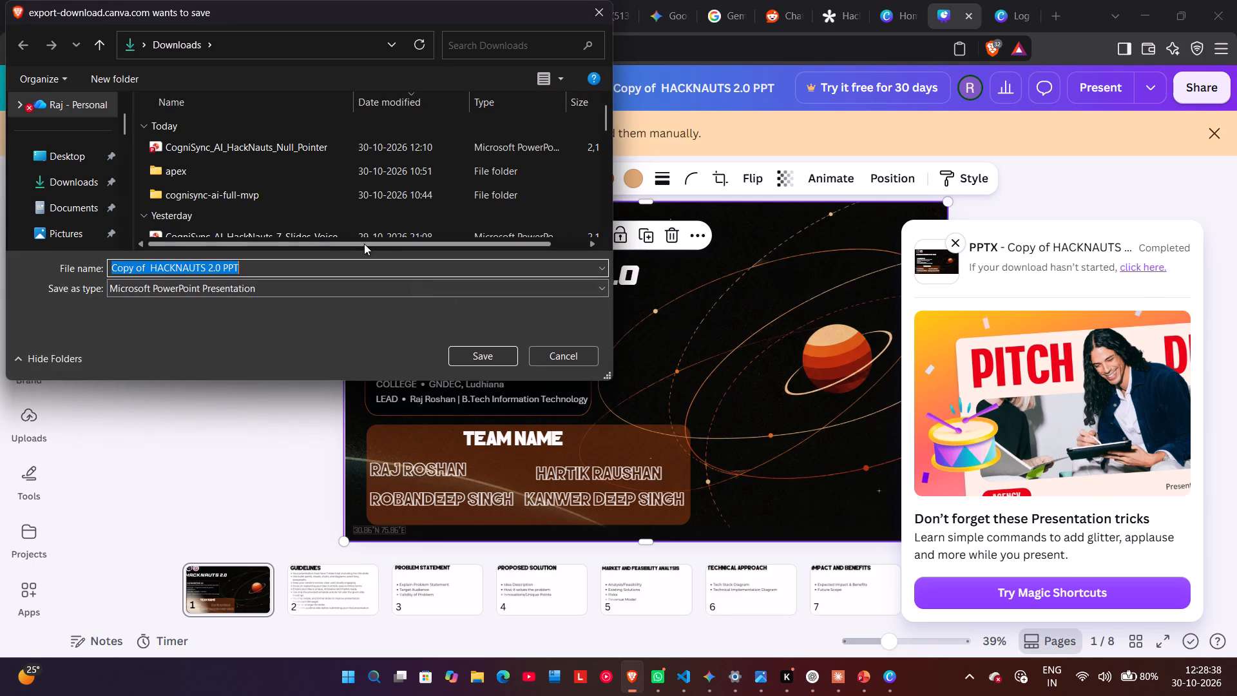
left_click(146, 269)
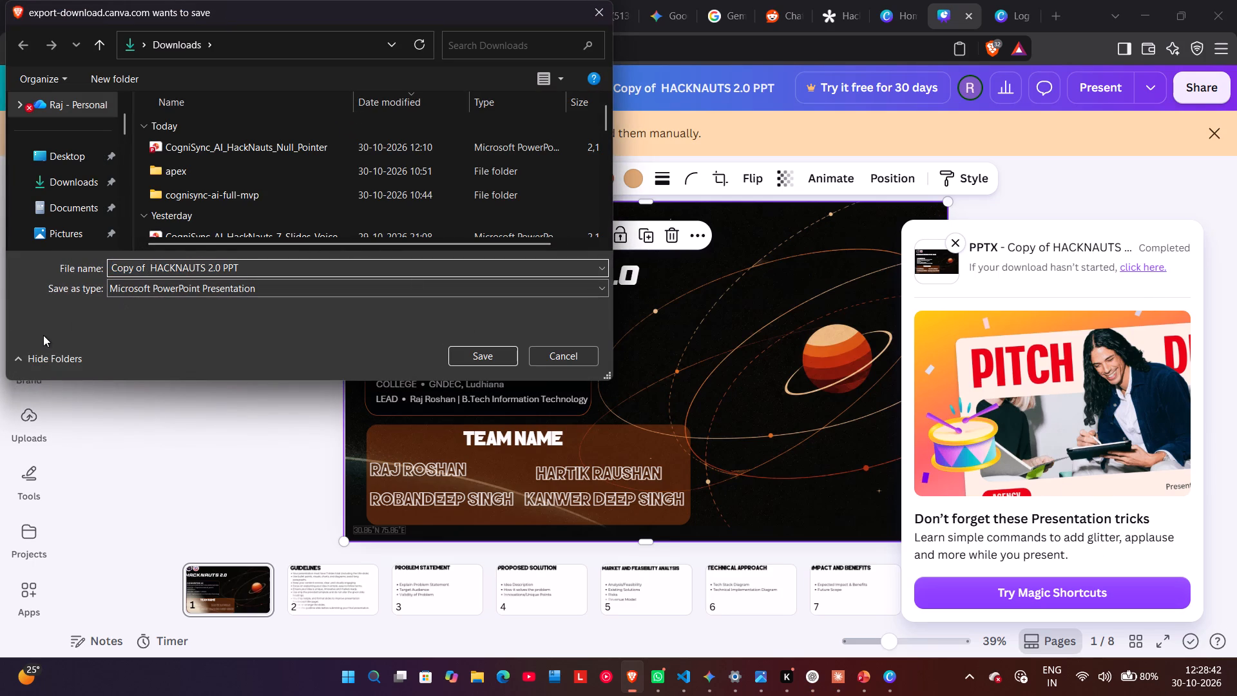
left_click(484, 360)
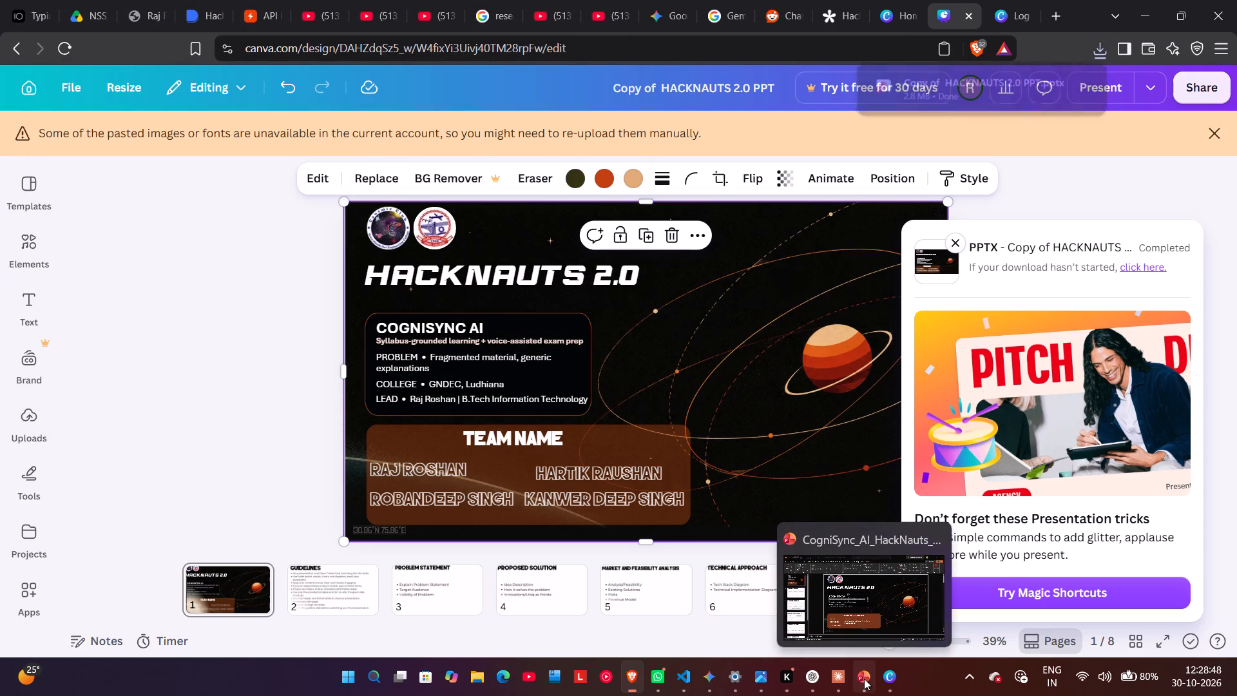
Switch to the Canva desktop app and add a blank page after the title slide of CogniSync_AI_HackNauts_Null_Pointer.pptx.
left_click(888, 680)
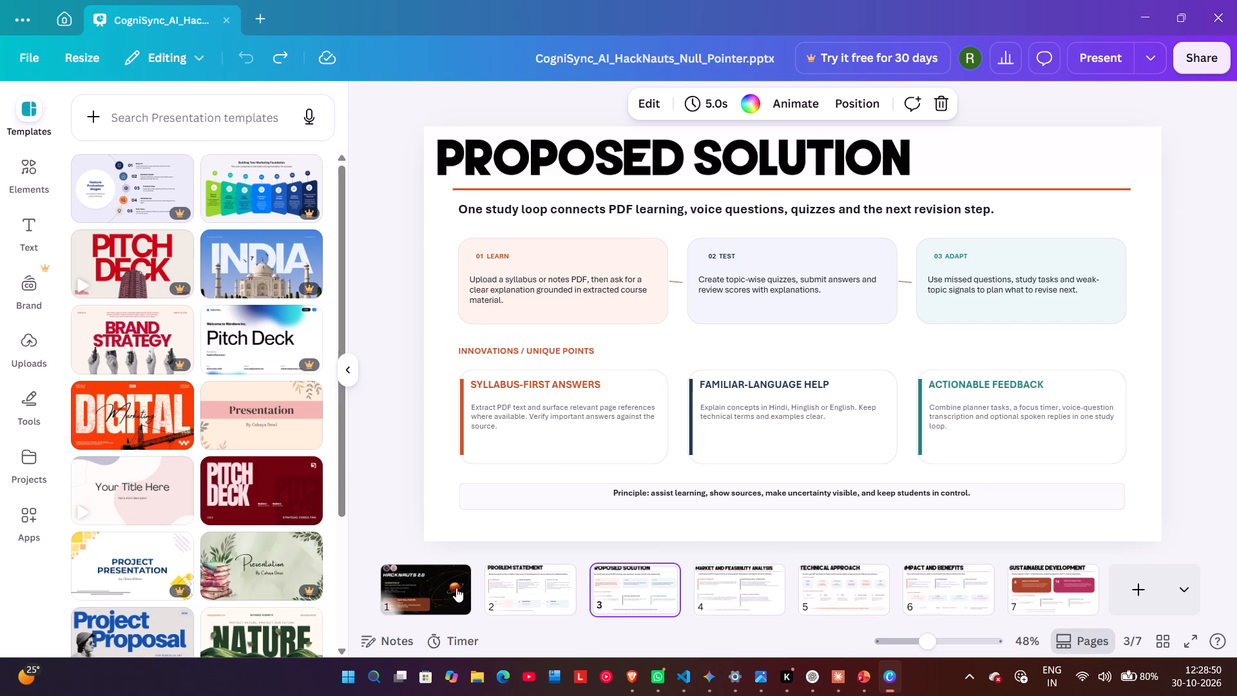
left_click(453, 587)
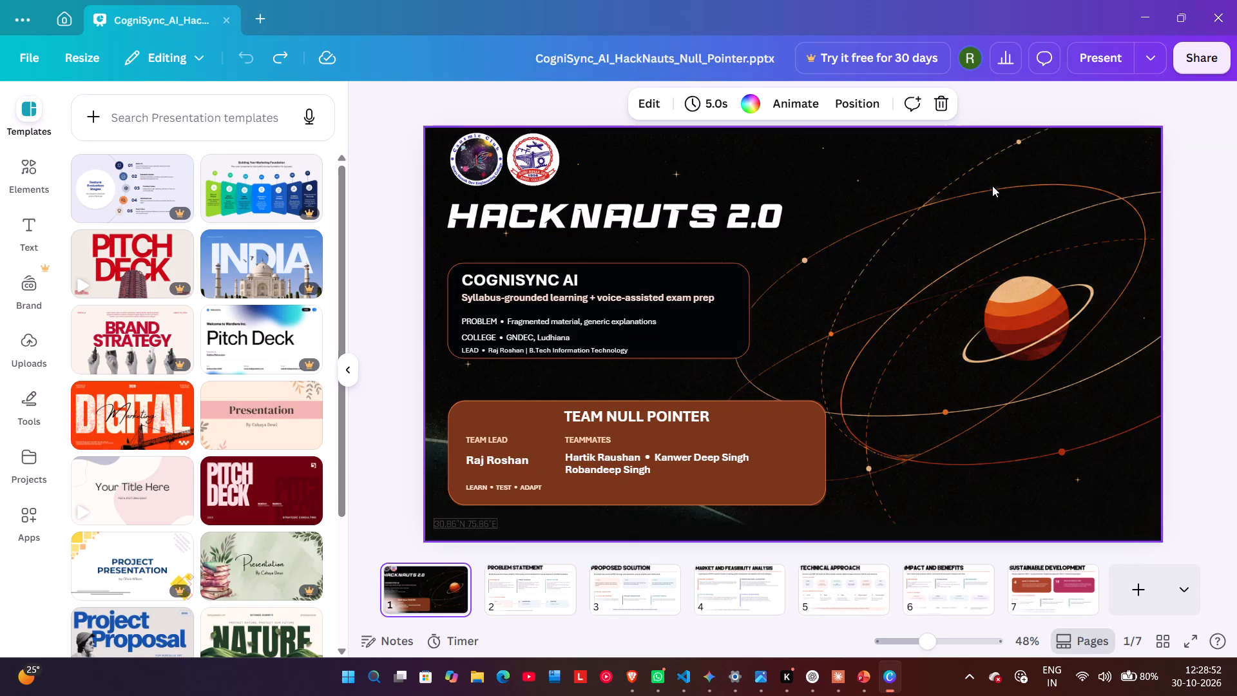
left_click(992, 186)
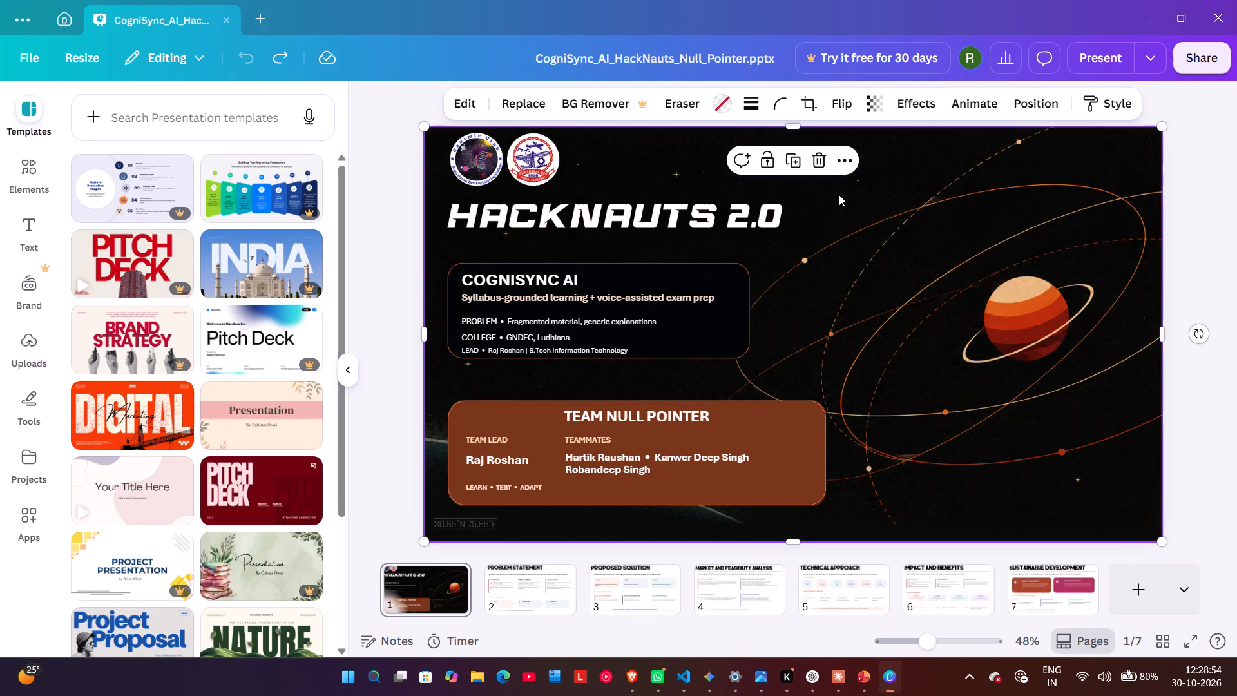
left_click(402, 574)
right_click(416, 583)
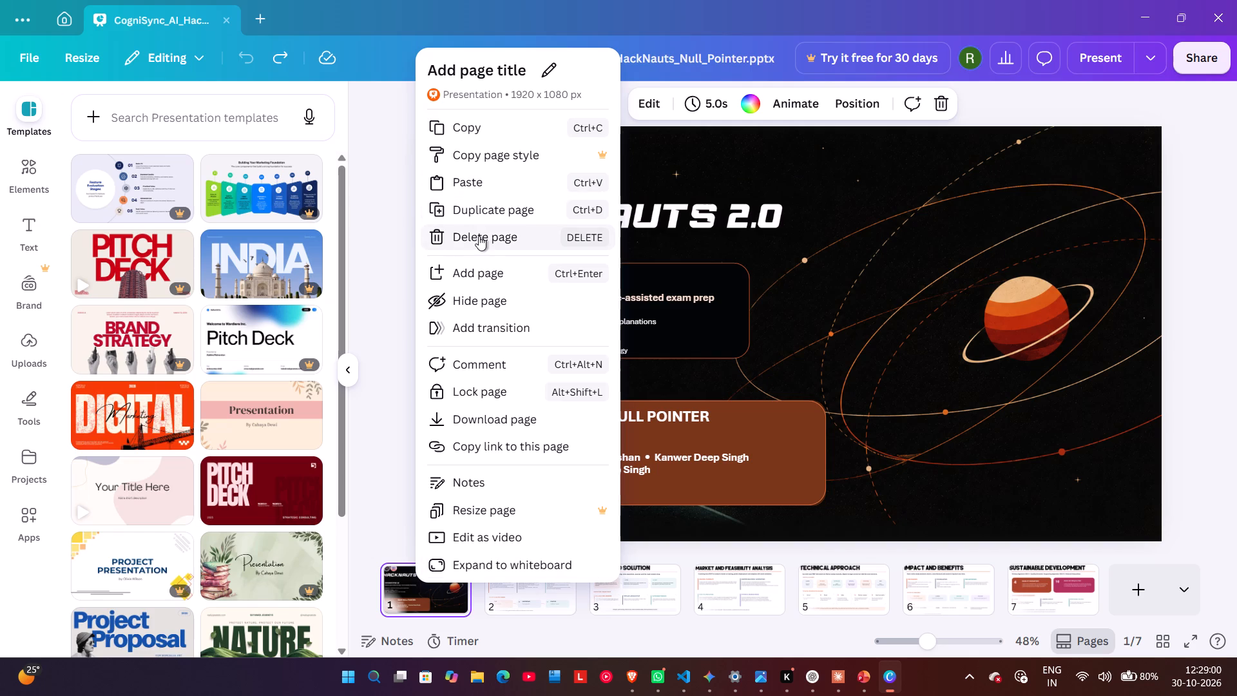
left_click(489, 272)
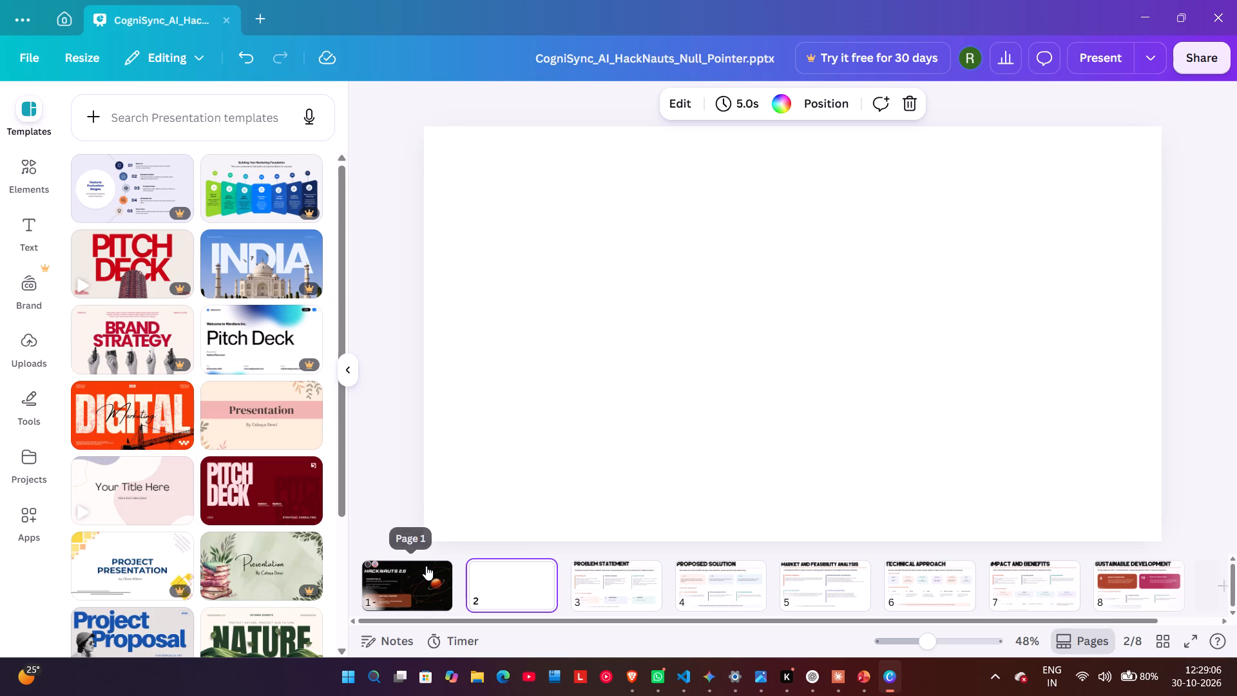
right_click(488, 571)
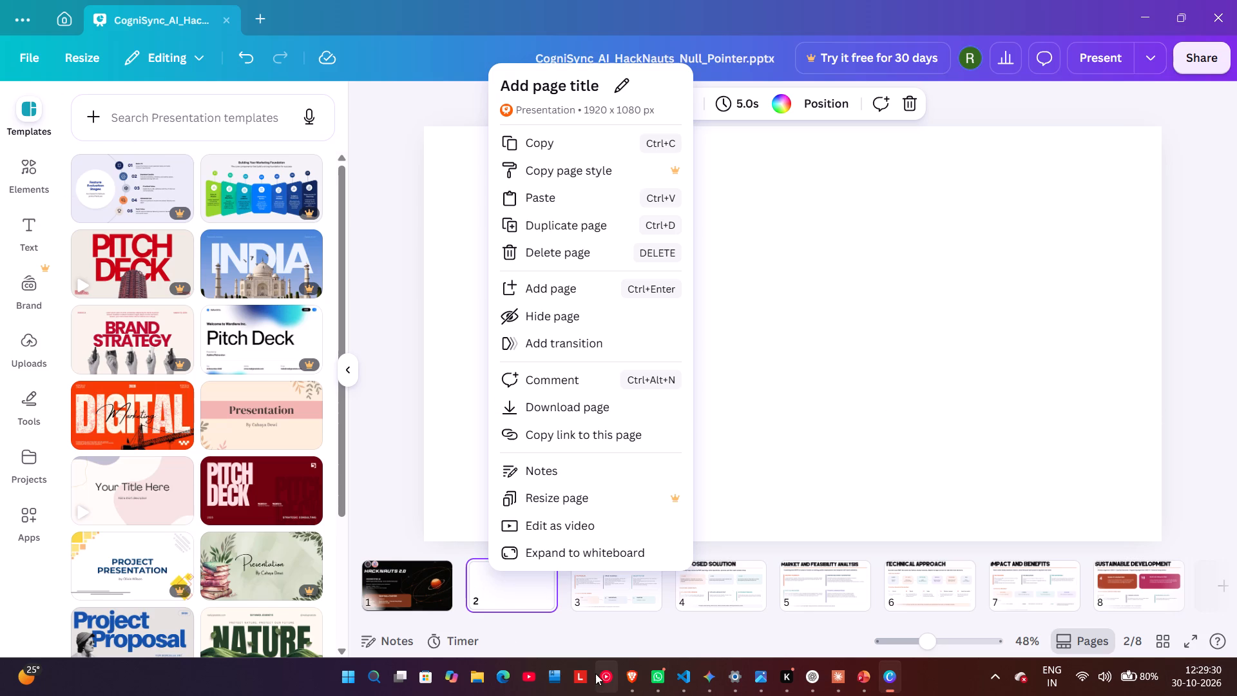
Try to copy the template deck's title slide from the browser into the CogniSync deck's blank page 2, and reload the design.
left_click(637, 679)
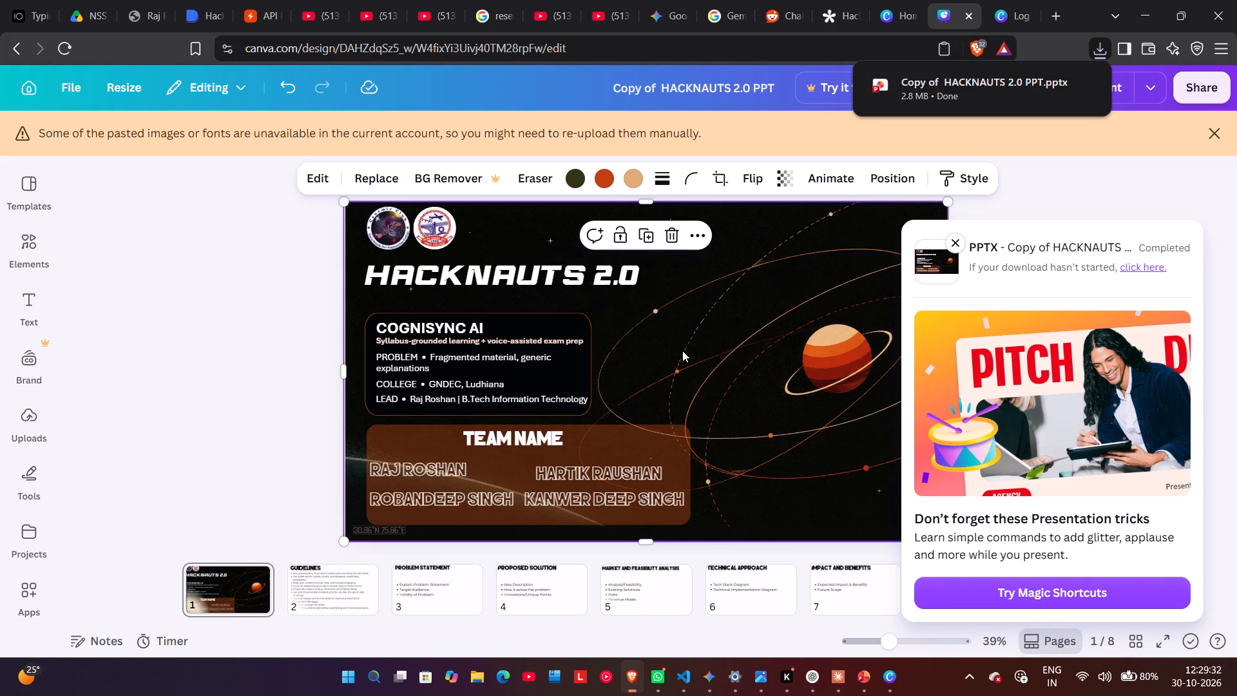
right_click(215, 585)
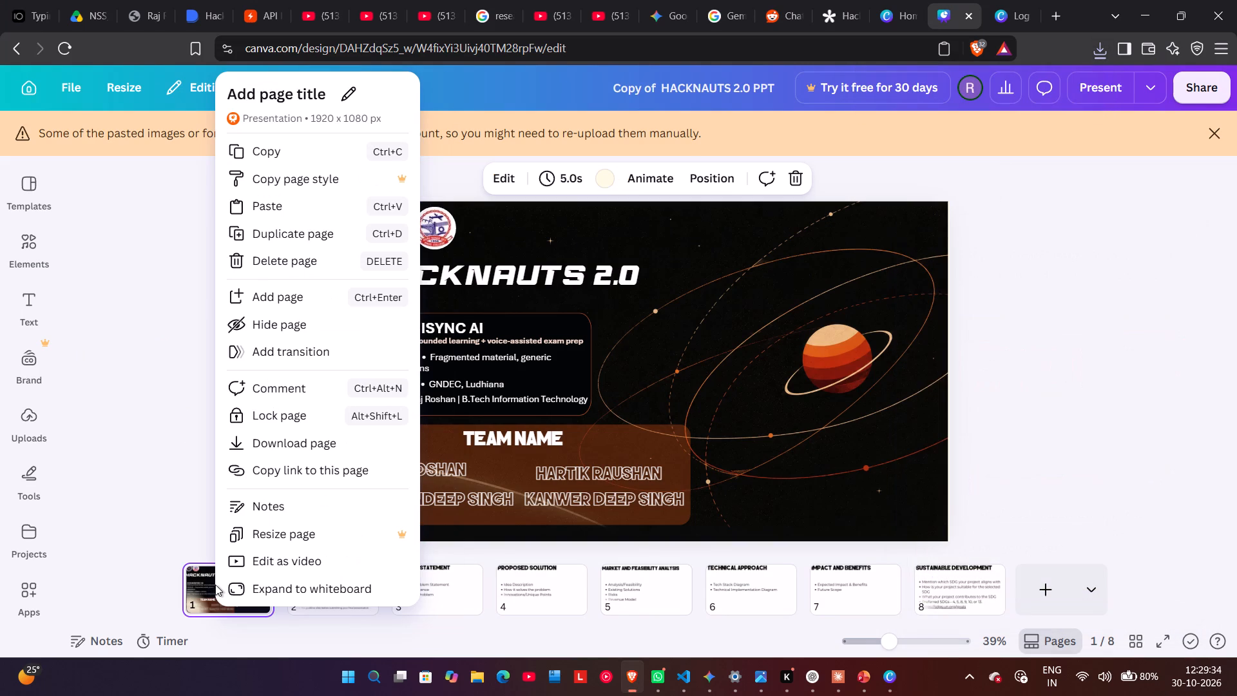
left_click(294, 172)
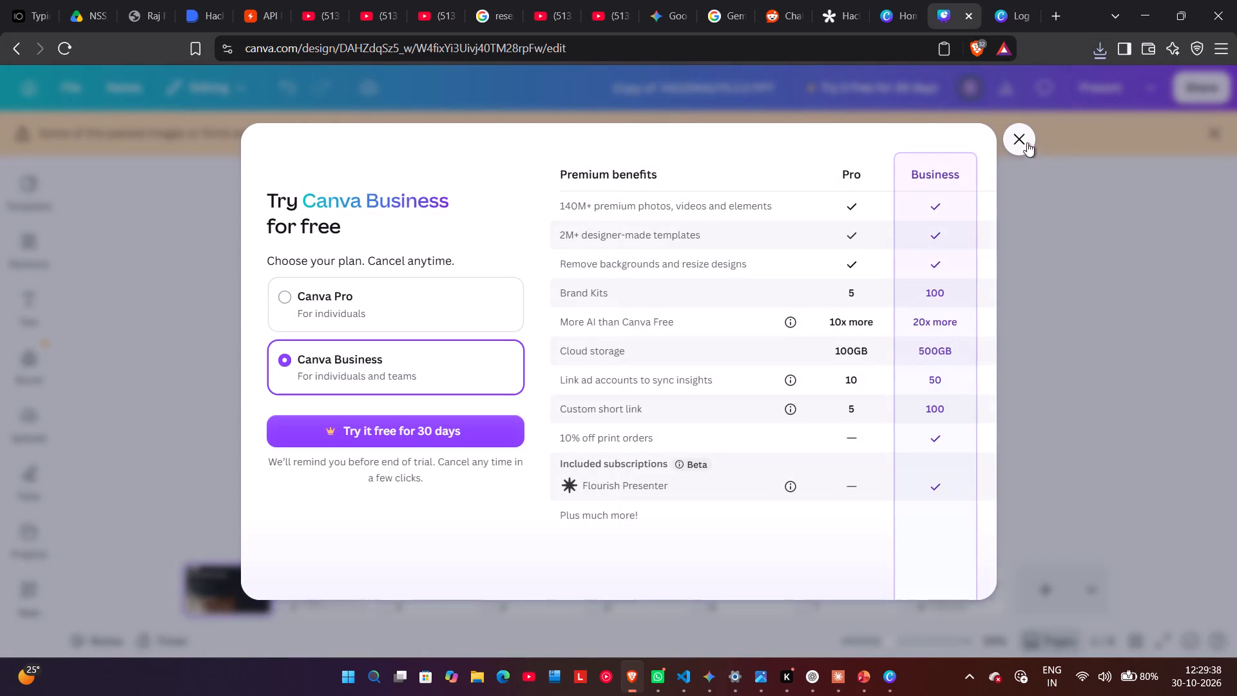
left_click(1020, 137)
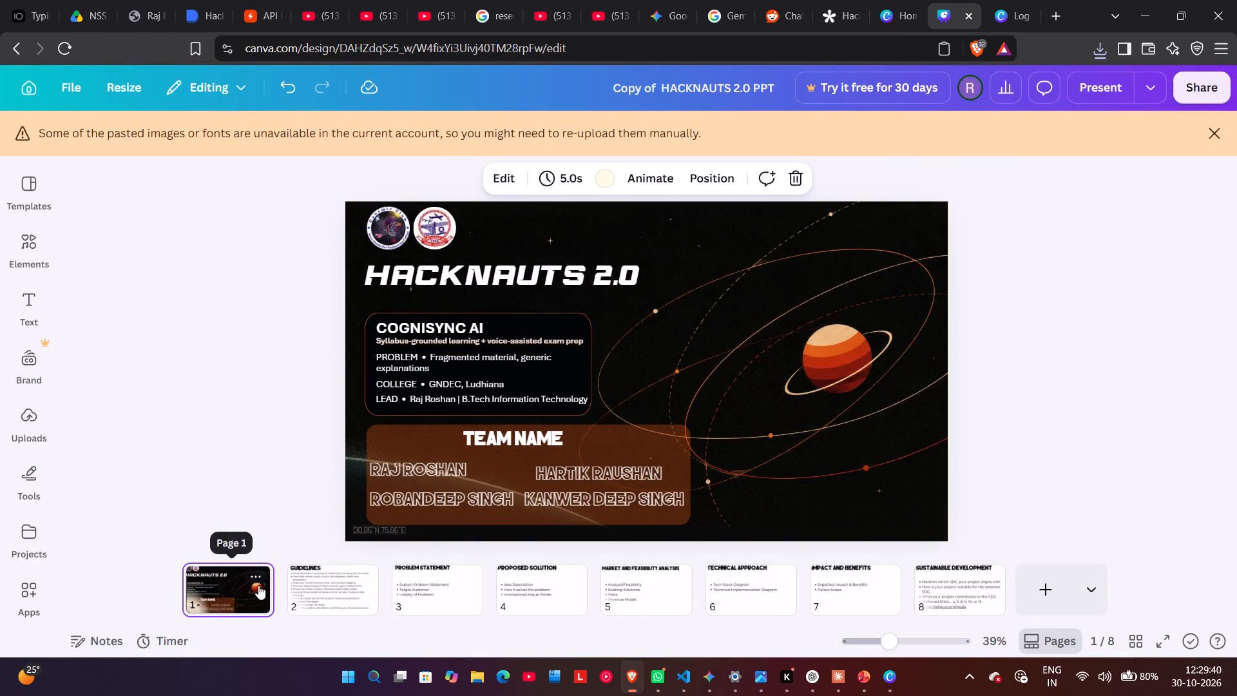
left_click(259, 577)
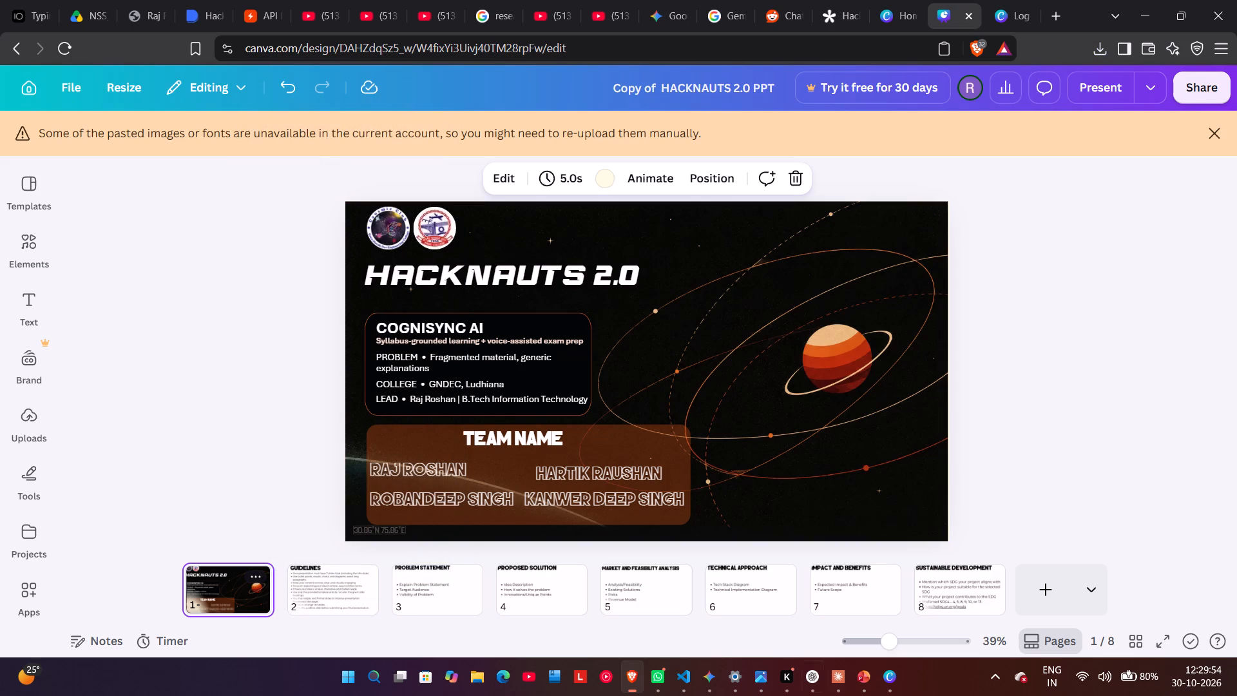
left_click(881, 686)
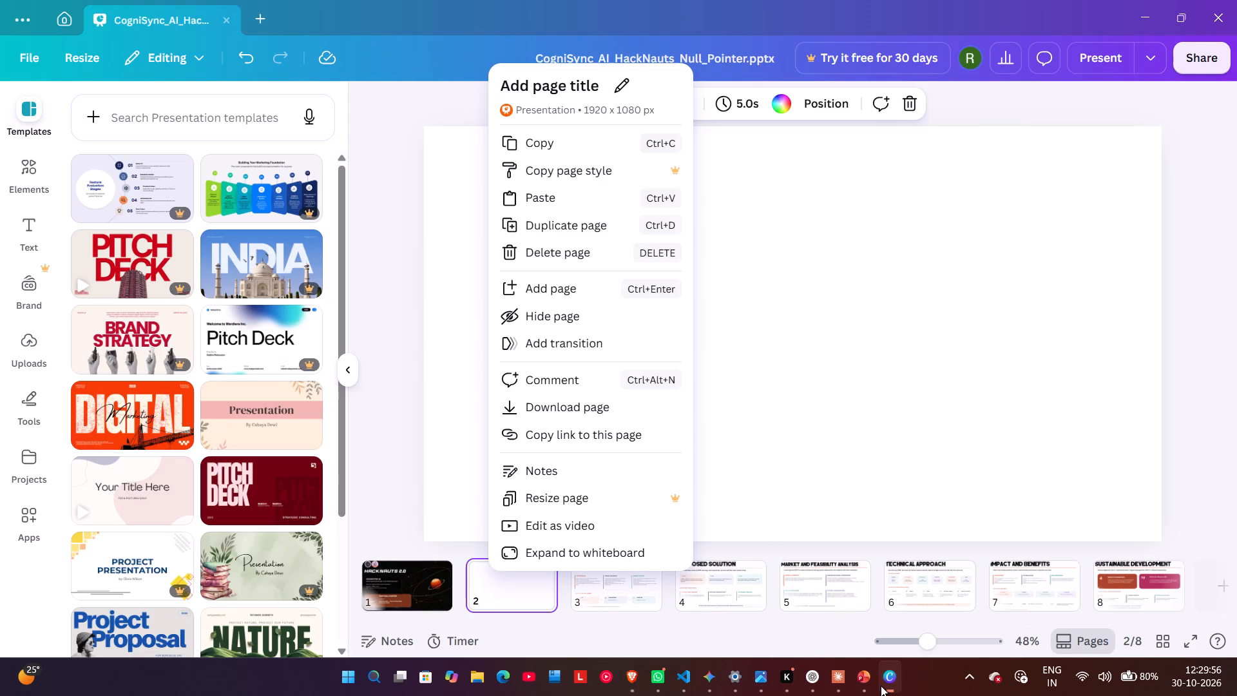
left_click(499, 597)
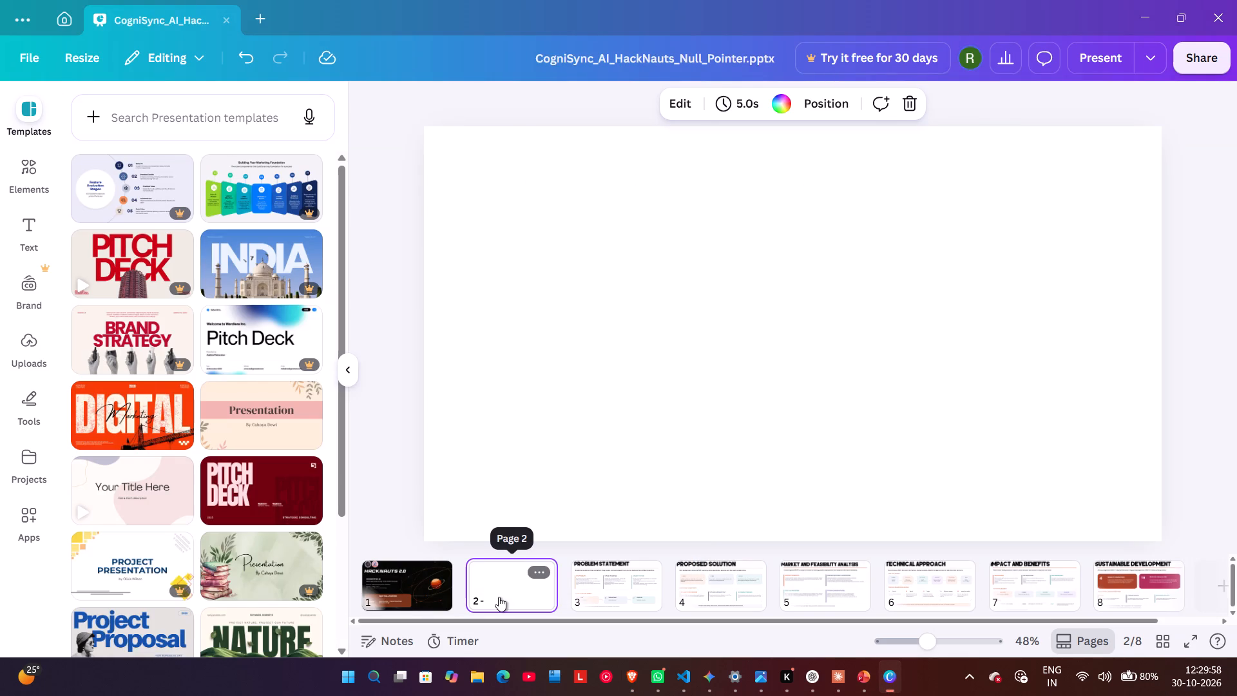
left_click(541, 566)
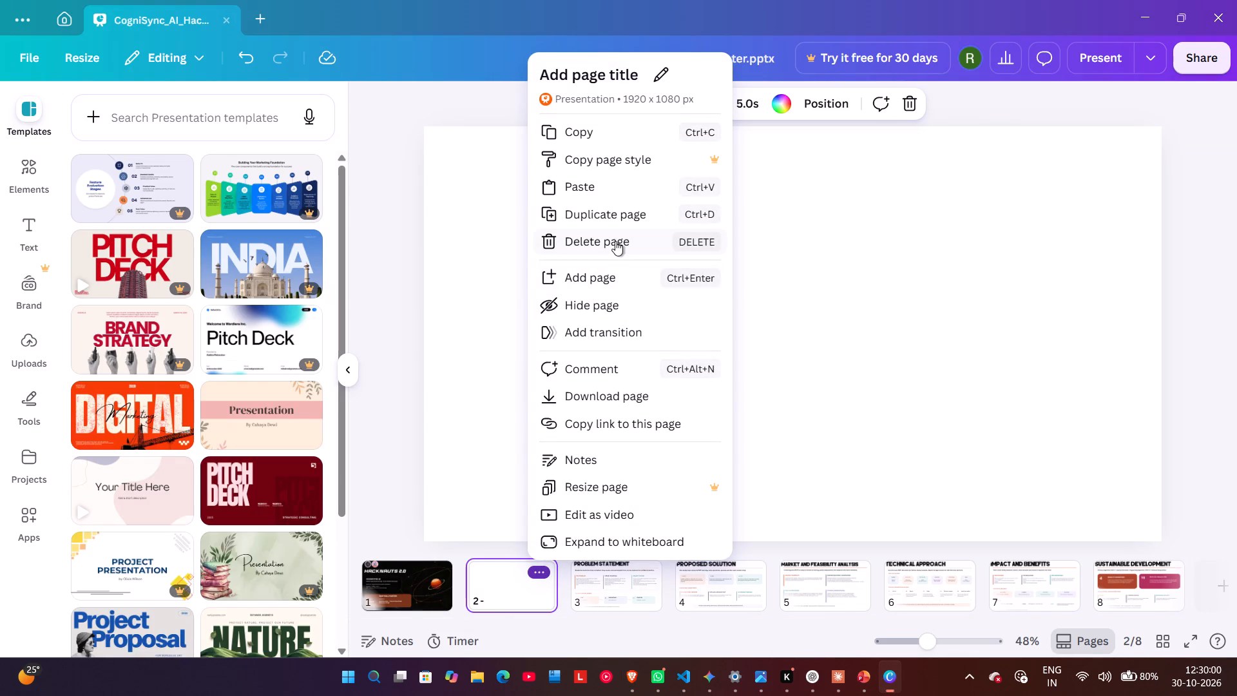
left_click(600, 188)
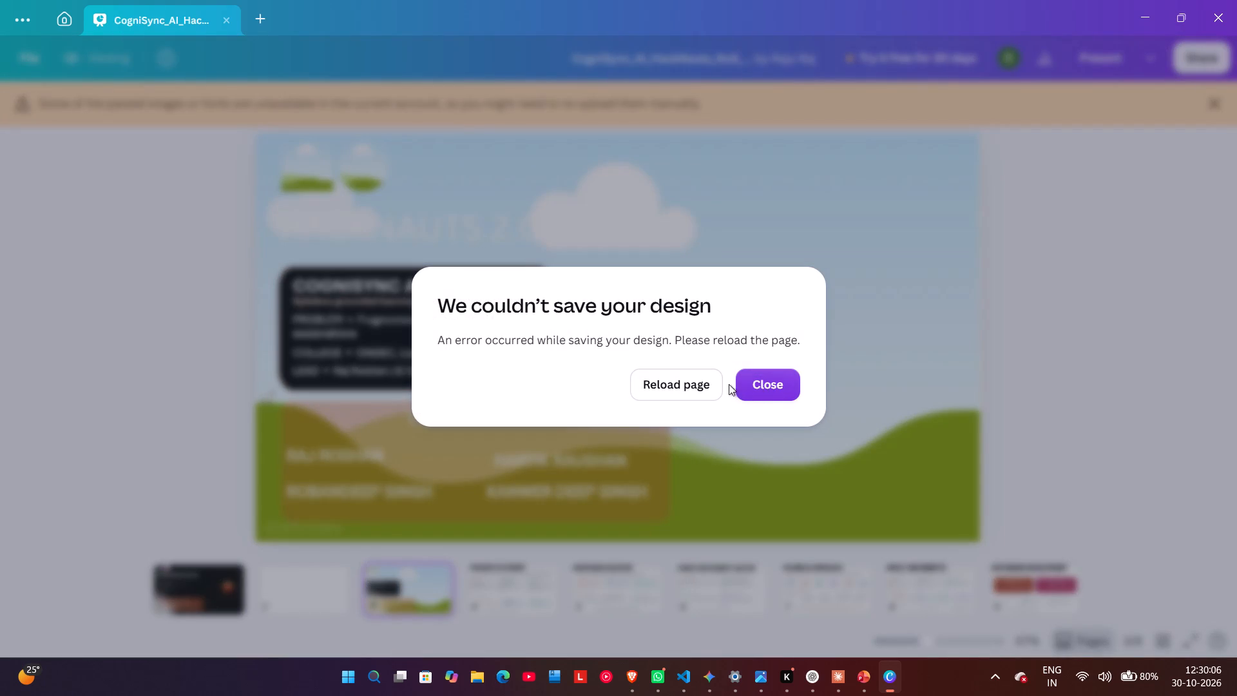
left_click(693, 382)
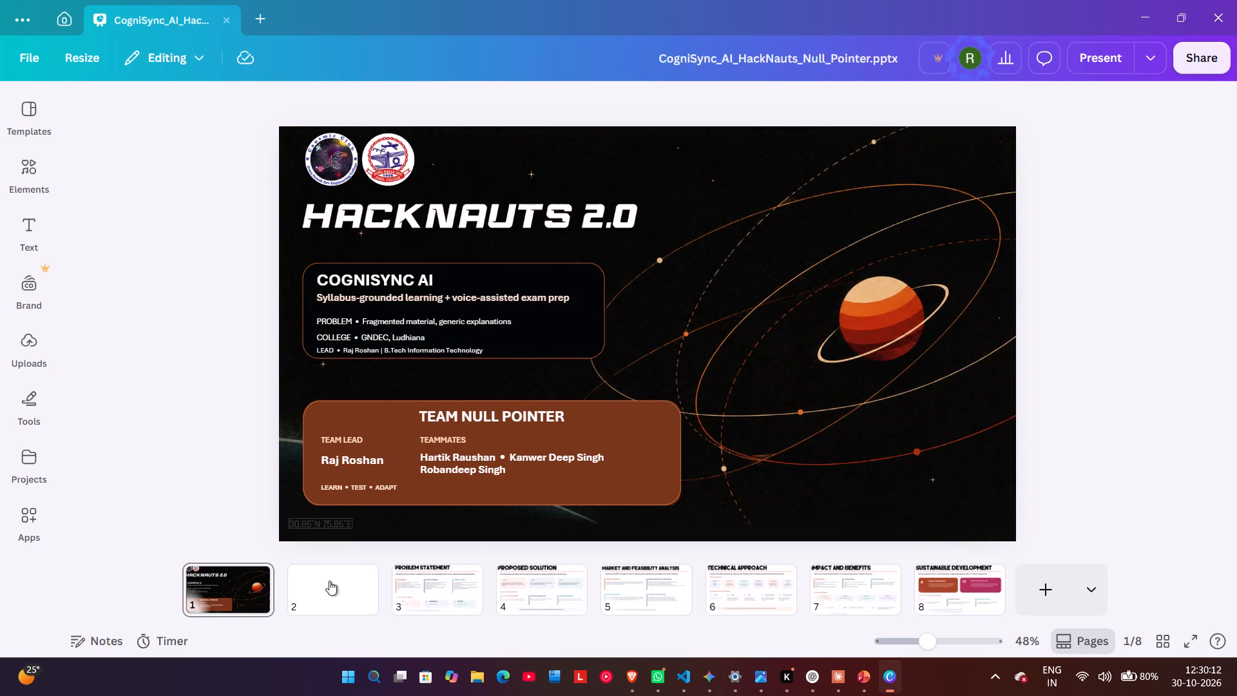
Delete the solid brown team box and the text listing the teammates' names from the CogniSync deck's title slide.
left_click(321, 595)
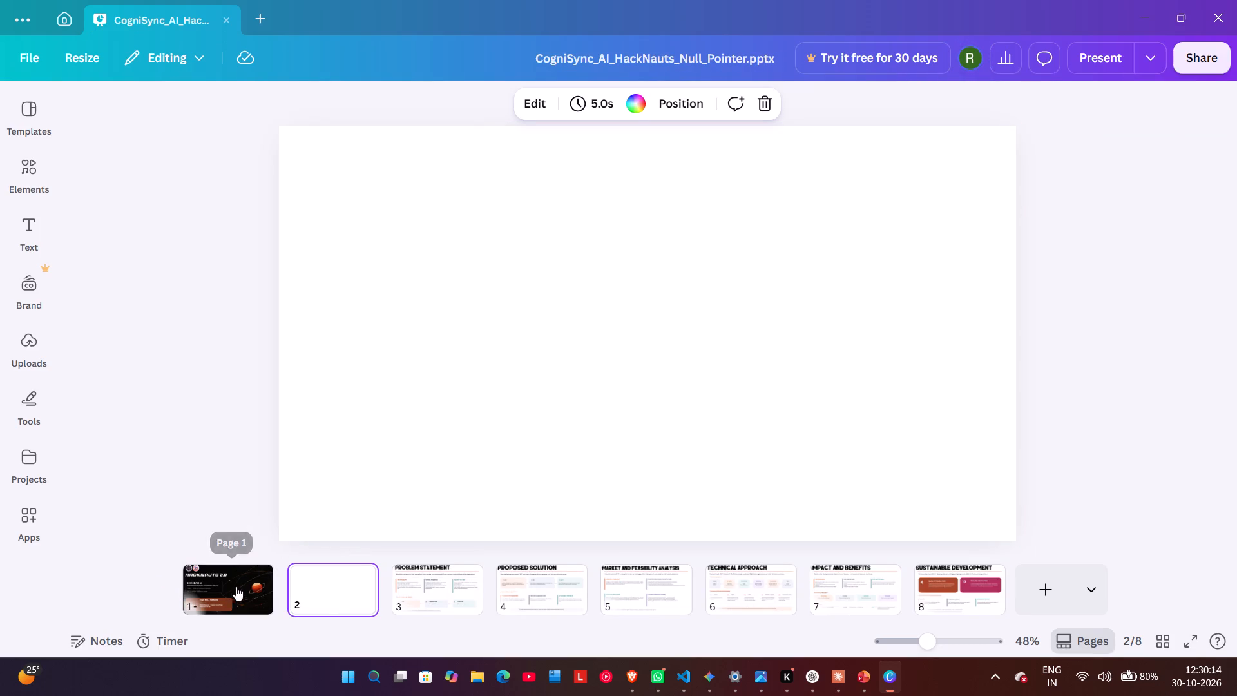
left_click(230, 590)
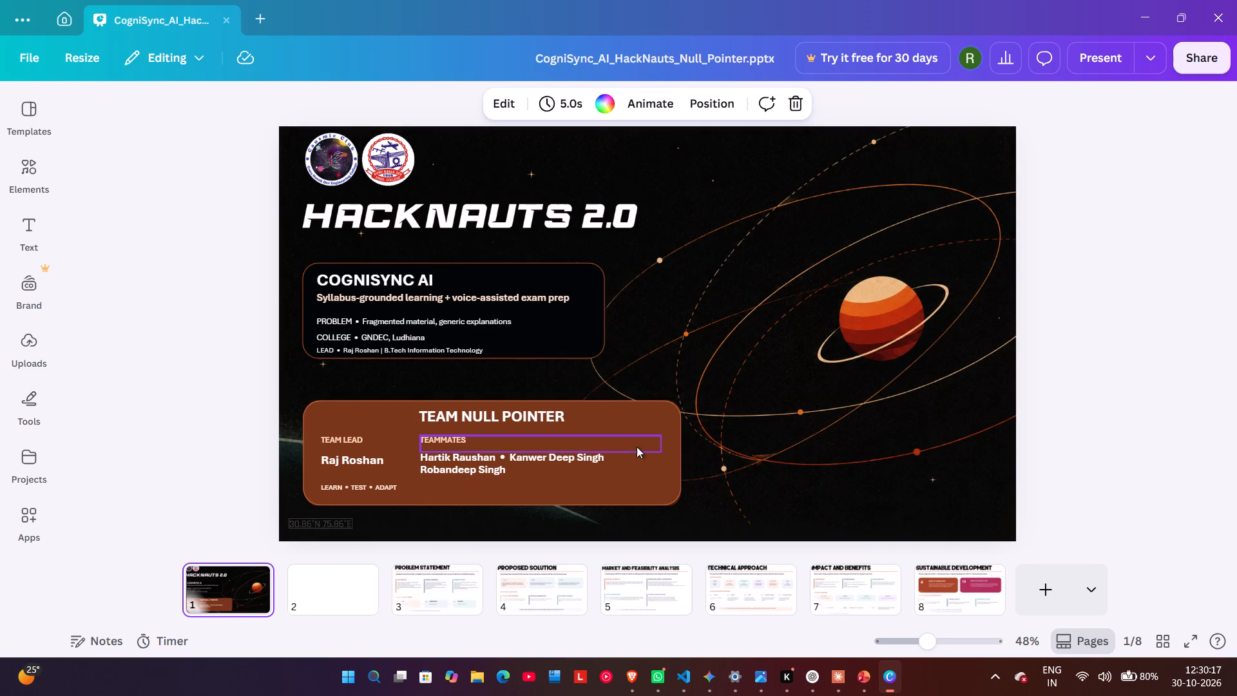
left_click(673, 429)
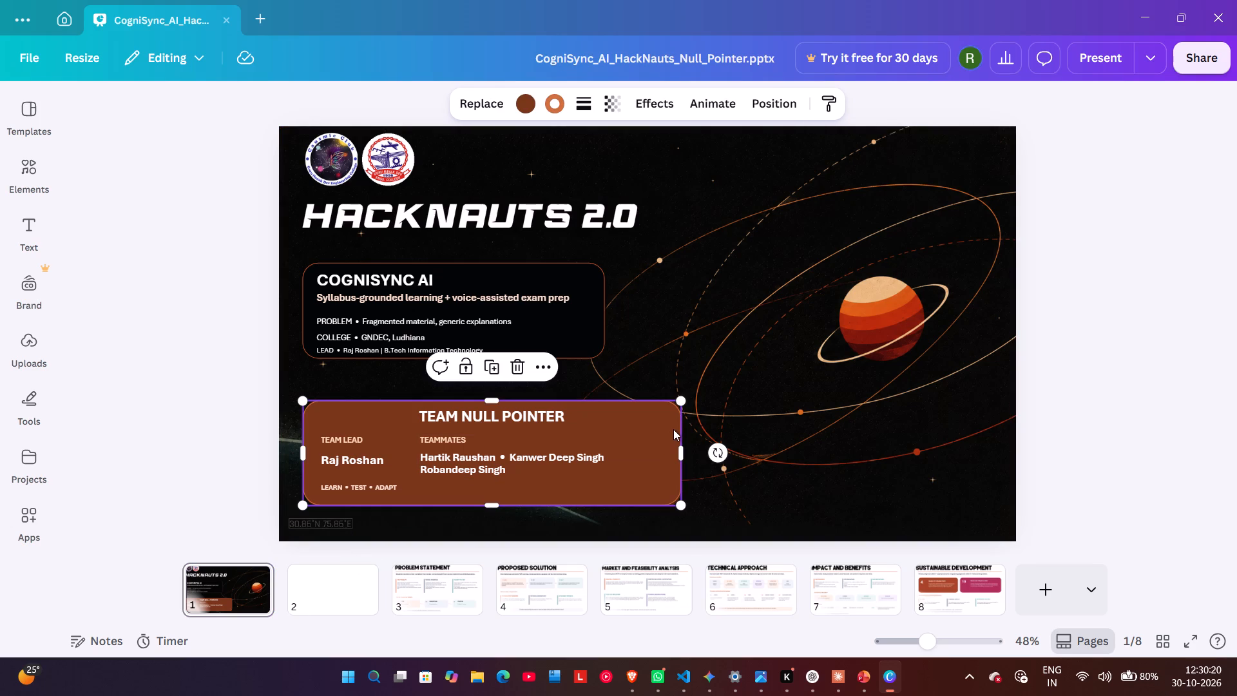
left_click(521, 367)
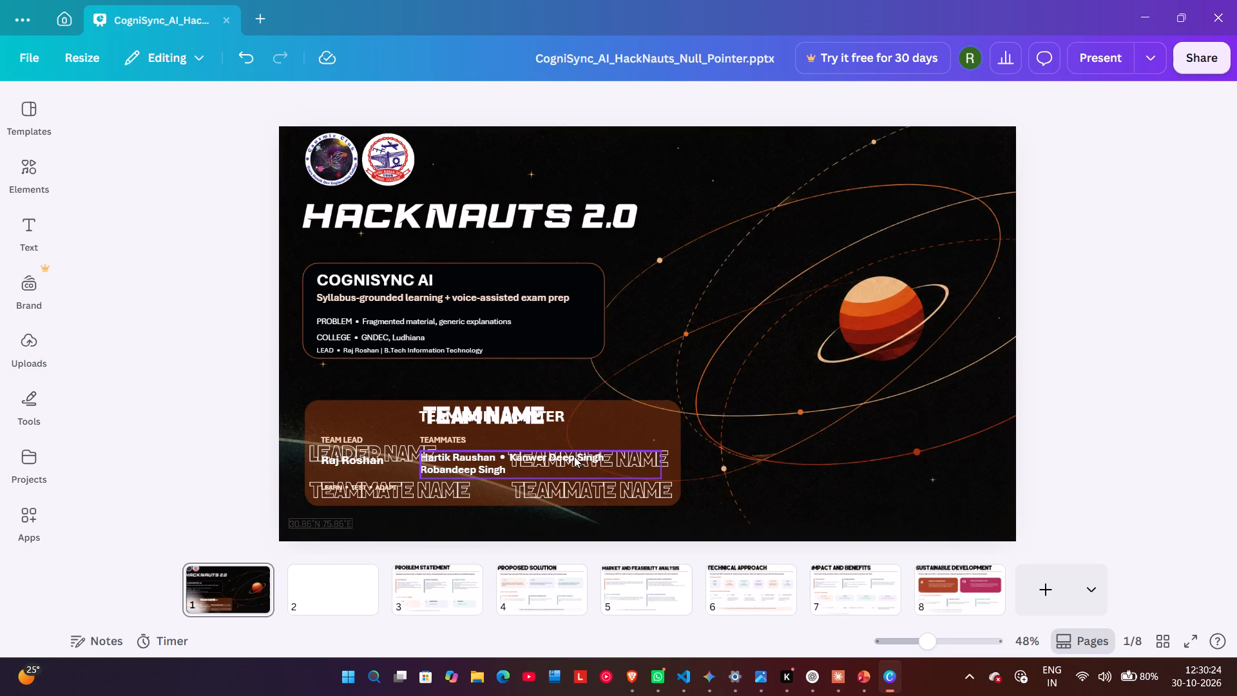
left_click(574, 456)
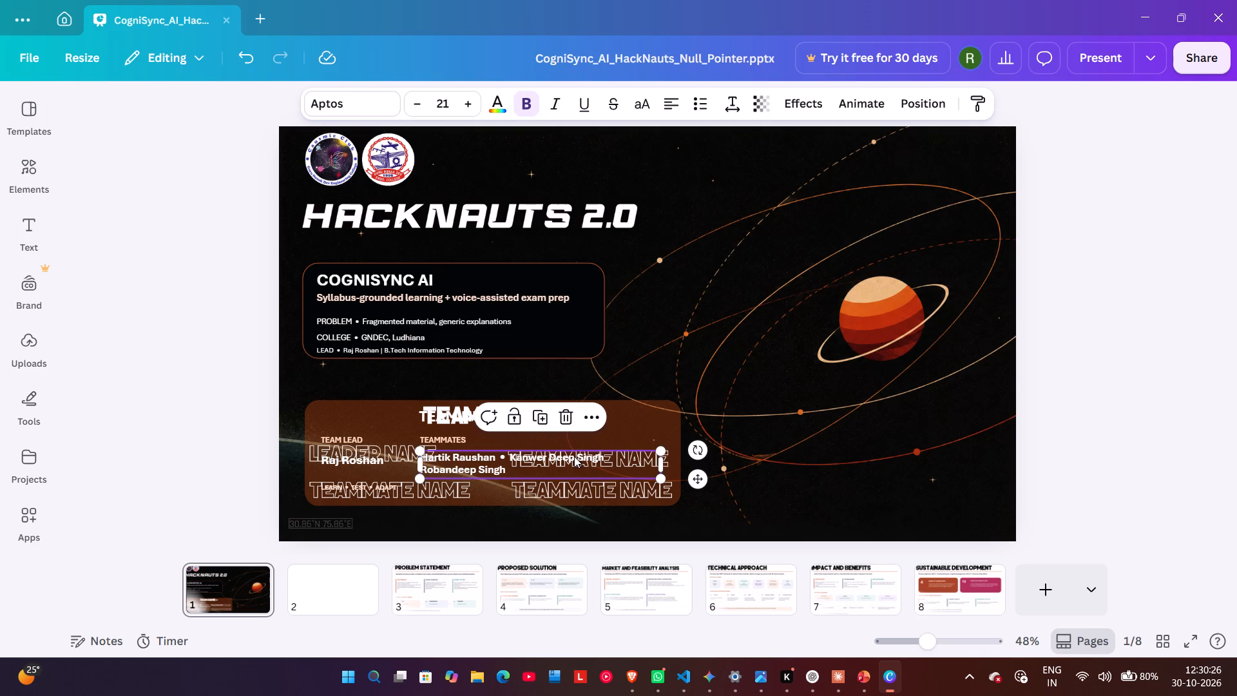
left_click(568, 412)
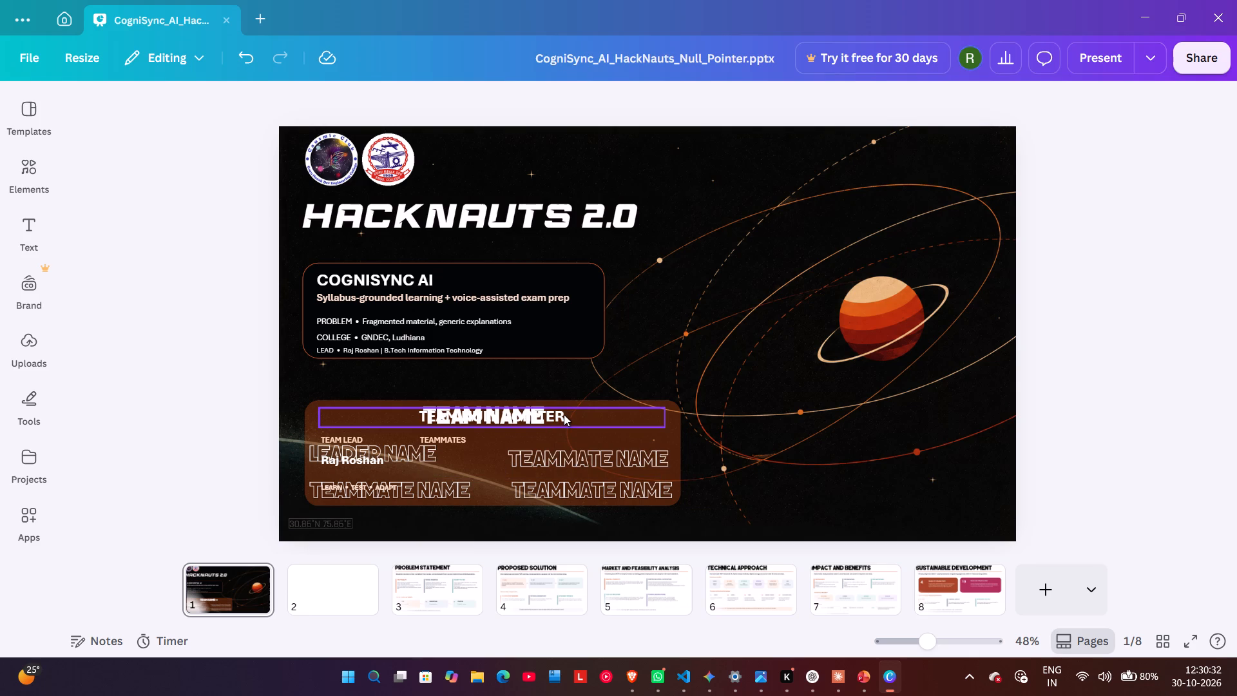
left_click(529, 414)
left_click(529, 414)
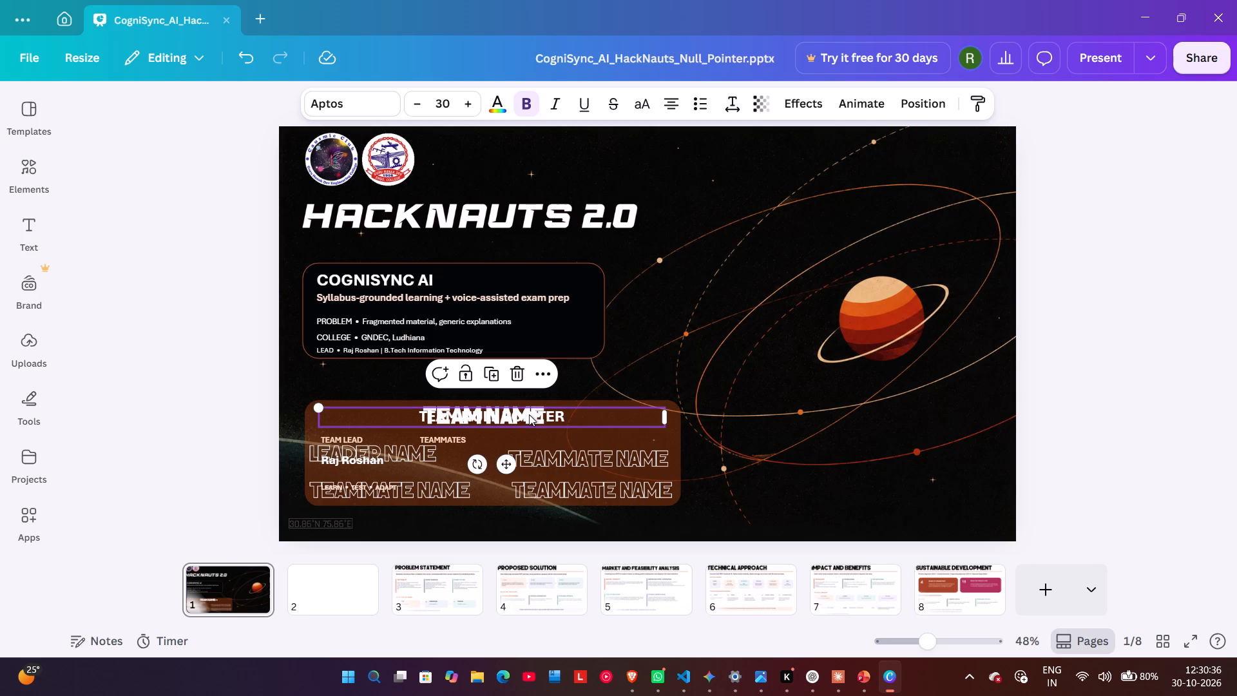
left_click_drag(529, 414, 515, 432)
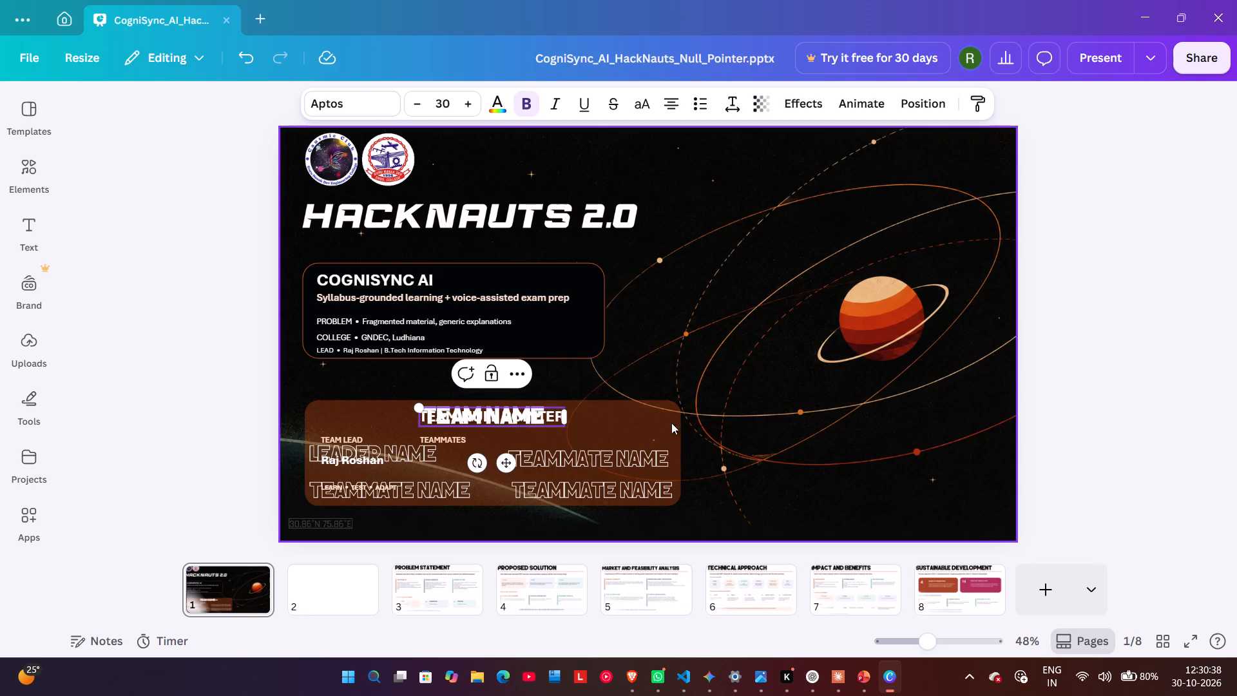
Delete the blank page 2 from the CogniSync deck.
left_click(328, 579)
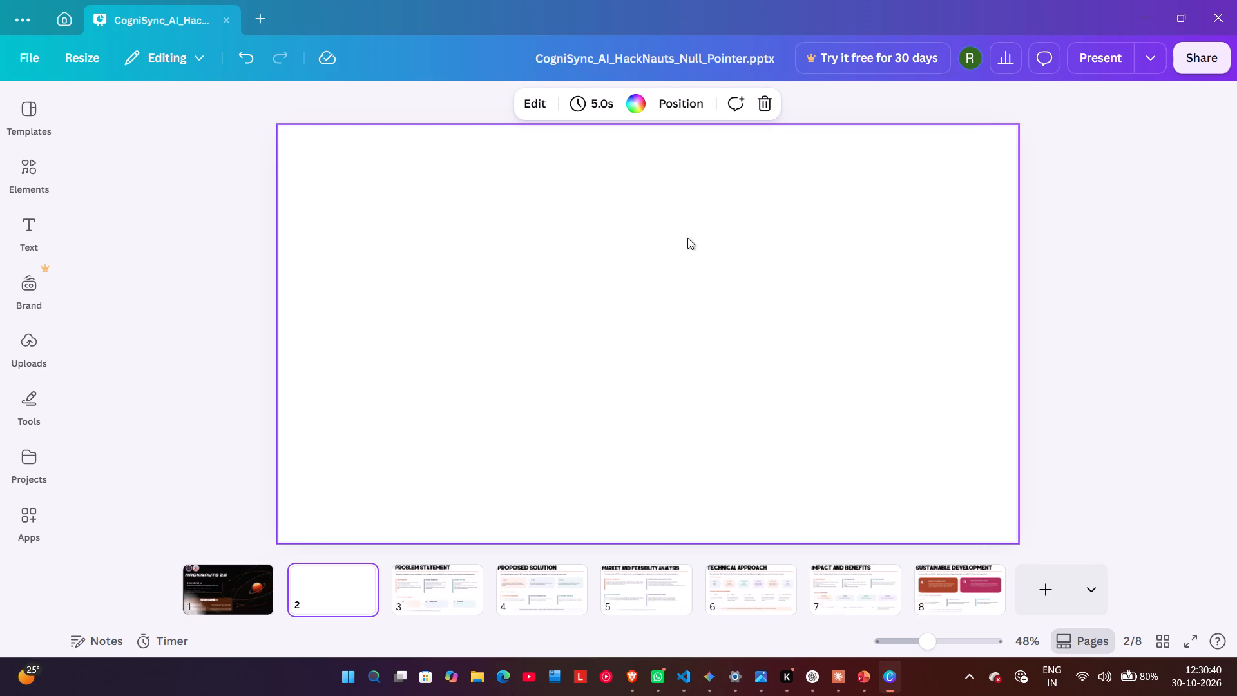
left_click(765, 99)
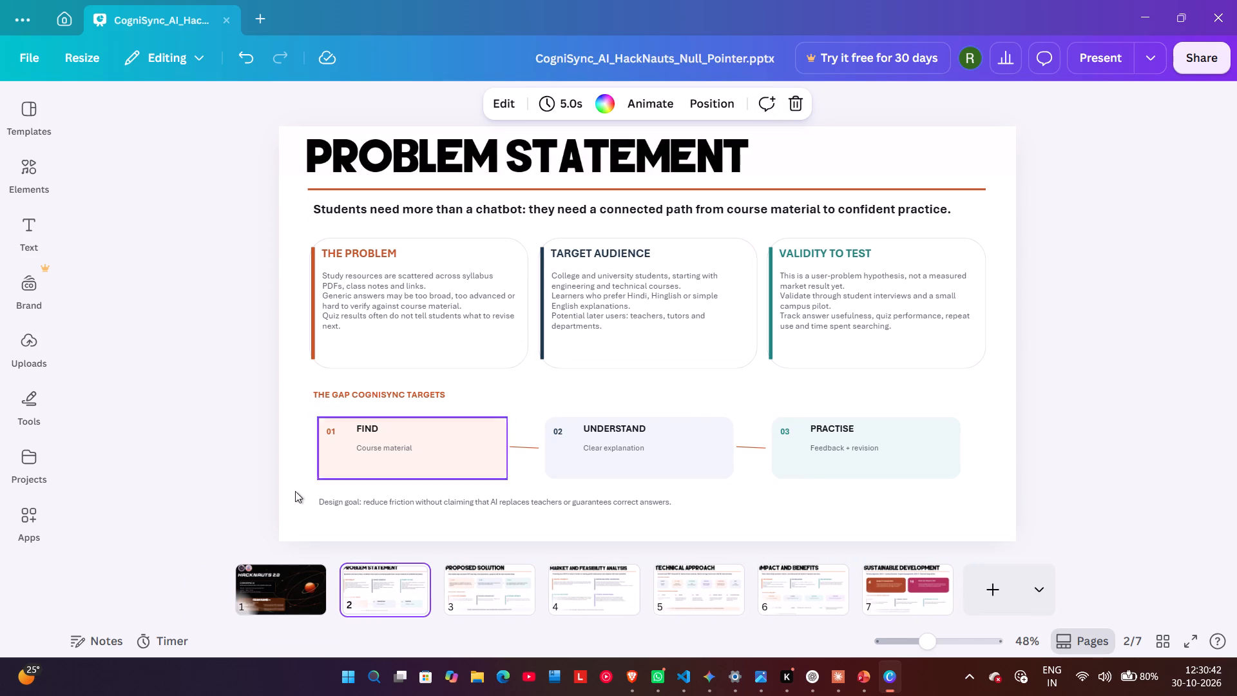
Delete the TEAM NULL POINTER text from the CogniSync deck's title slide, moving it clear of the team box first.
left_click(264, 579)
left_click_drag(440, 414, 428, 516)
left_click(494, 416)
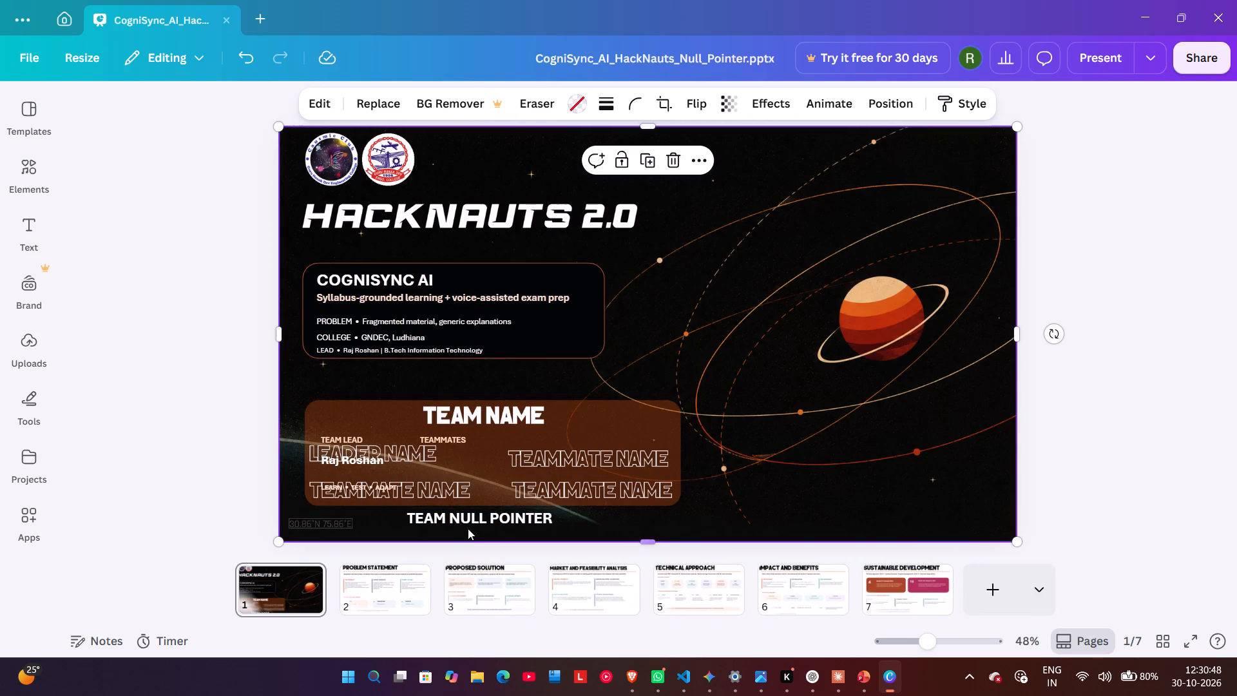
left_click(472, 515)
left_click(504, 481)
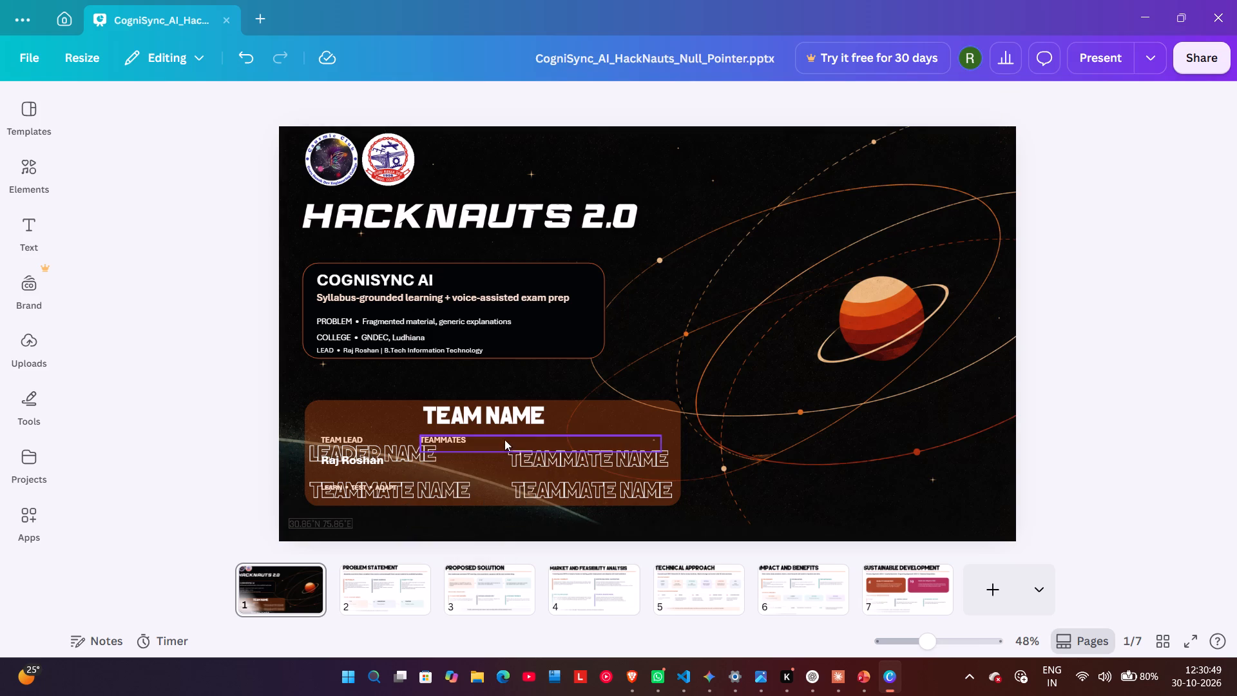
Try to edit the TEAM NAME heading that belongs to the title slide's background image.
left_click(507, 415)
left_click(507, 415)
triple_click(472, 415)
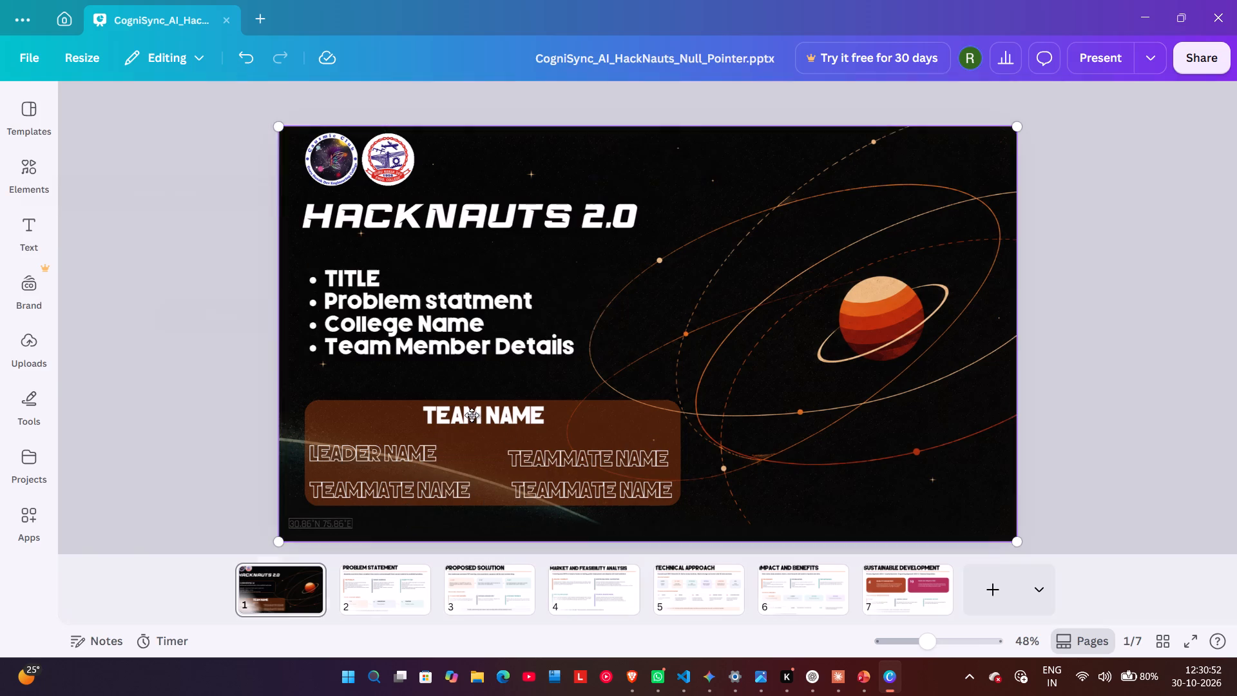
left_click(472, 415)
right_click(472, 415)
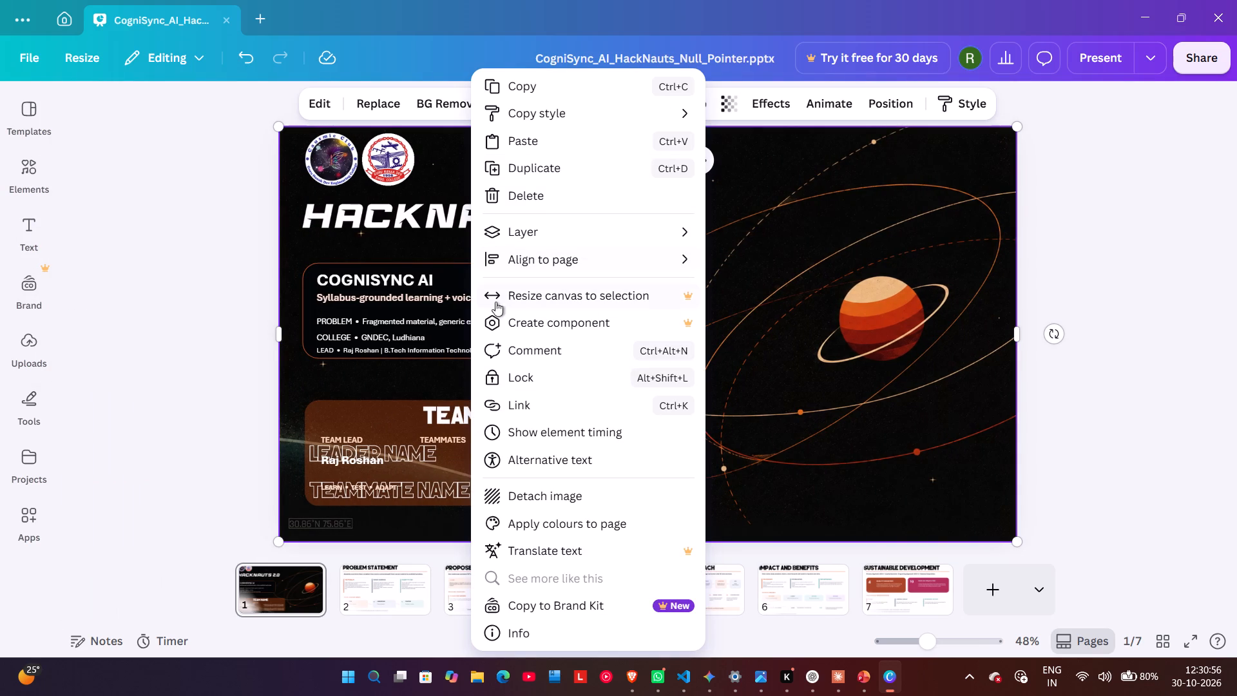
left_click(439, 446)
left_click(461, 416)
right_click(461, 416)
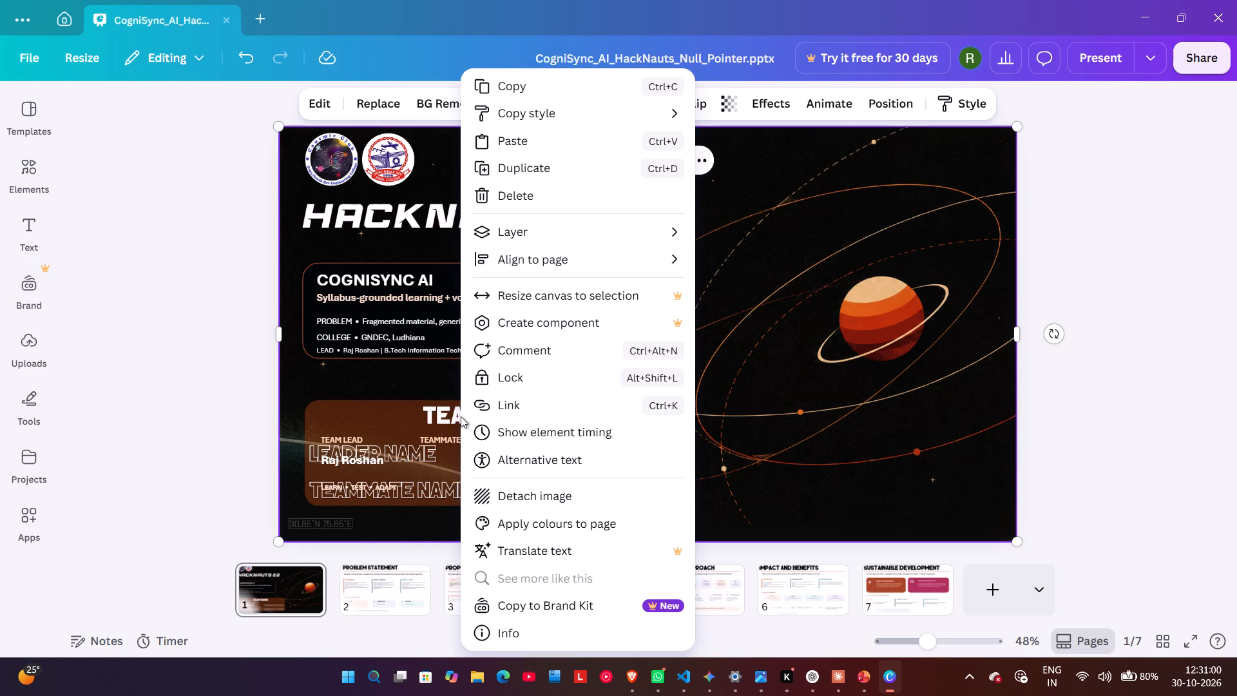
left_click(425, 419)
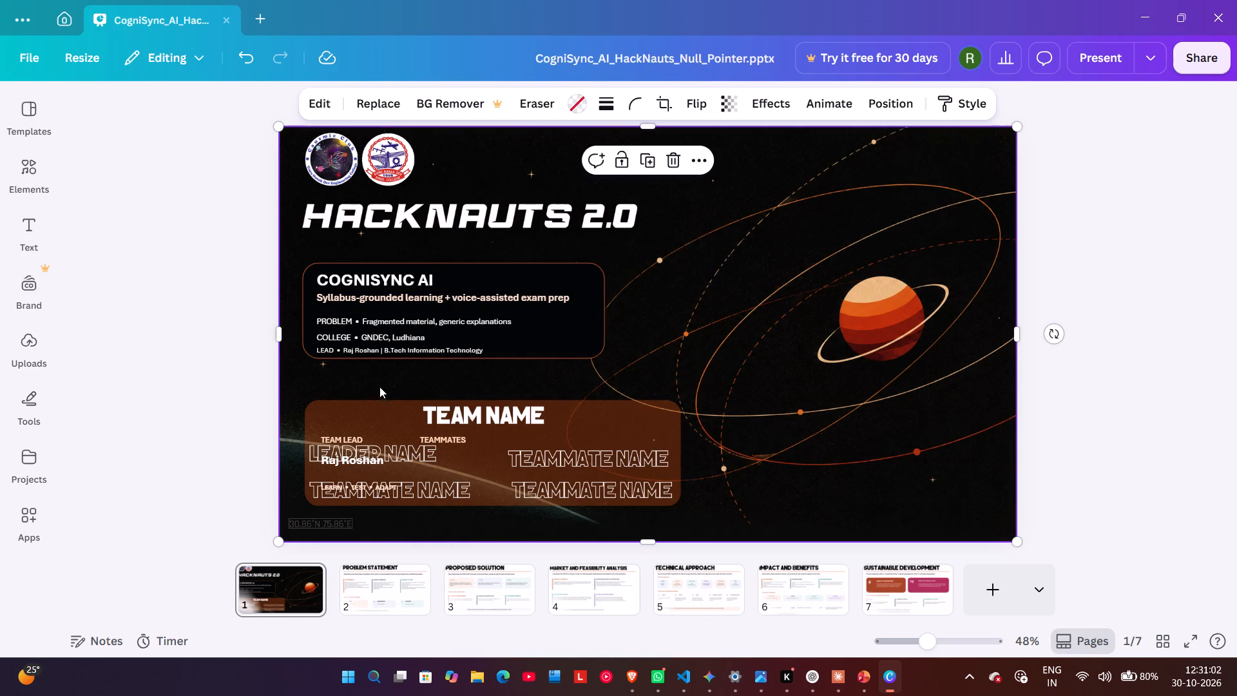
Delete the team lead's name, the TEAMMATES and TEAM LEAD labels, and the small tagline from the title slide's team box.
left_click(336, 461)
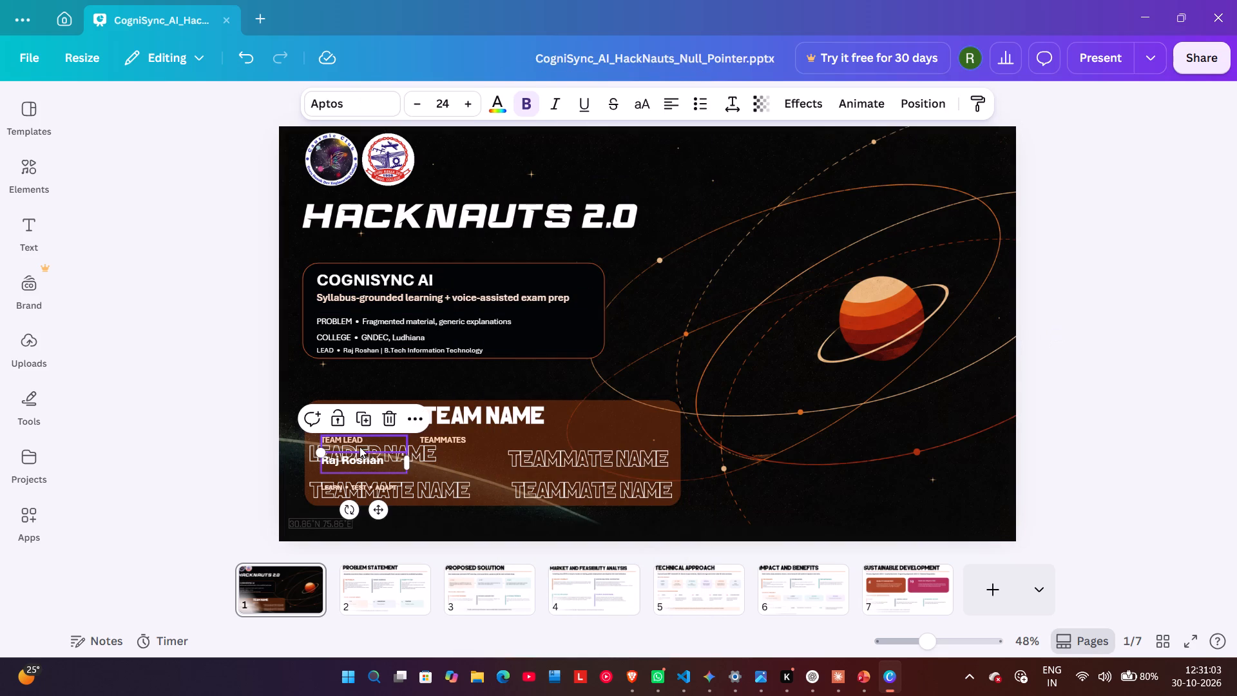
left_click(383, 411)
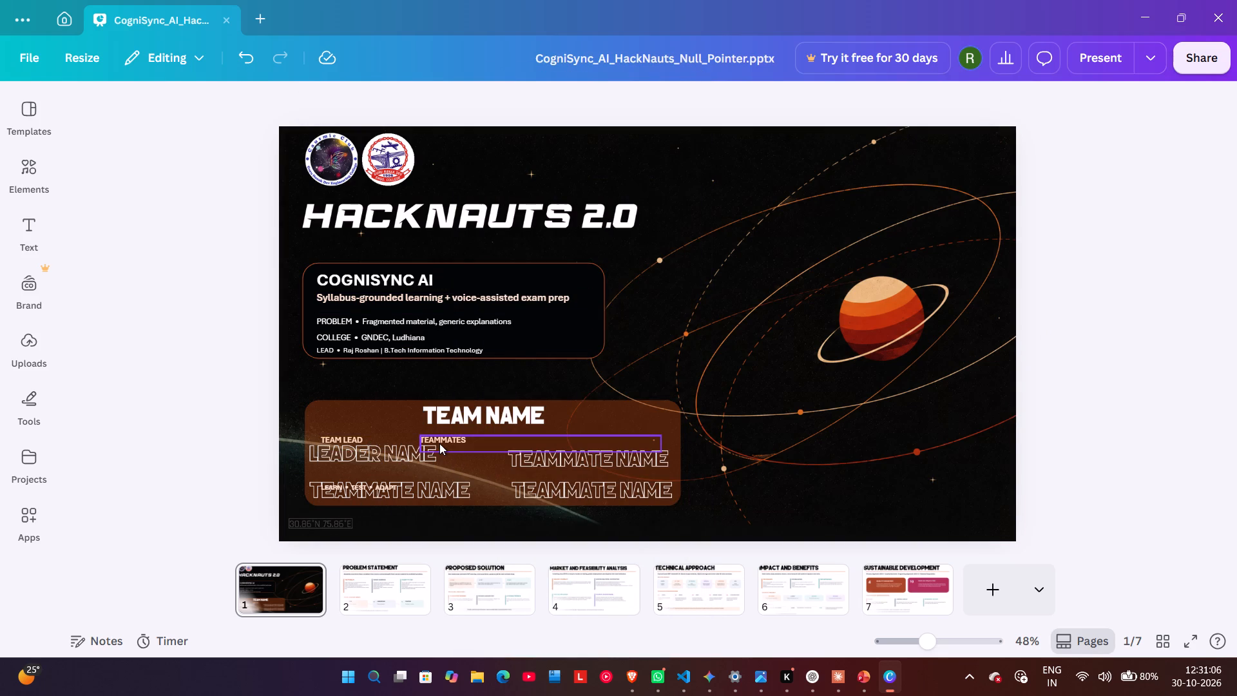
left_click(439, 443)
left_click(565, 404)
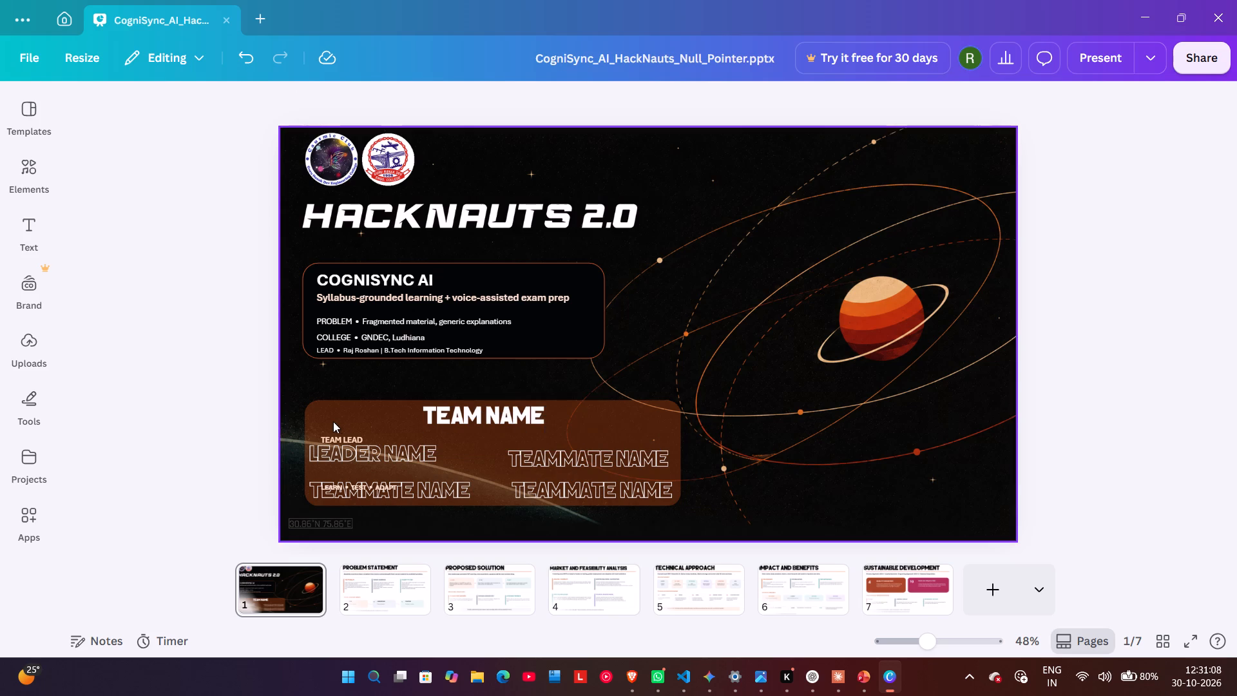
left_click(331, 436)
left_click(391, 396)
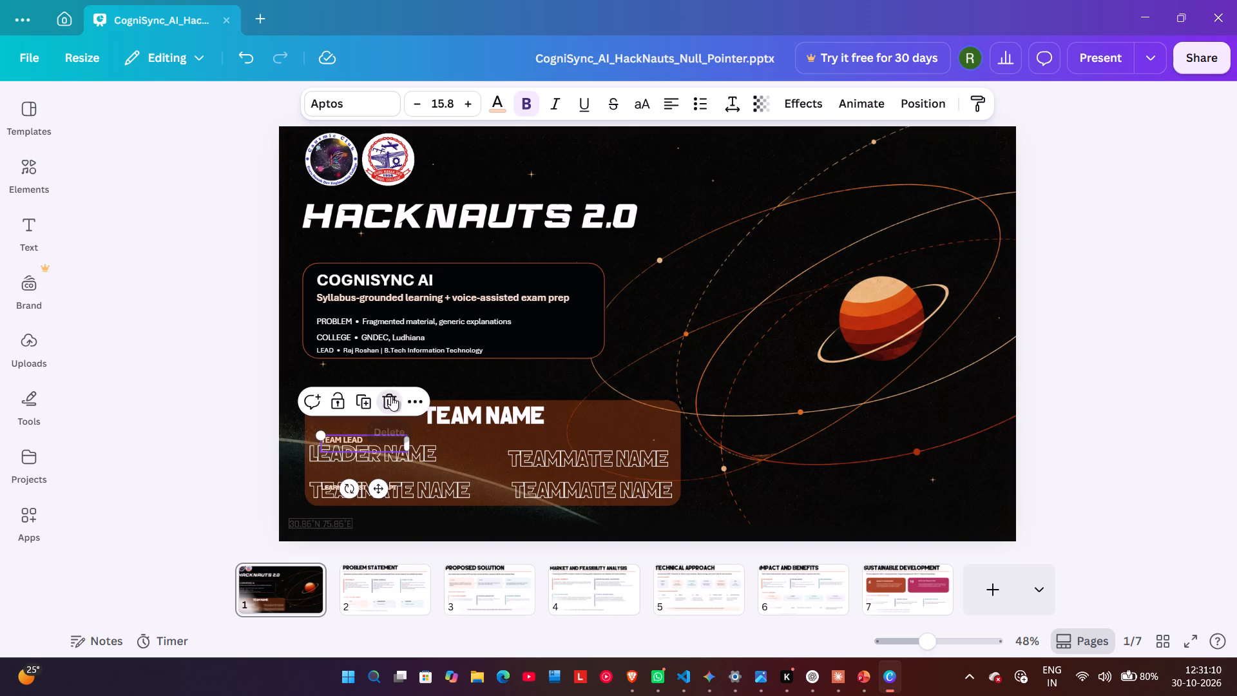
left_click(363, 449)
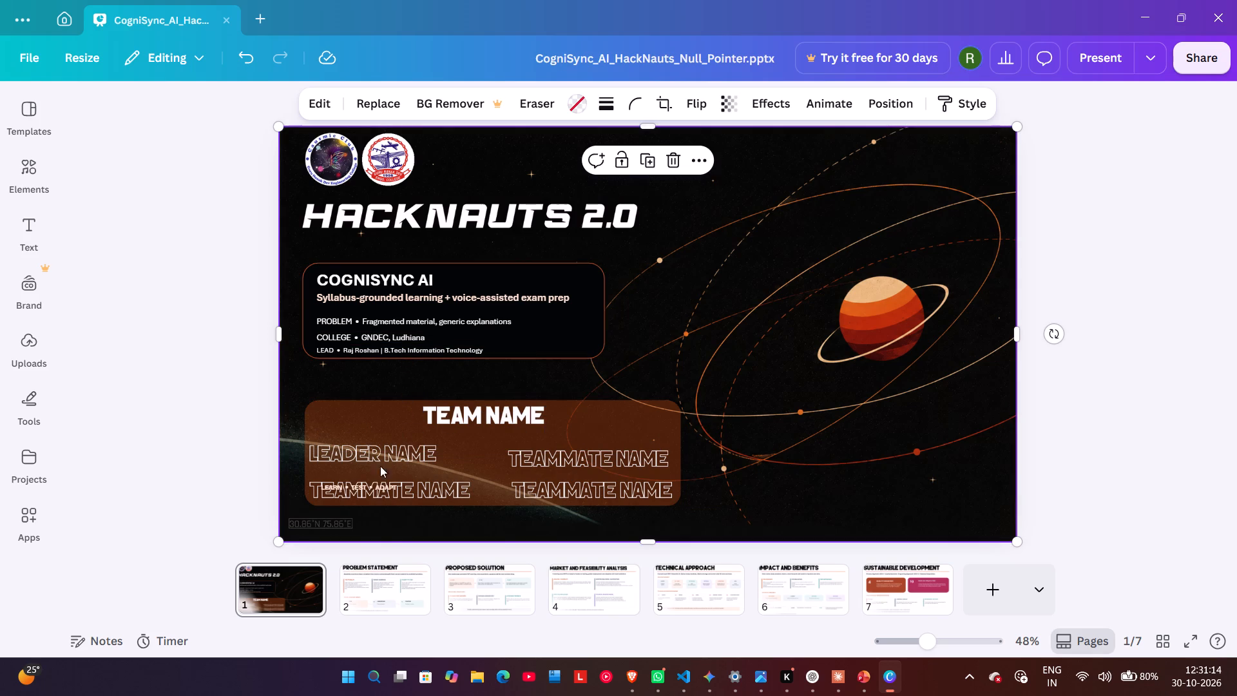
left_click(421, 487)
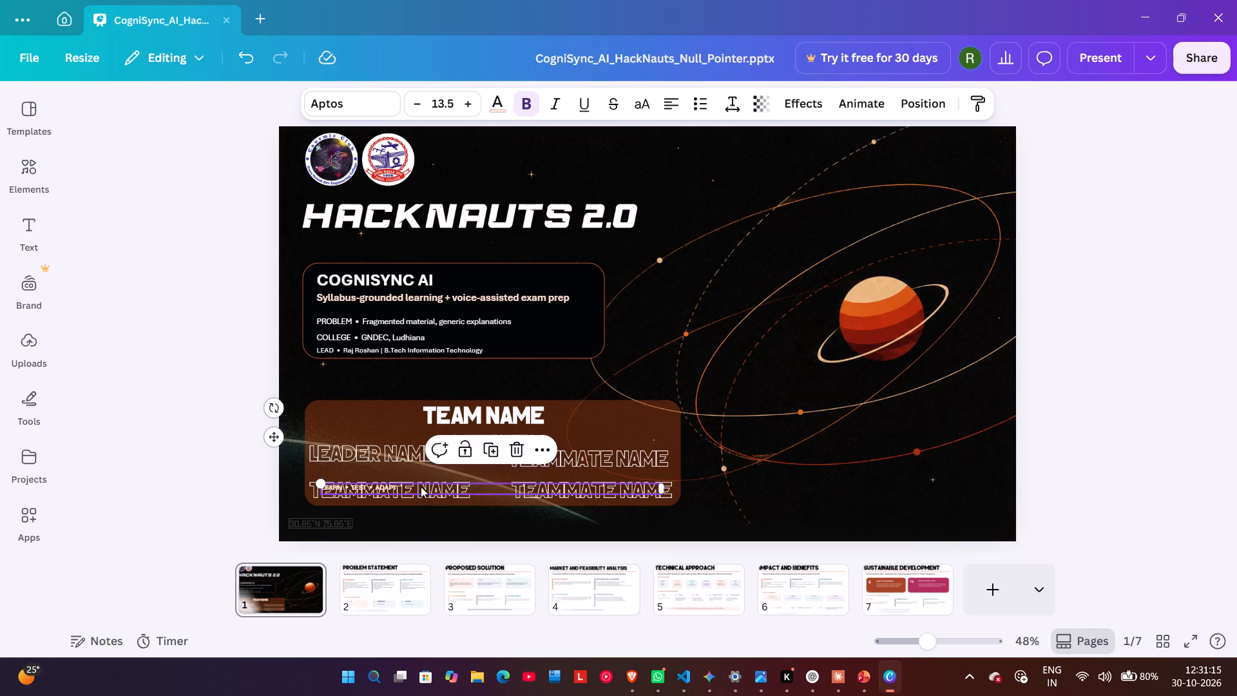
left_click(511, 445)
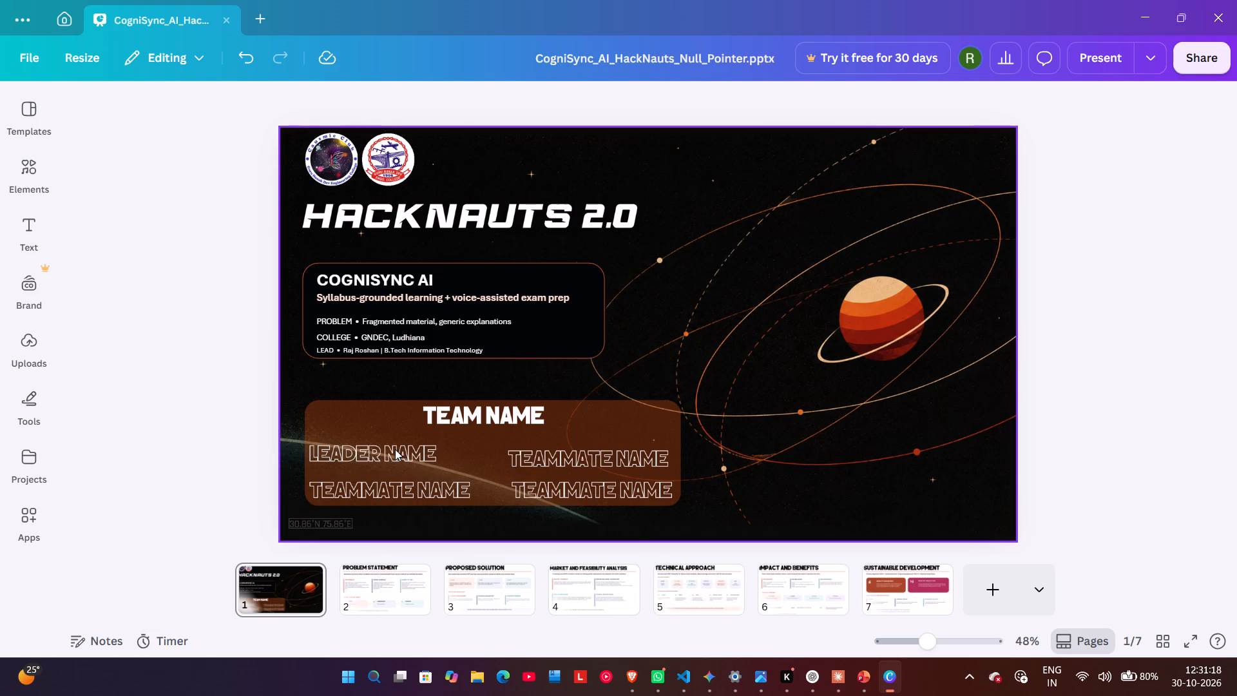
Move the title slide's background image around the page, leaving it offset slightly up and to the right.
left_click(395, 449)
left_click_drag(528, 473, 535, 504)
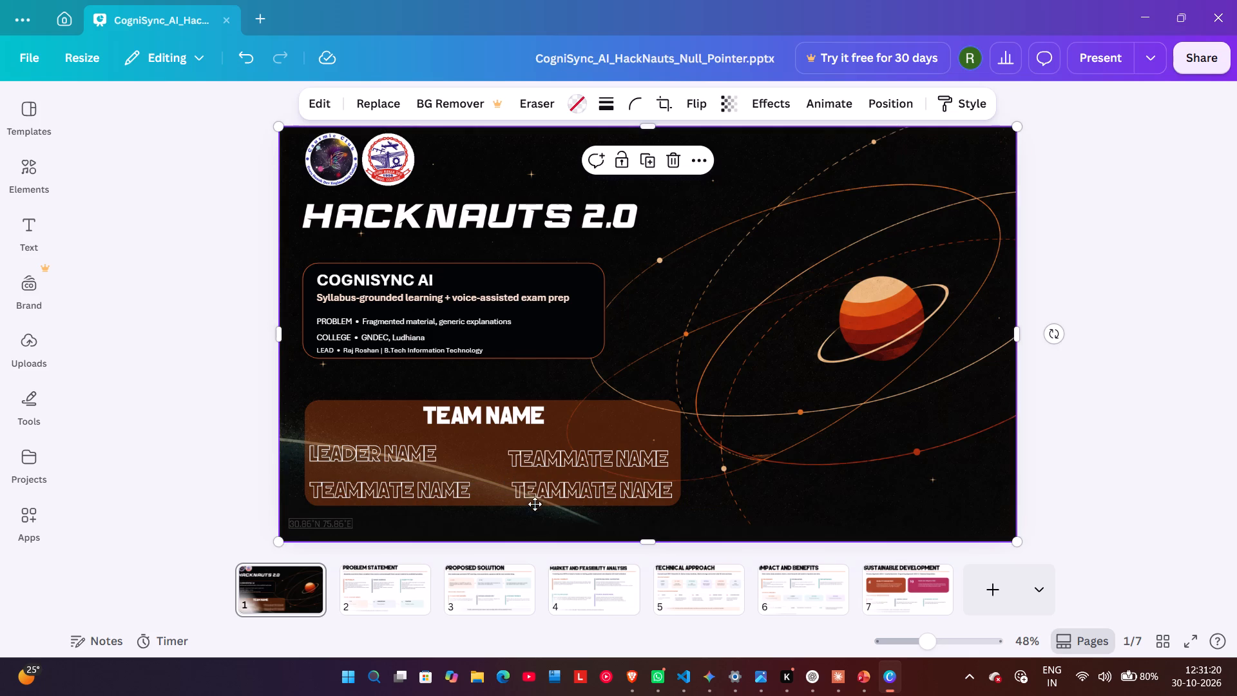
left_click_drag(535, 504, 517, 695)
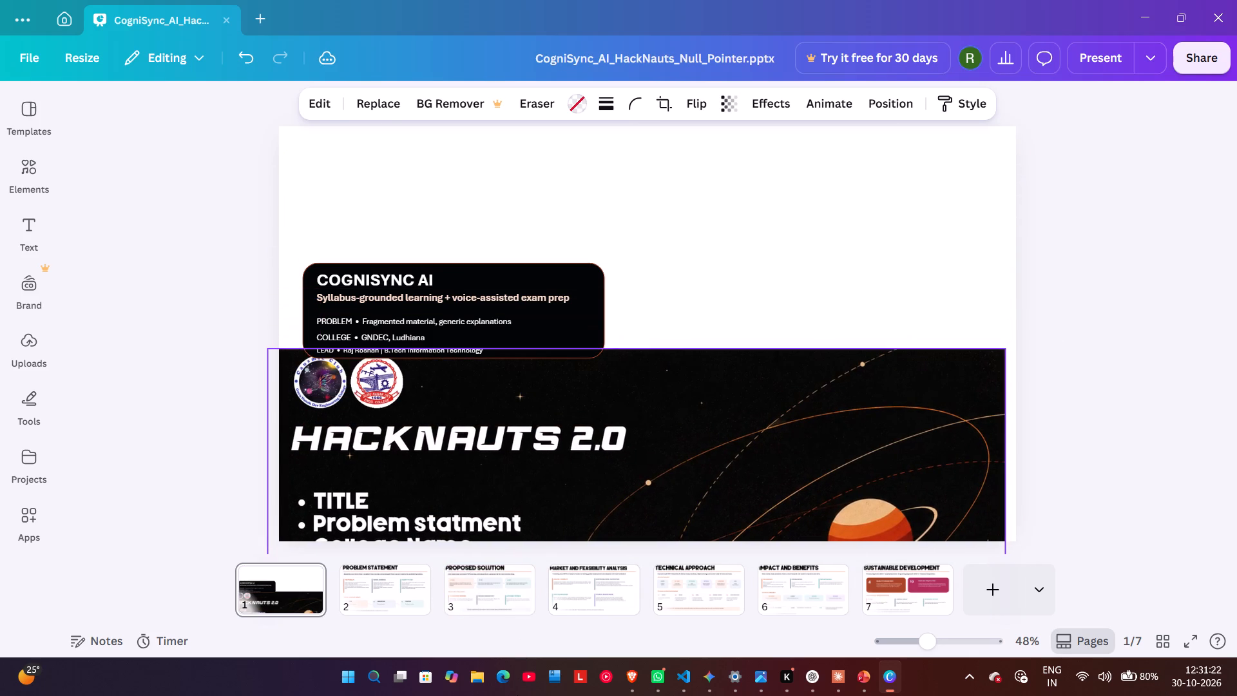
left_click_drag(517, 695, 519, 616)
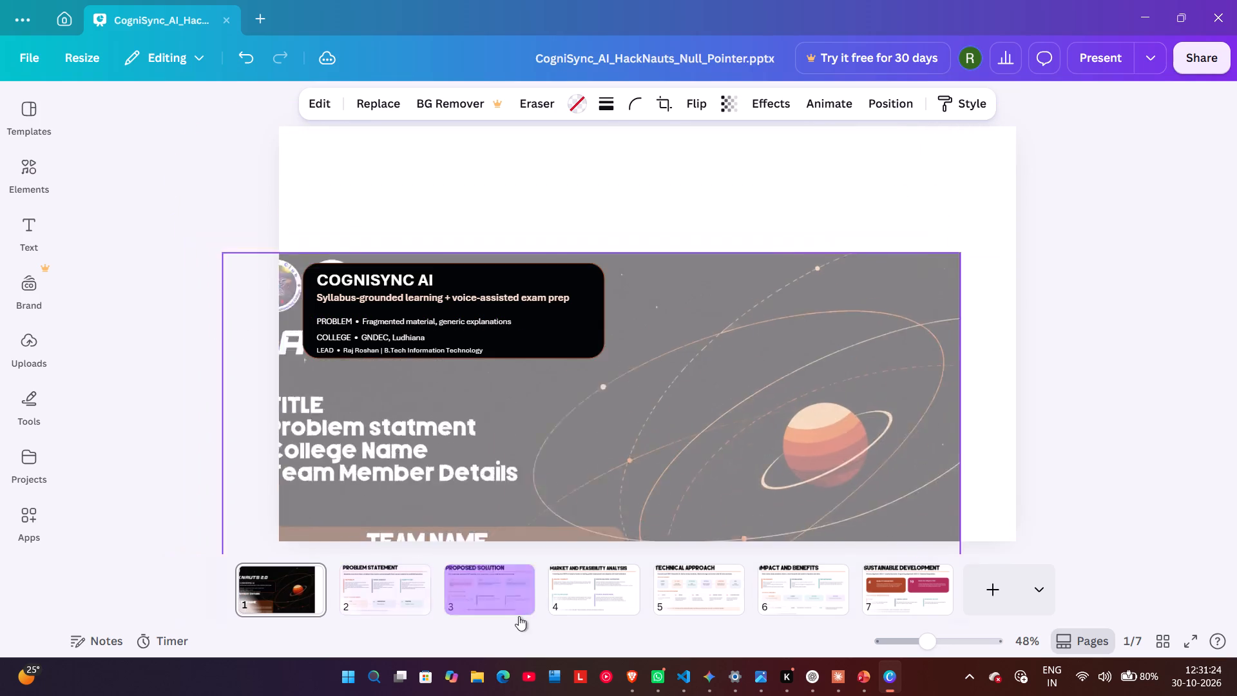
left_click_drag(519, 616, 867, 450)
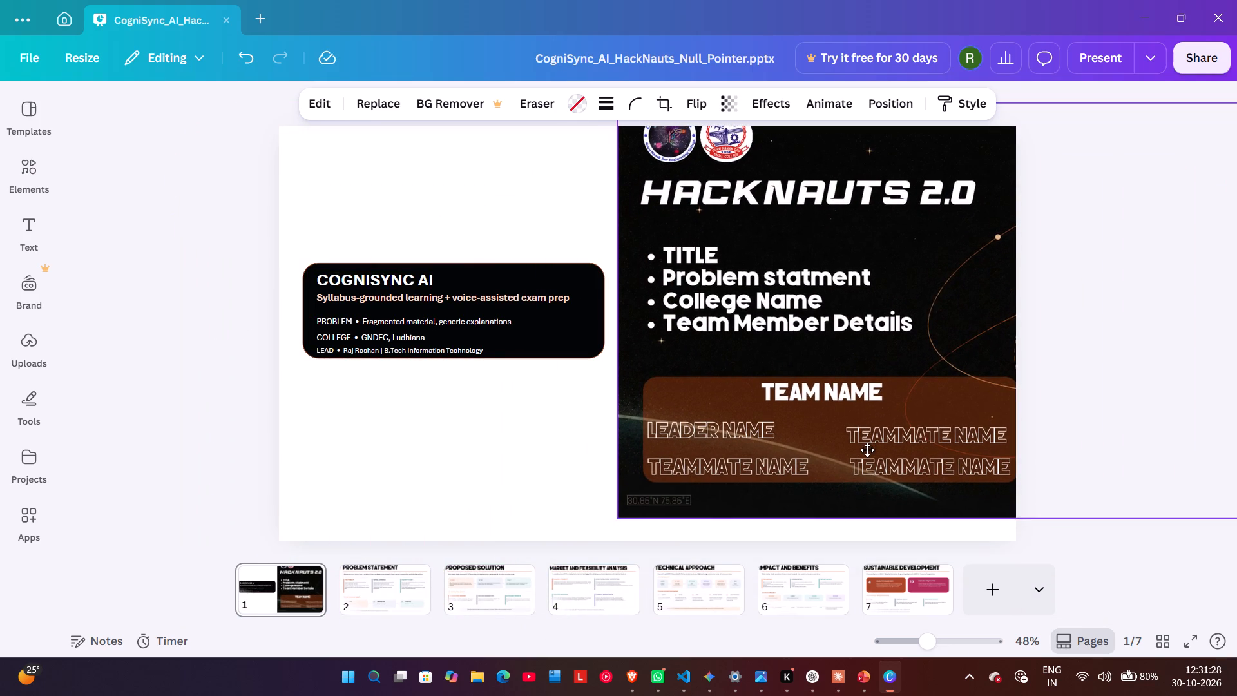
left_click_drag(867, 450, 535, 460)
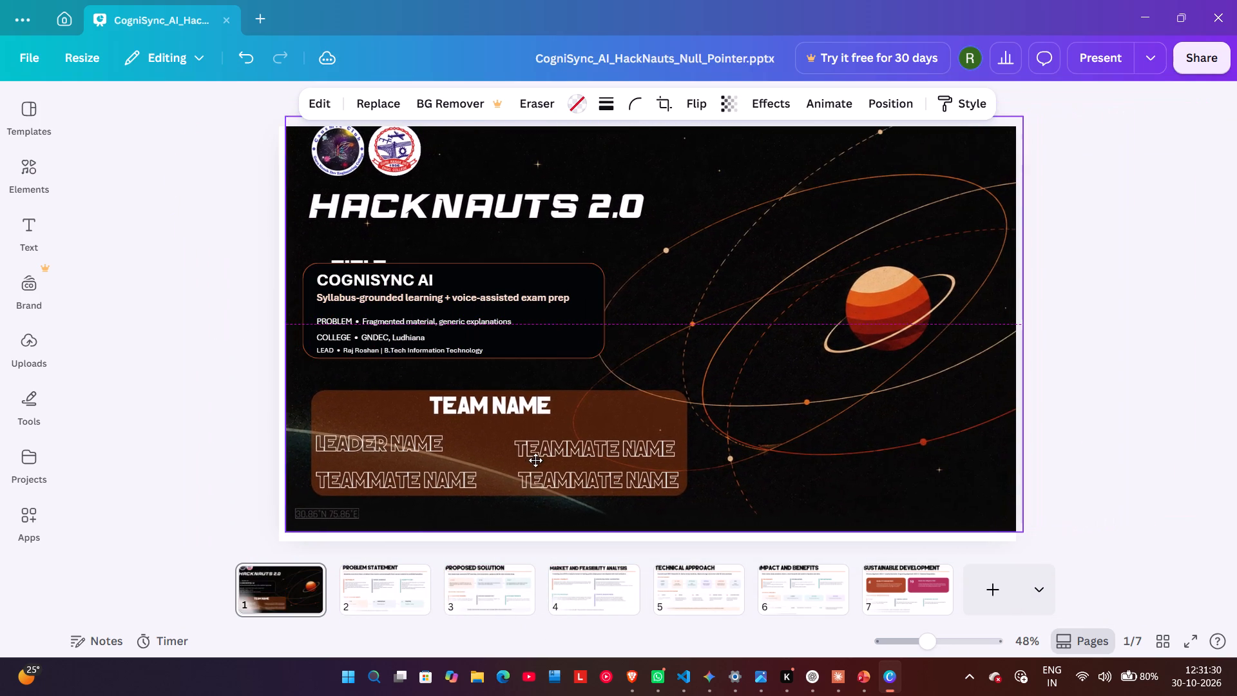
left_click_drag(535, 460, 551, 458)
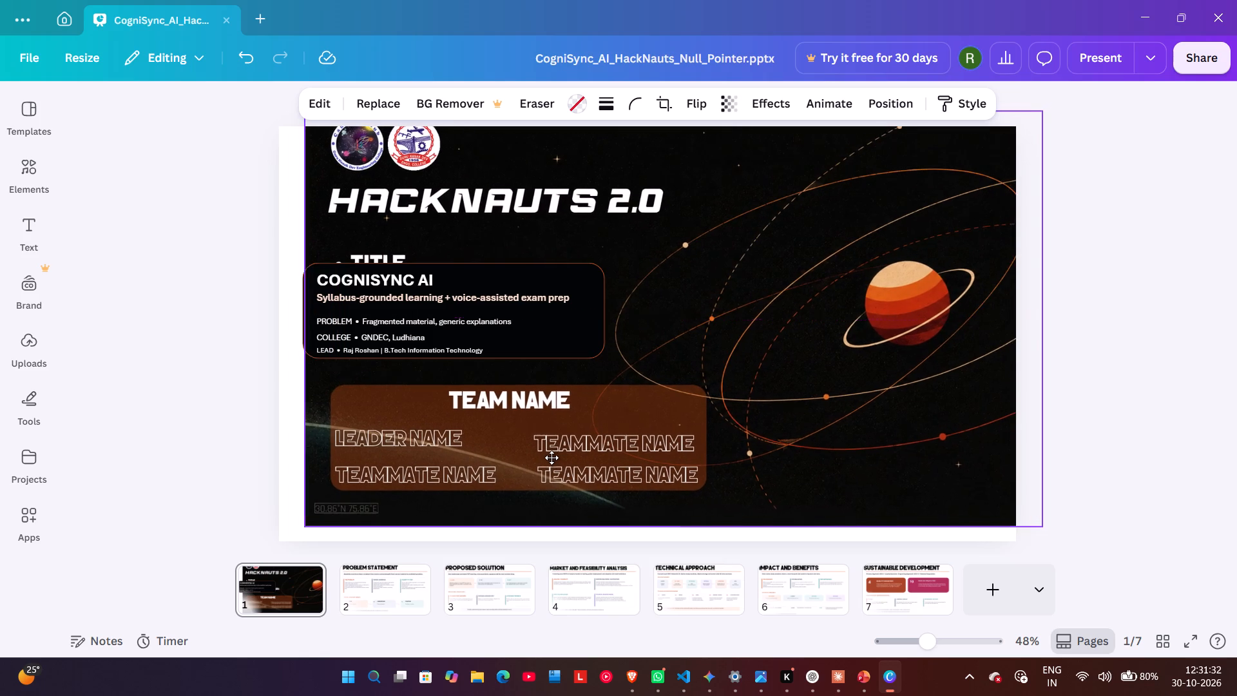
left_click_drag(551, 458, 551, 458)
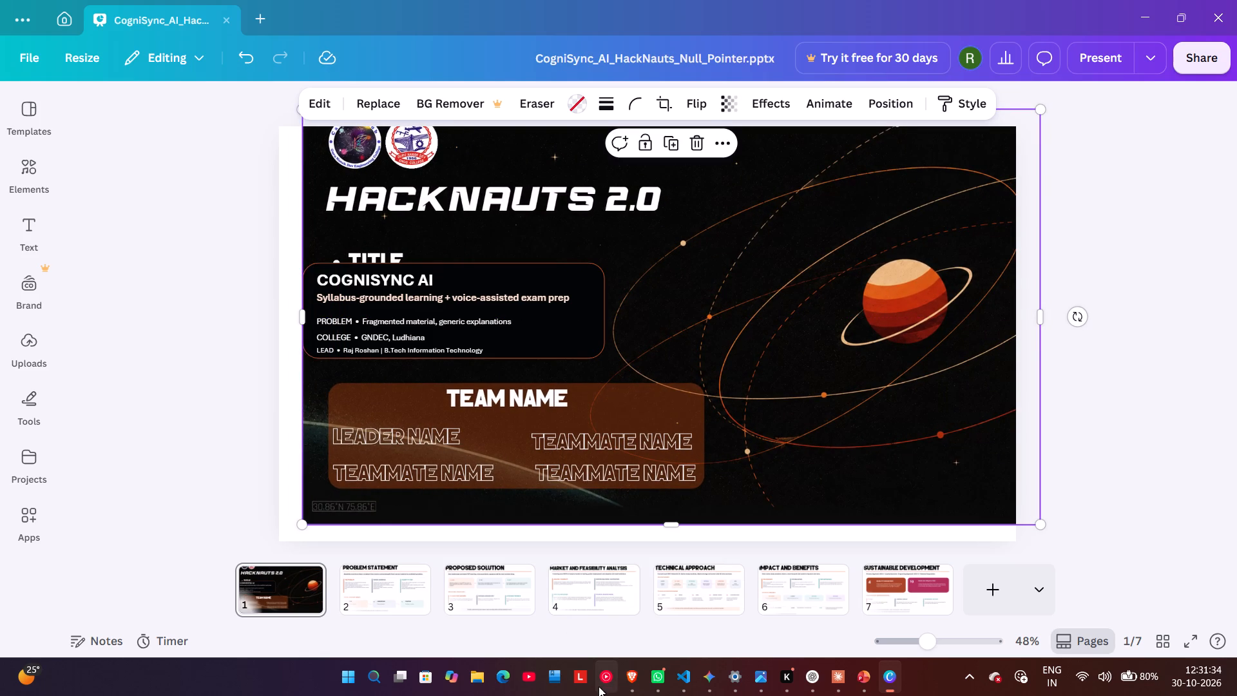
Copy the title slide's background image from Copy of HACKNAUTS 2.0 PPT in the browser and return to the CogniSync deck in the Canva app.
left_click(631, 668)
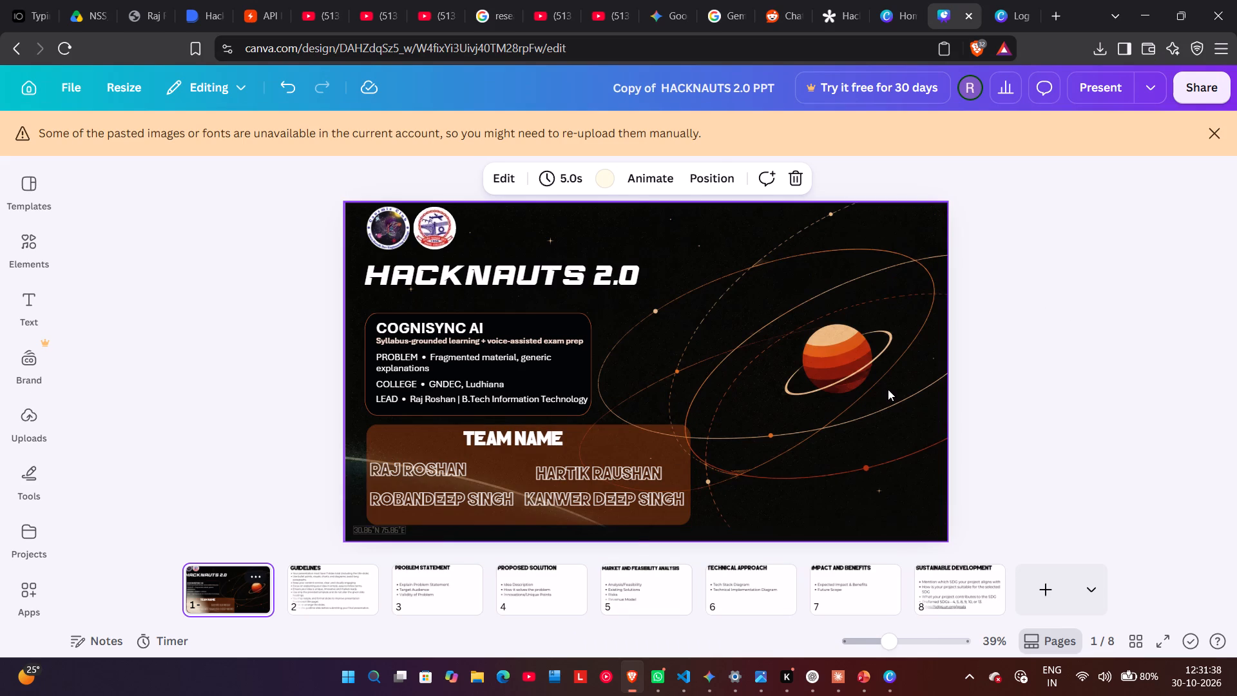
left_click(888, 389)
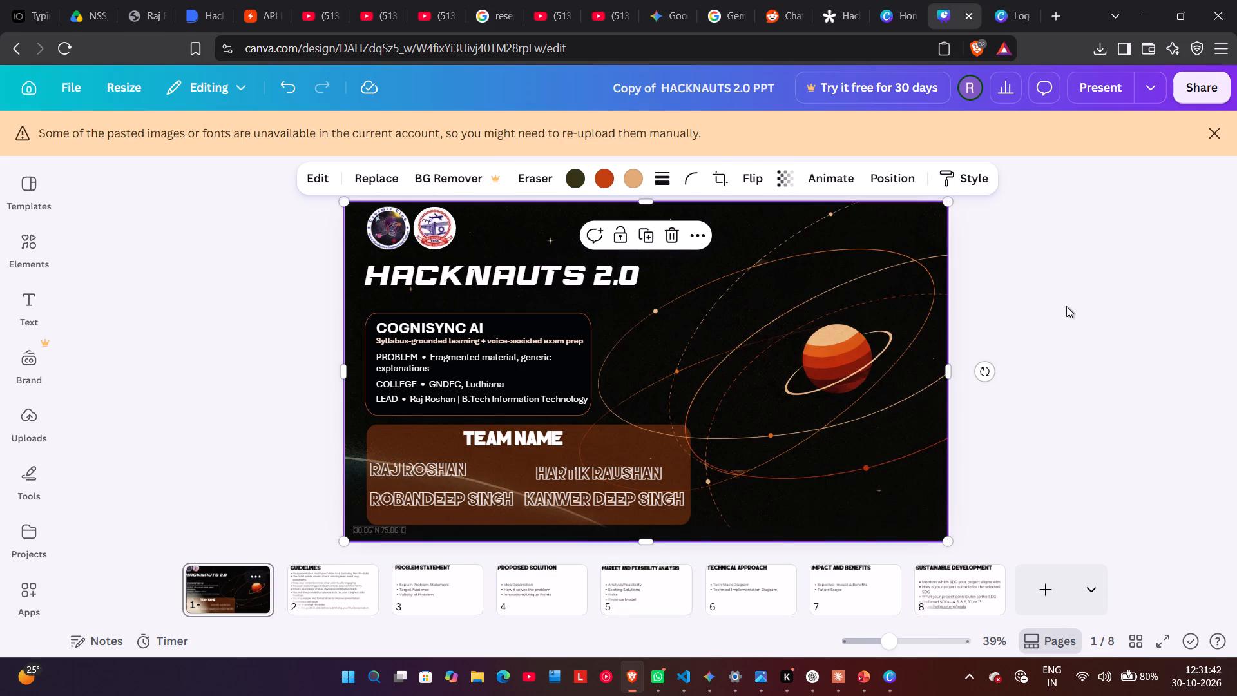
key("ctrl+c")
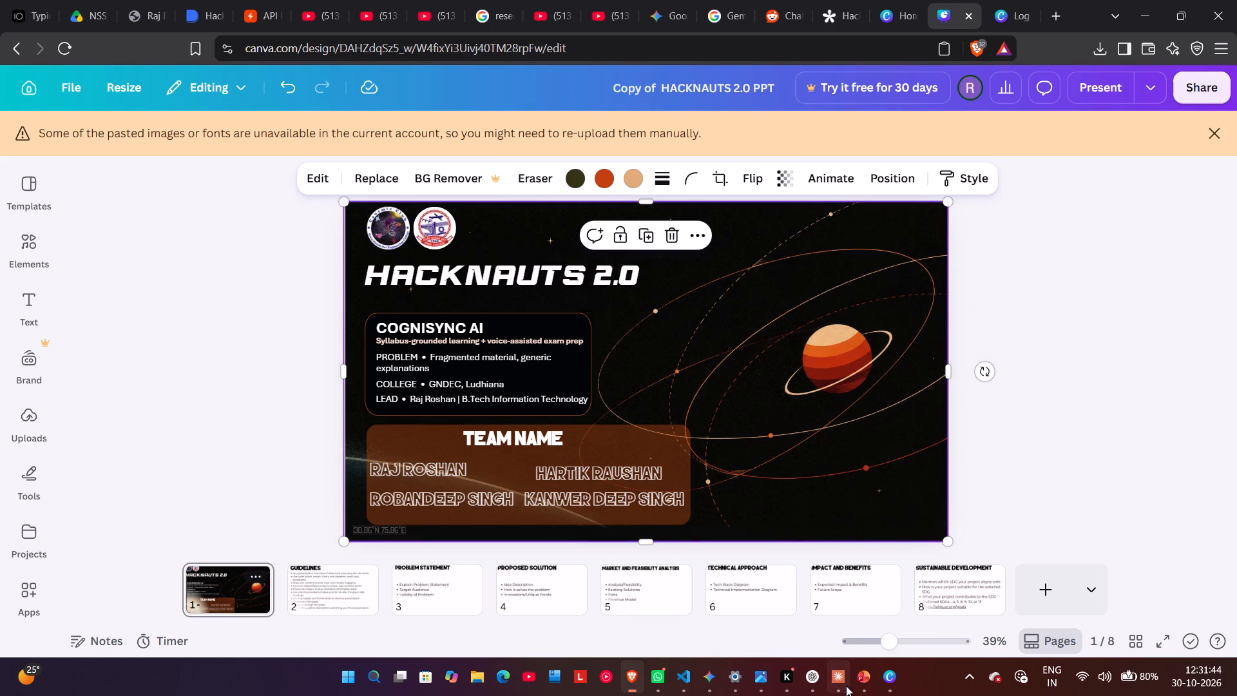
left_click(860, 684)
left_click(880, 684)
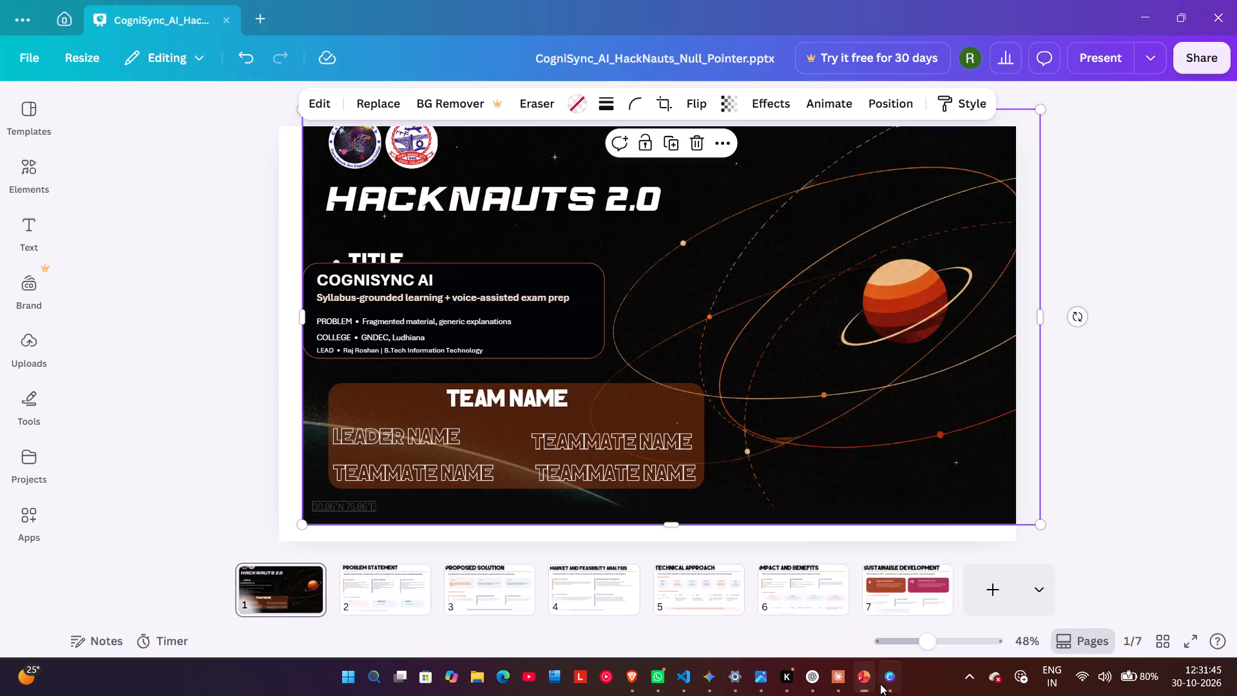
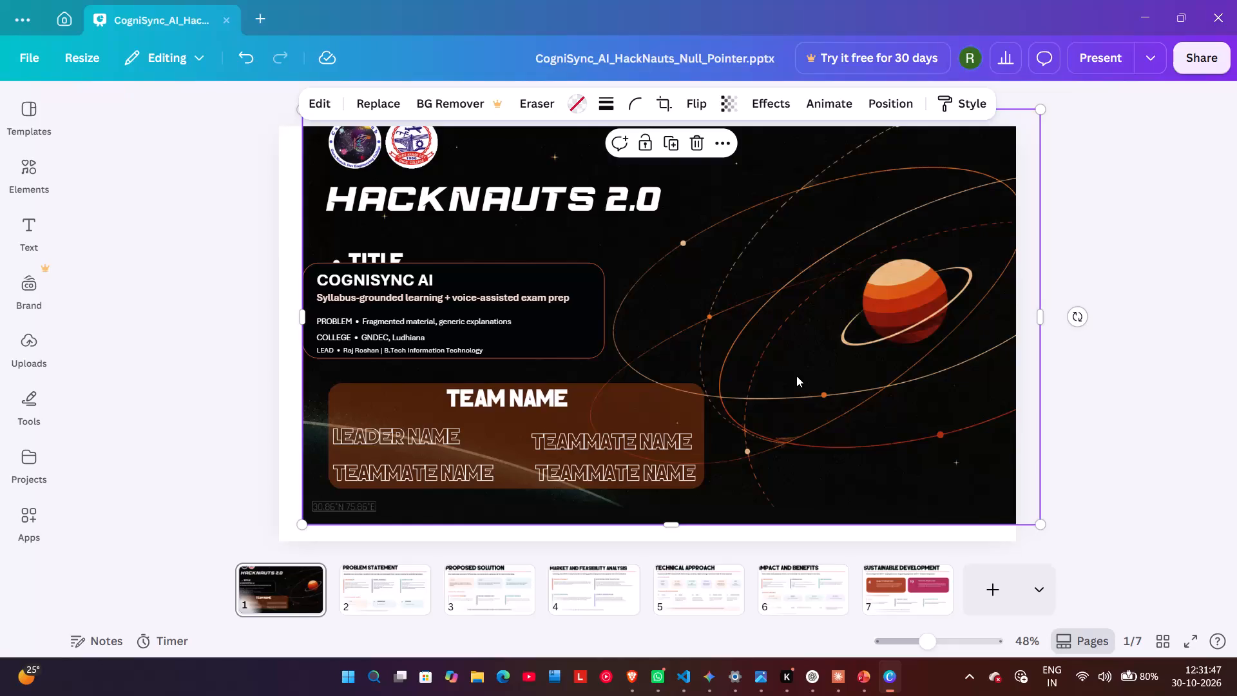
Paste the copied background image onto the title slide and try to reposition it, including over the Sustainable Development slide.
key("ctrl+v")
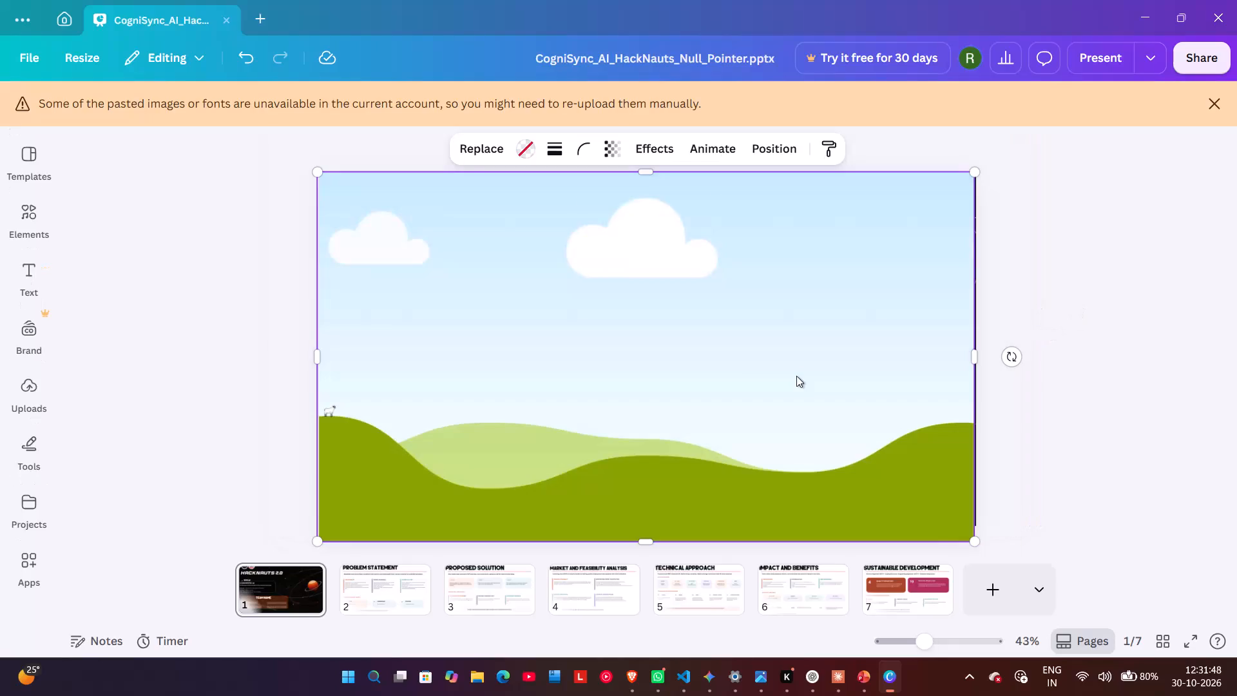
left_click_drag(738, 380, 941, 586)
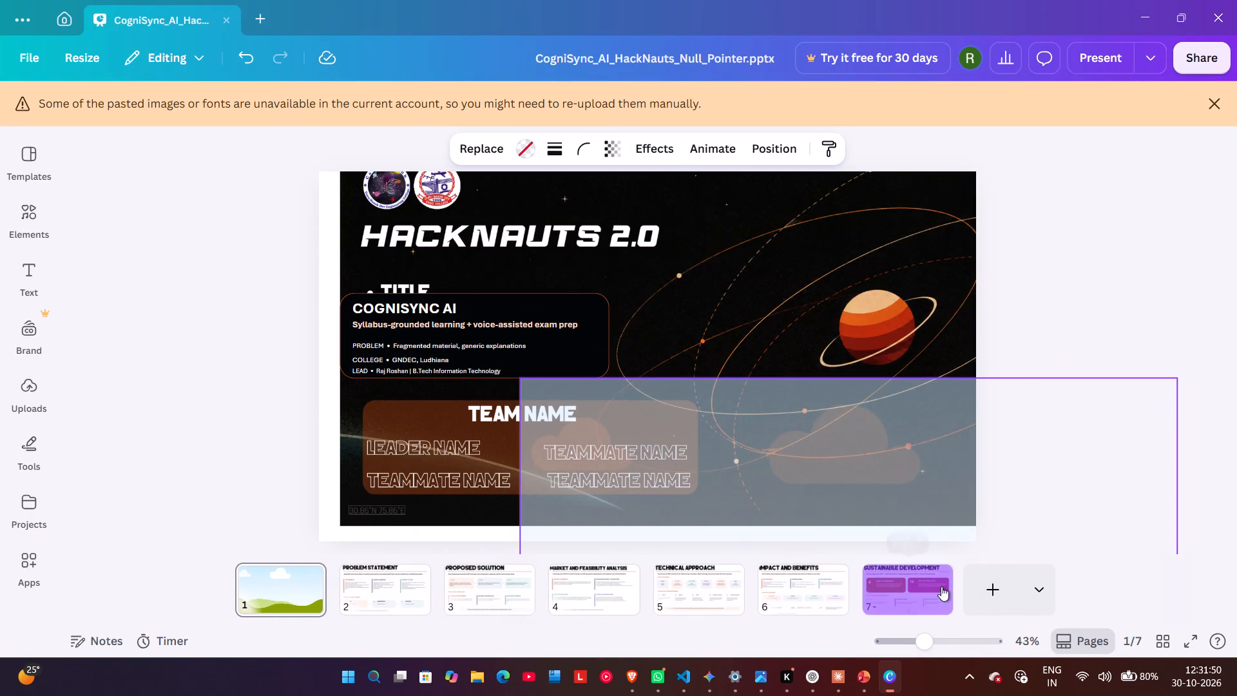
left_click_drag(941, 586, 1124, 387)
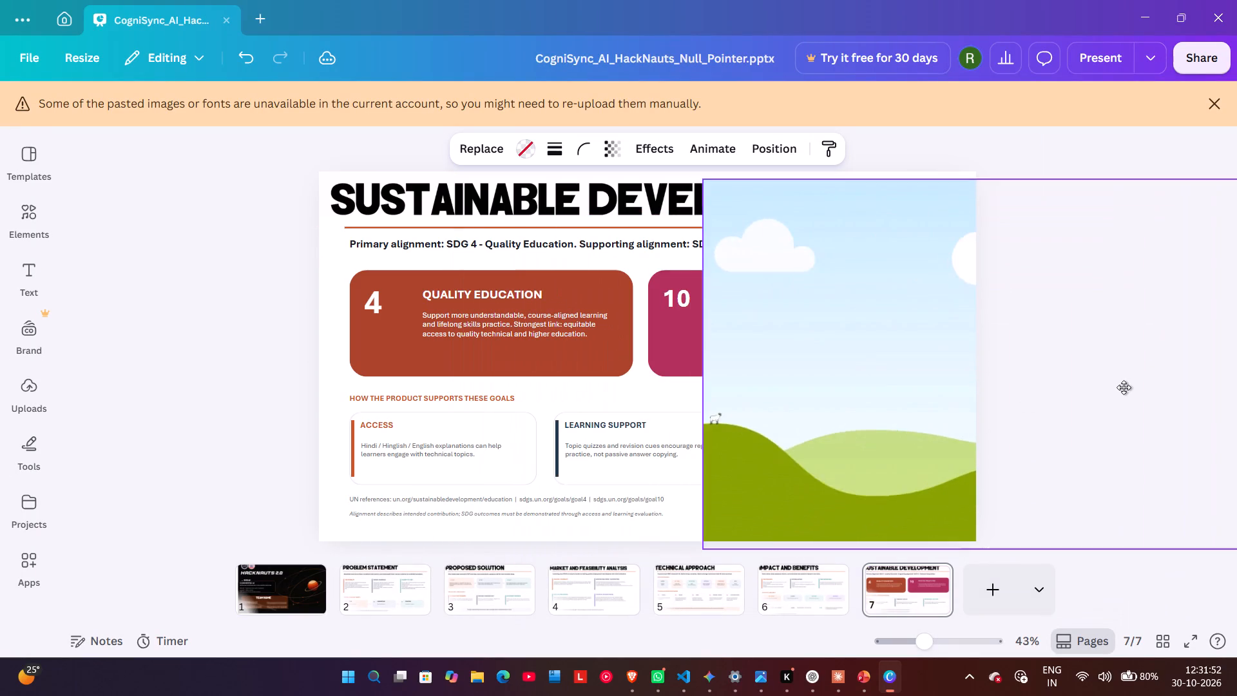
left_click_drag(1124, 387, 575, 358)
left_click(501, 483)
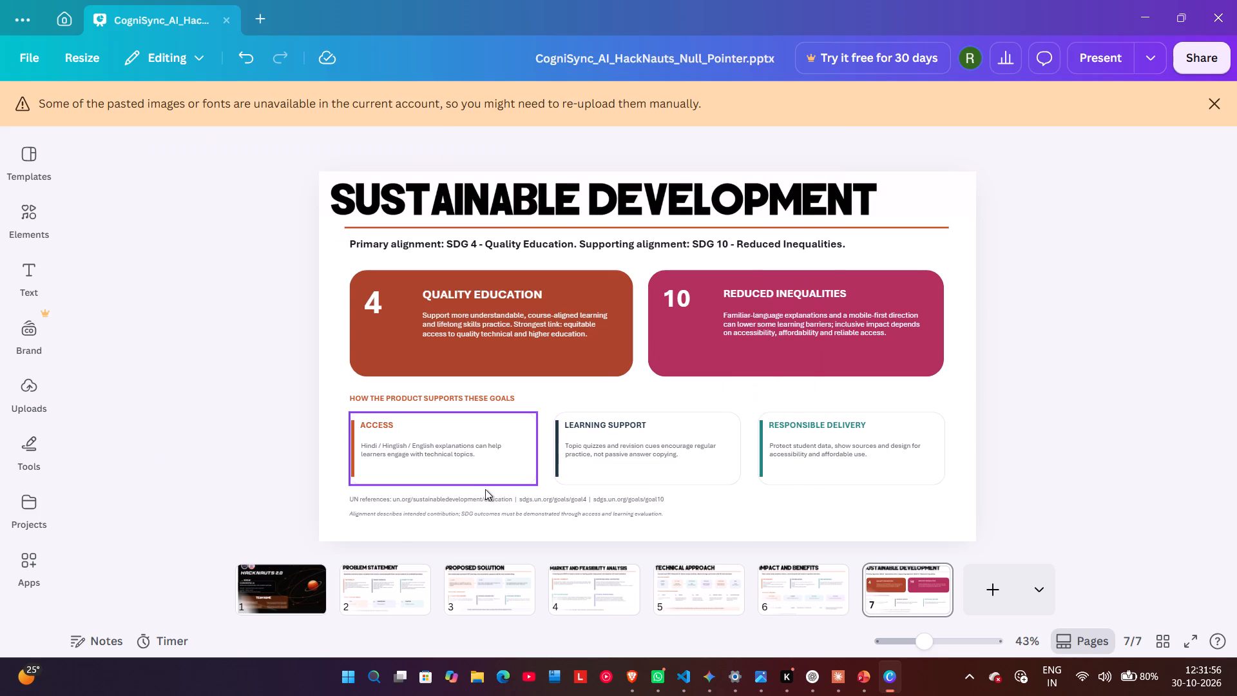
Return to the title slide and undo all edits until its original team box with TEAM NULL POINTER and the blank second page are restored.
left_click(298, 587)
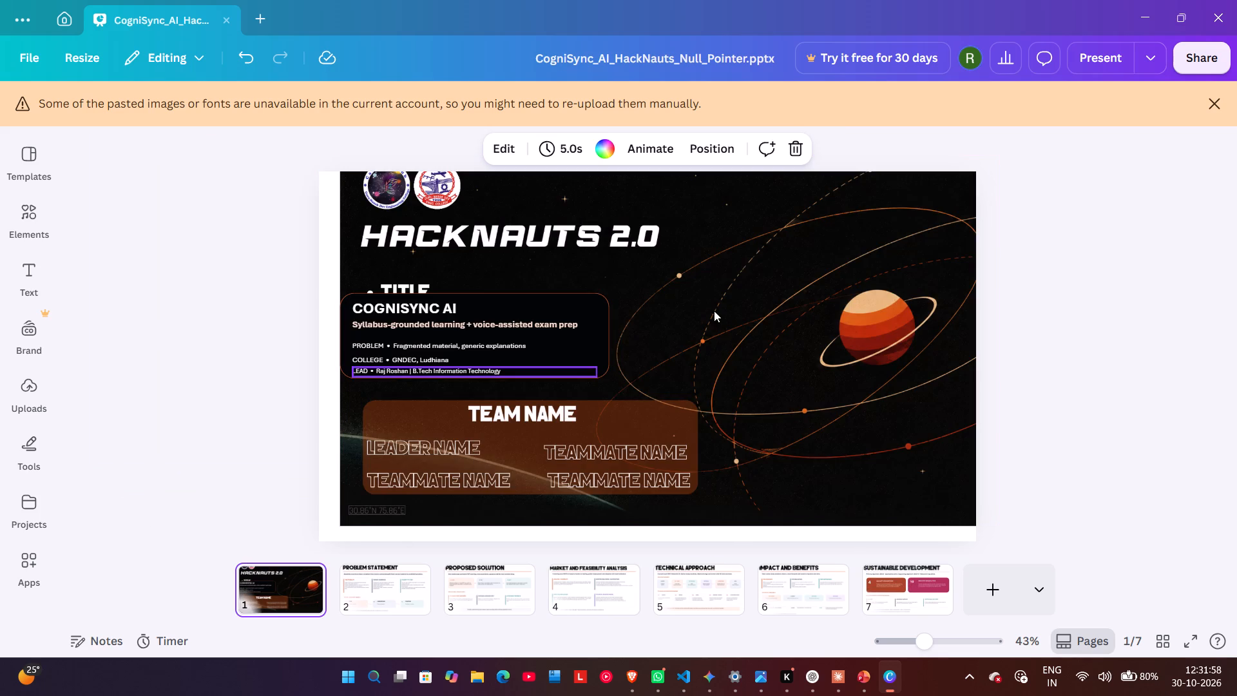
triple_click(245, 48)
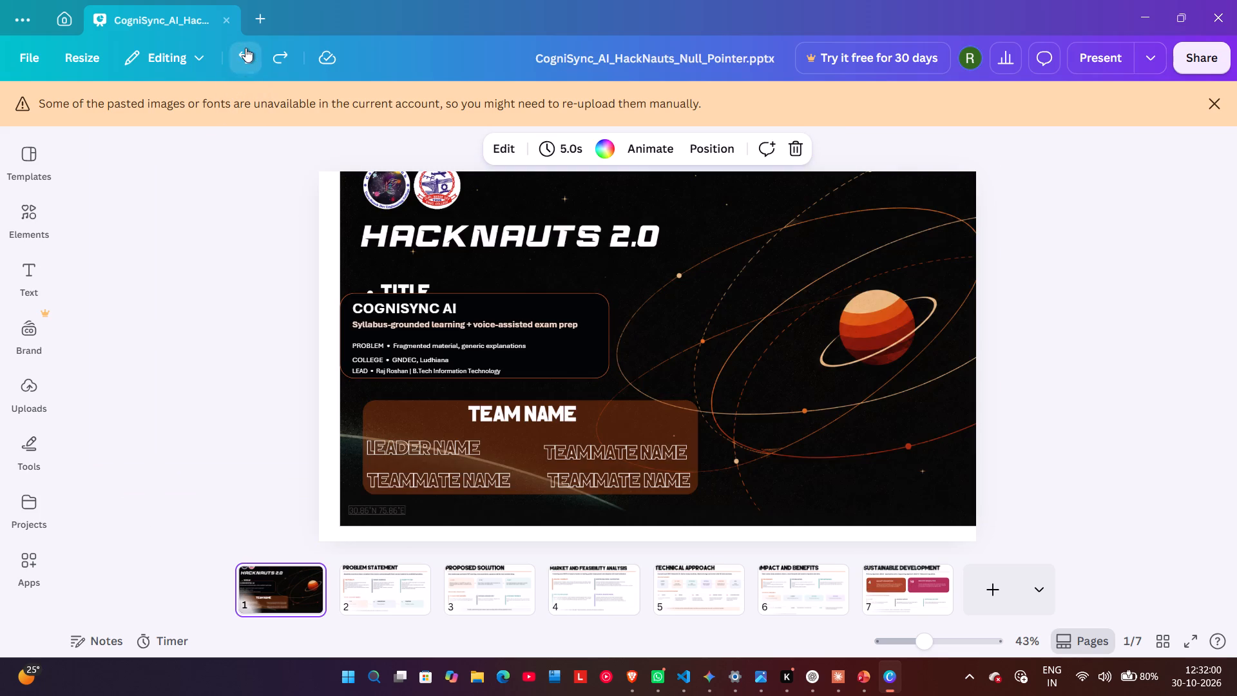
double_click(245, 48)
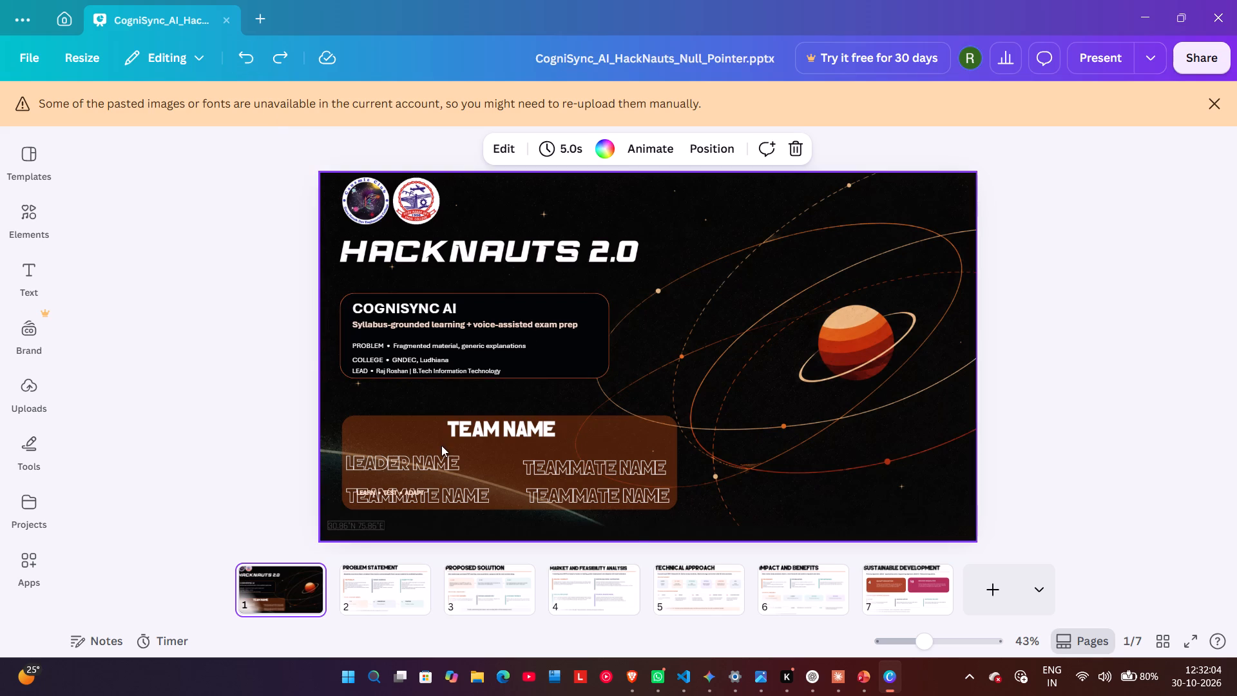
left_click(420, 475)
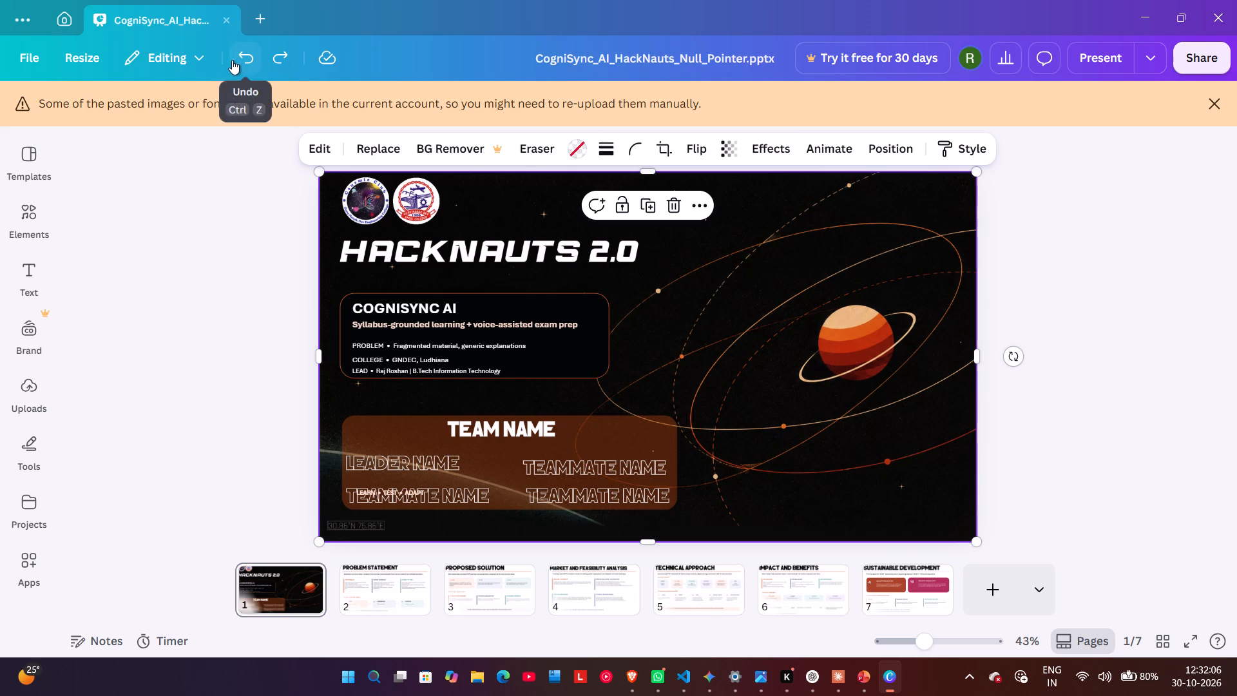
left_click(238, 57)
triple_click(238, 57)
triple_click(238, 57)
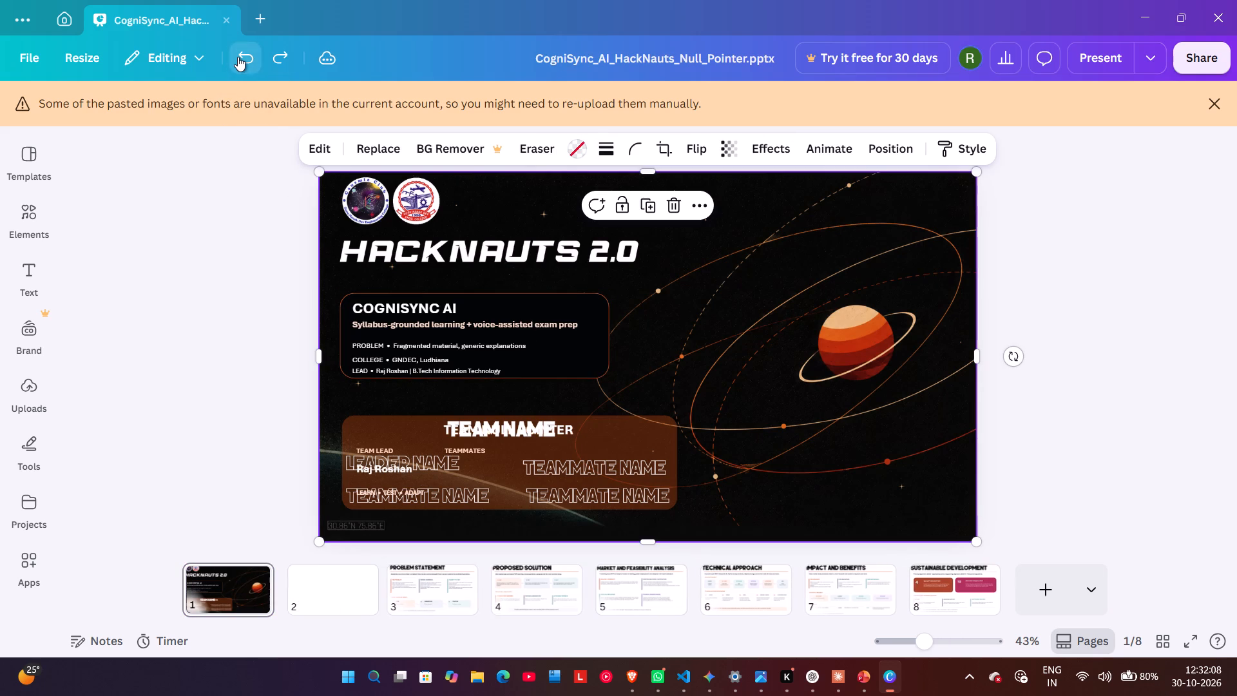
triple_click(238, 57)
left_click(238, 57)
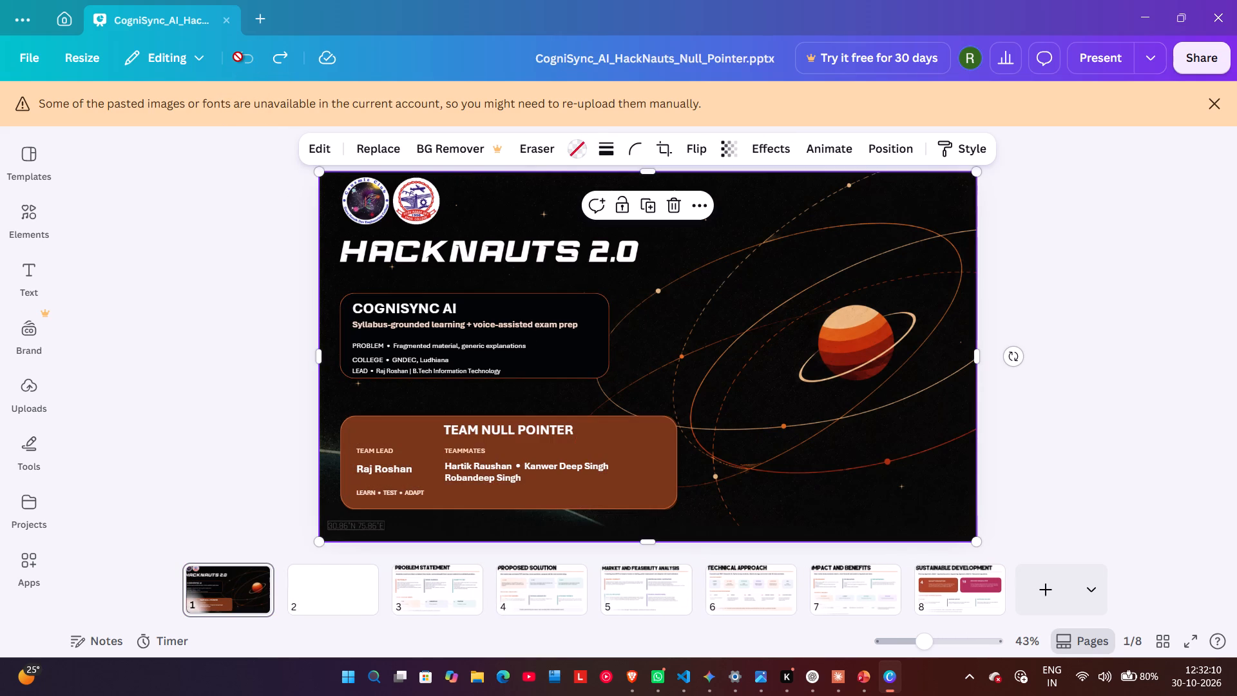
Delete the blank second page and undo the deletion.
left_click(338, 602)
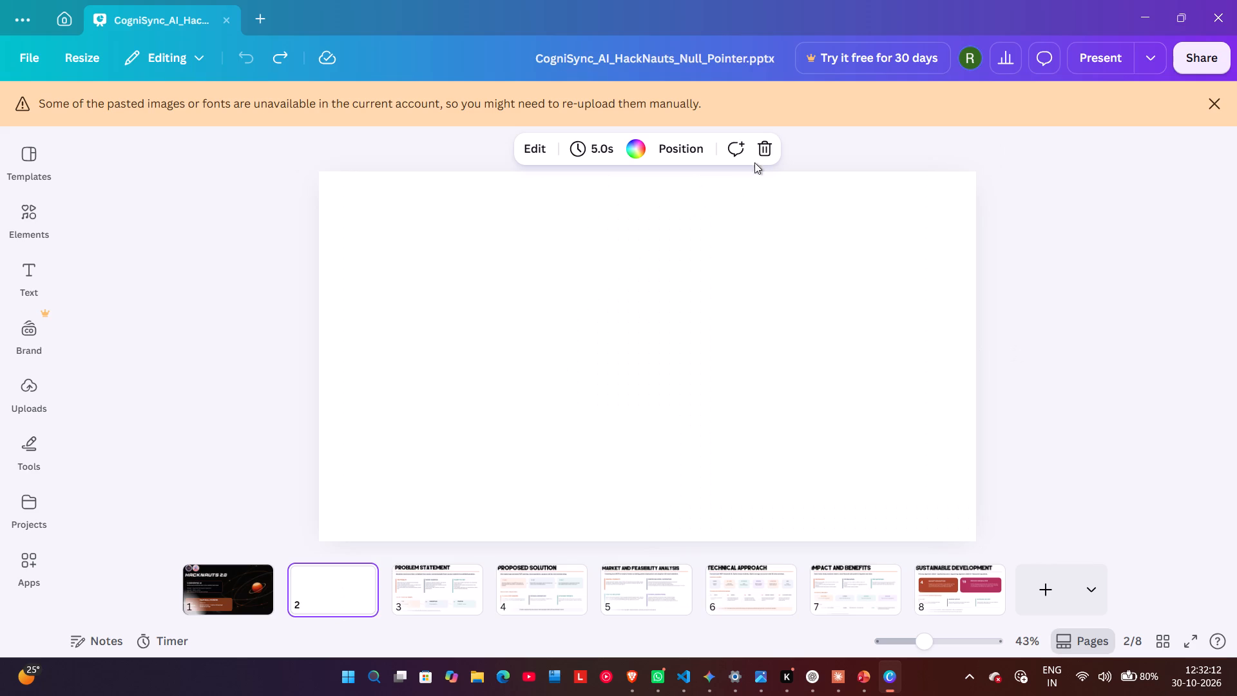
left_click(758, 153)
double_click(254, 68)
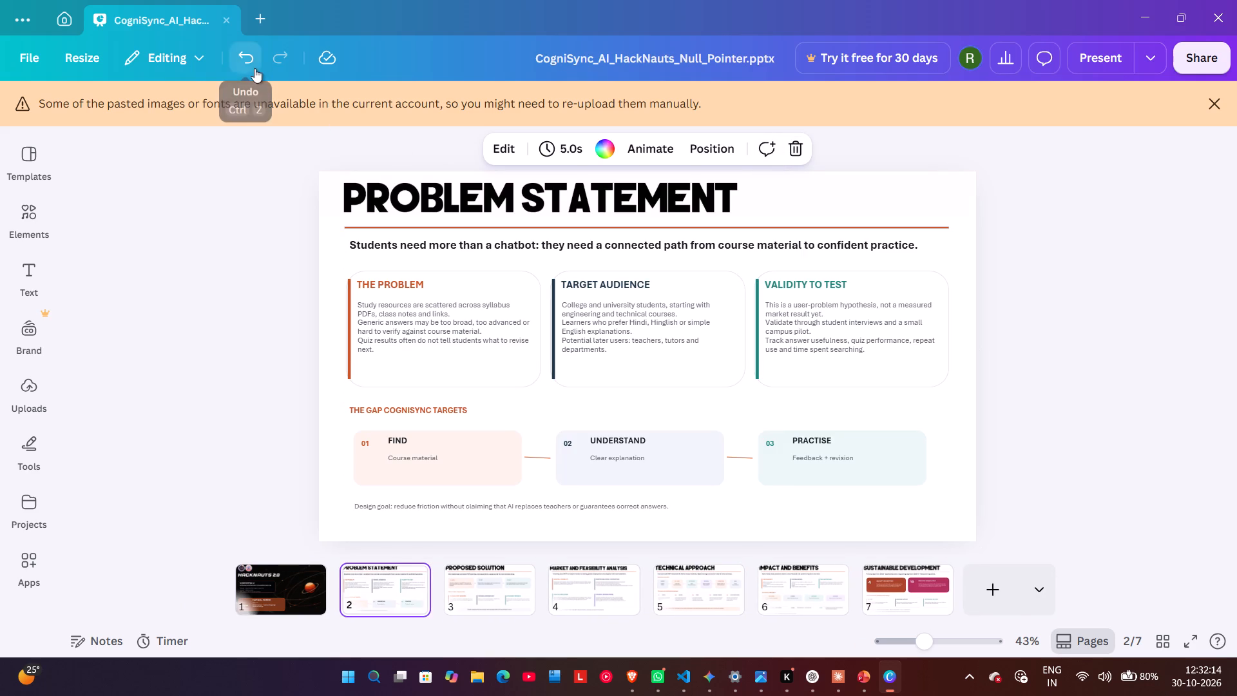
On the title slide, nudge the "Syllabus-grounded learning + voice-assisted exam prep" tagline slightly up towards the COGNISYNC AI heading.
left_click(250, 608)
left_click(445, 449)
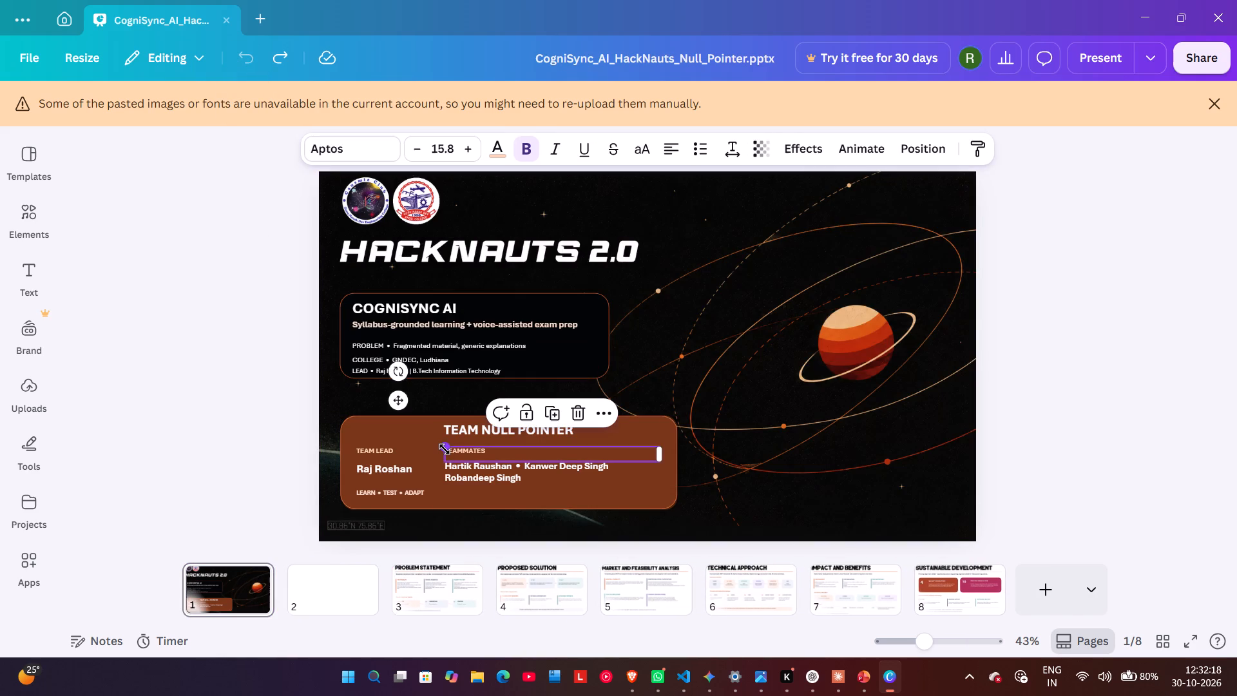
left_click(416, 432)
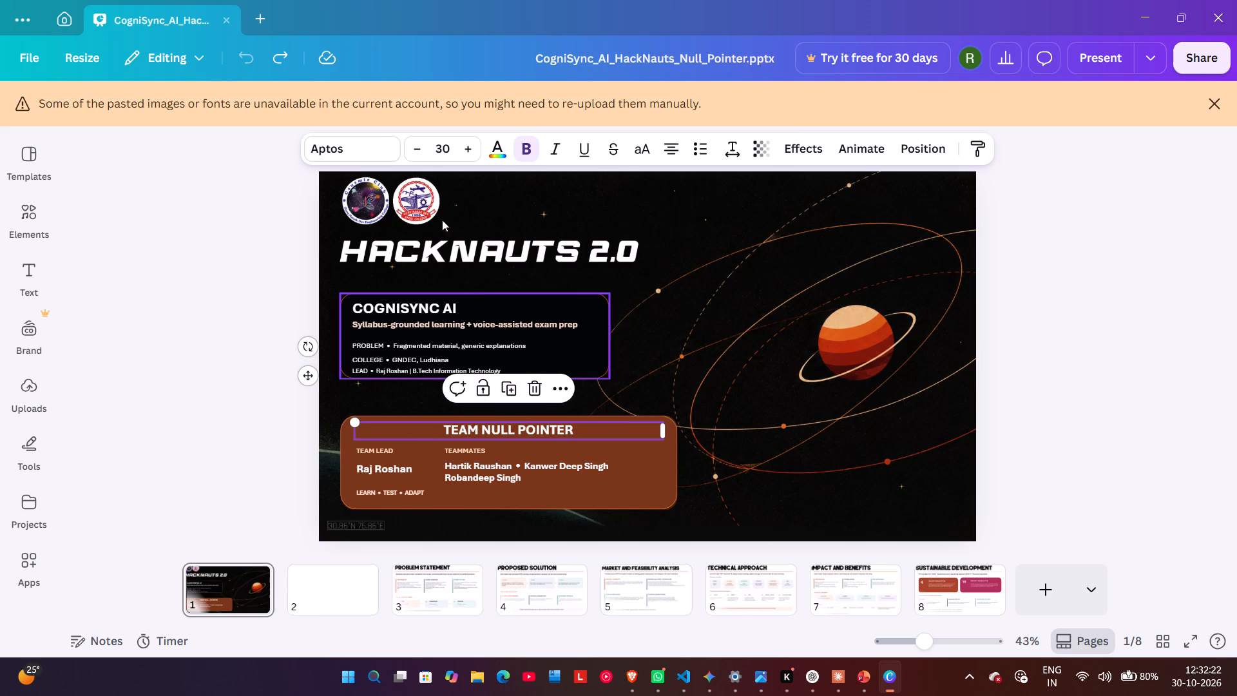
left_click(420, 195)
left_click(420, 195)
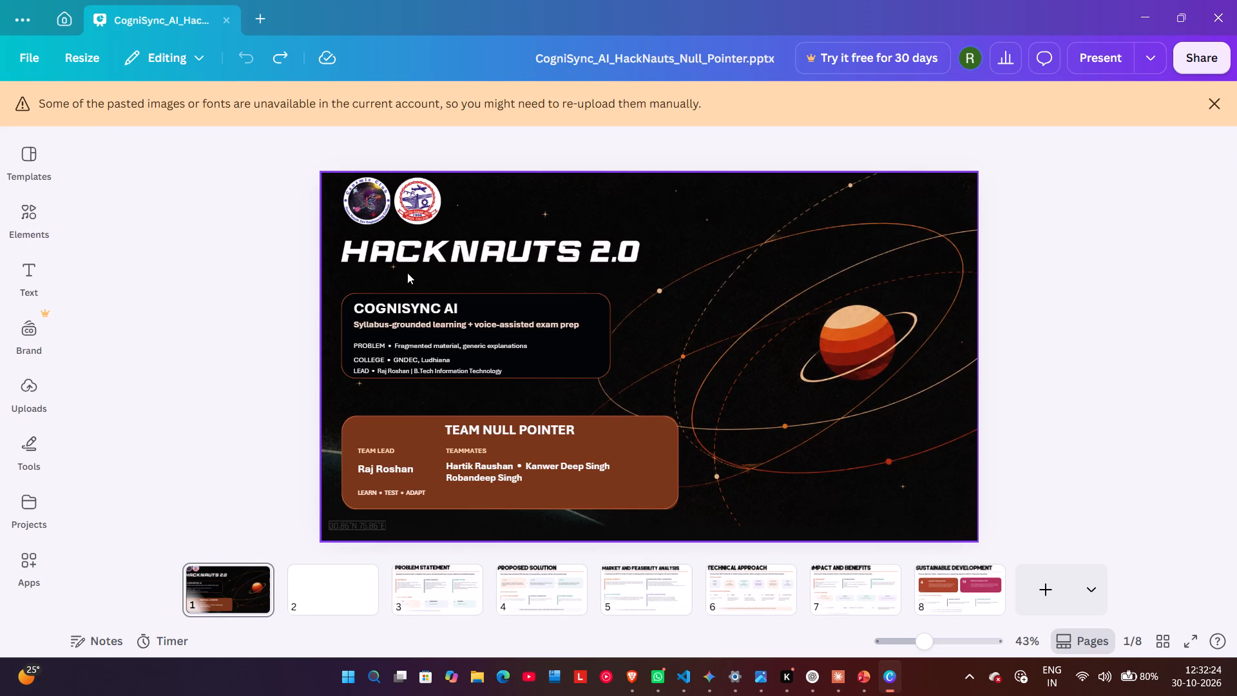
left_click(382, 338)
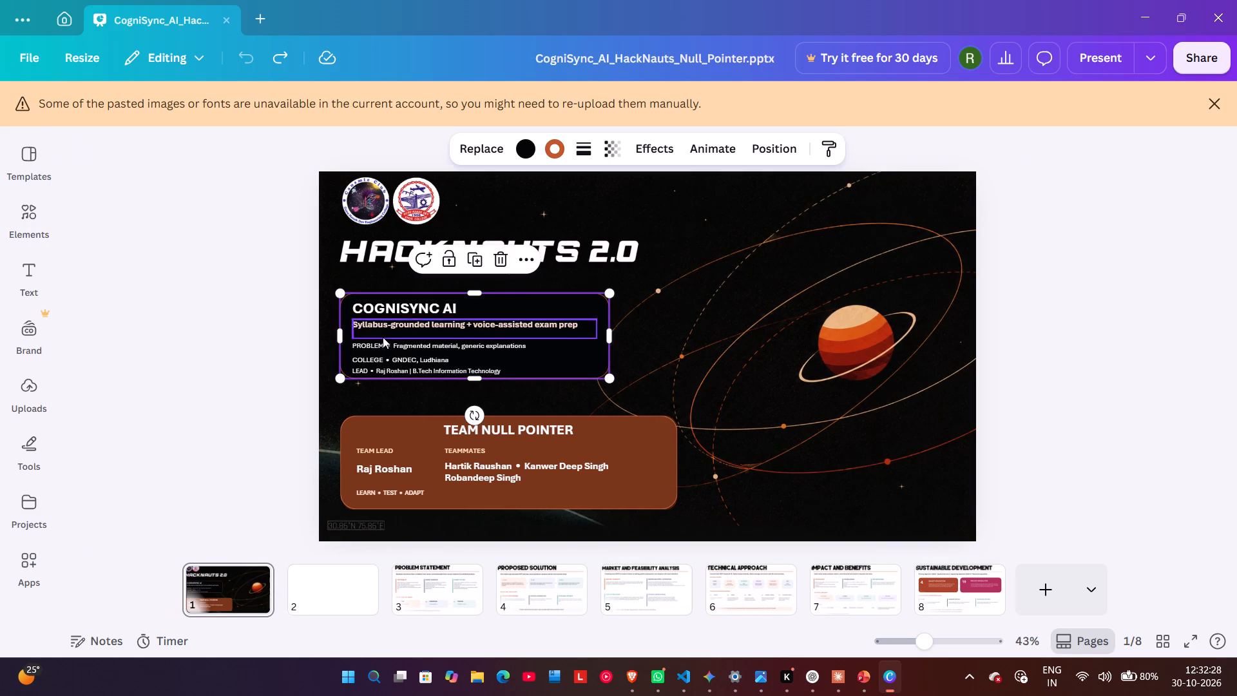
left_click(388, 334)
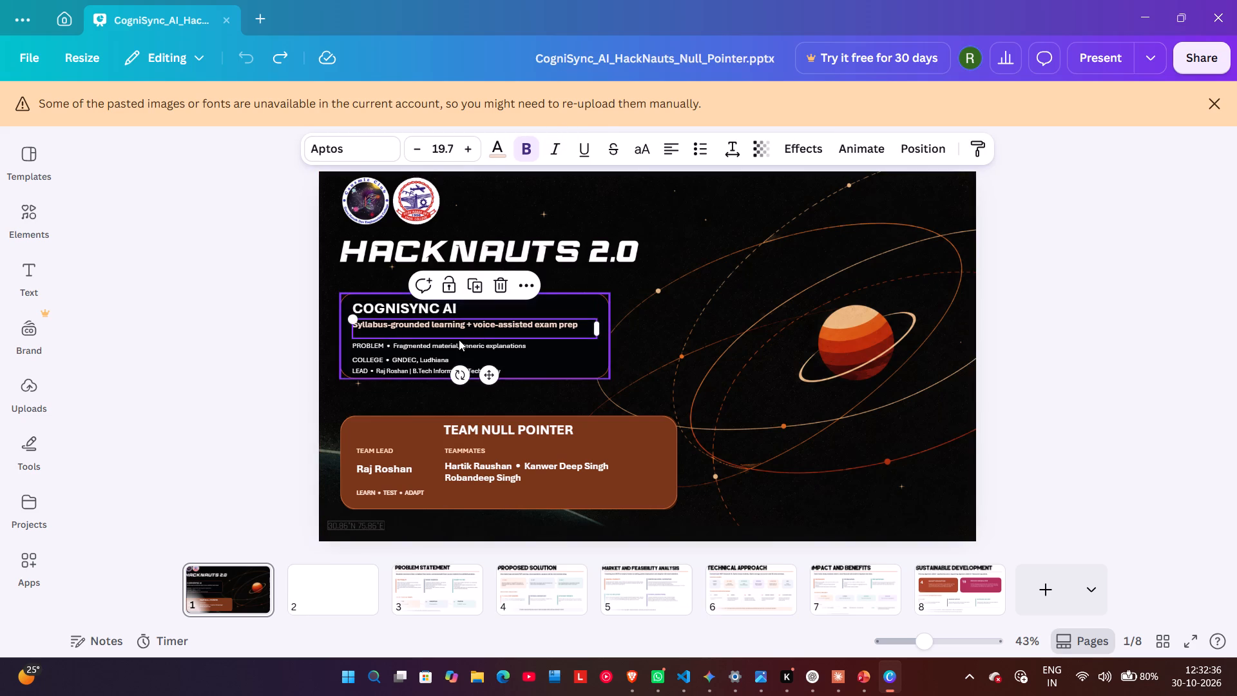
key("Up")
key("Up")
key("Up")
key("Up")
key("Up")
key("Up")
key("Up")
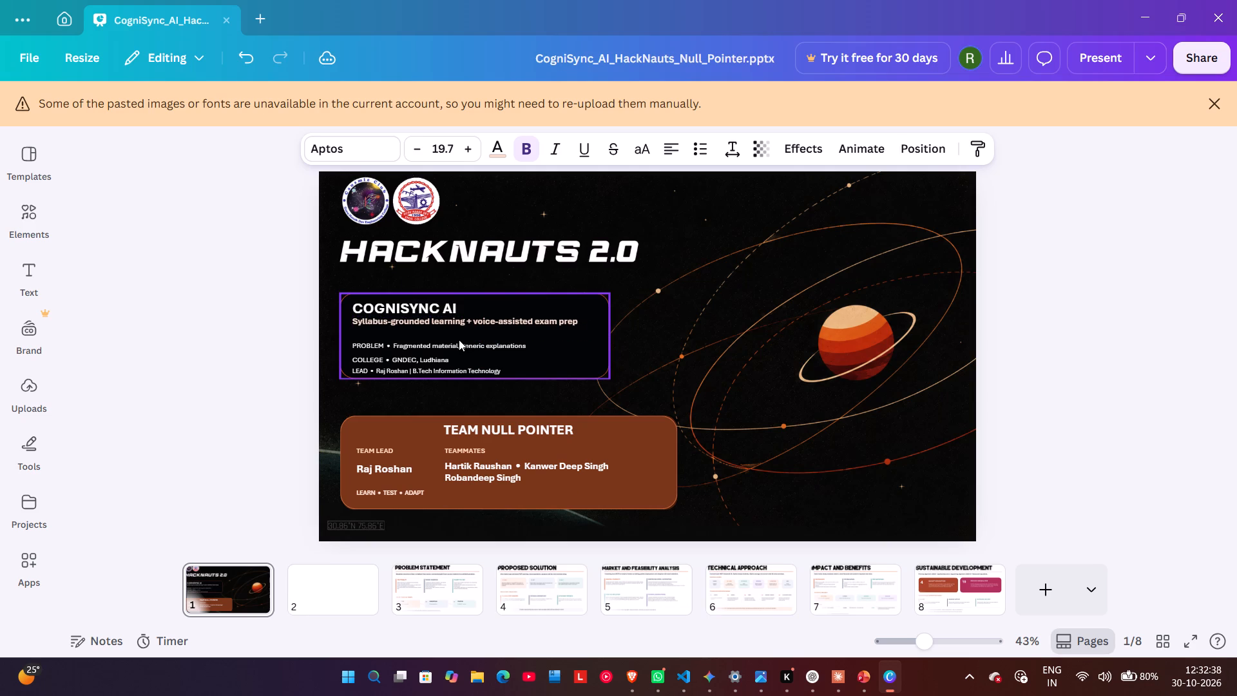
key("Up")
key("Up")
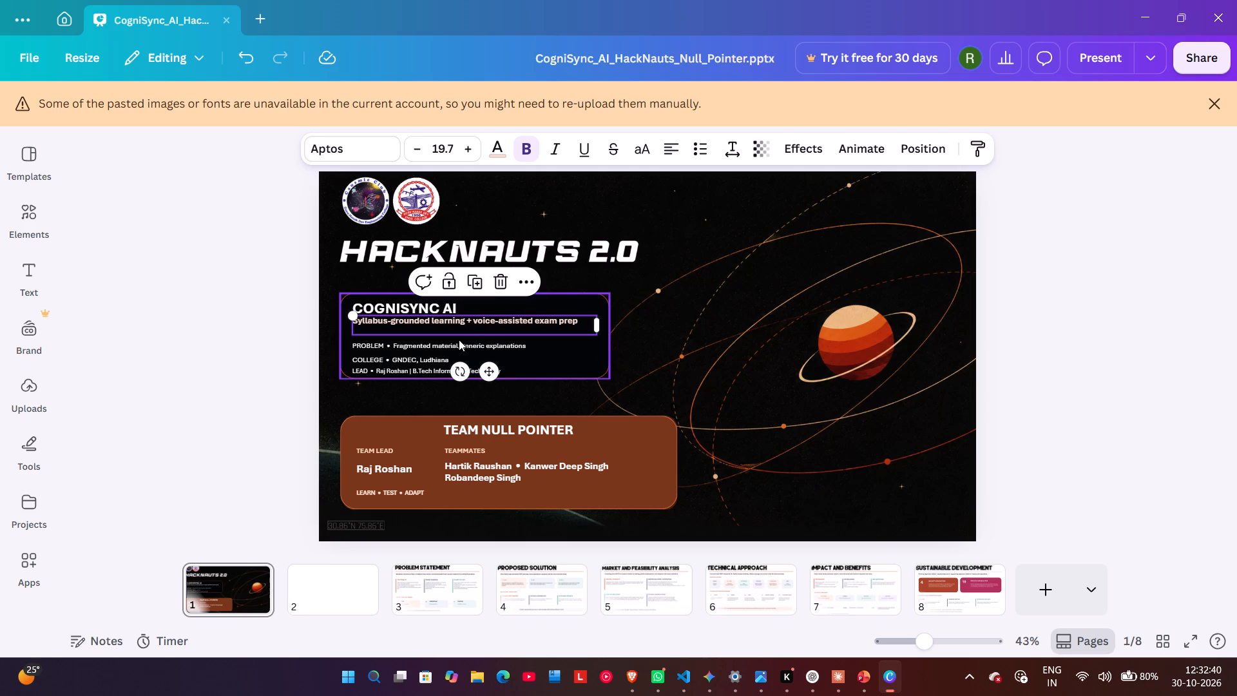
Nudge the PROBLEM line in the COGNISYNC AI box slightly up towards the tagline.
left_click(436, 347)
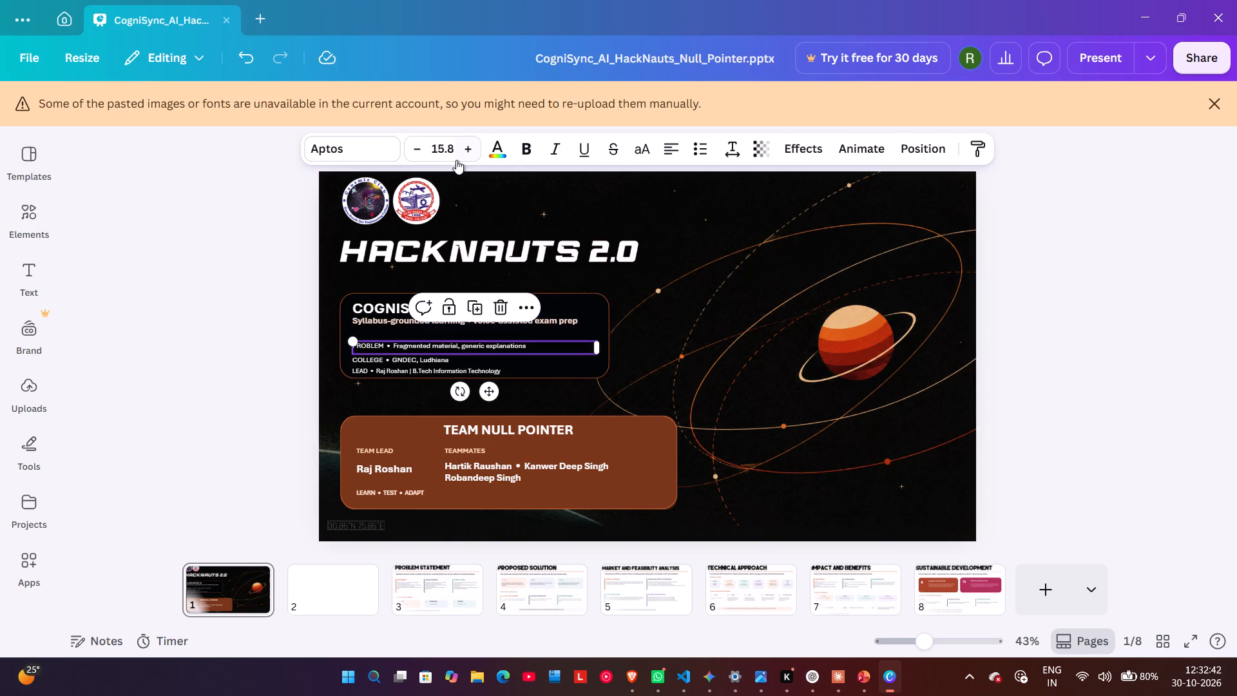
key("Up")
key("Up")
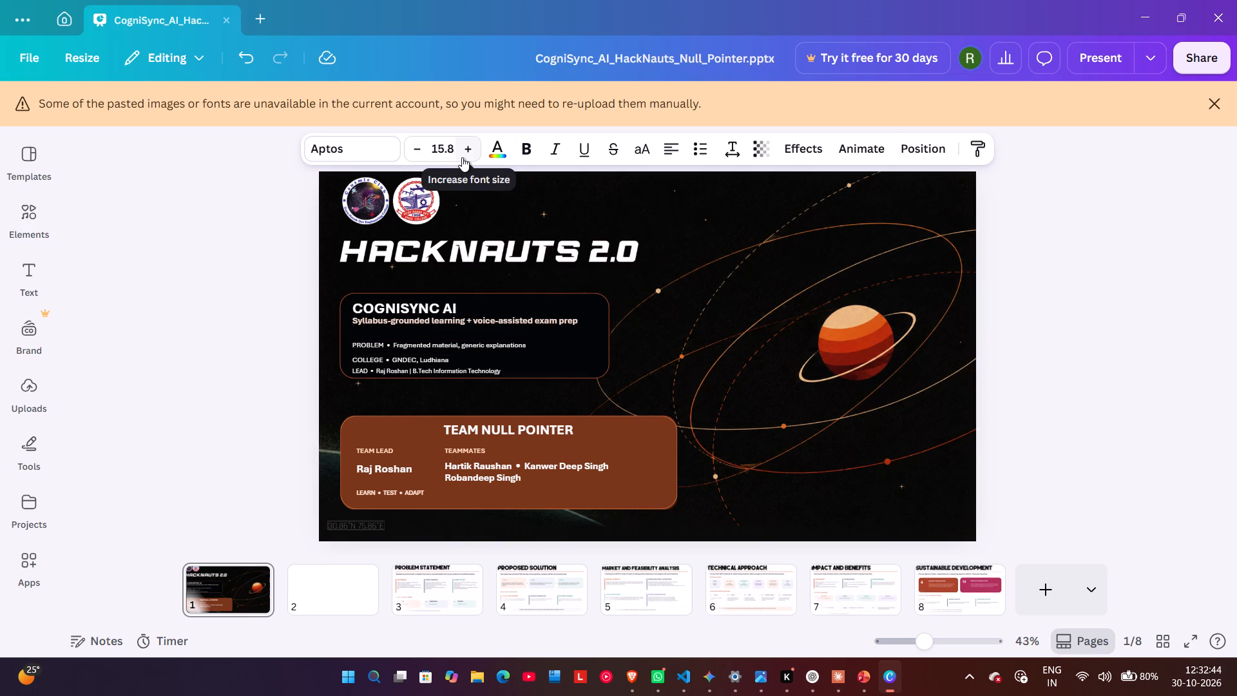
key("Up")
key("Up")
key("Up")
key("Up")
key("Up")
key("Up")
key("Up")
key("Up")
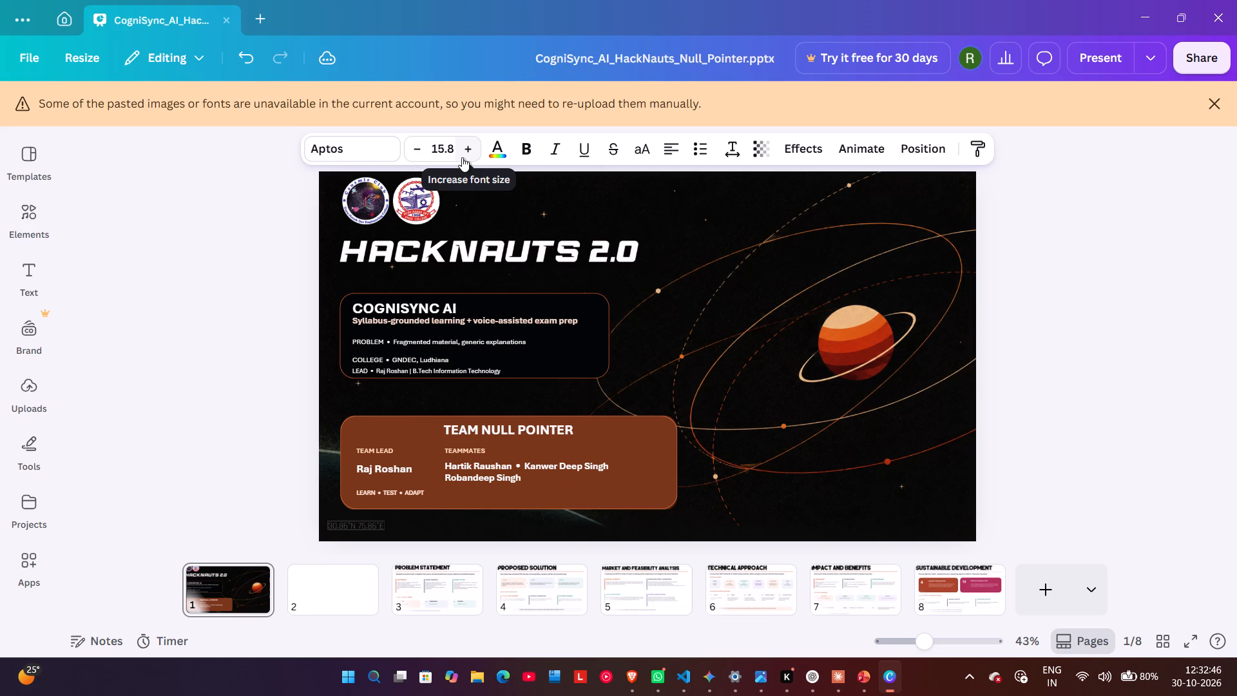
Set the PROBLEM line's font size to 22.8.
triple_click(472, 148)
double_click(472, 148)
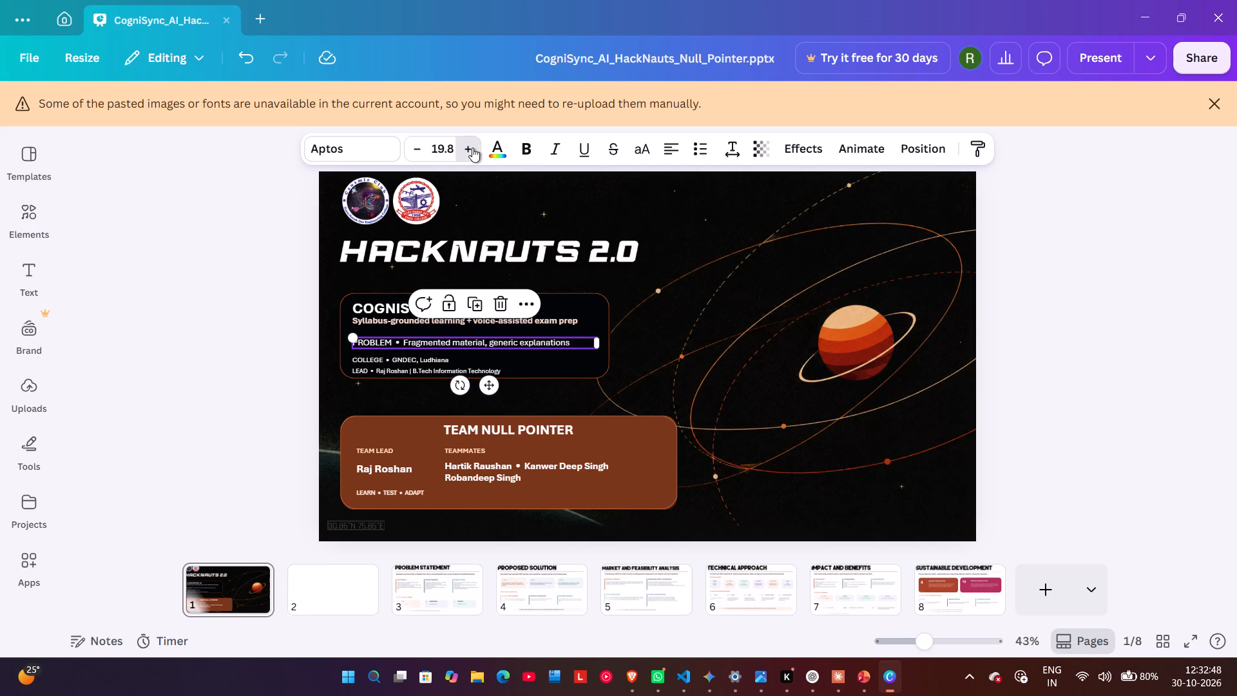
double_click(472, 148)
left_click(472, 148)
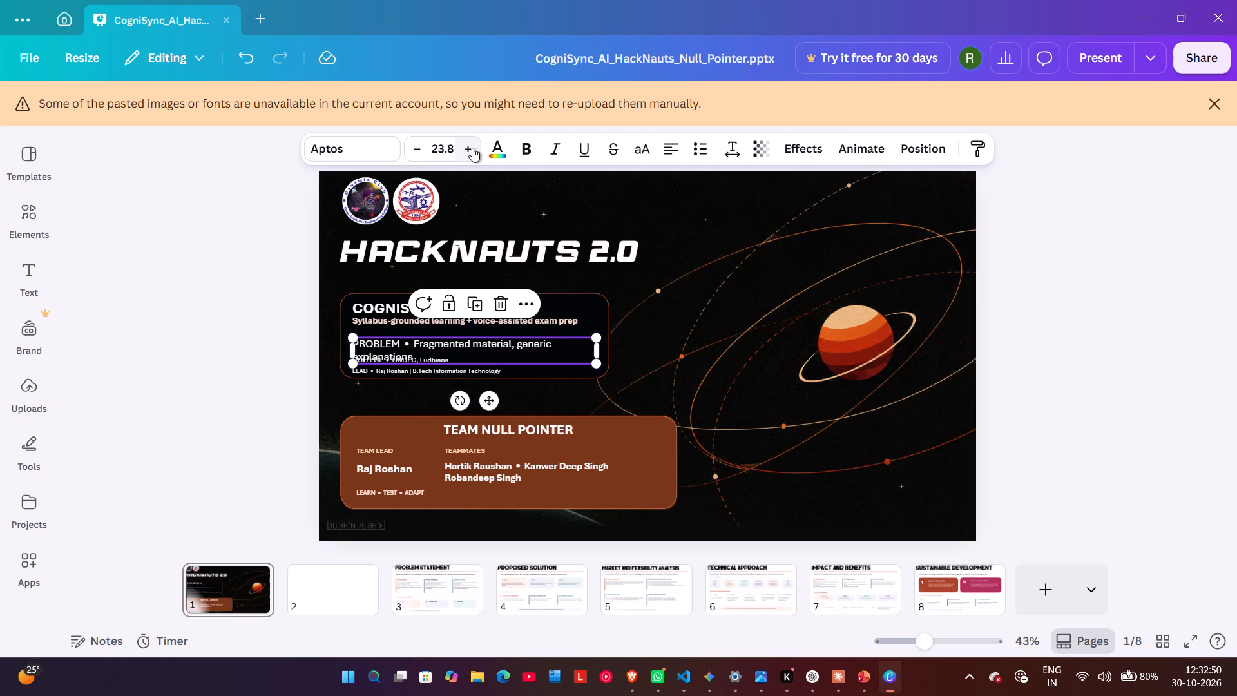
left_click(472, 148)
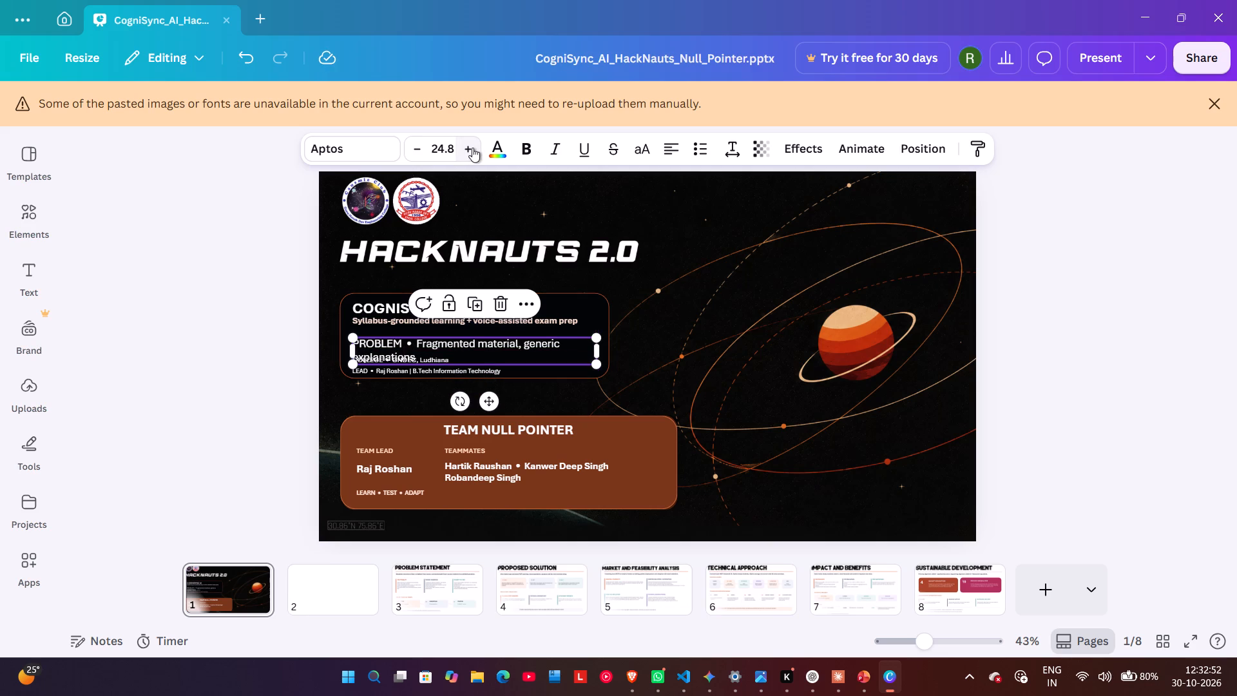
left_click(405, 150)
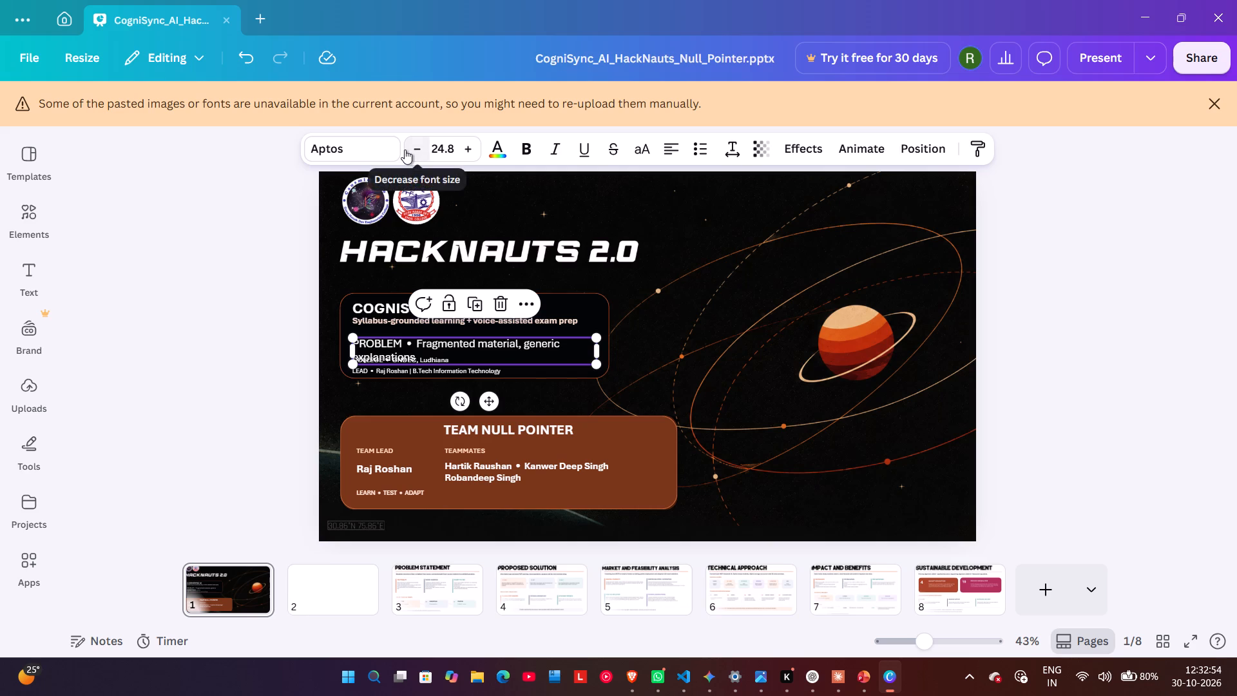
left_click(405, 150)
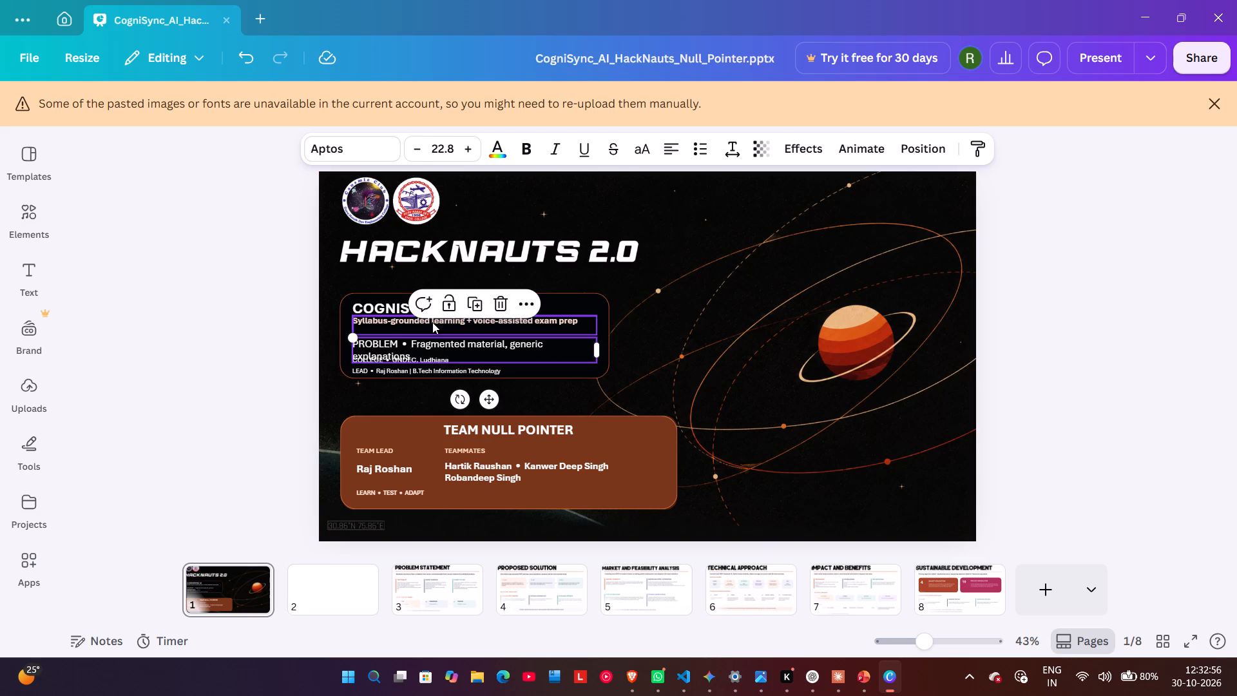
Nudge the enlarged PROBLEM text up until it clears the COLLEGE line below it.
key("Up")
key("Up")
key("Up")
key("Up")
key("Up")
key("Up")
key("Up")
key("Up")
key("Up")
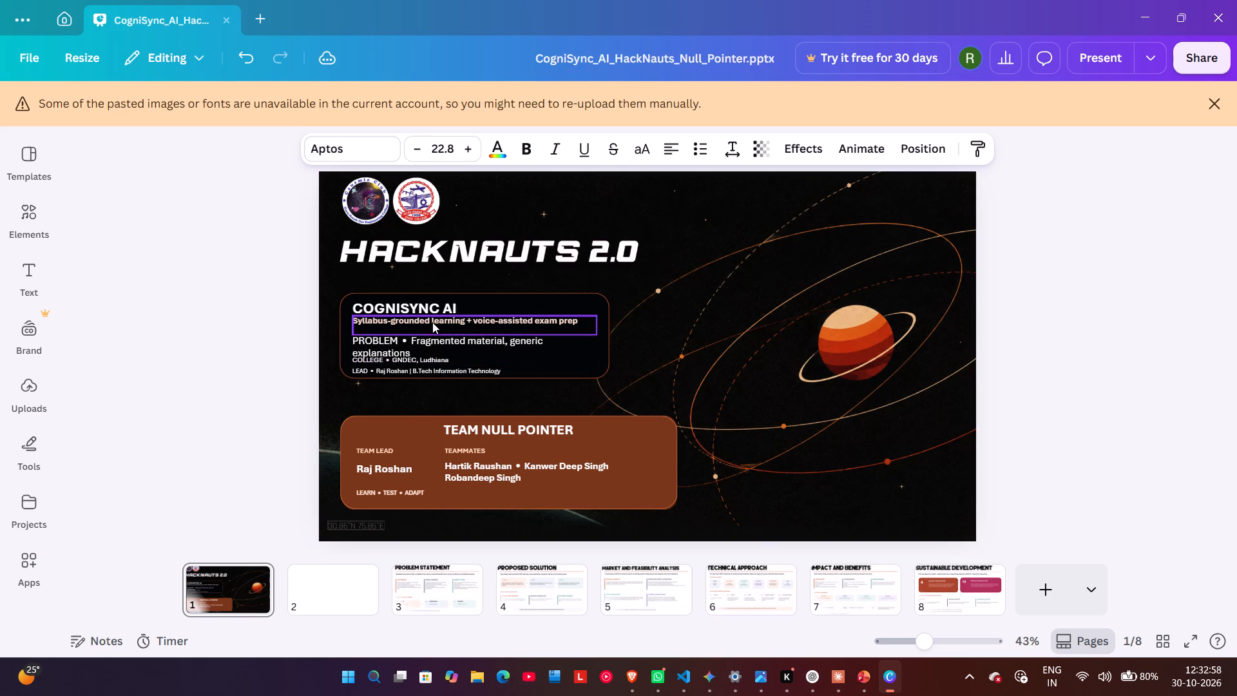
key("Up")
key("Up")
key("Up")
key("Up")
key("Up")
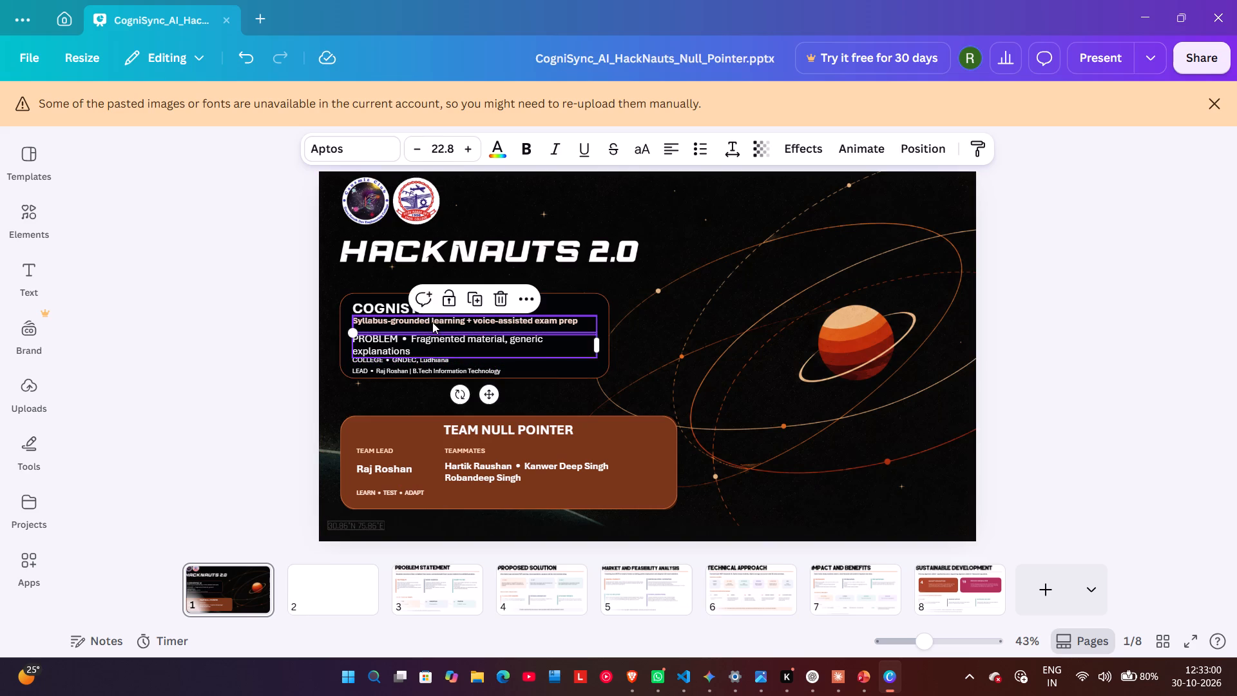
key("Up")
key("Up")
key("Up")
key("Up")
key("Up")
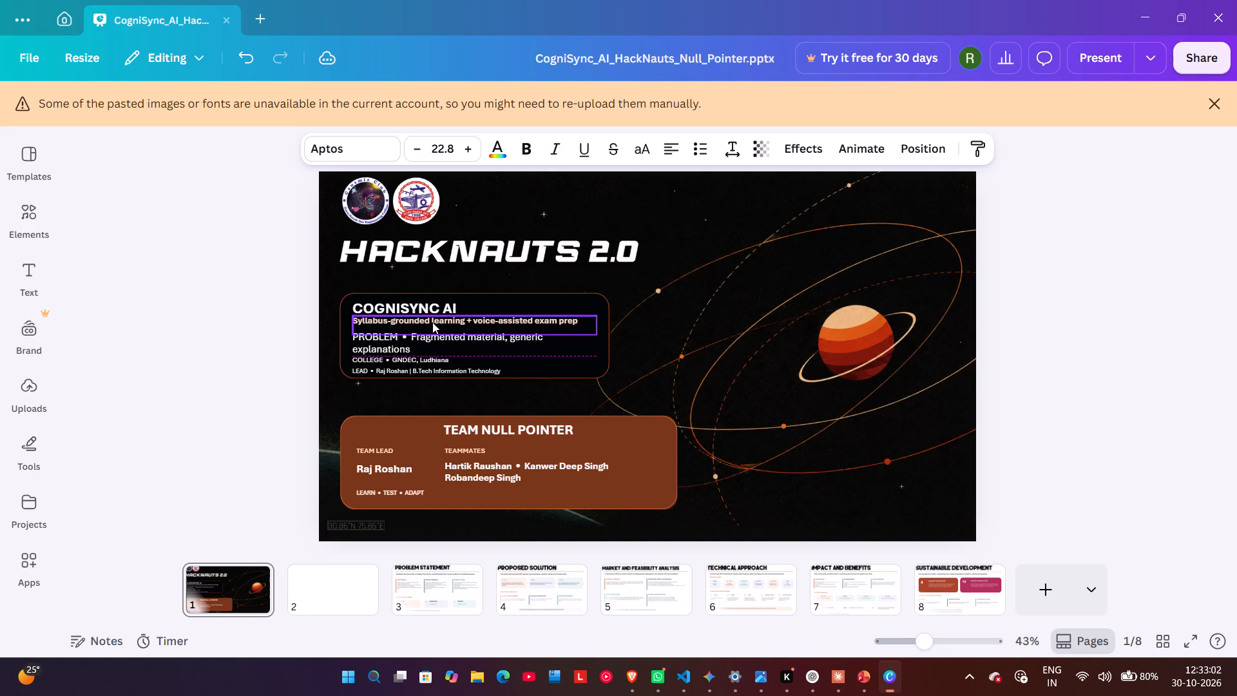
Set the COLLEGE line's font size to 22.8 to match the PROBLEM line.
left_click(428, 356)
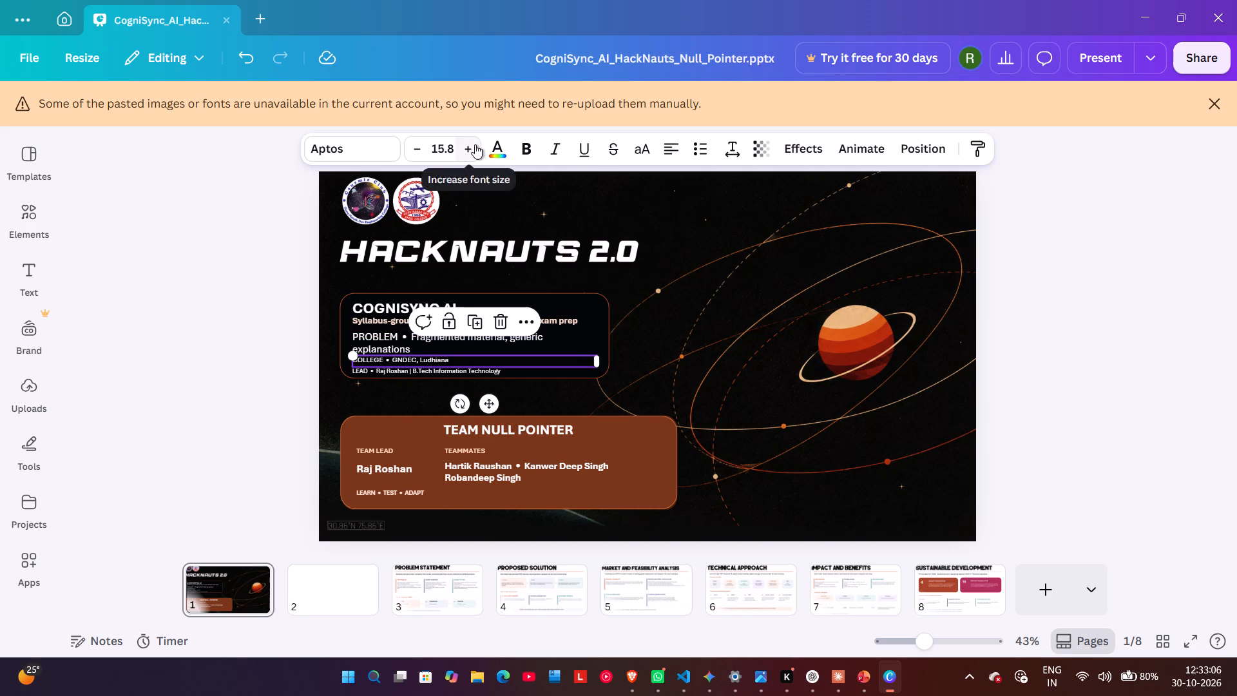
left_click(473, 145)
triple_click(473, 145)
double_click(473, 145)
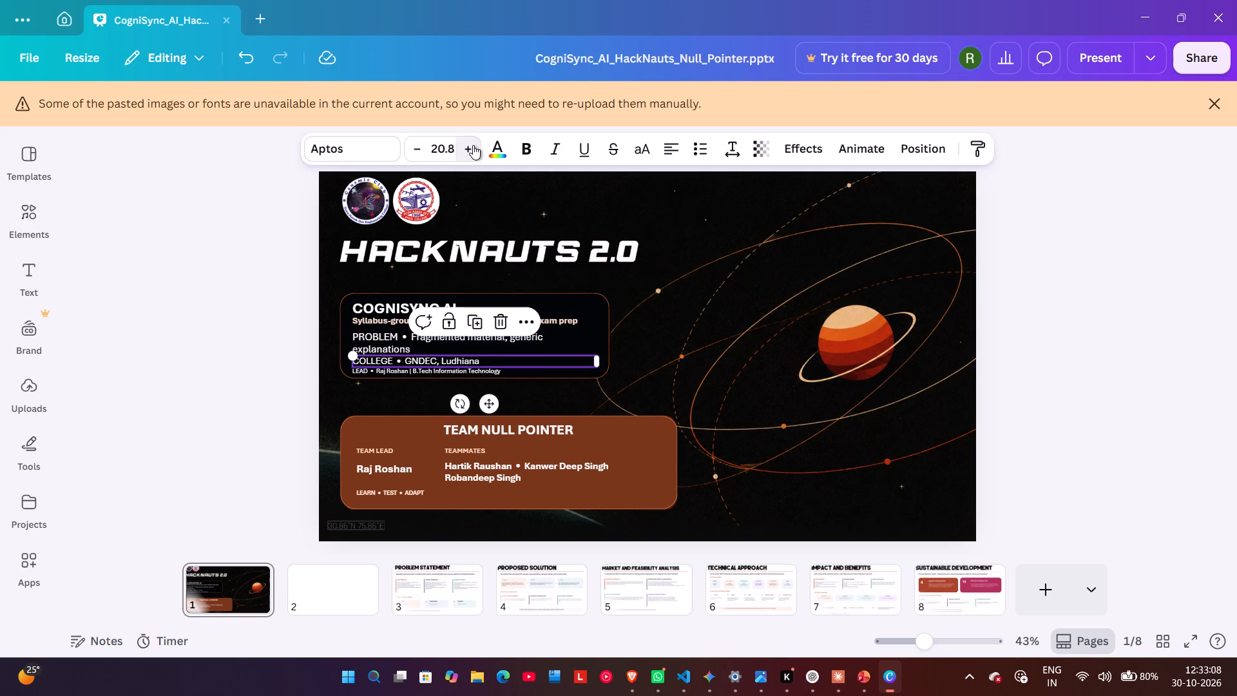
left_click(473, 145)
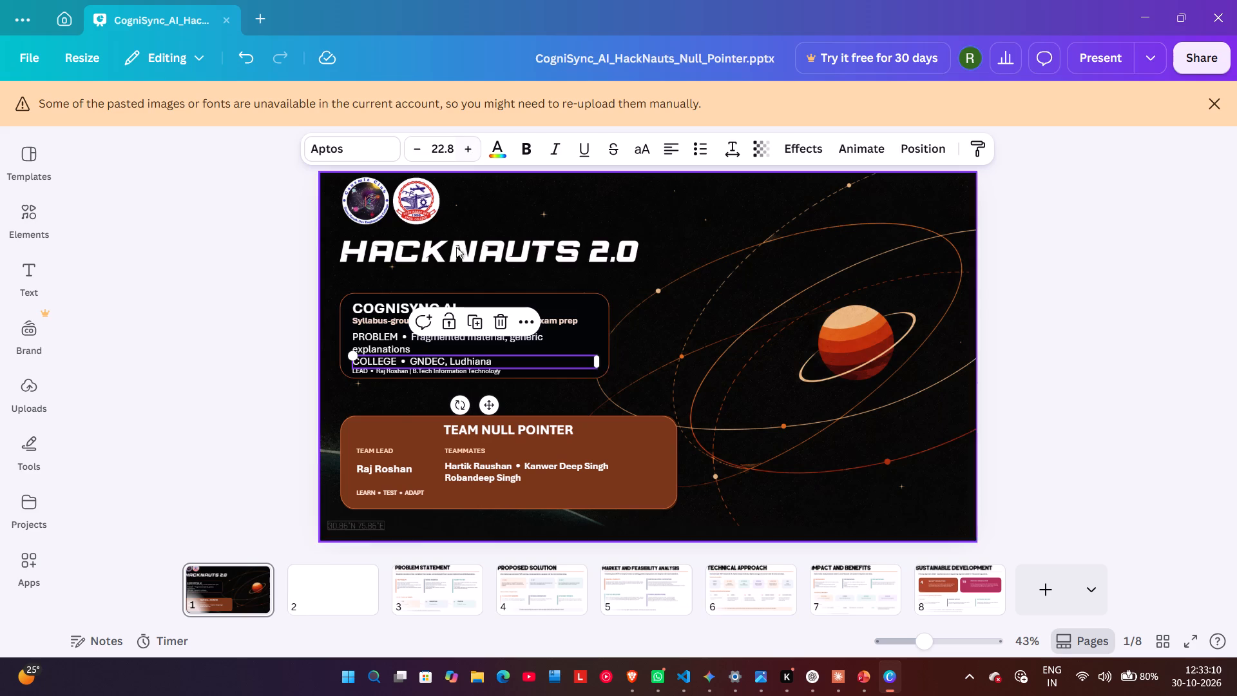
Extend the bottom edge of the COGNISYNC AI box downward to a height of about 277.
left_click(606, 320)
left_click(472, 375)
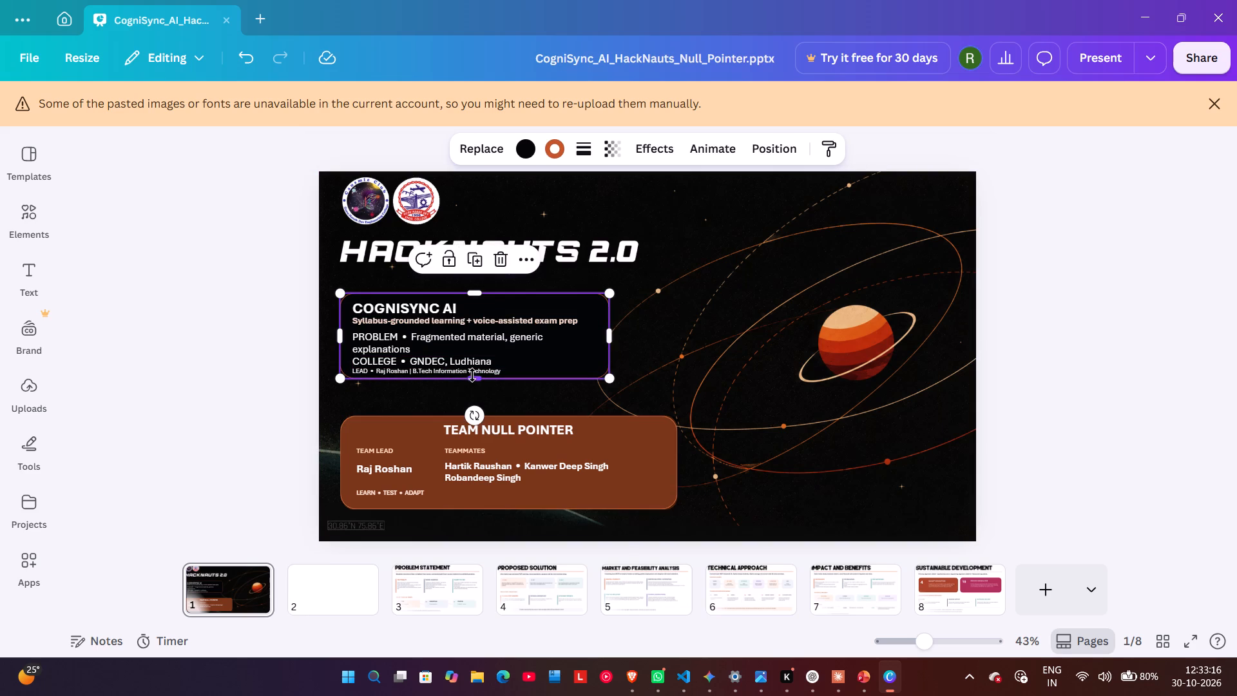
left_click_drag(475, 380, 474, 394)
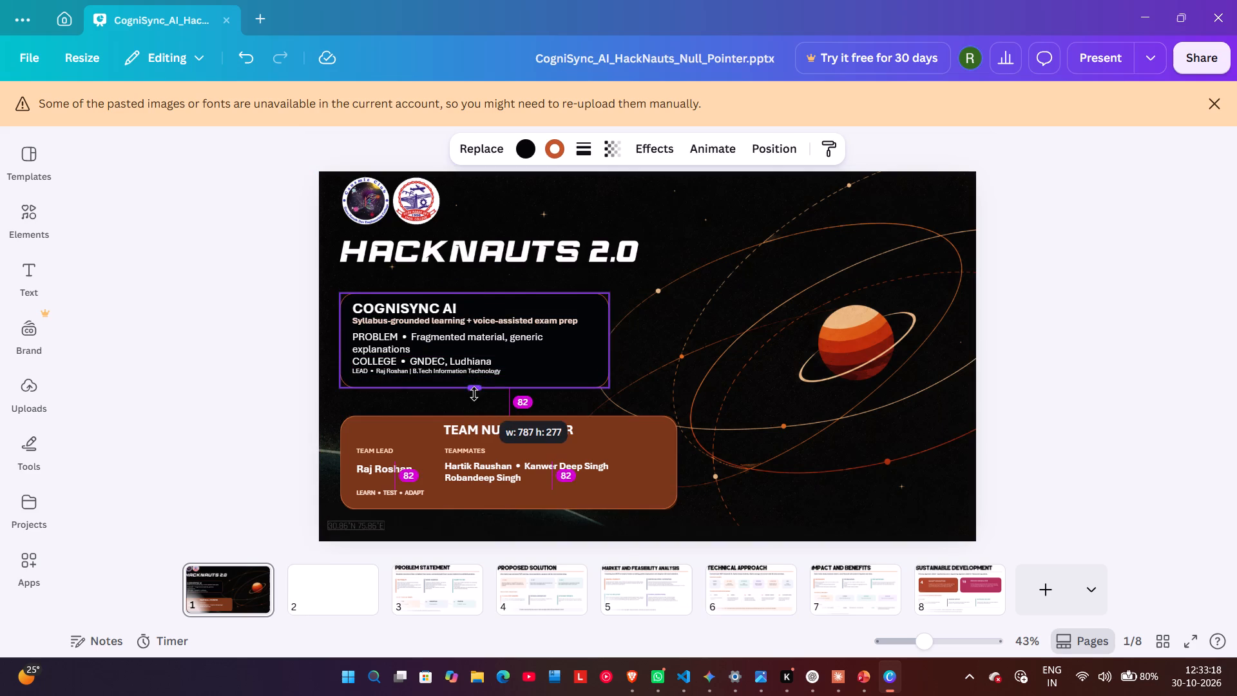
Extend the bottom edge of the COGNISYNC AI box slightly further down.
left_click_drag(474, 394, 474, 400)
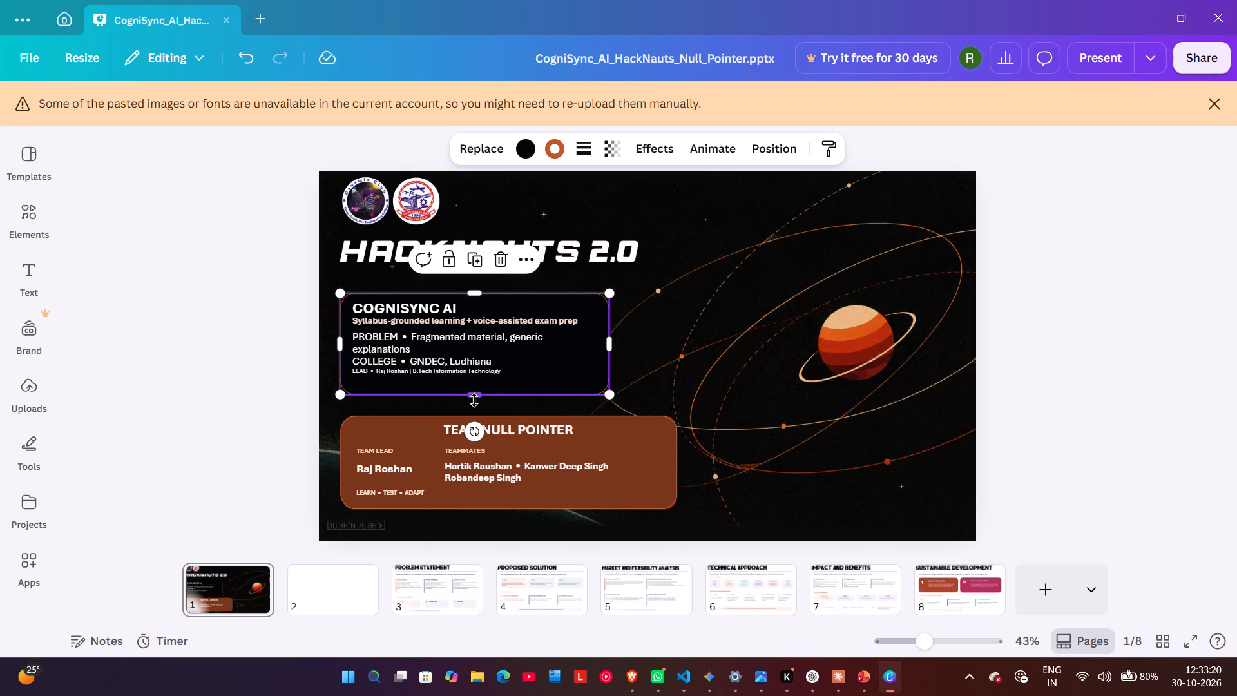
Move the LEAD line down inside the COGNISYNC AI box to leave a gap below the COLLEGE line.
left_click(467, 368)
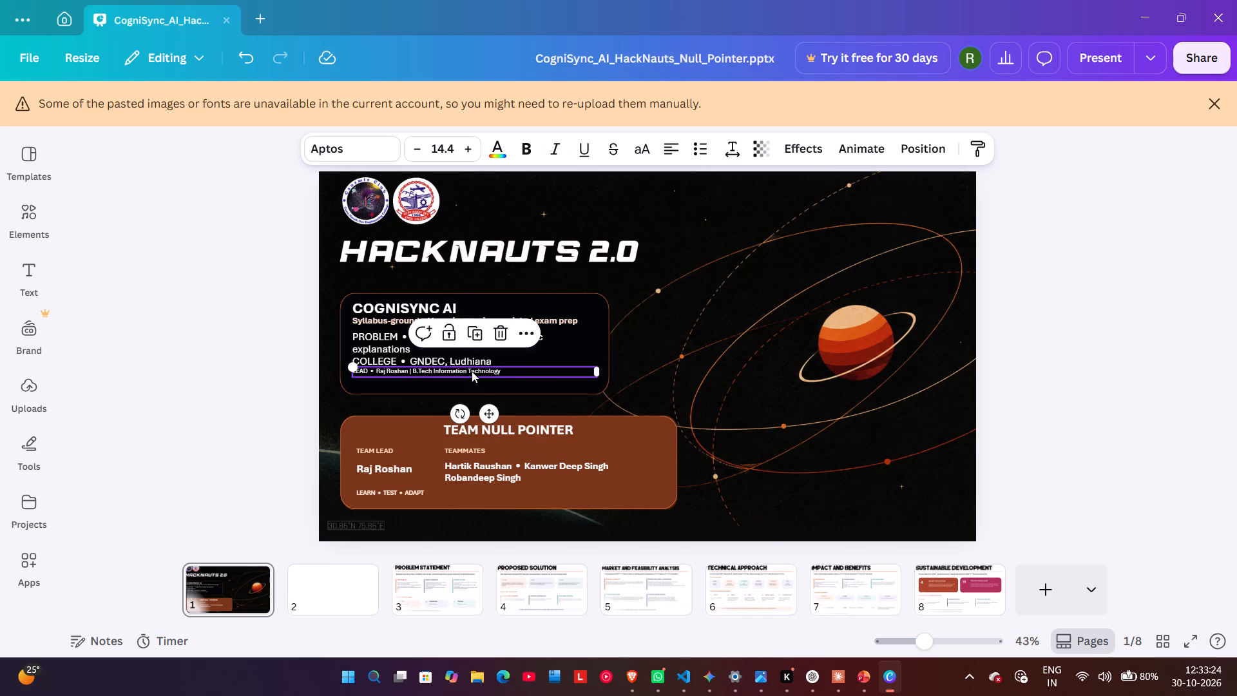
left_click_drag(472, 371, 472, 379)
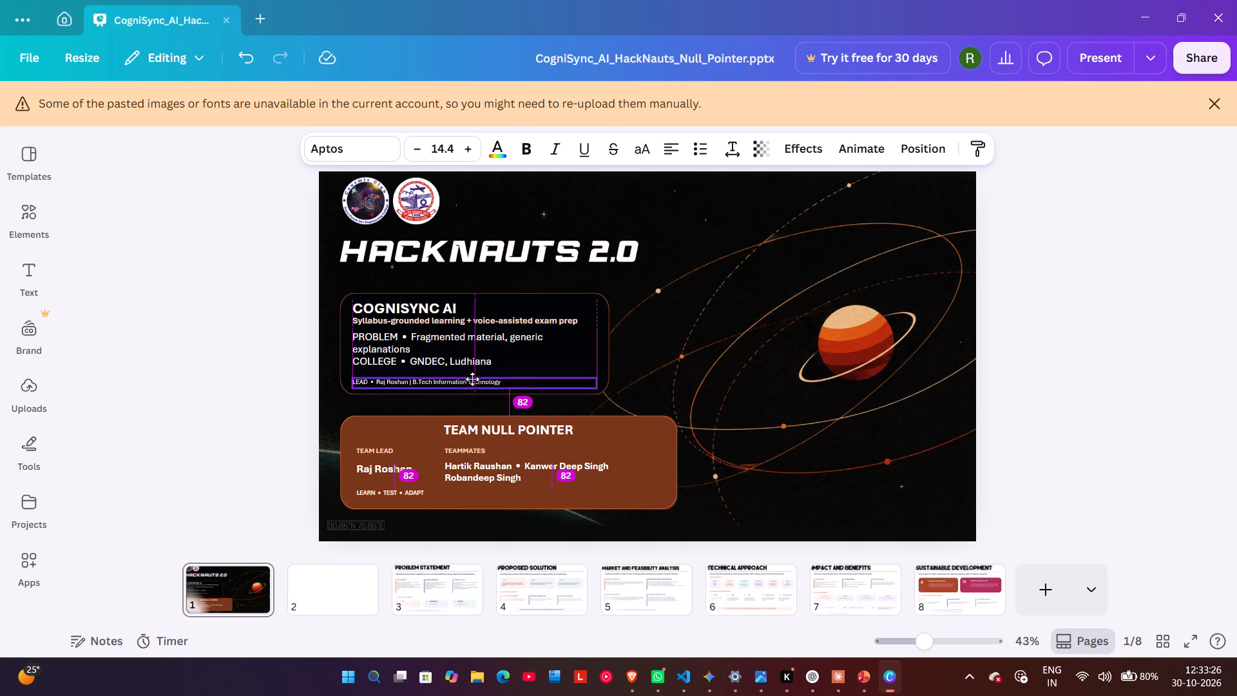
left_click_drag(472, 379, 472, 382)
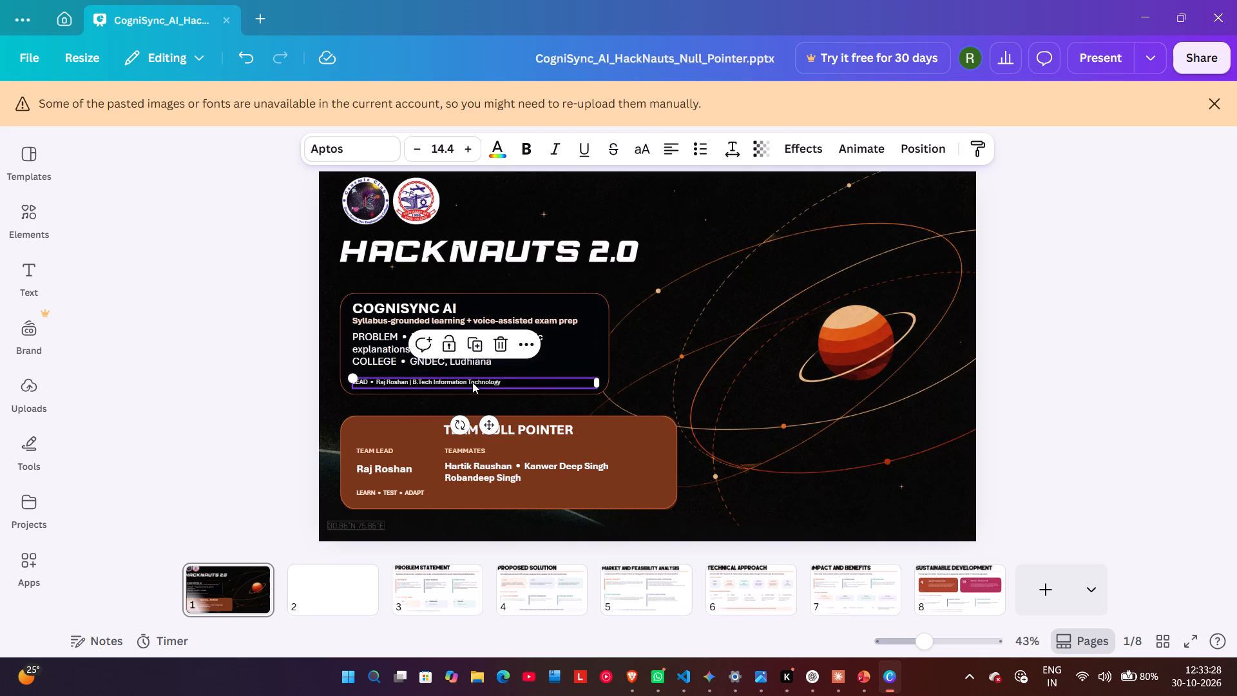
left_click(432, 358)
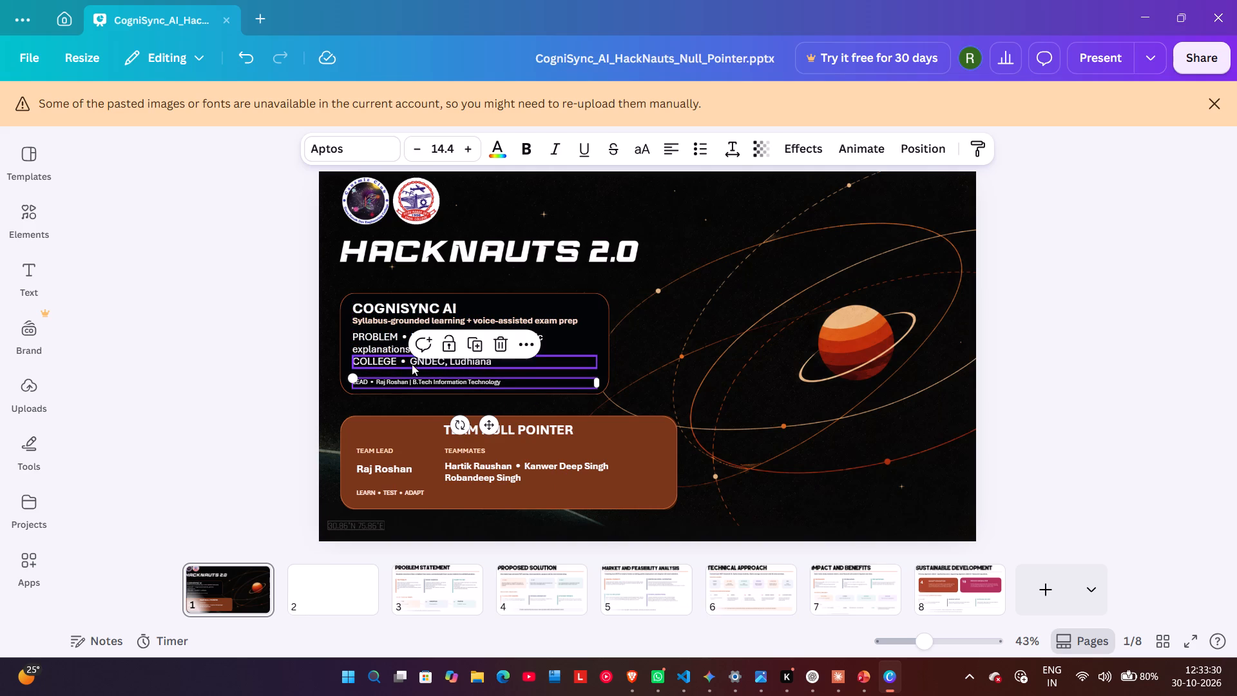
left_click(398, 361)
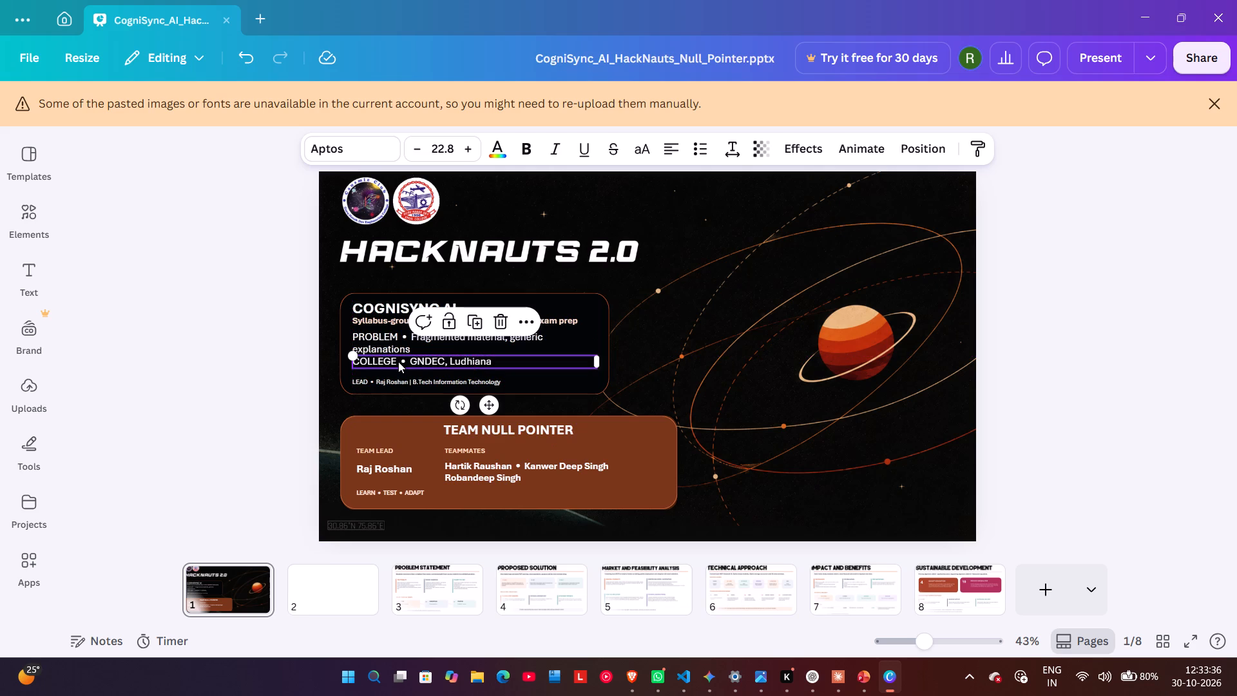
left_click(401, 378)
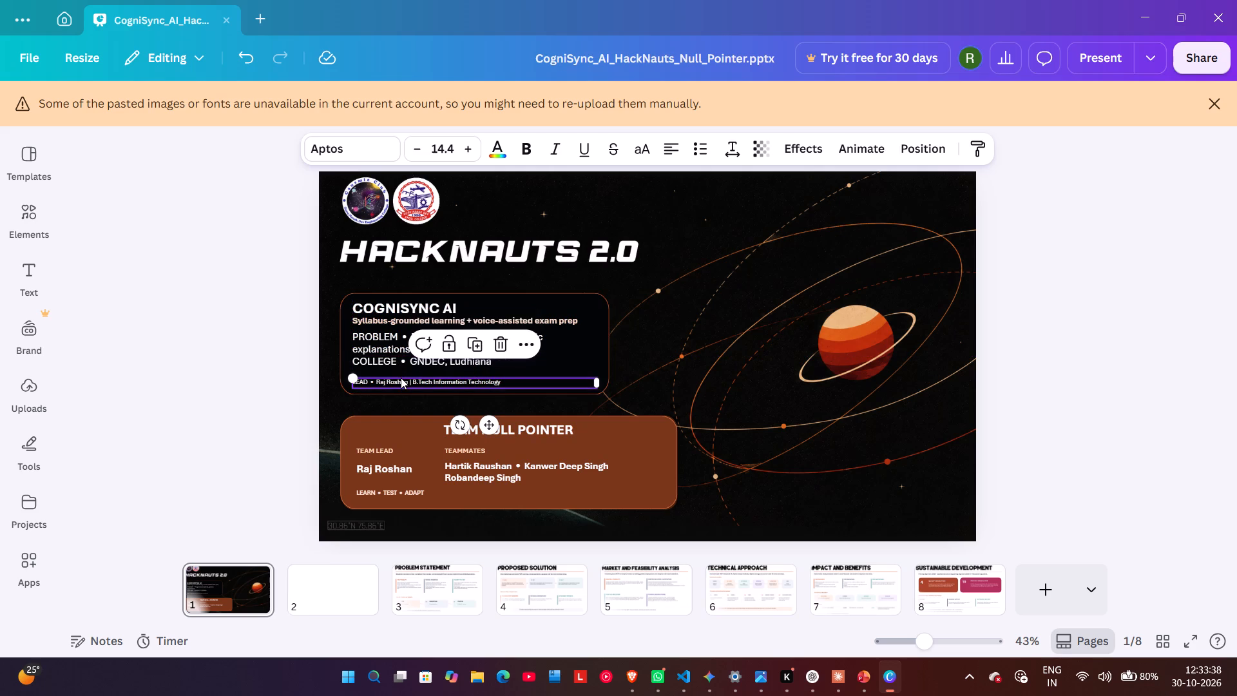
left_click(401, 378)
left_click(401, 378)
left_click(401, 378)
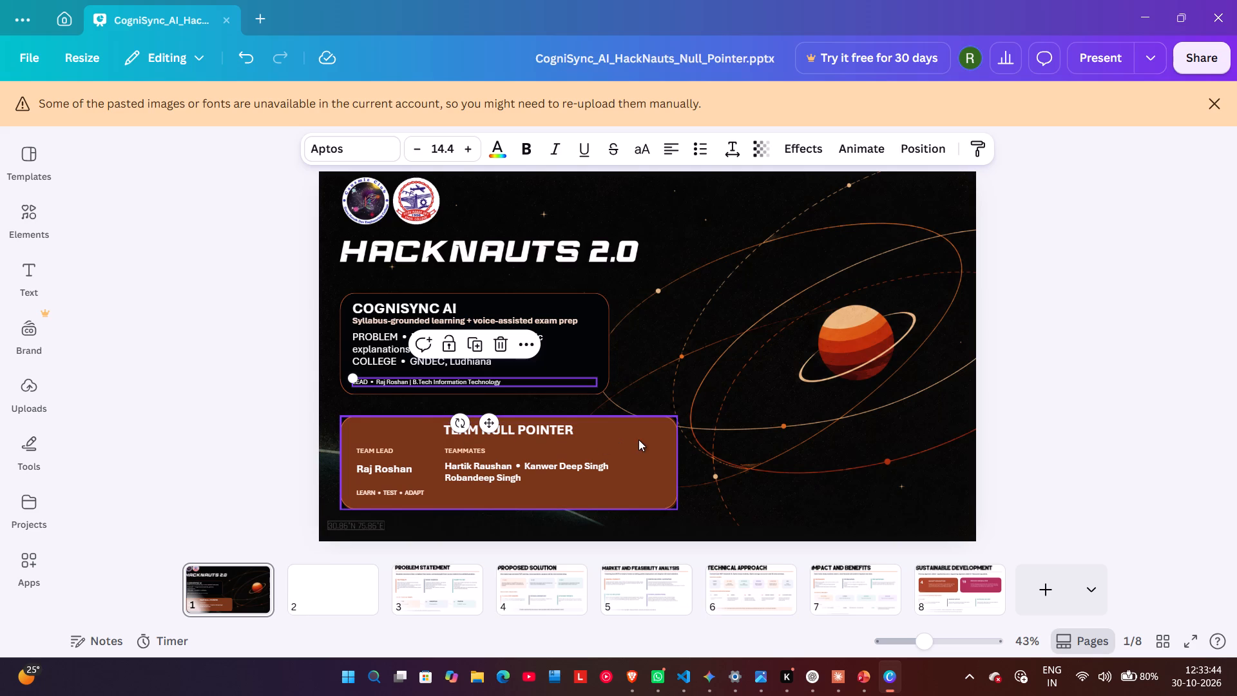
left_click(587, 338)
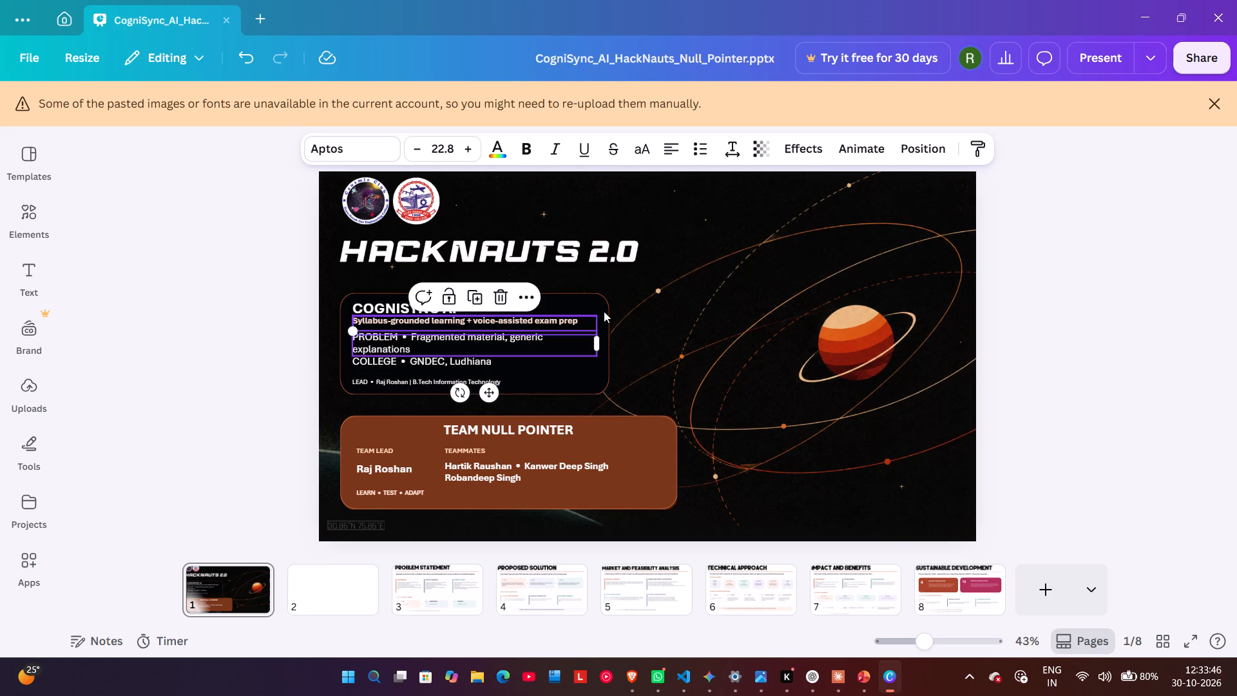
Delete the black background box behind the COGNISYNC AI text on the title slide.
left_click(603, 311)
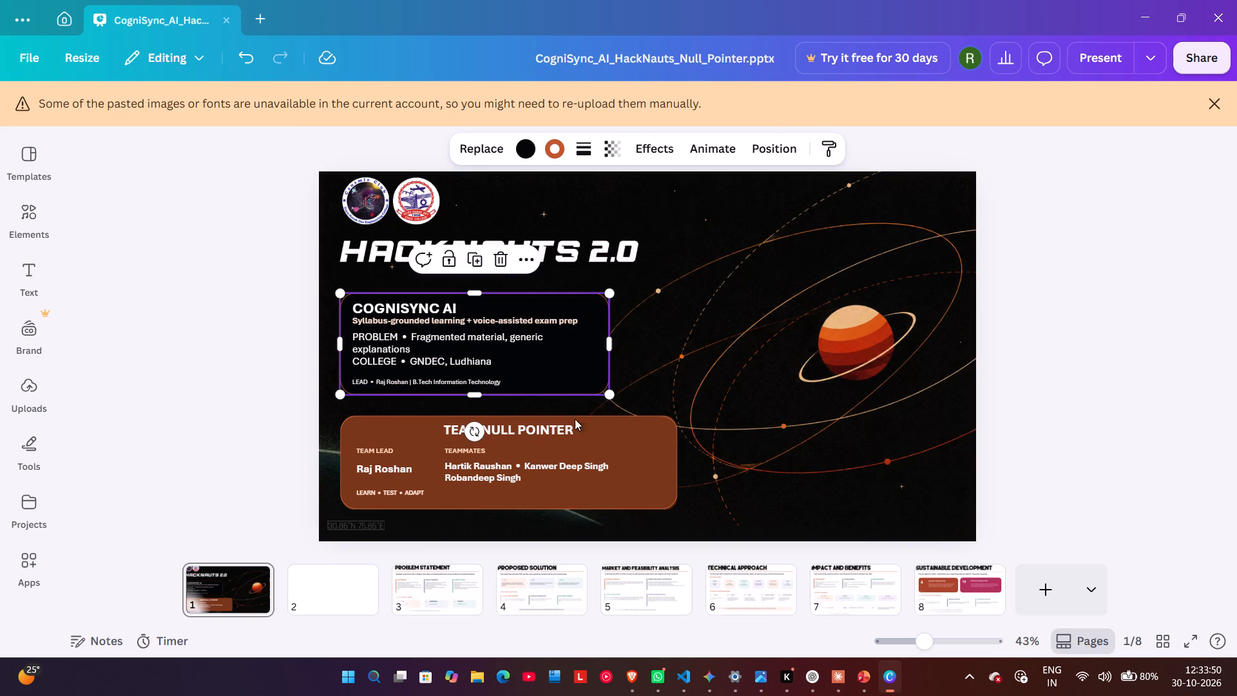
left_click(502, 261)
left_click(481, 330)
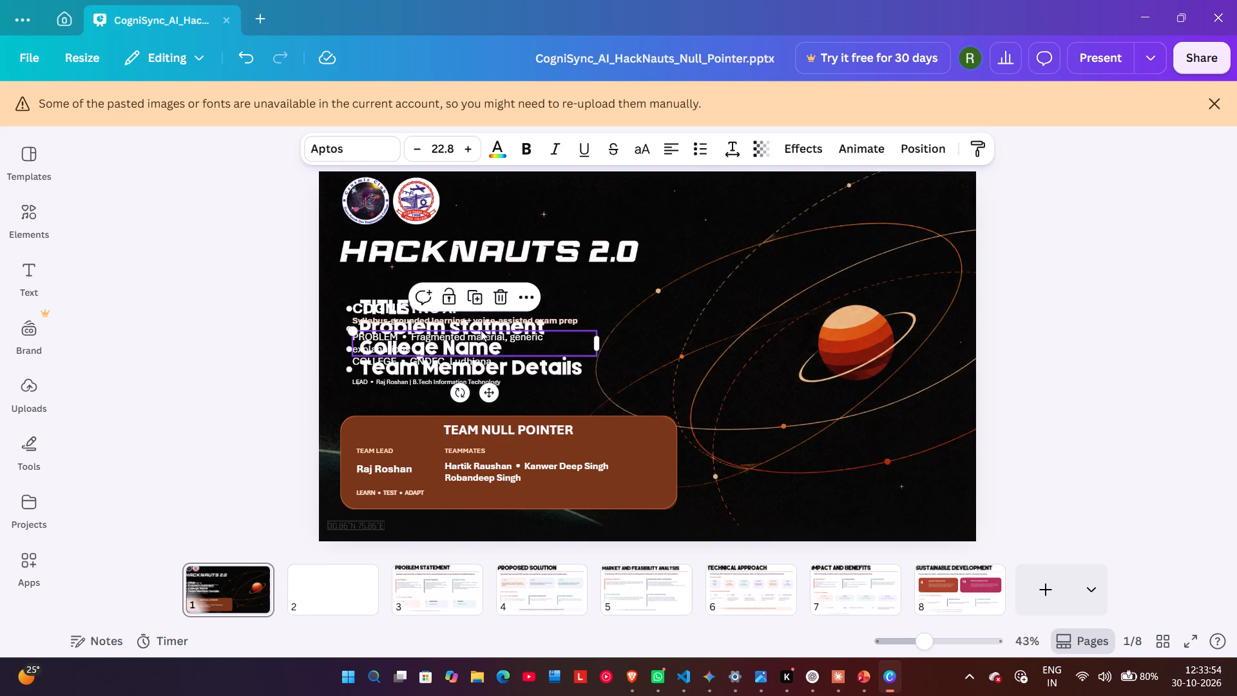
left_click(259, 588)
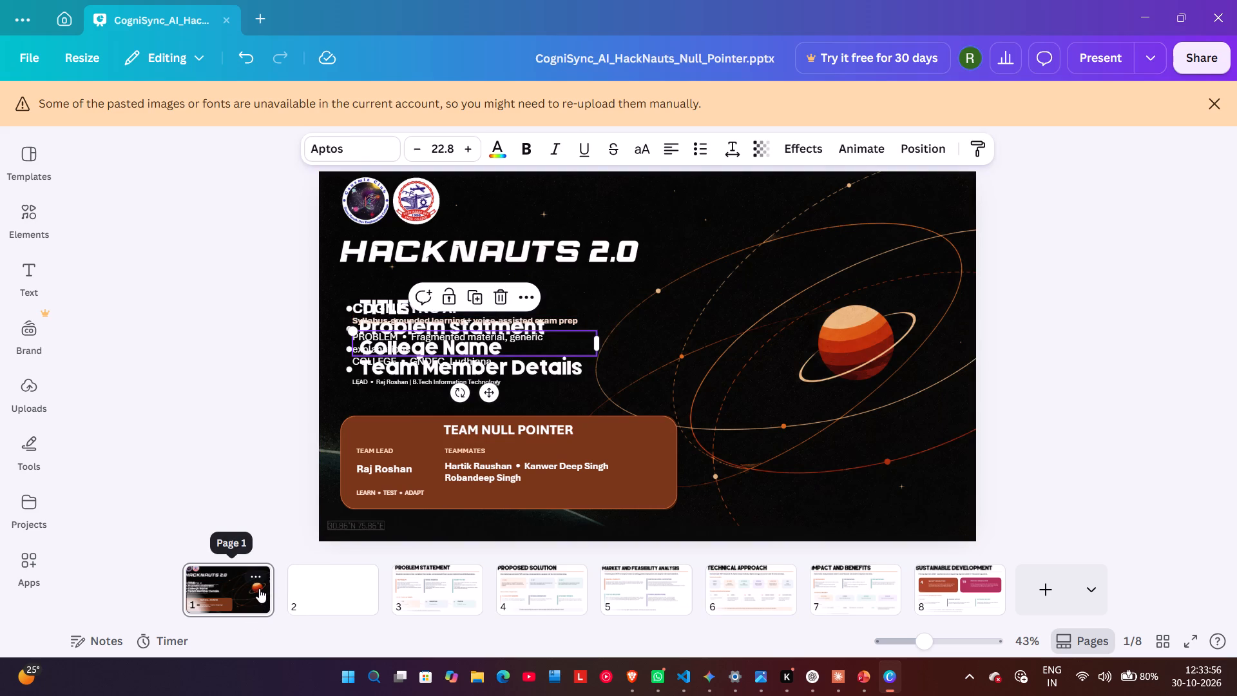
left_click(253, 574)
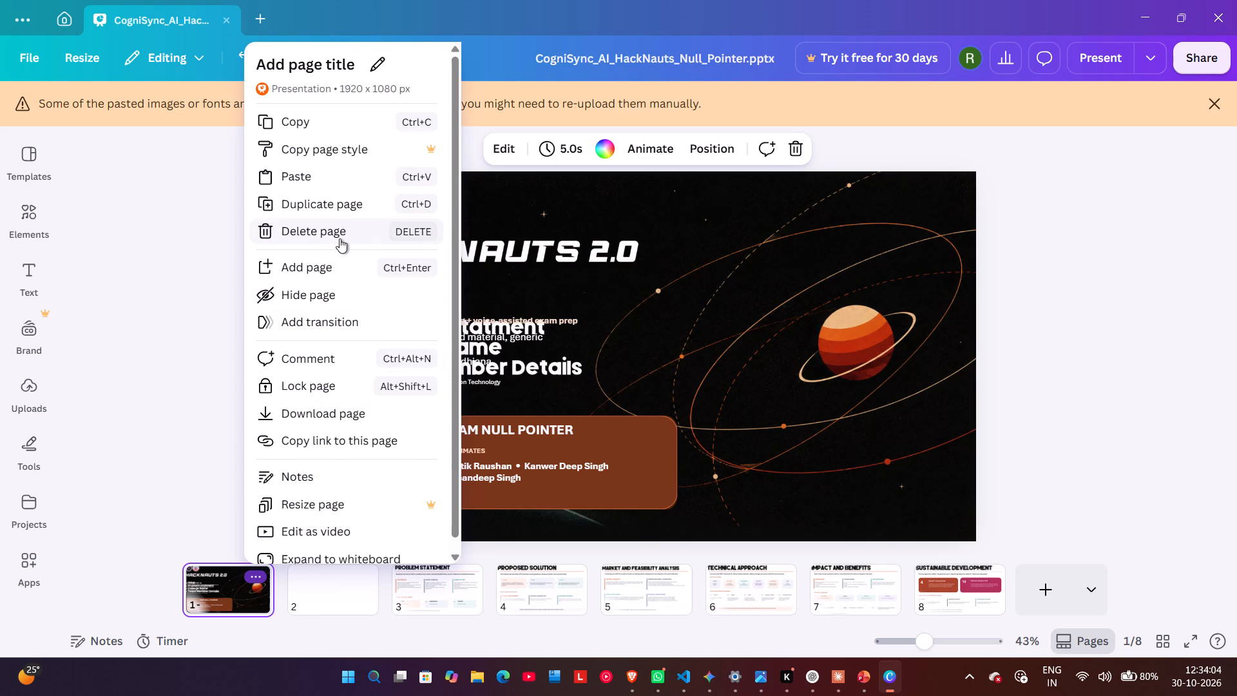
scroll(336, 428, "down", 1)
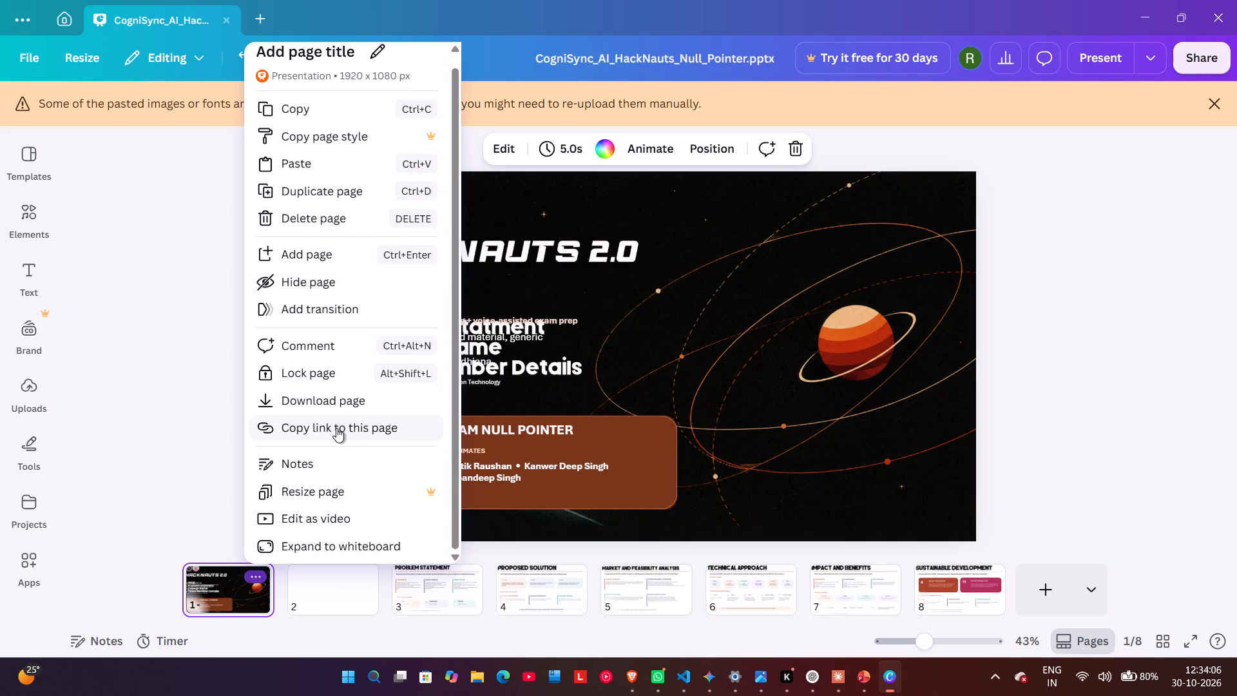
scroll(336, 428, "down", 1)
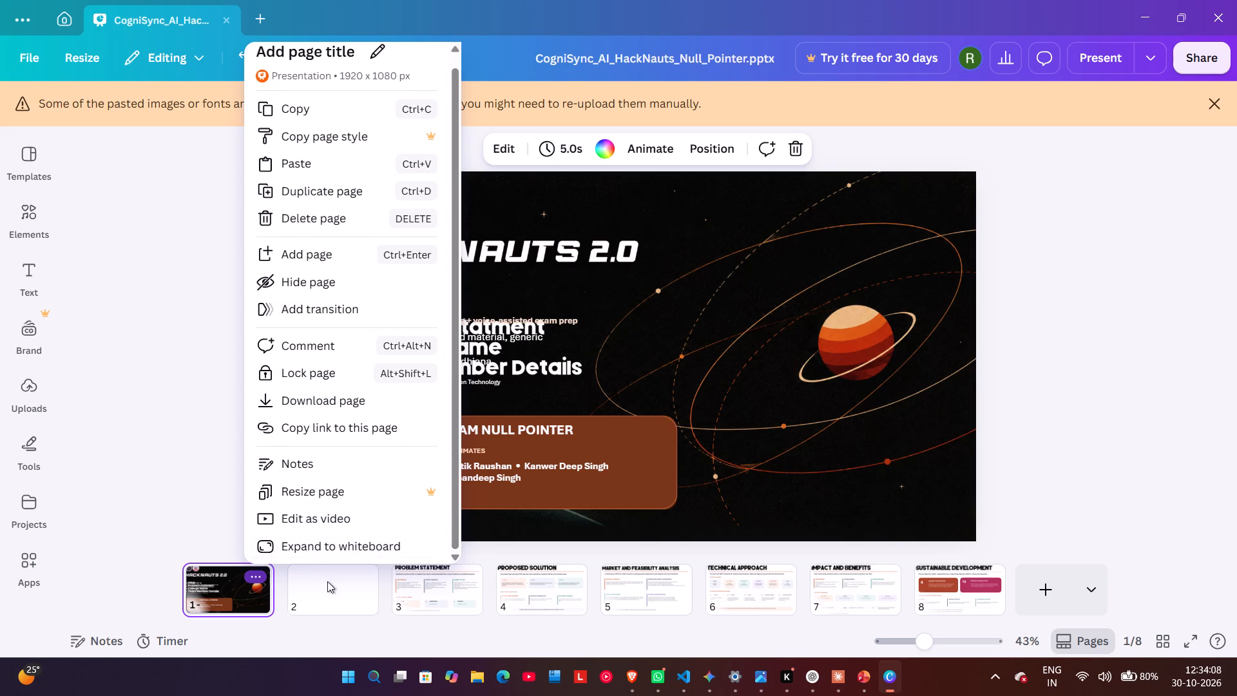
Go to blank page 2 and look through all the suggested page layouts for it.
left_click(327, 581)
left_click(327, 581)
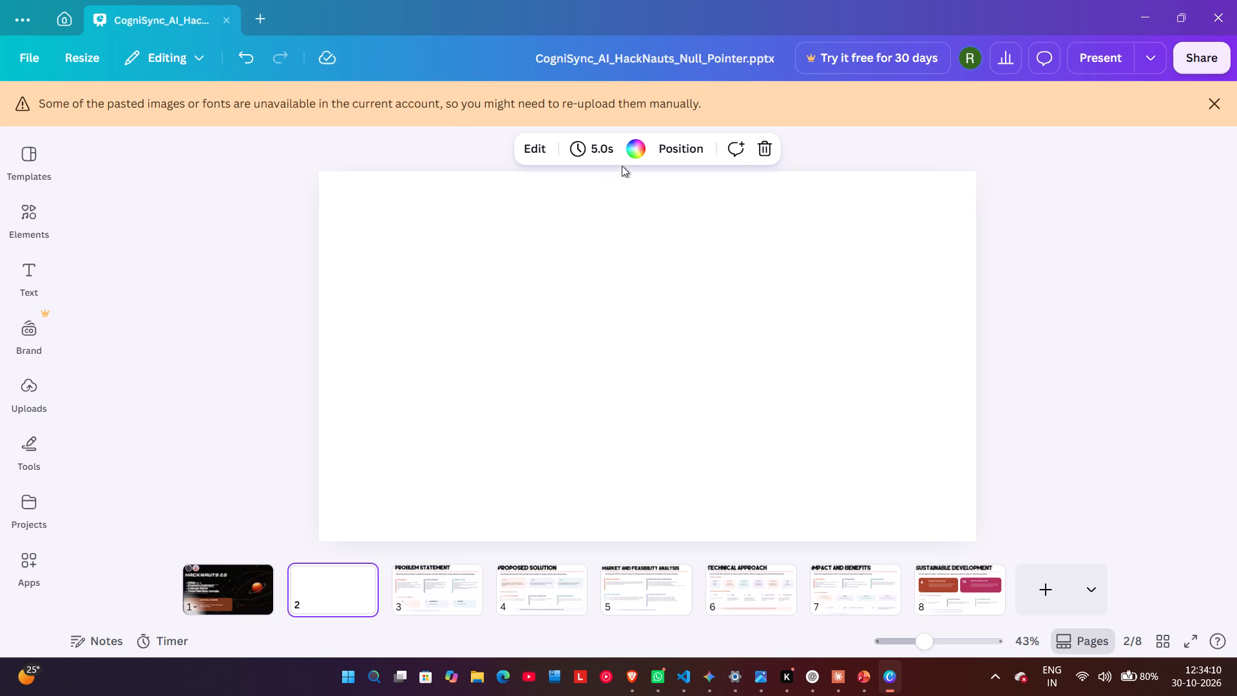
left_click(543, 144)
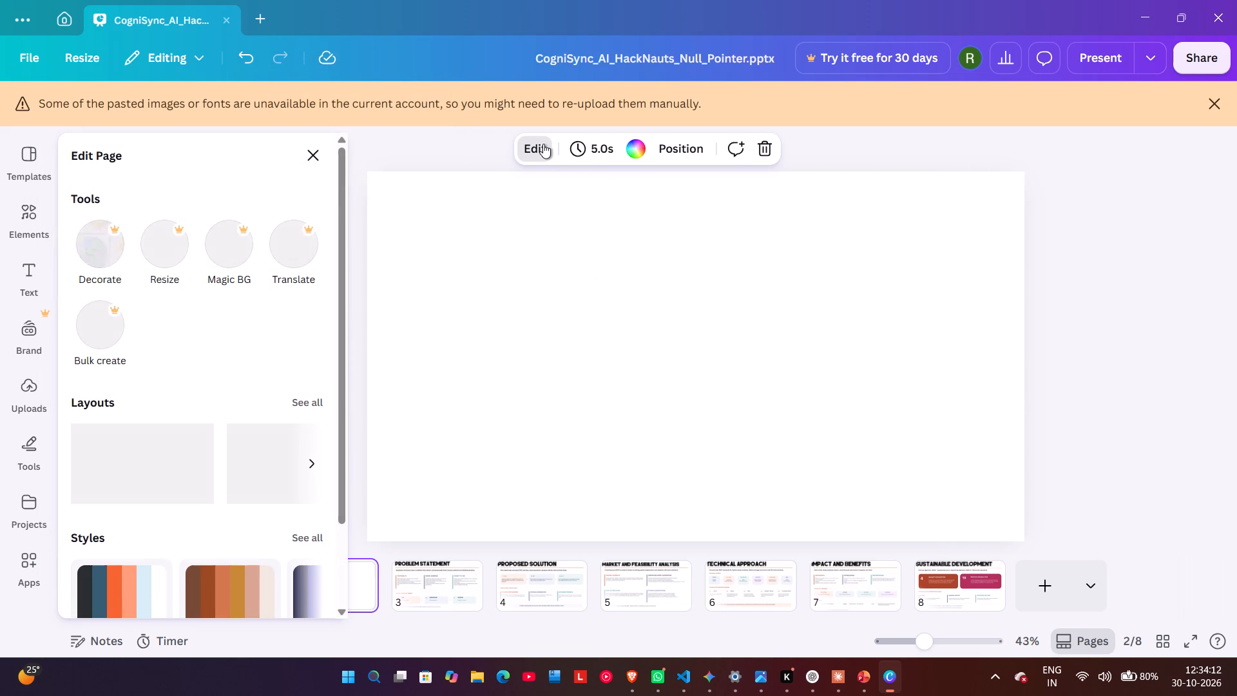
scroll(209, 500, "down", 1)
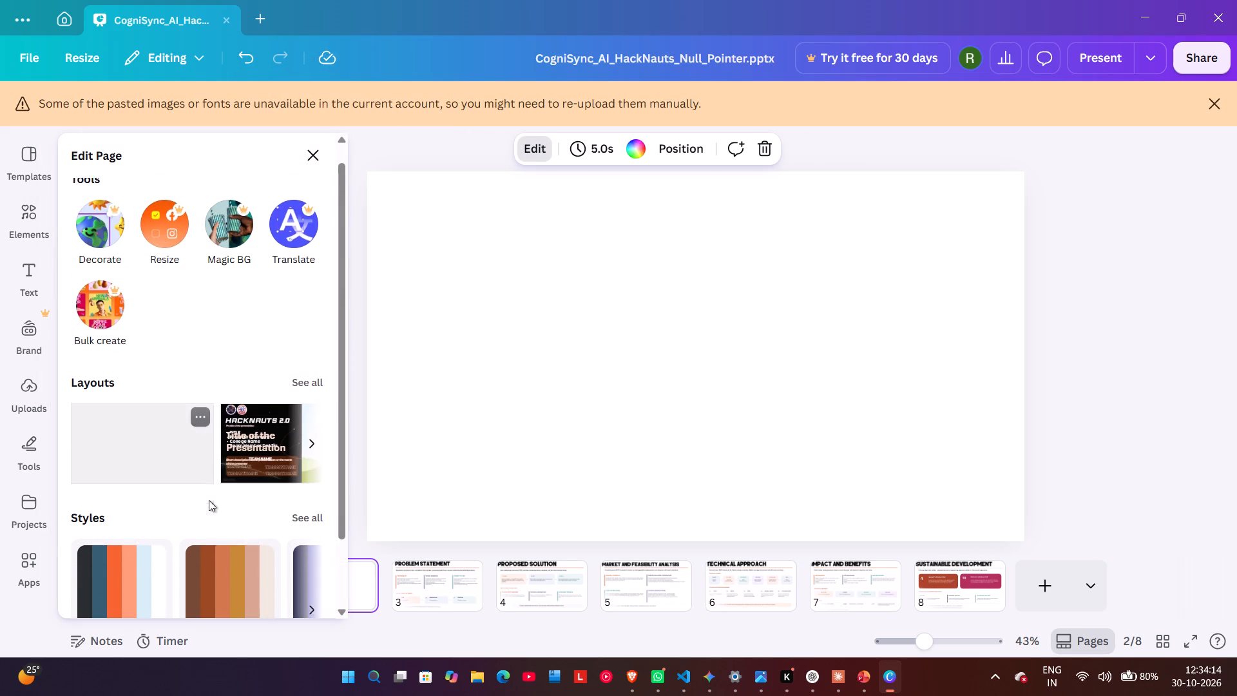
scroll(209, 500, "down", 3)
scroll(209, 500, "up", 2)
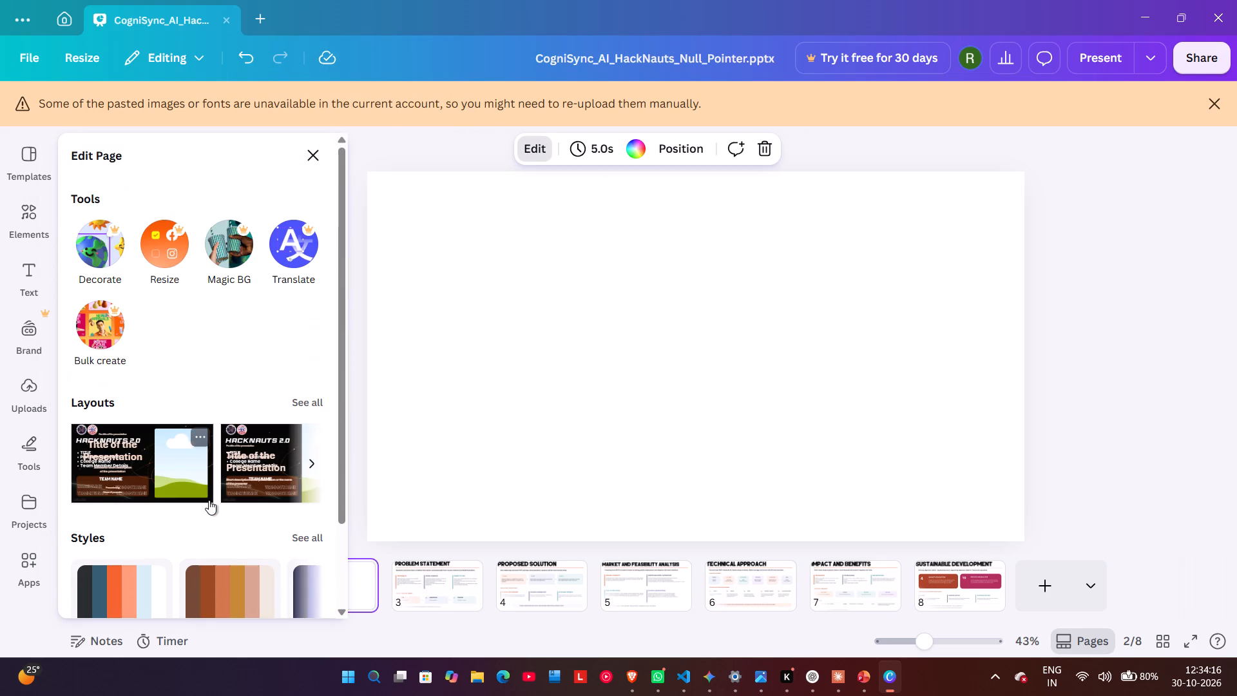
scroll(209, 500, "up", 1)
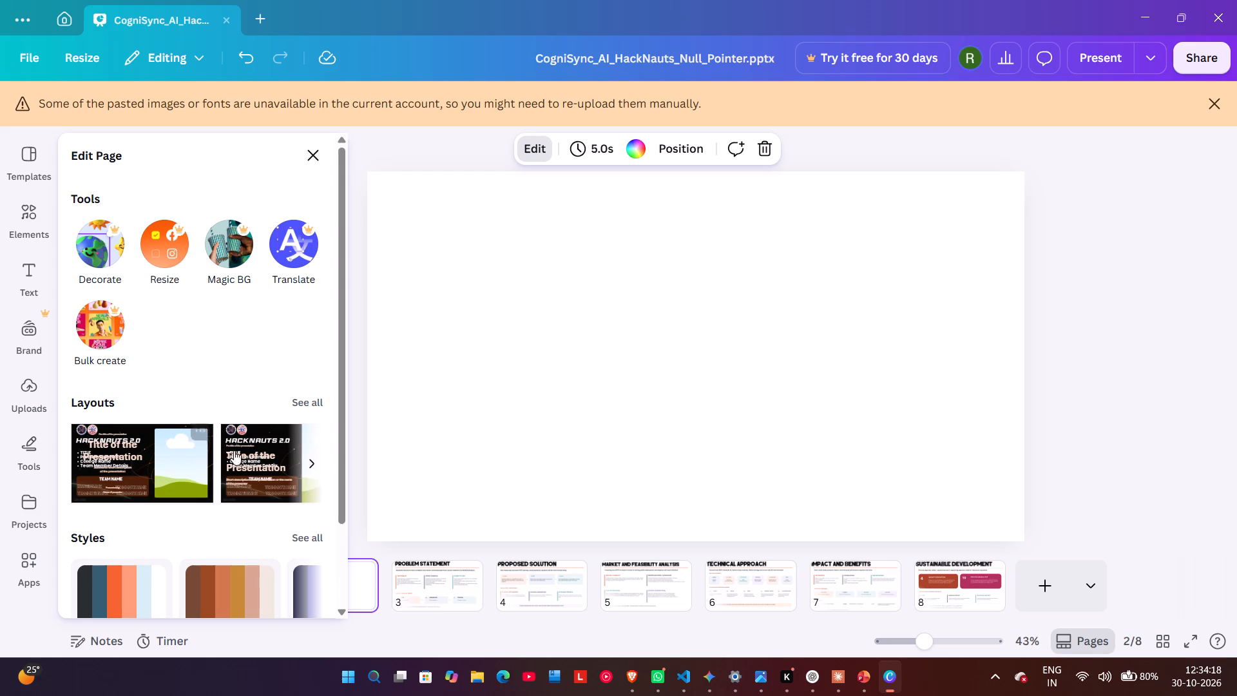
left_click(307, 400)
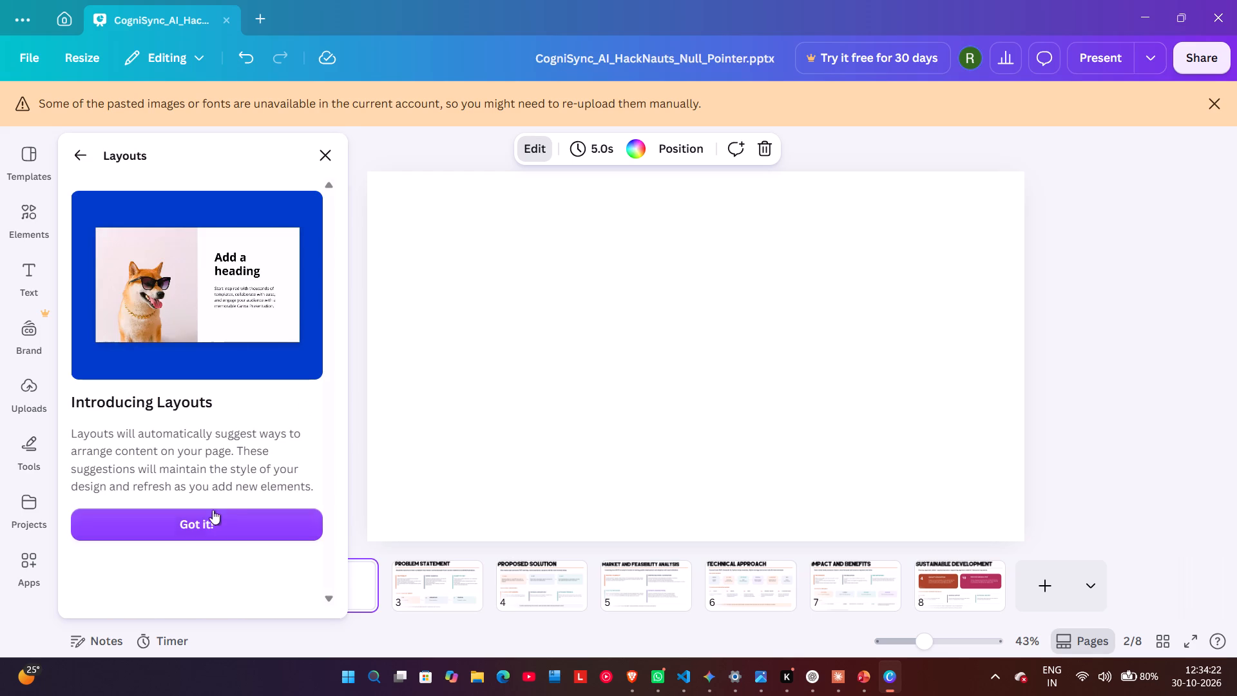
left_click(212, 518)
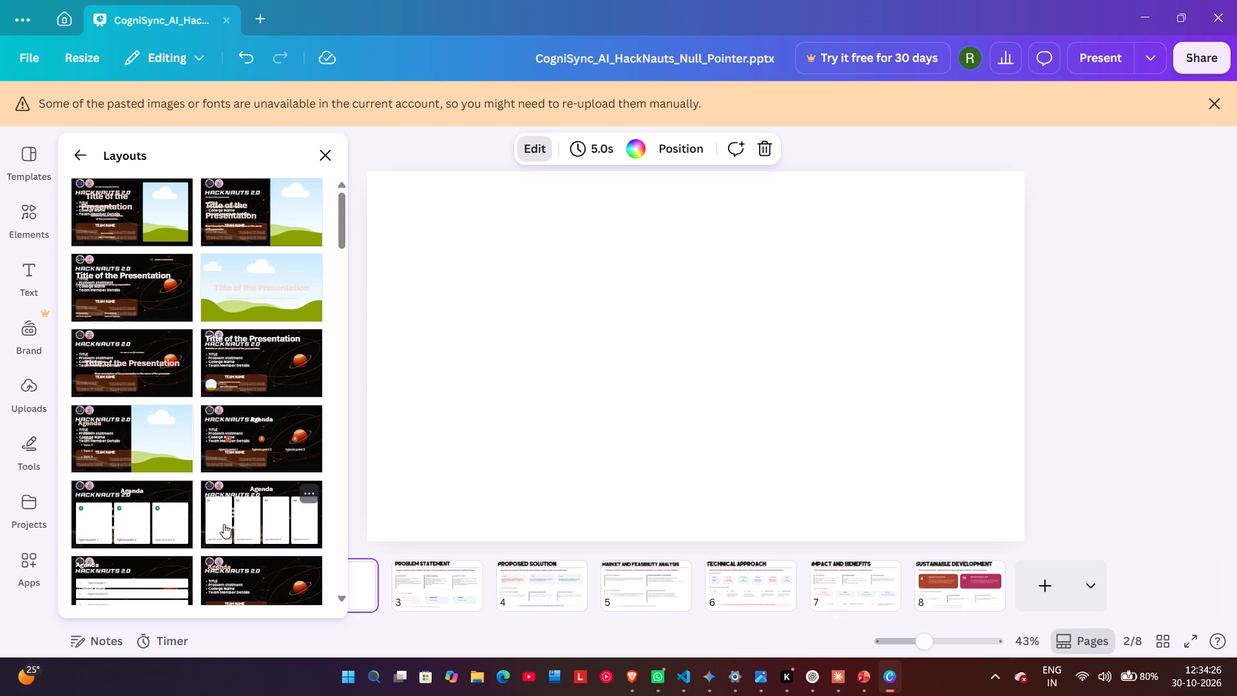
scroll(224, 524, "down", 9)
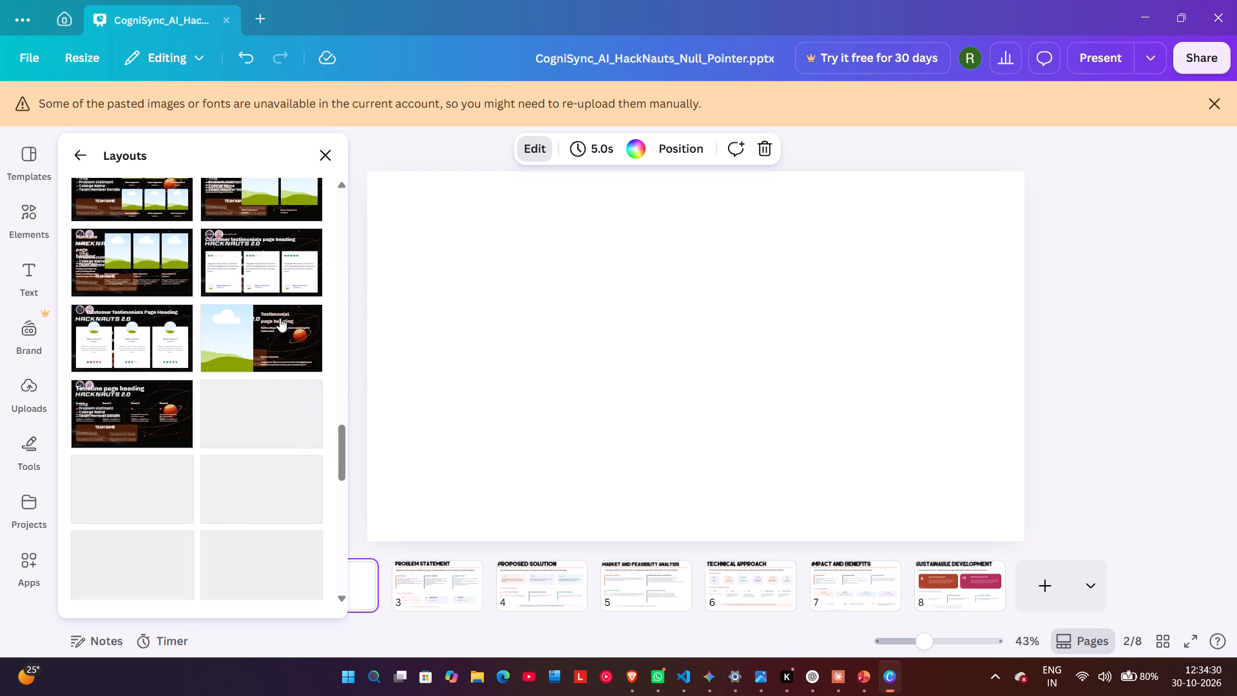
left_click(323, 157)
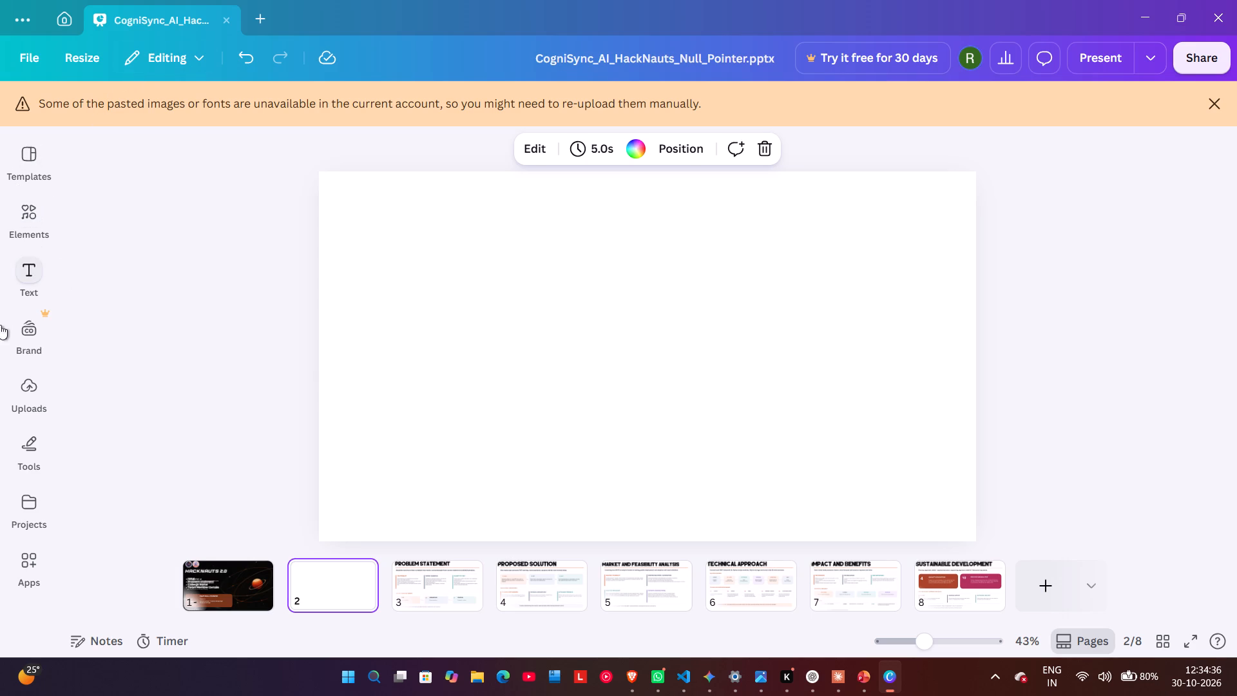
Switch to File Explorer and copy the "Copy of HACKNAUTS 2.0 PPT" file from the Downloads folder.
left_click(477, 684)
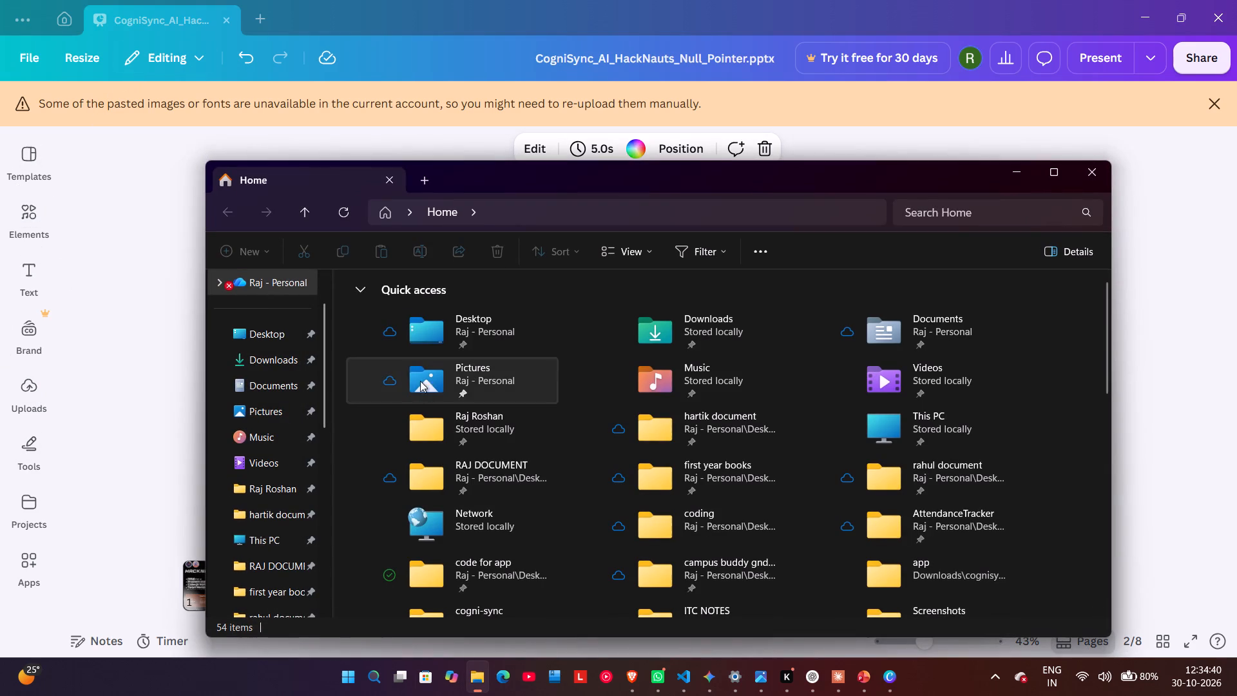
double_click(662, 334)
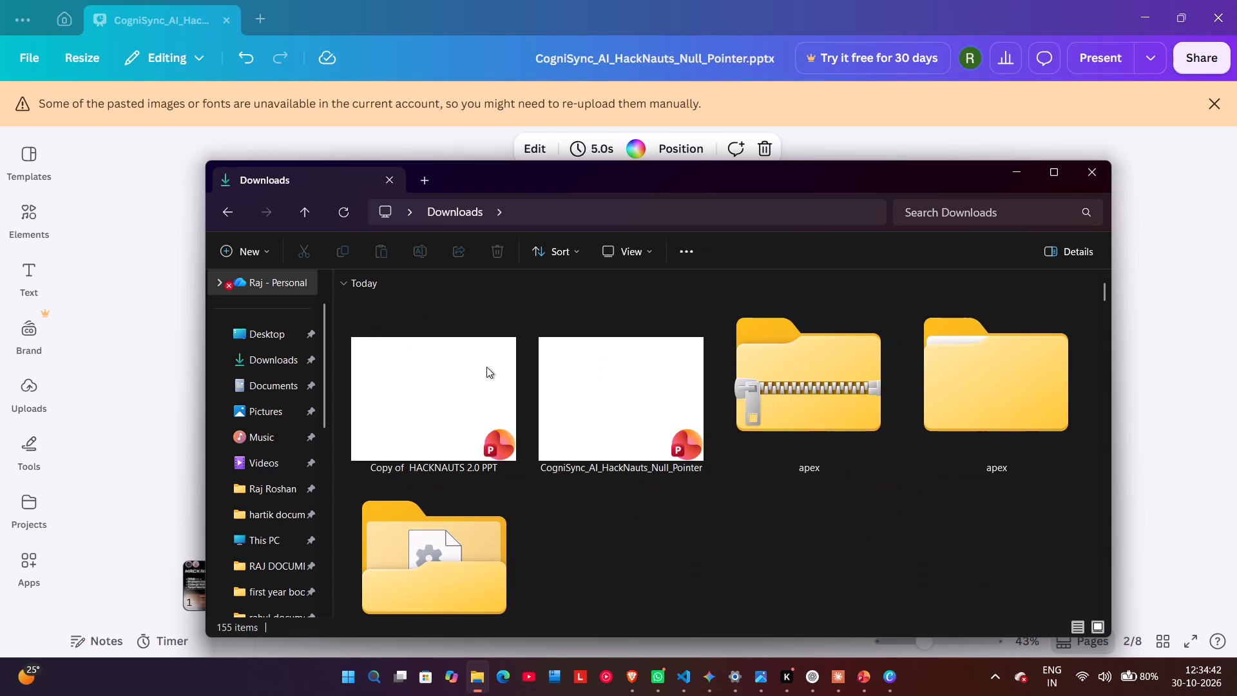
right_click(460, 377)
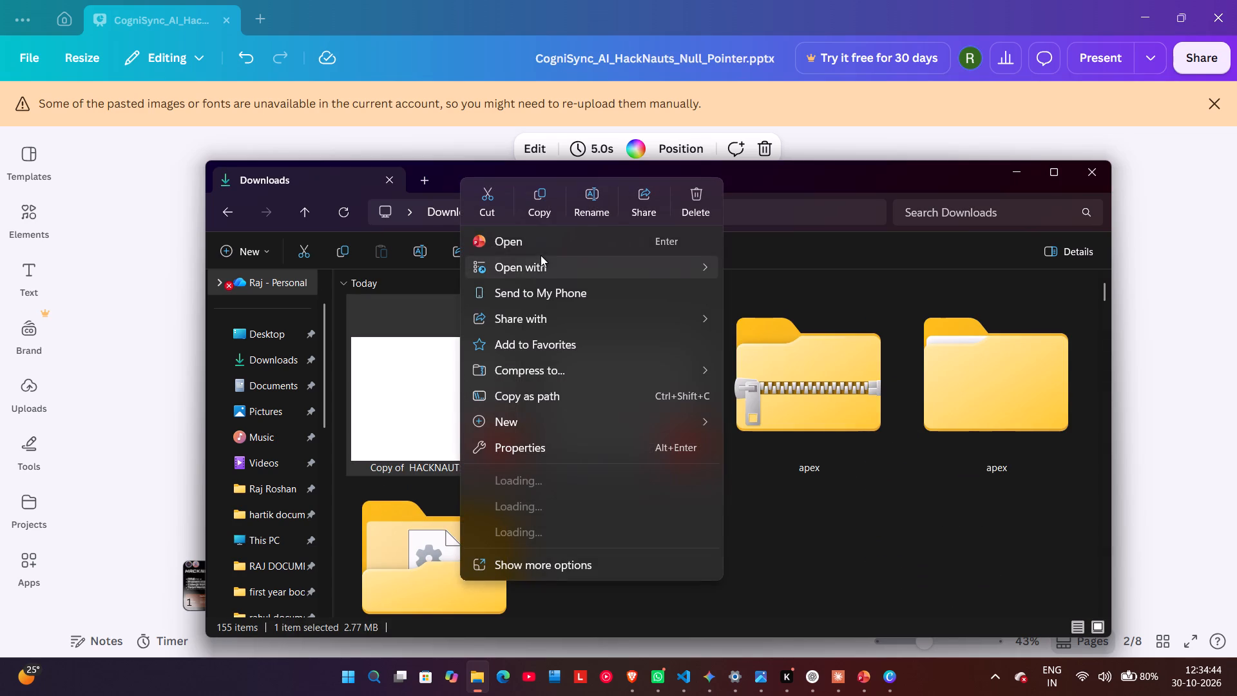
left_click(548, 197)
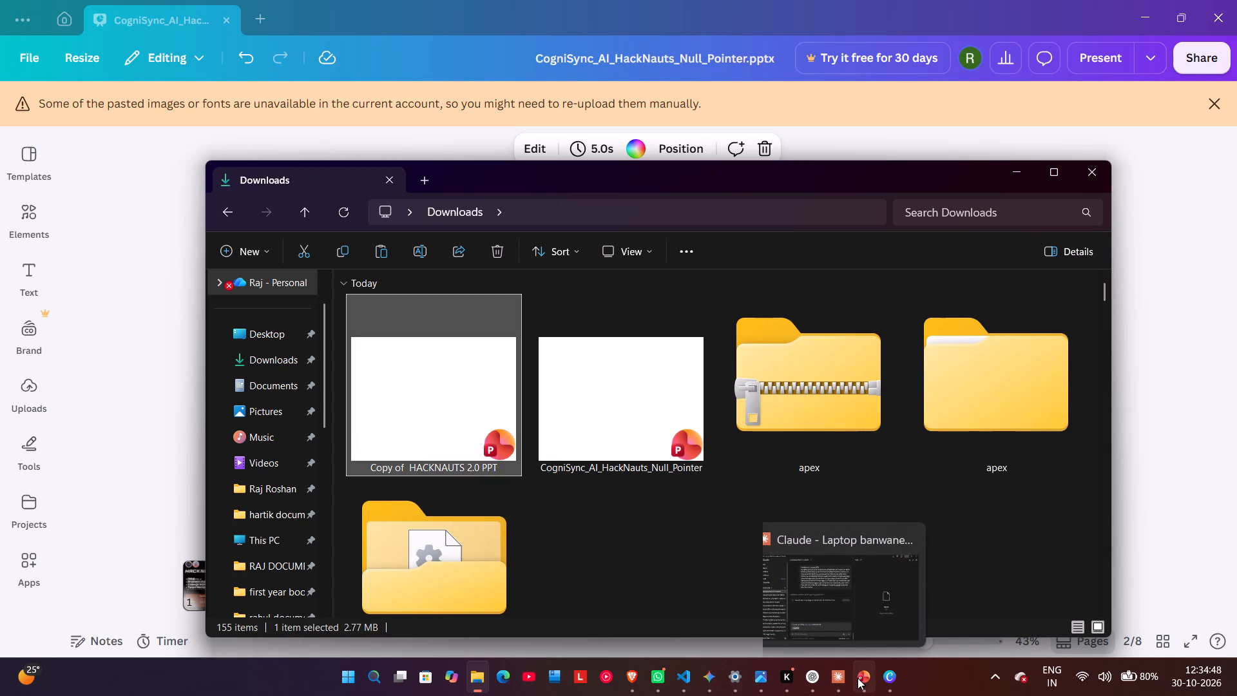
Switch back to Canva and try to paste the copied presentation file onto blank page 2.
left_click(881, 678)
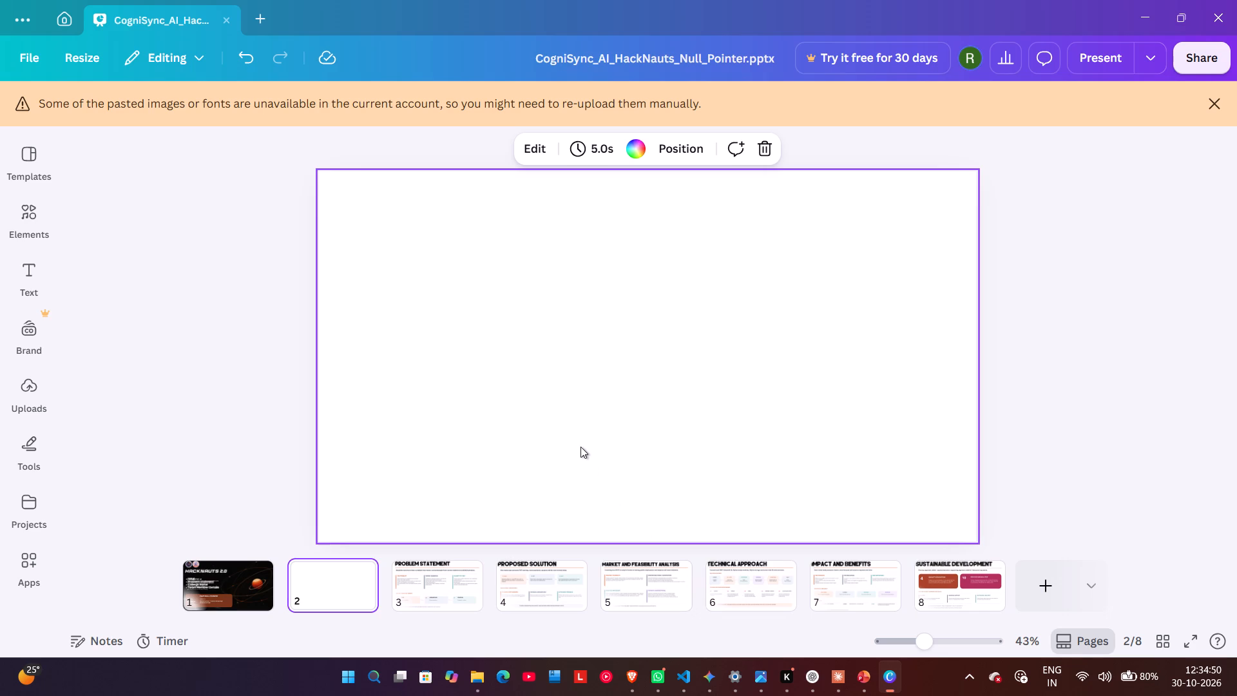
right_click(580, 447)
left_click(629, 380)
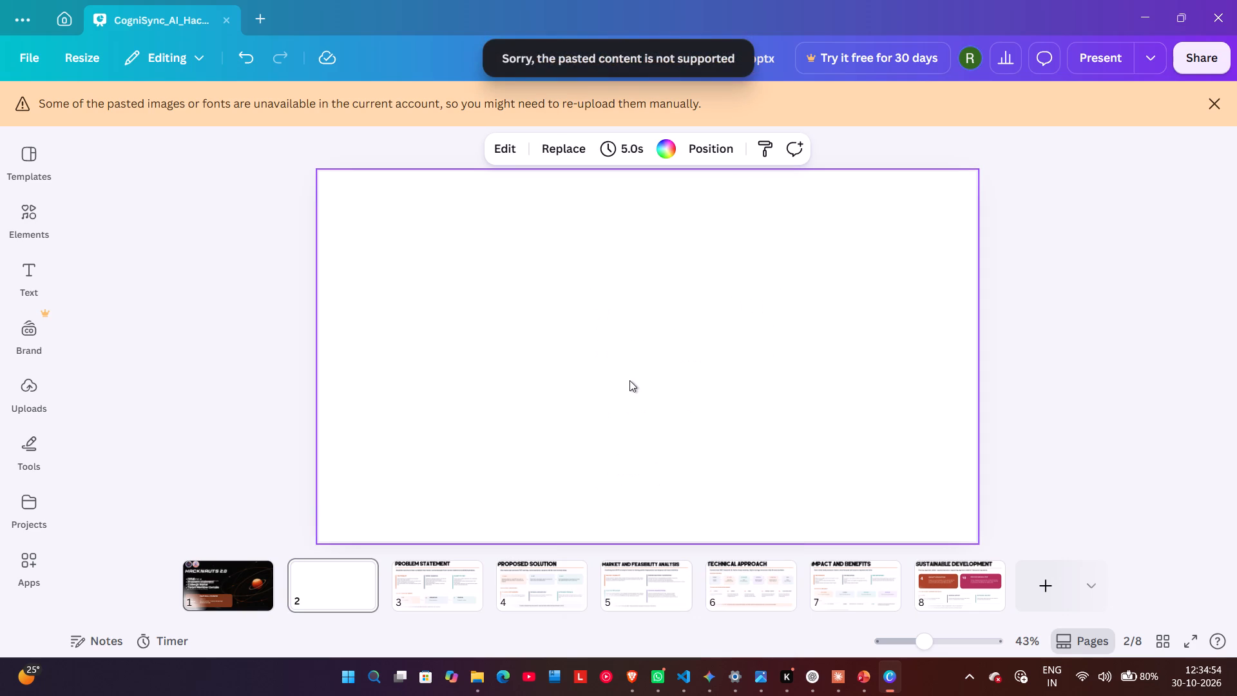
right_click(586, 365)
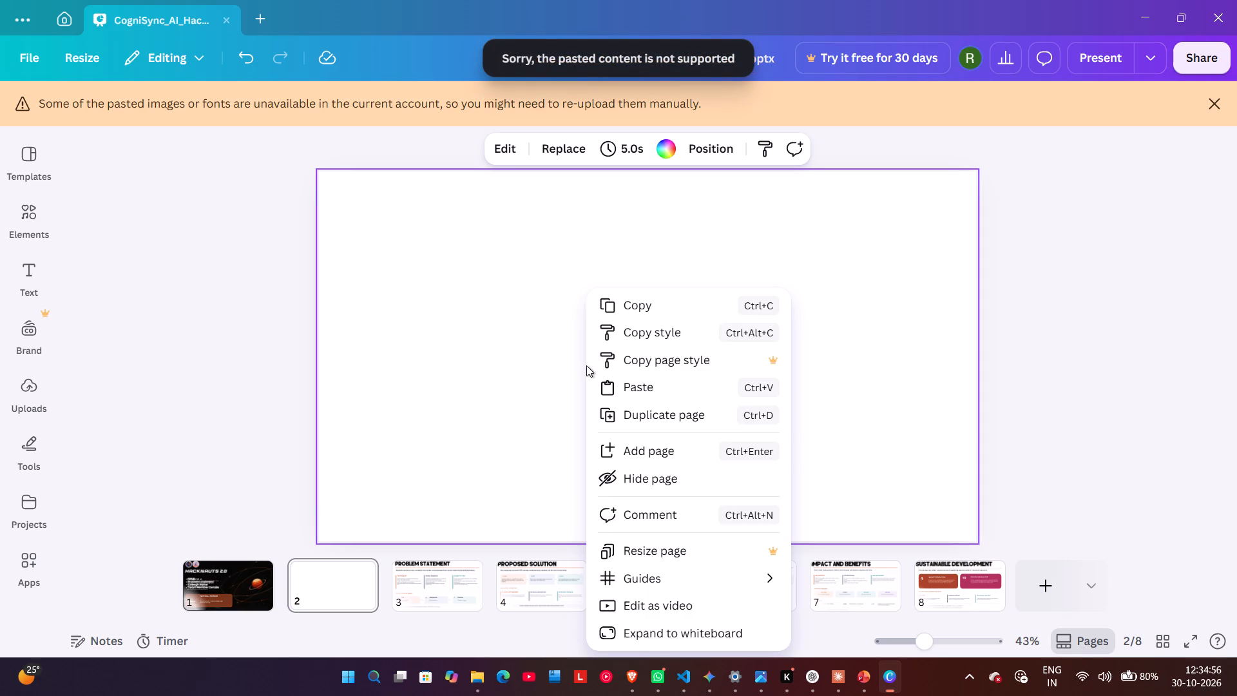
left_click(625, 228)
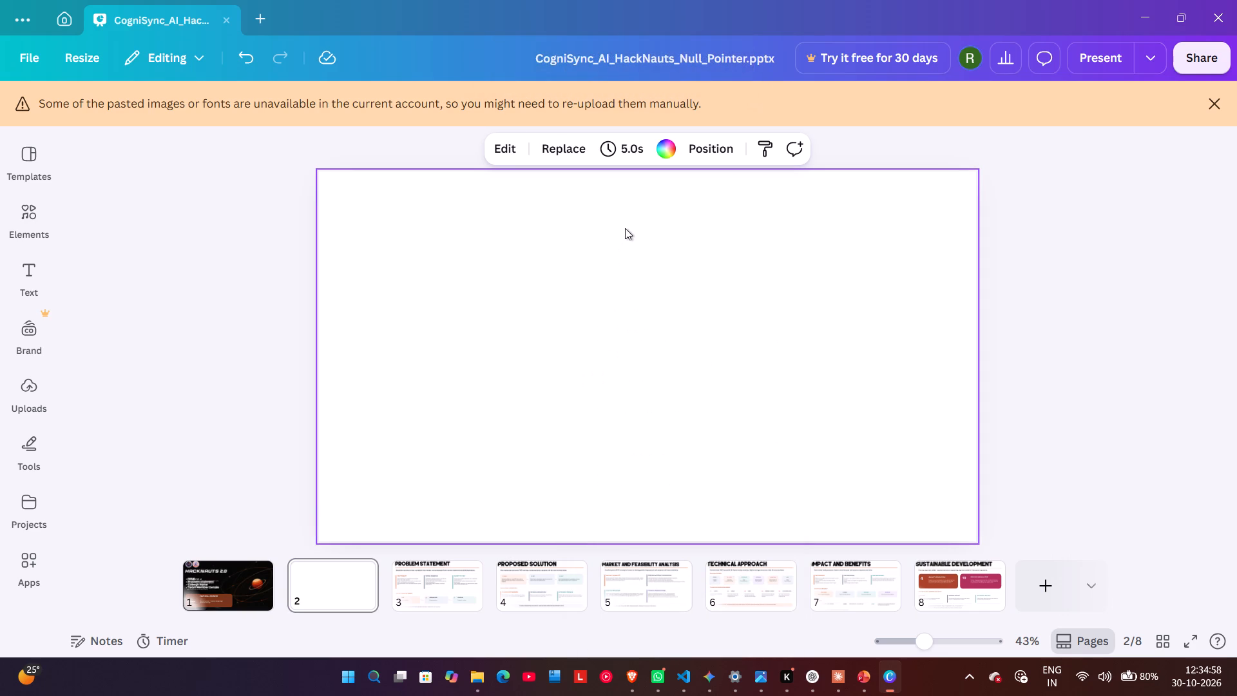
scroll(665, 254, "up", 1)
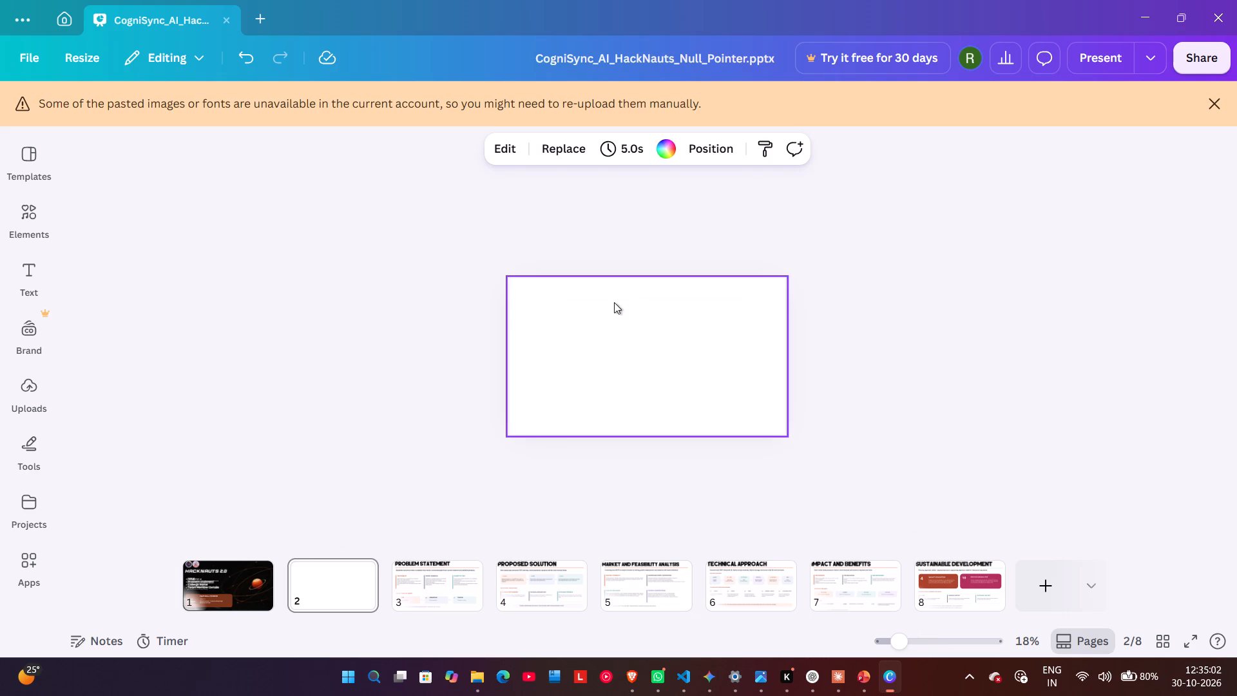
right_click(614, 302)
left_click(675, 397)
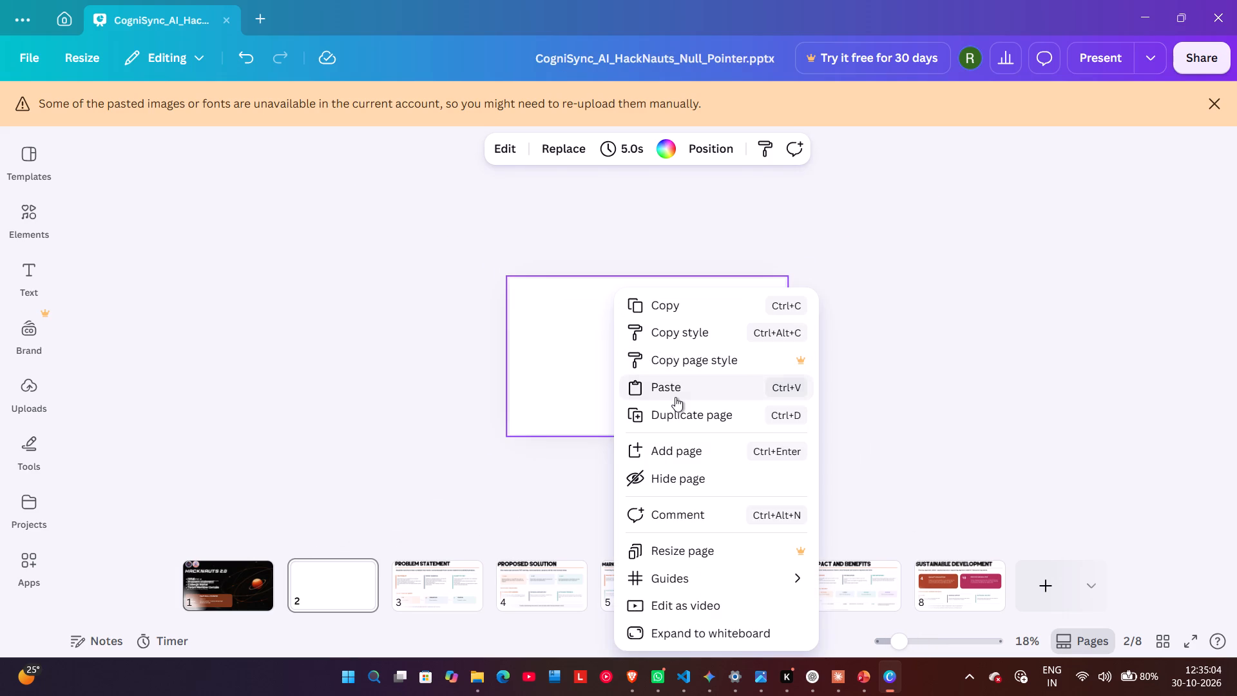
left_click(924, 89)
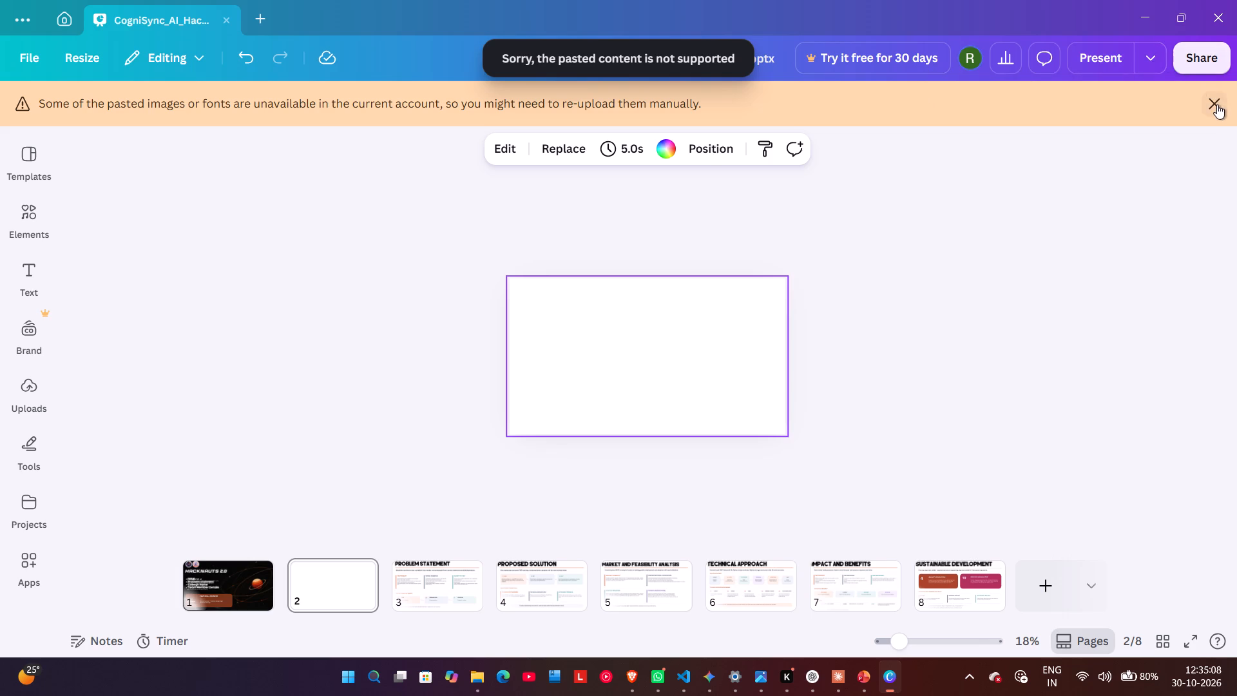
Dismiss the pasted-content warning and upload the "Copy of HACKNAUTS 2.0 PPT" file as a replacement for blank page 2.
left_click(1217, 104)
left_click(743, 266)
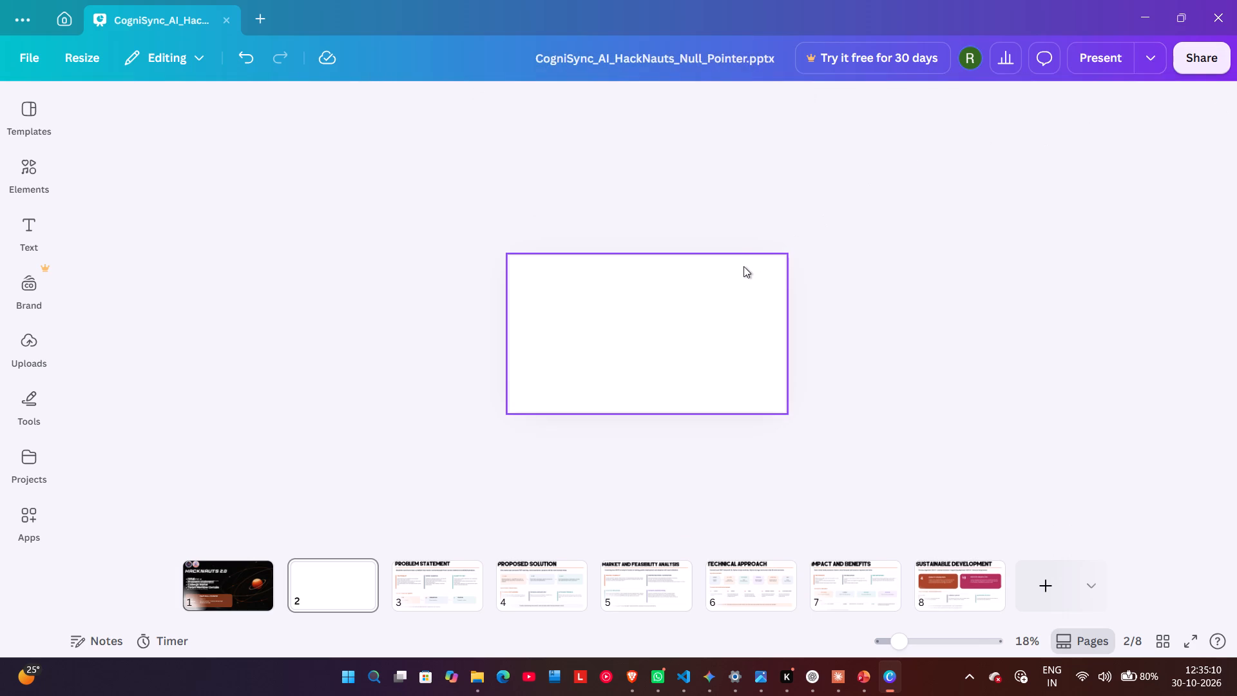
left_click(689, 311)
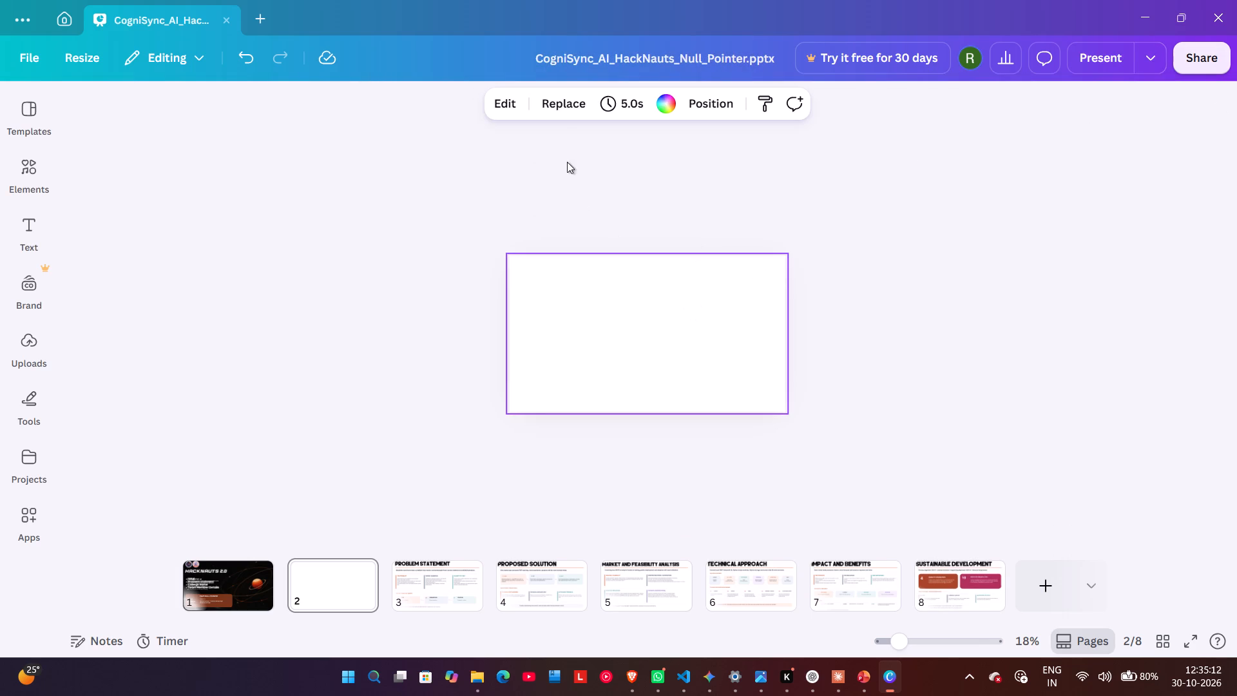
left_click(561, 108)
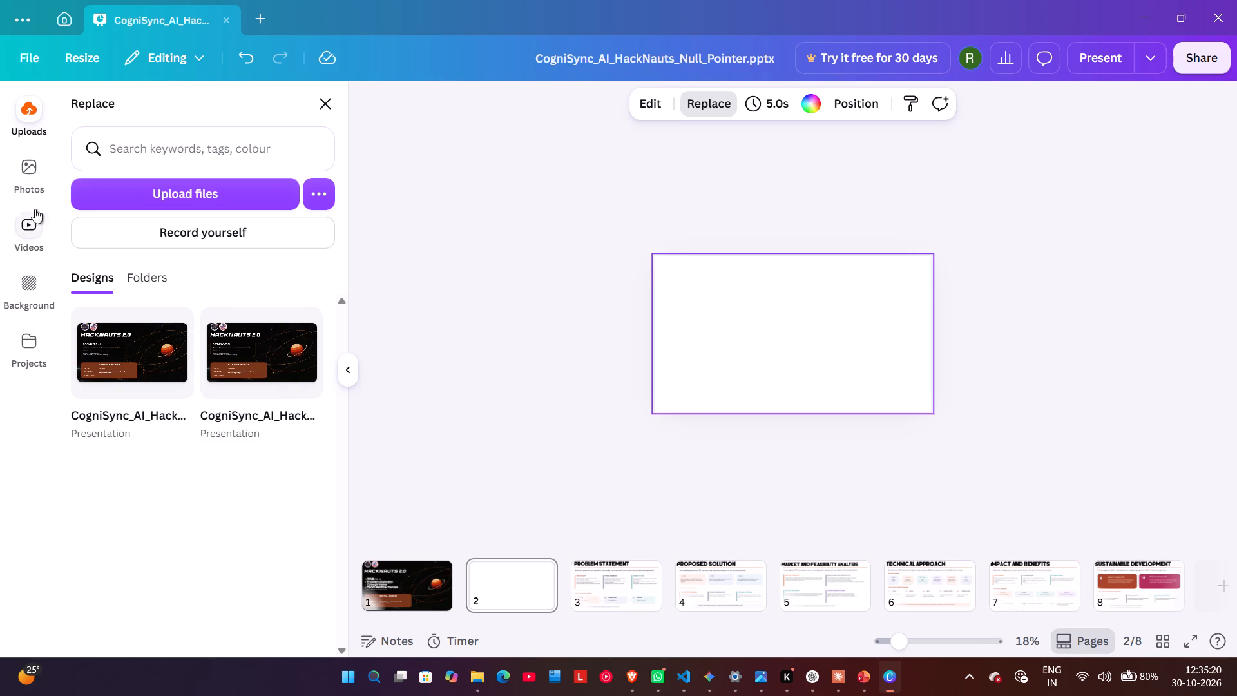
left_click(148, 193)
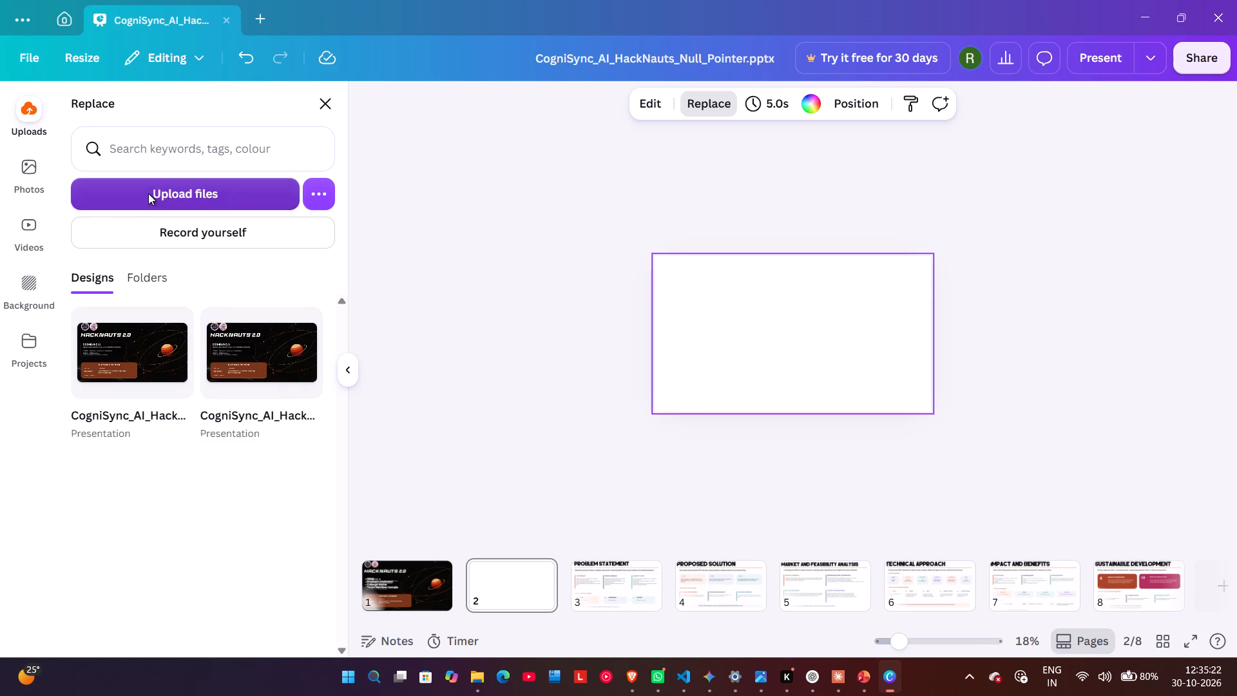
double_click(207, 140)
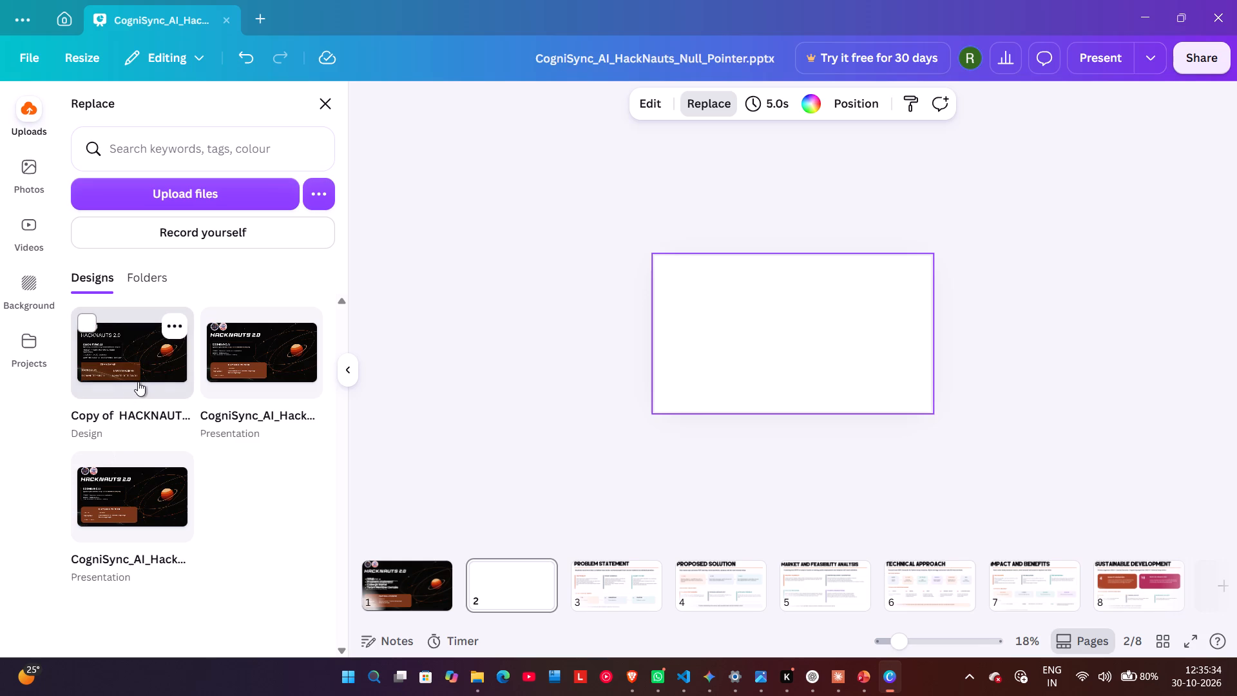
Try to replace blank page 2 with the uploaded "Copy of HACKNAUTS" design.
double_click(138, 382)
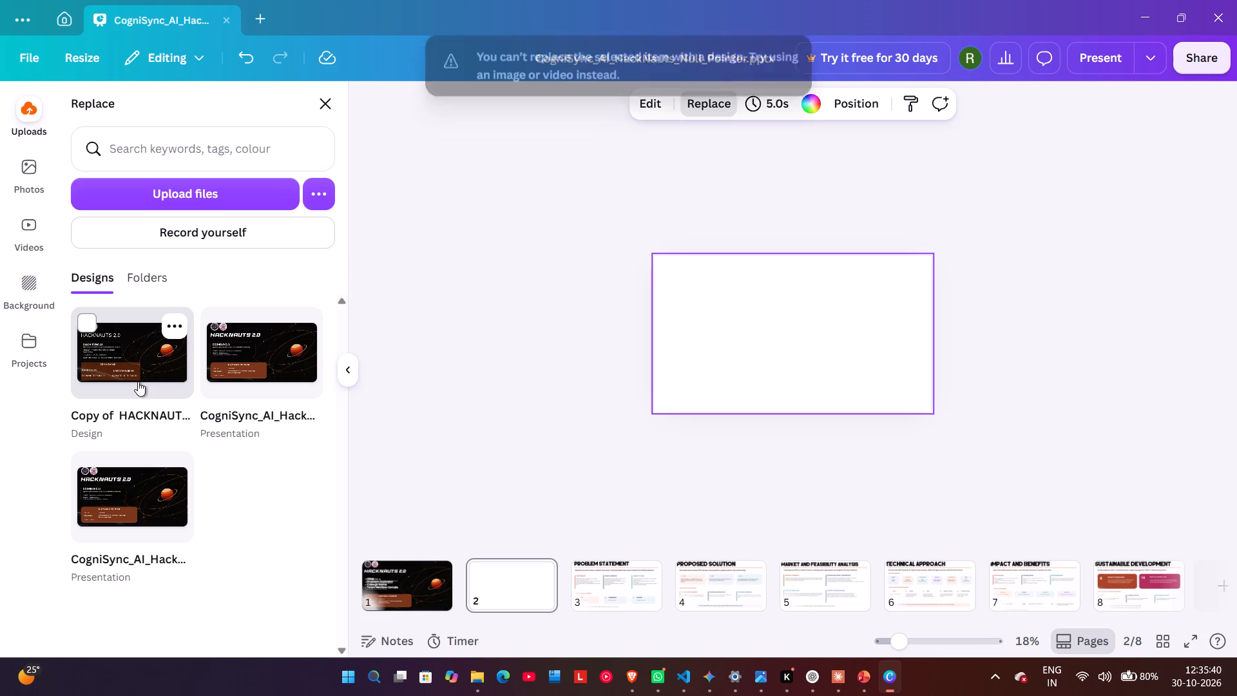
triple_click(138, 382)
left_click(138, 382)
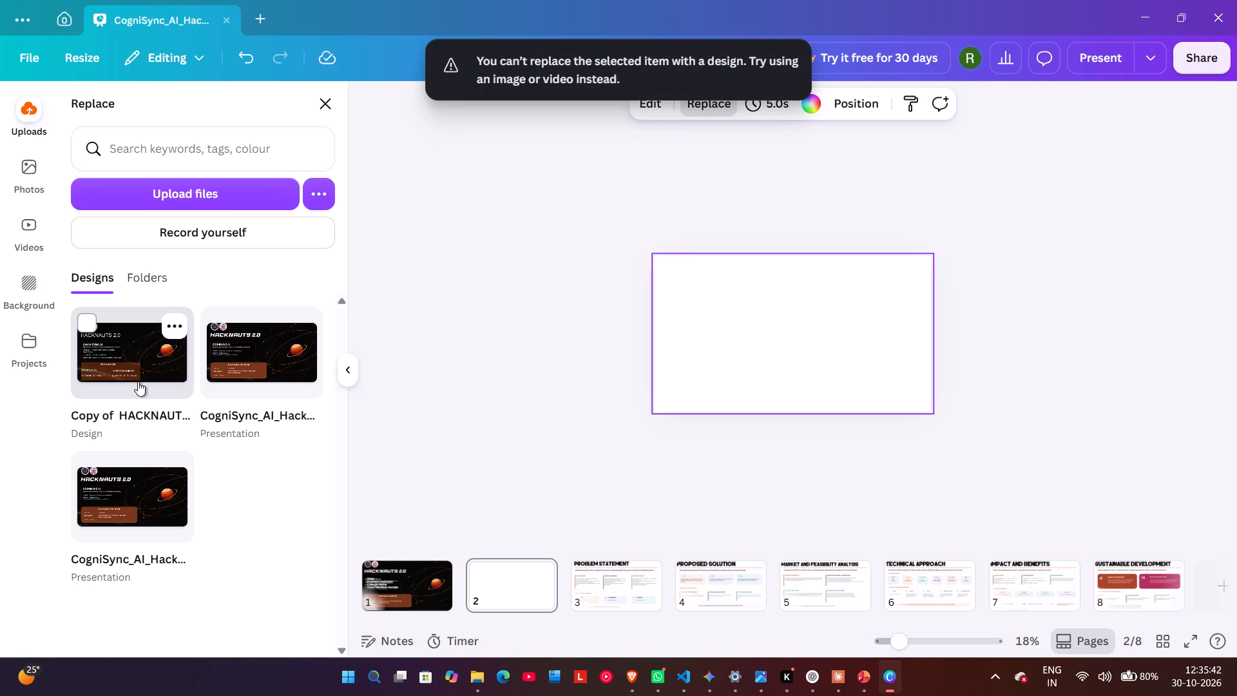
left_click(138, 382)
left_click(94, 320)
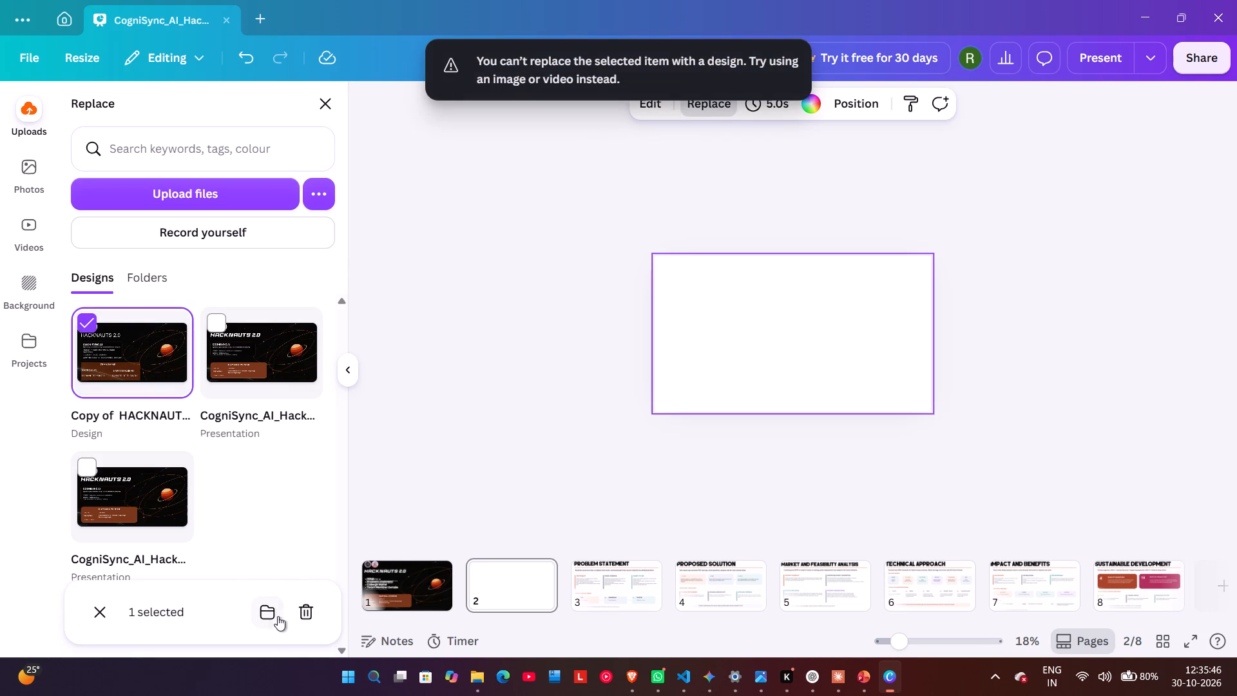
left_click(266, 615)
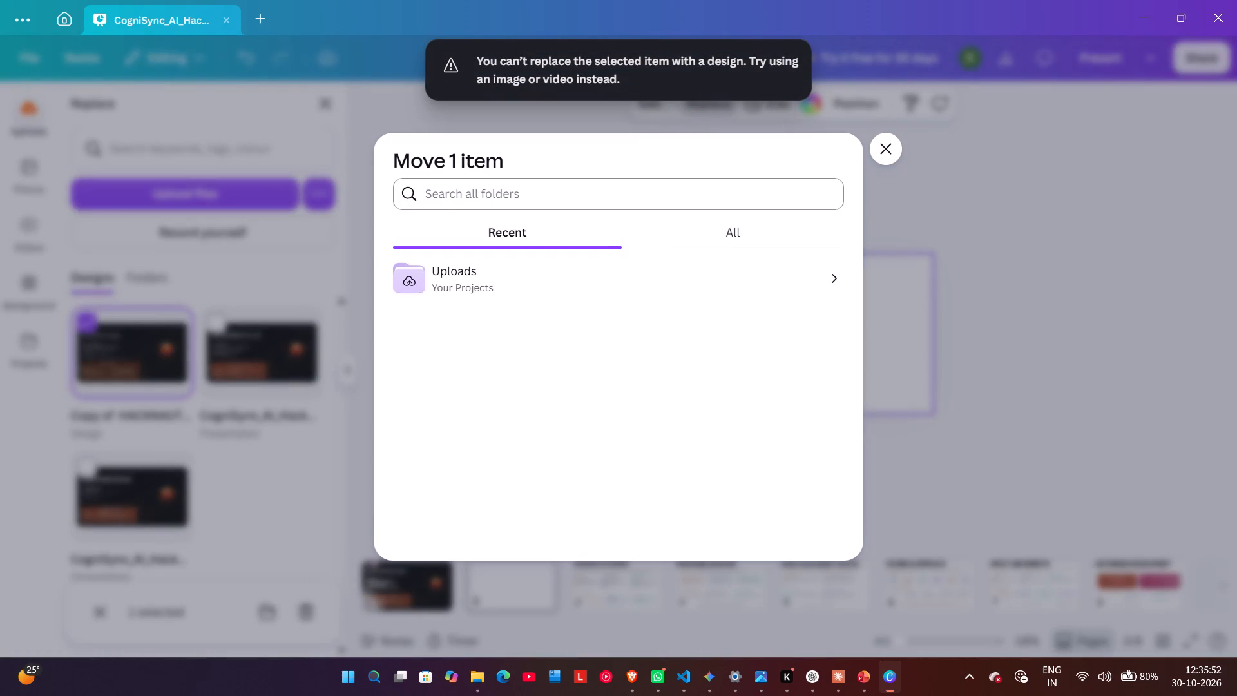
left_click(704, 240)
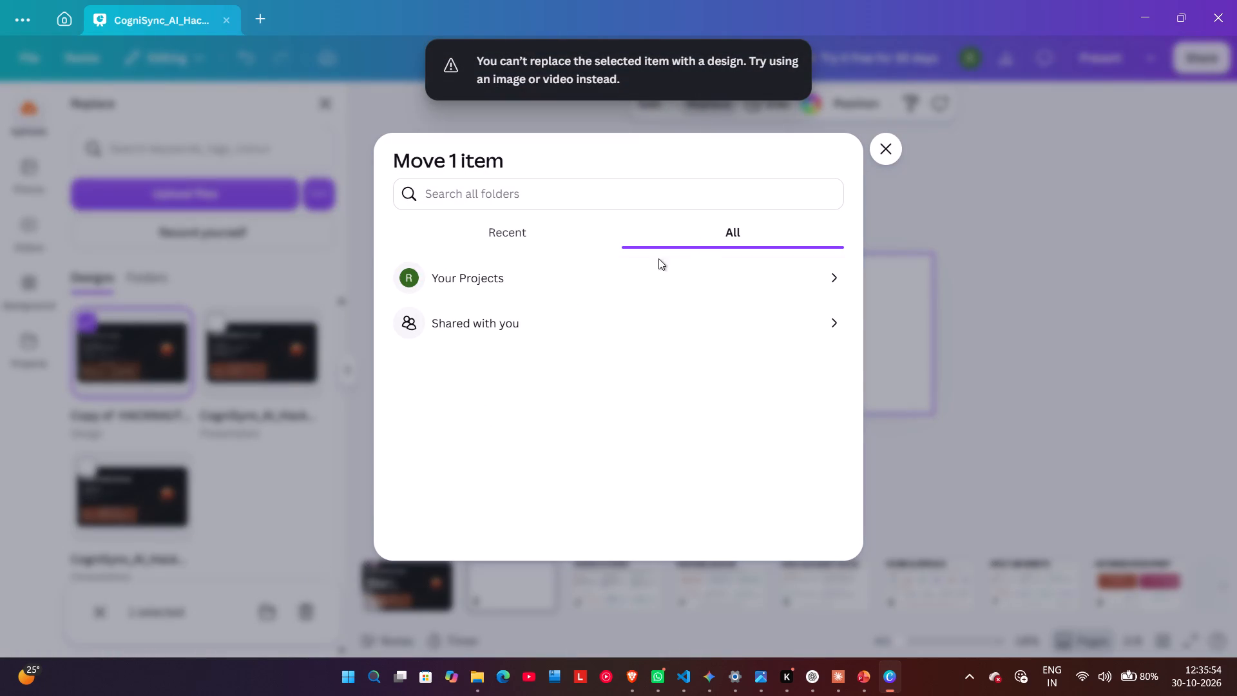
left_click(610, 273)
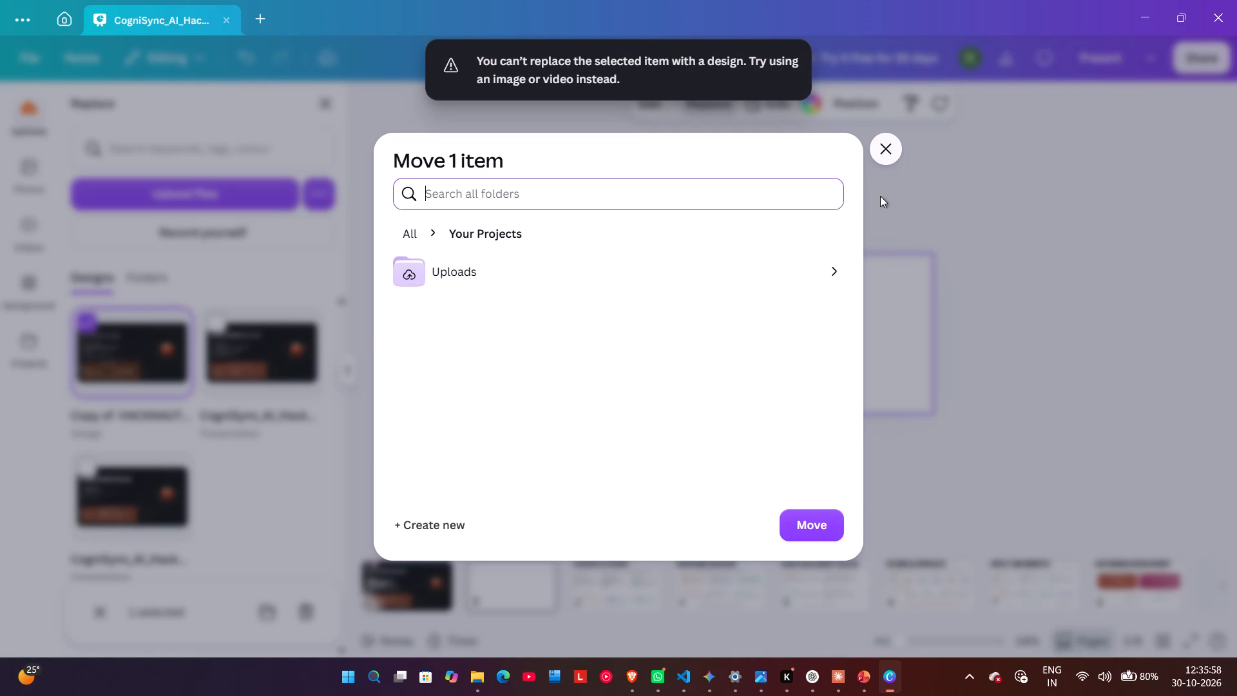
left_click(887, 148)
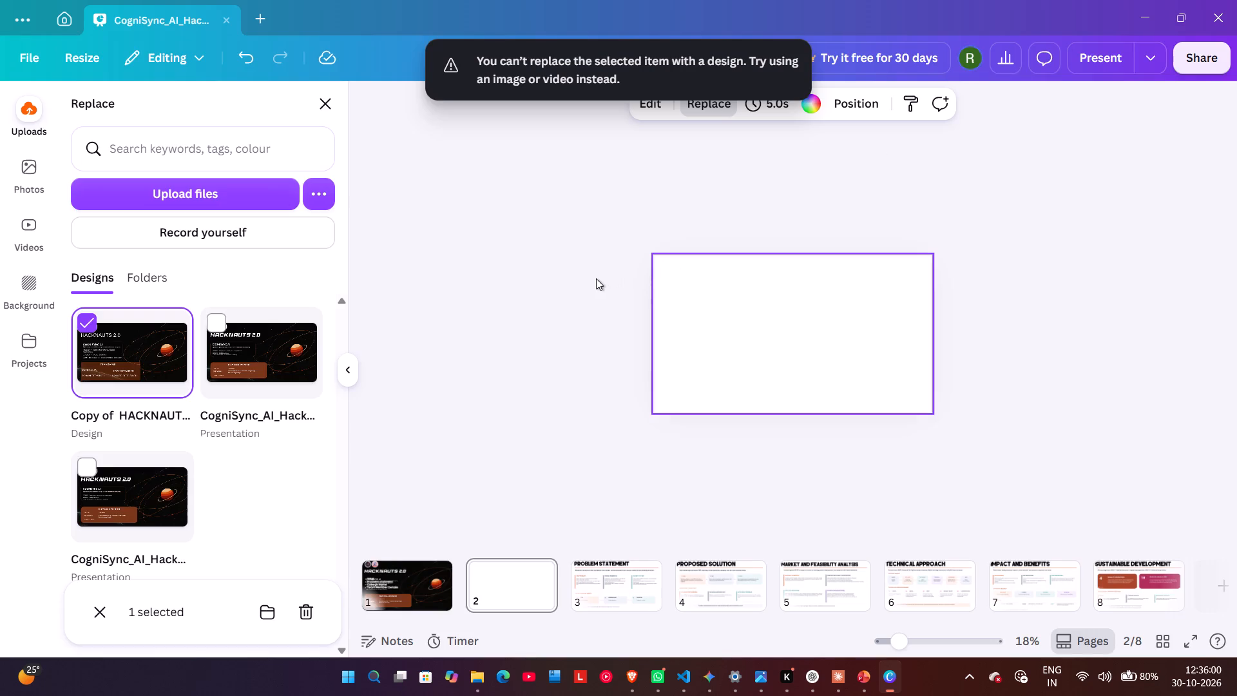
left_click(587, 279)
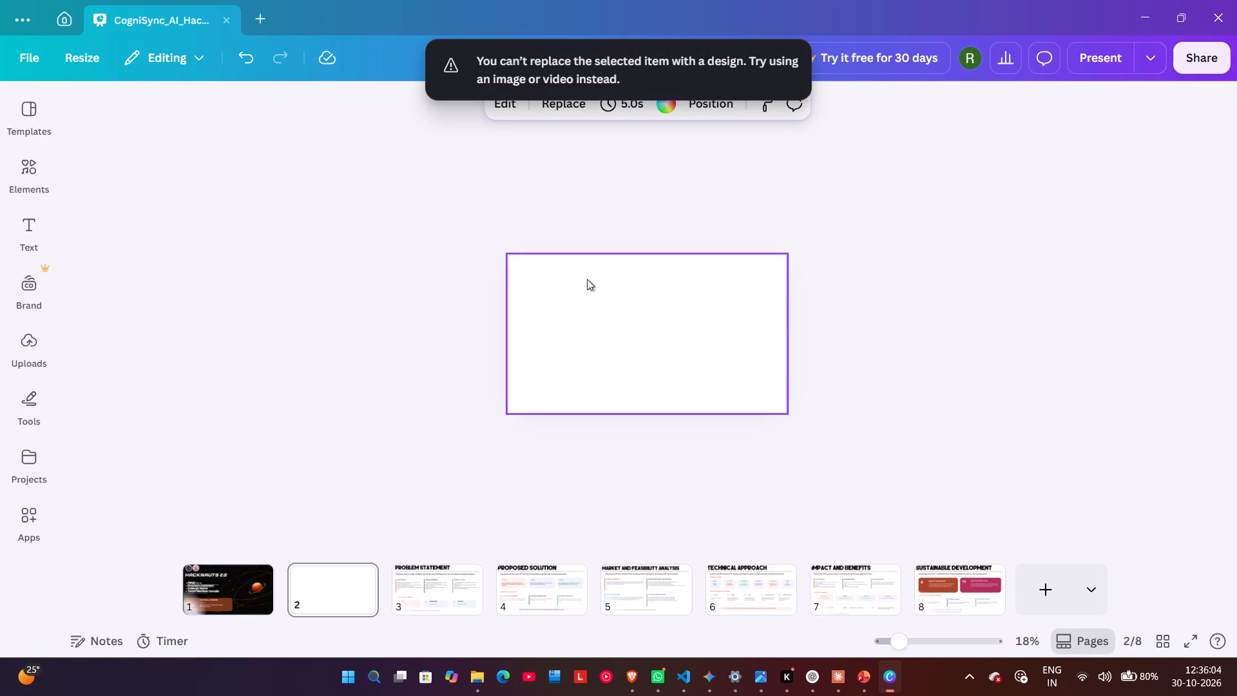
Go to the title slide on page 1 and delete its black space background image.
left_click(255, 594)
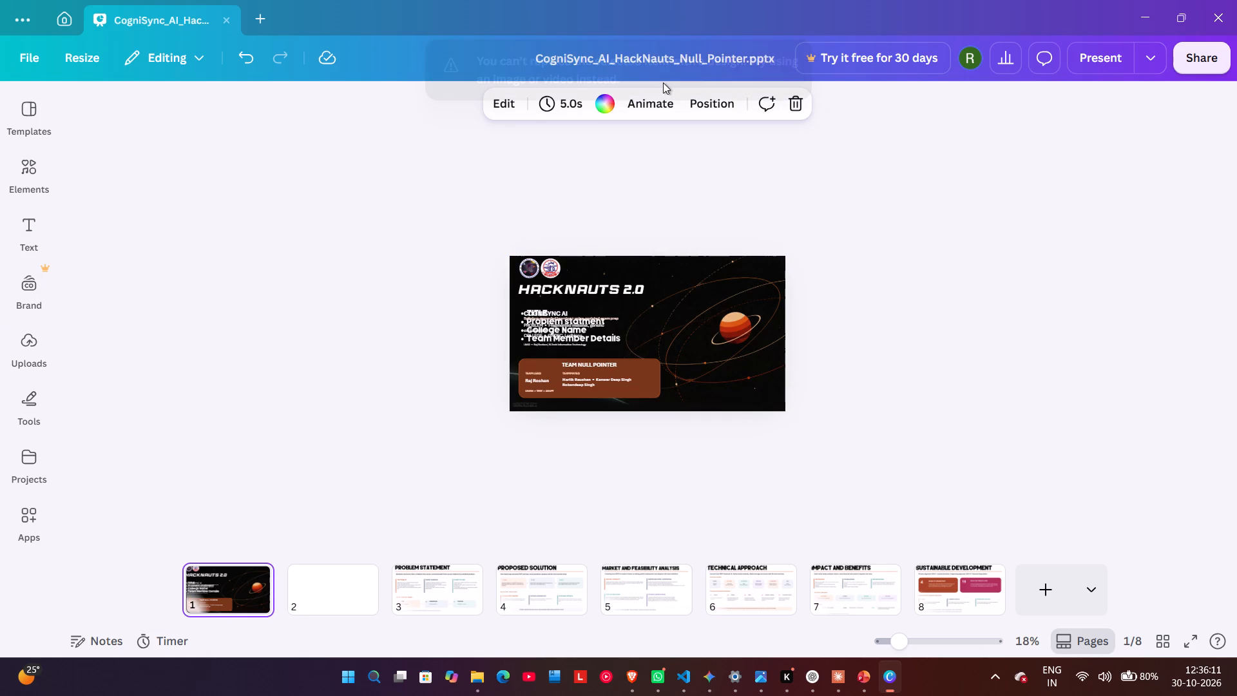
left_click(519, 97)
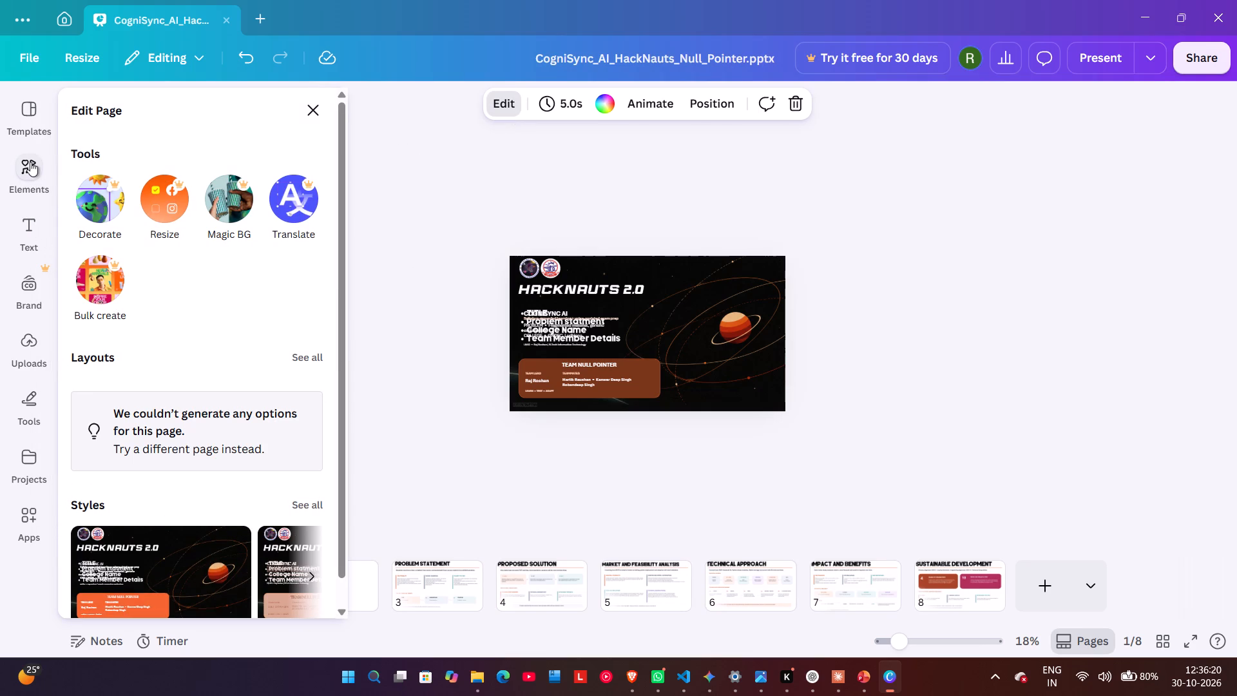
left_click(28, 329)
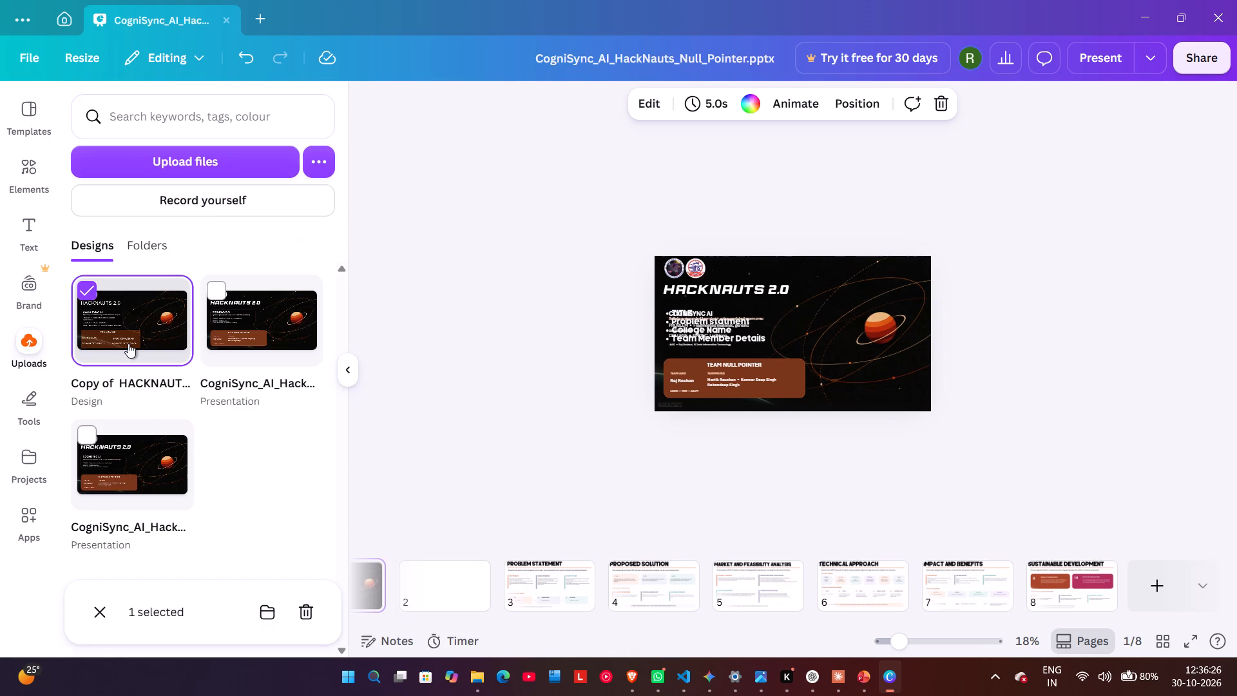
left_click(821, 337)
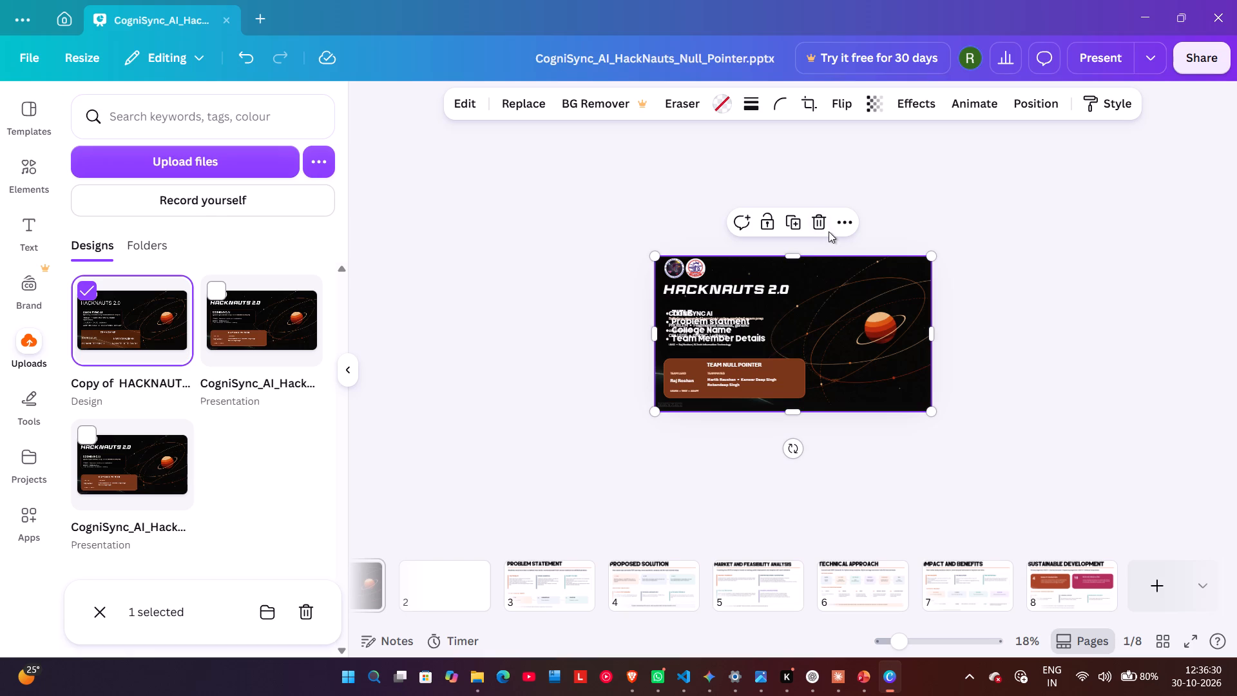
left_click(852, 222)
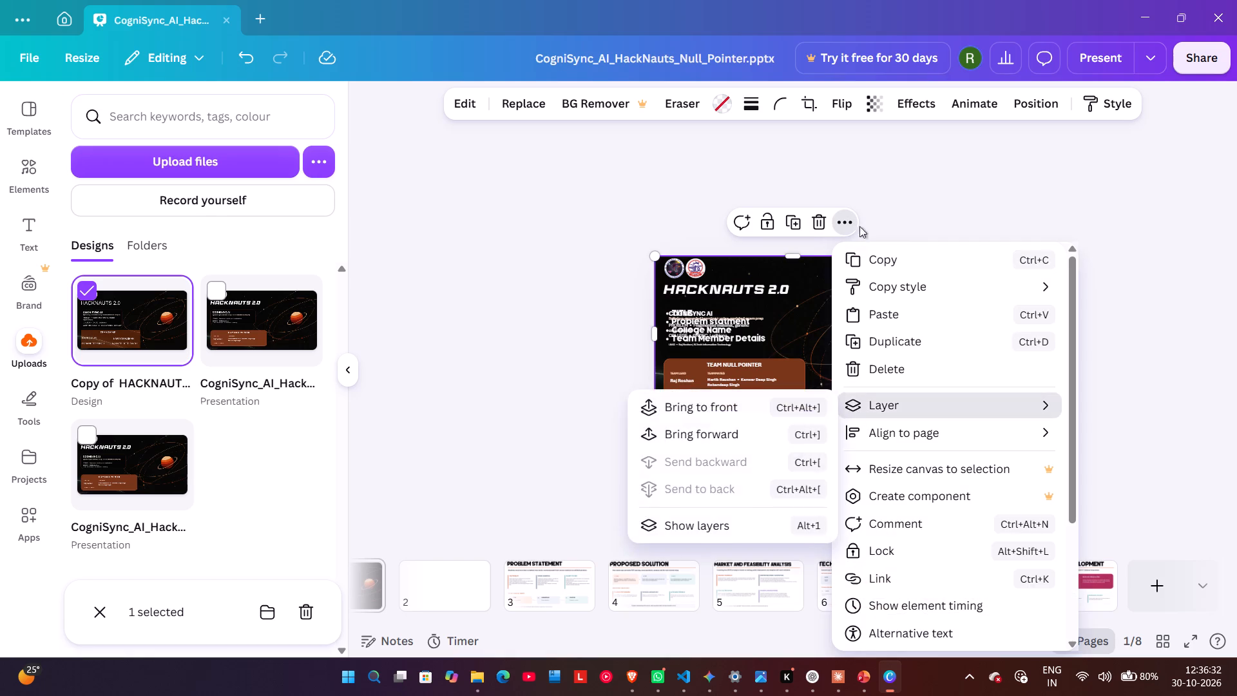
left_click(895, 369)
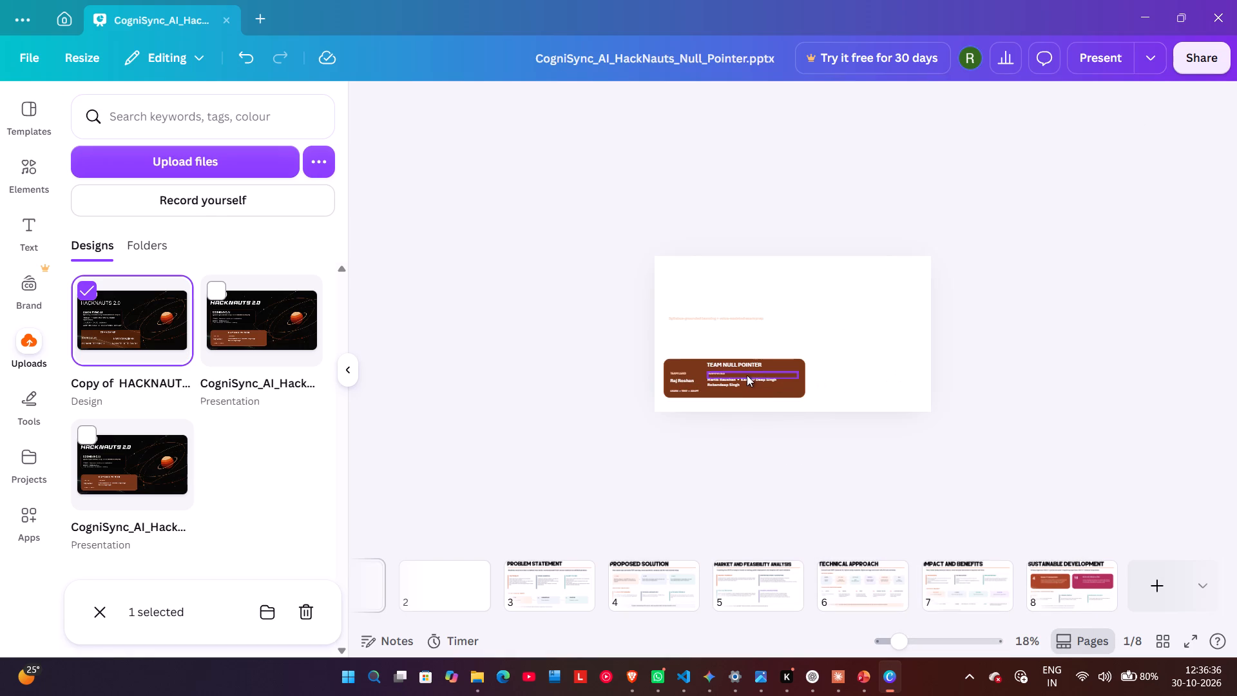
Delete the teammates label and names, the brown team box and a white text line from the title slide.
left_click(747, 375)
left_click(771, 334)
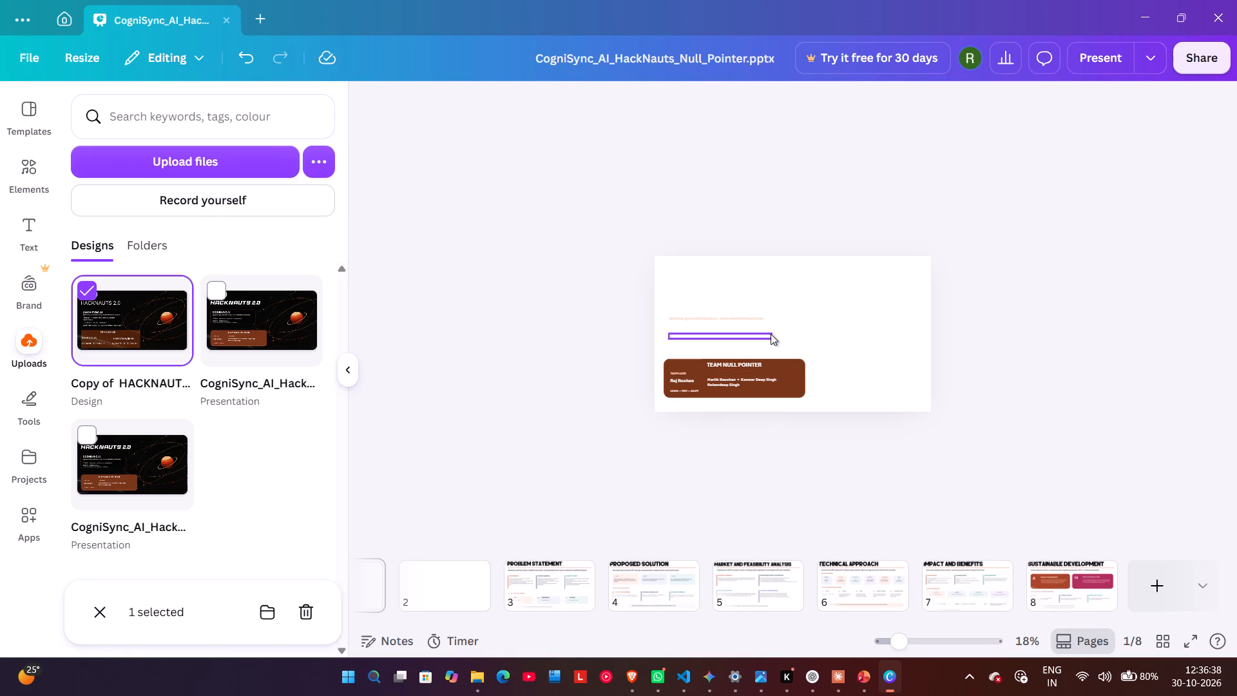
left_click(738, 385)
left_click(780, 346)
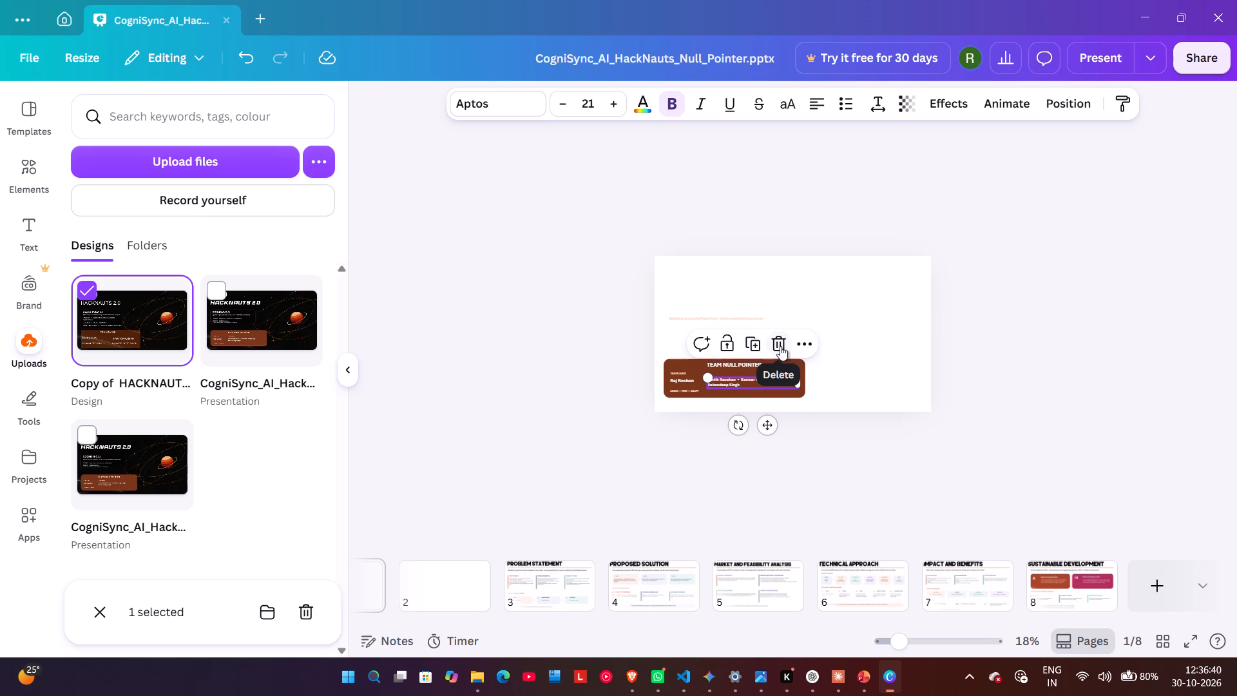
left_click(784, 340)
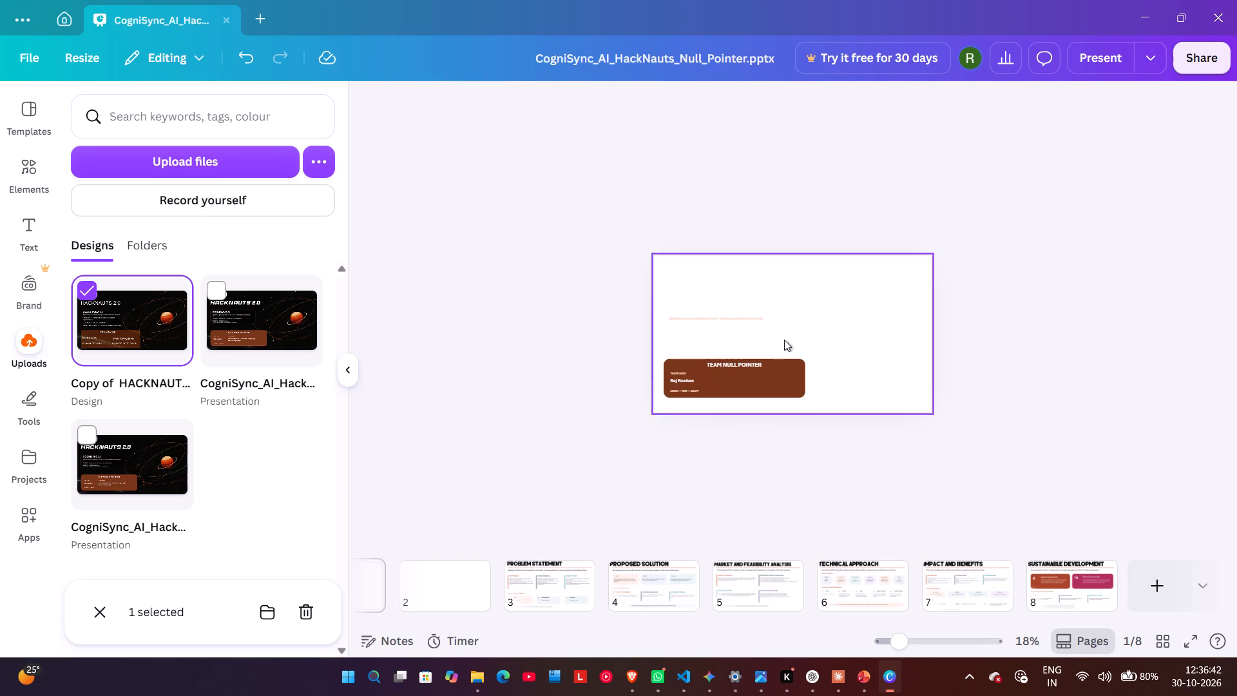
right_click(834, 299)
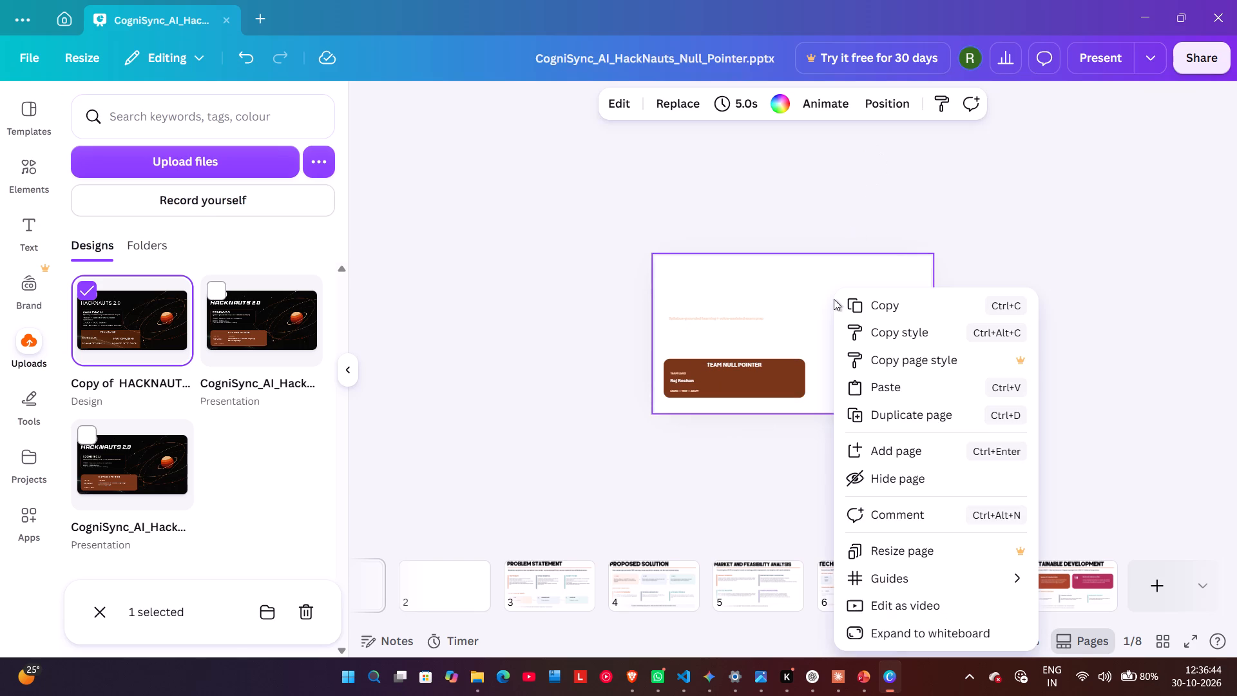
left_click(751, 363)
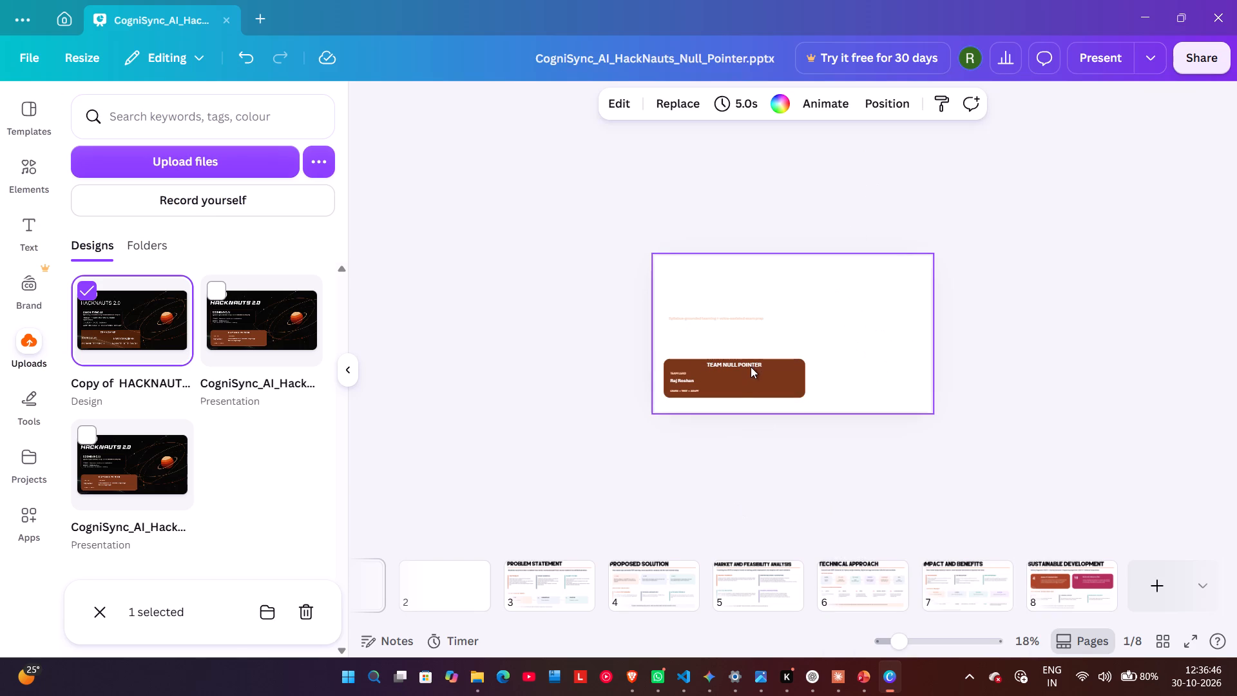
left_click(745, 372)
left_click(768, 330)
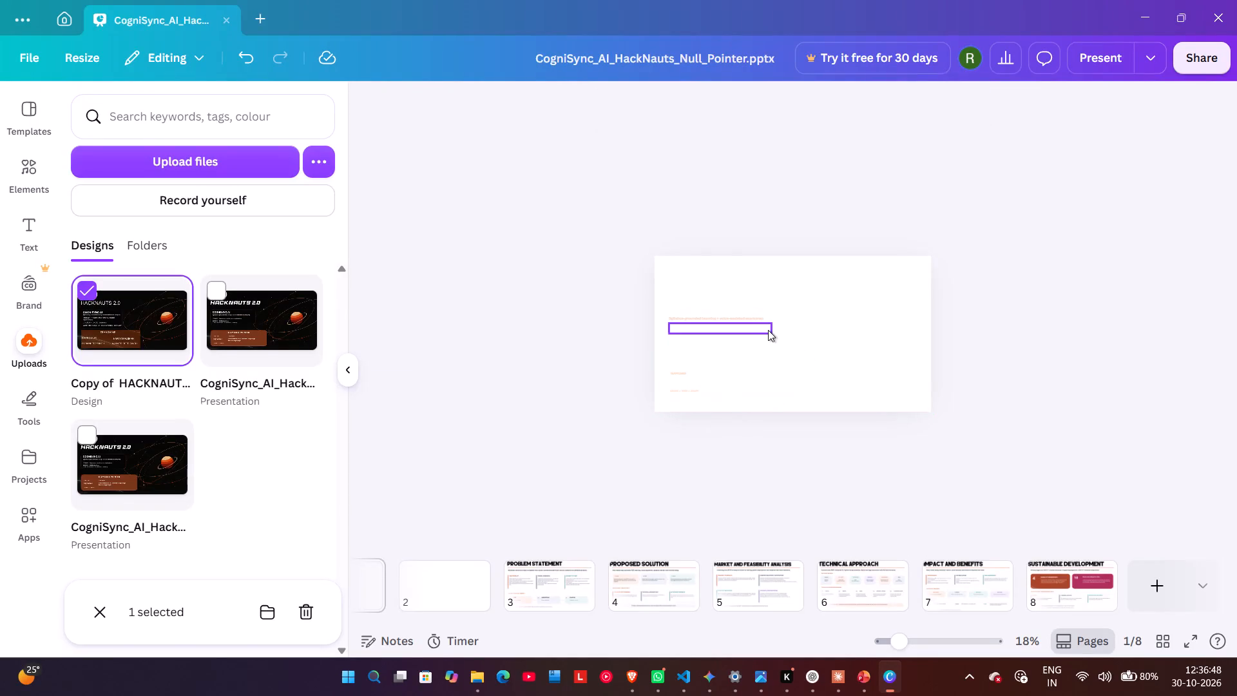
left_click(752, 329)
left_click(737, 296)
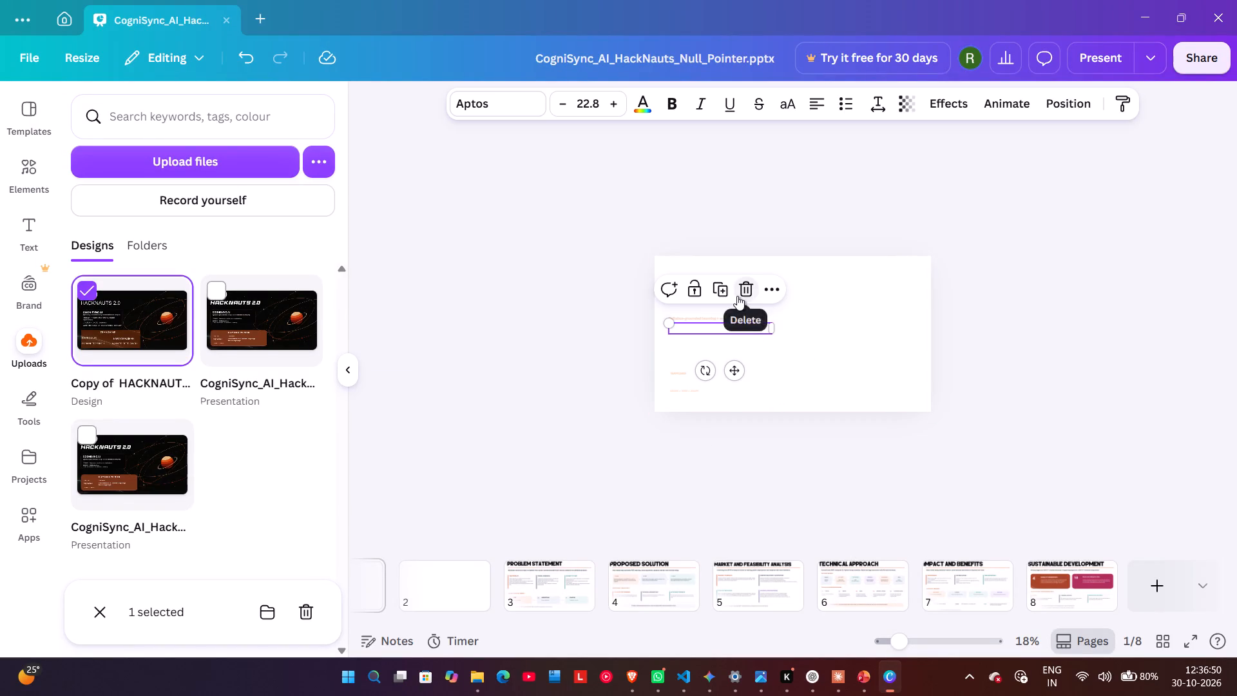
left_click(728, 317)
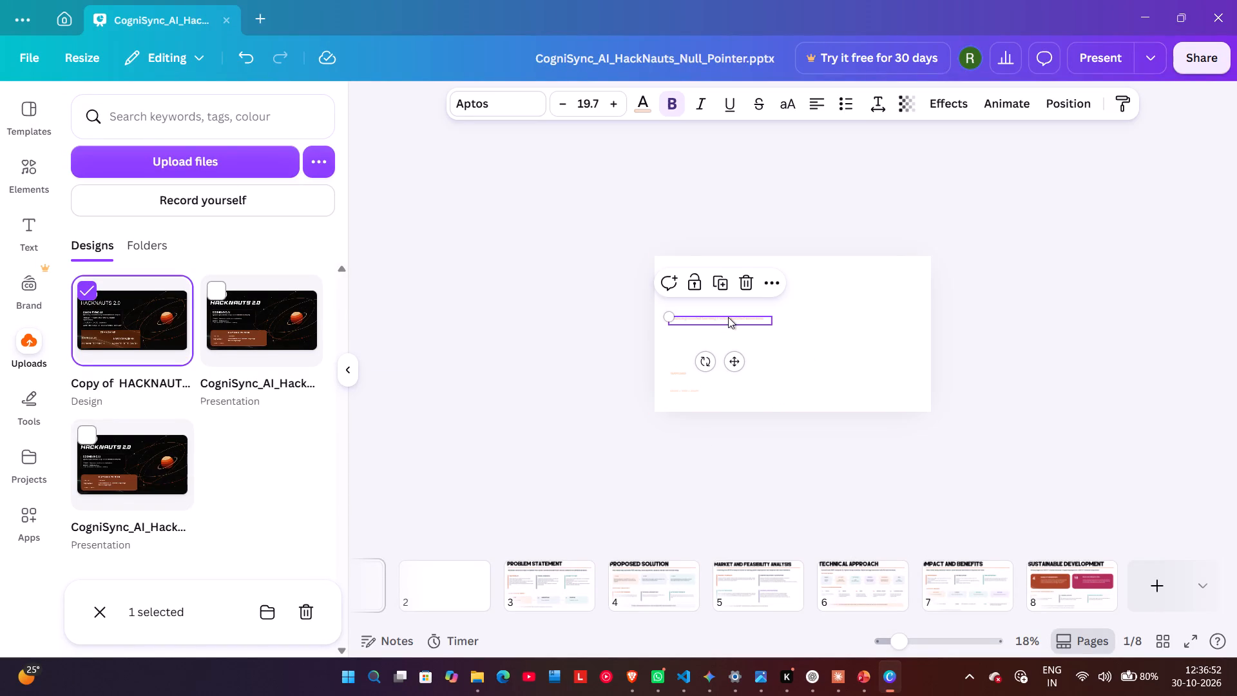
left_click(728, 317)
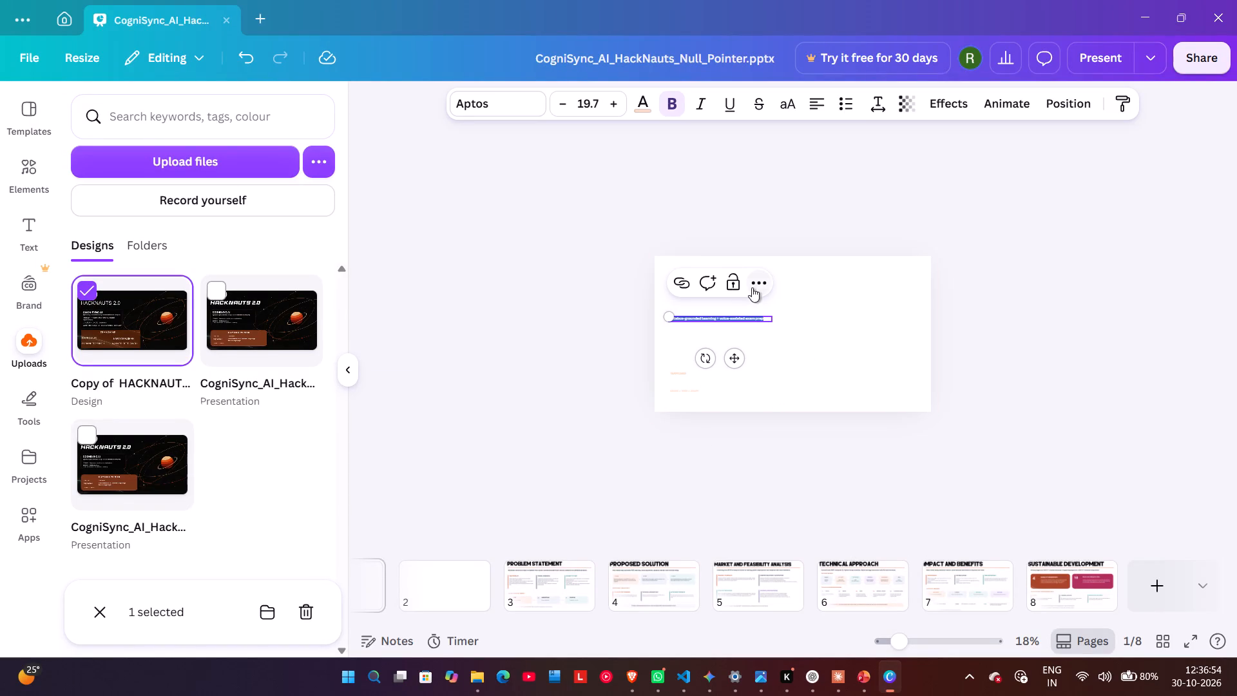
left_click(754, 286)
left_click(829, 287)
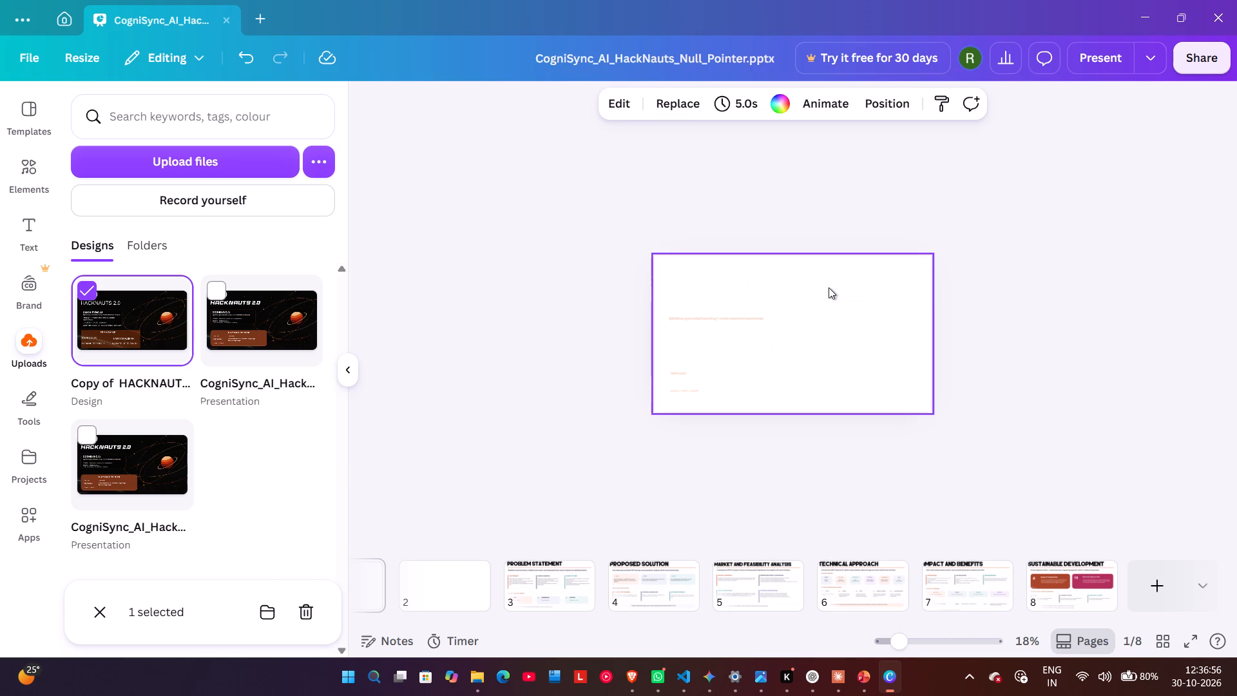
Delete the whole title slide page from the deck.
right_click(825, 305)
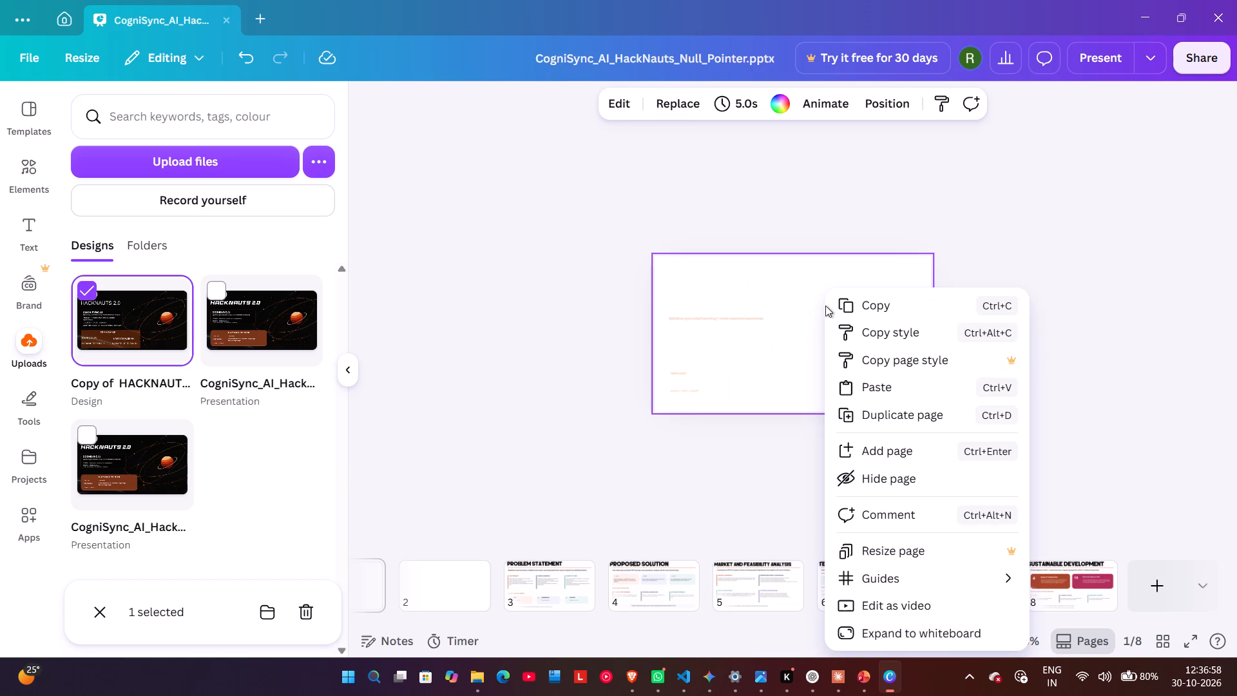
right_click(372, 581)
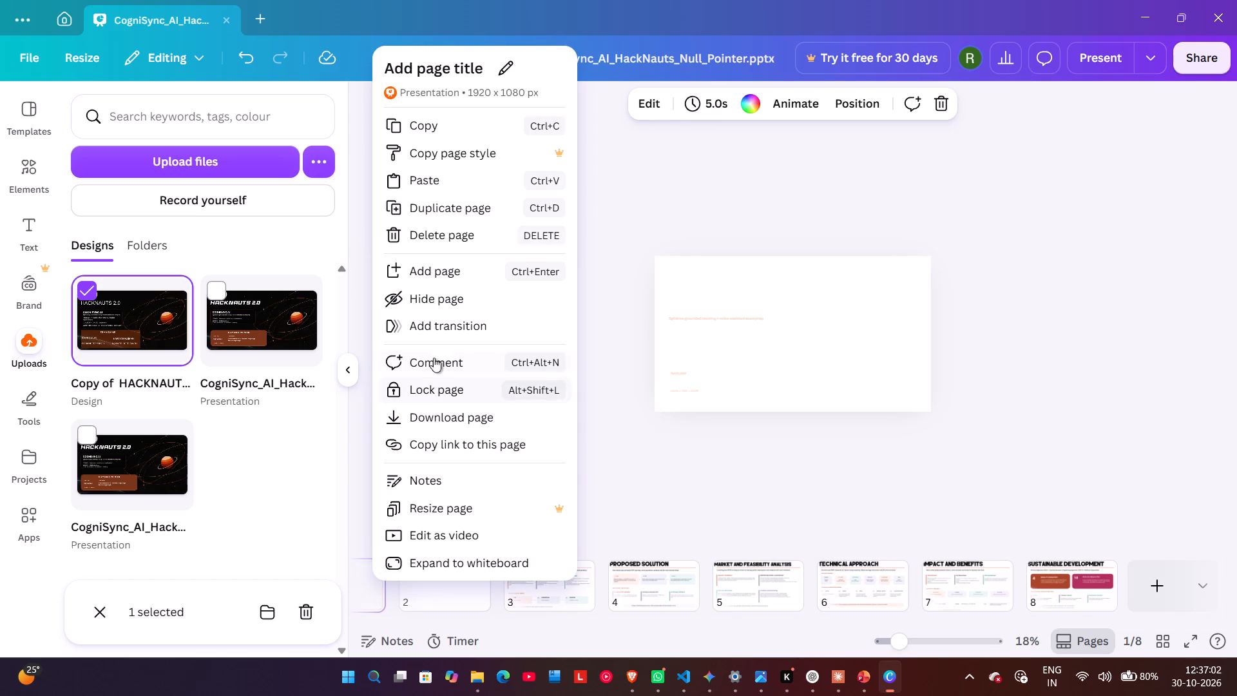
left_click(441, 235)
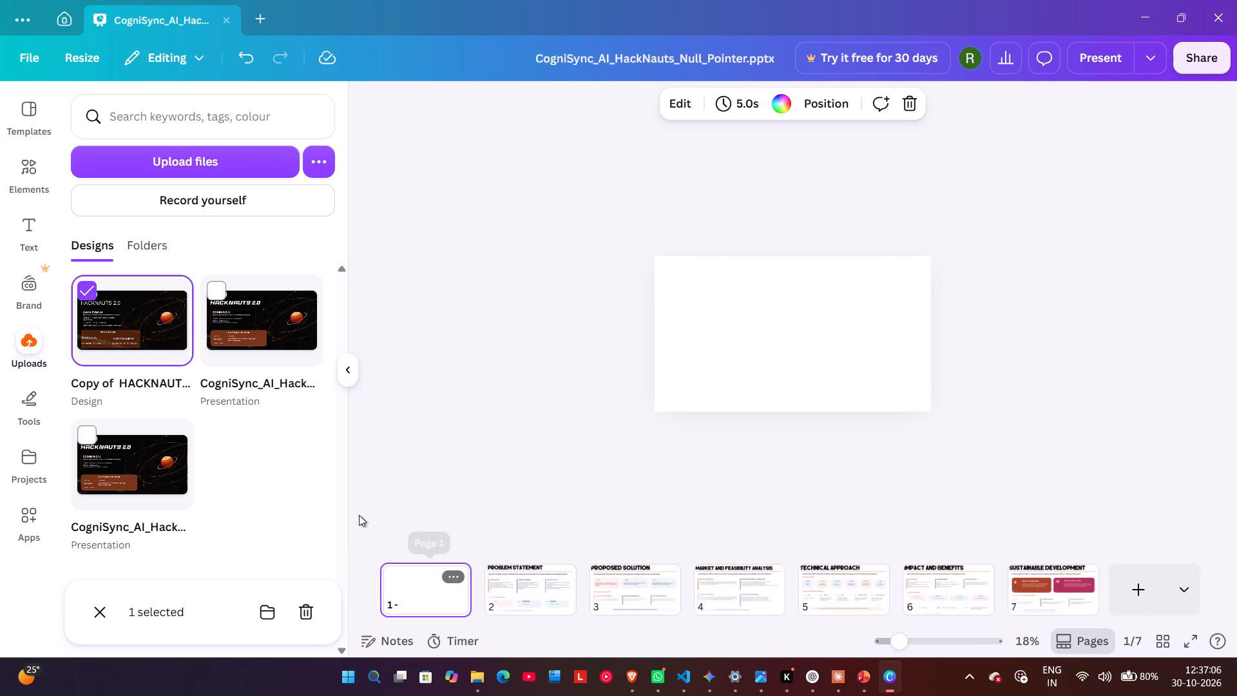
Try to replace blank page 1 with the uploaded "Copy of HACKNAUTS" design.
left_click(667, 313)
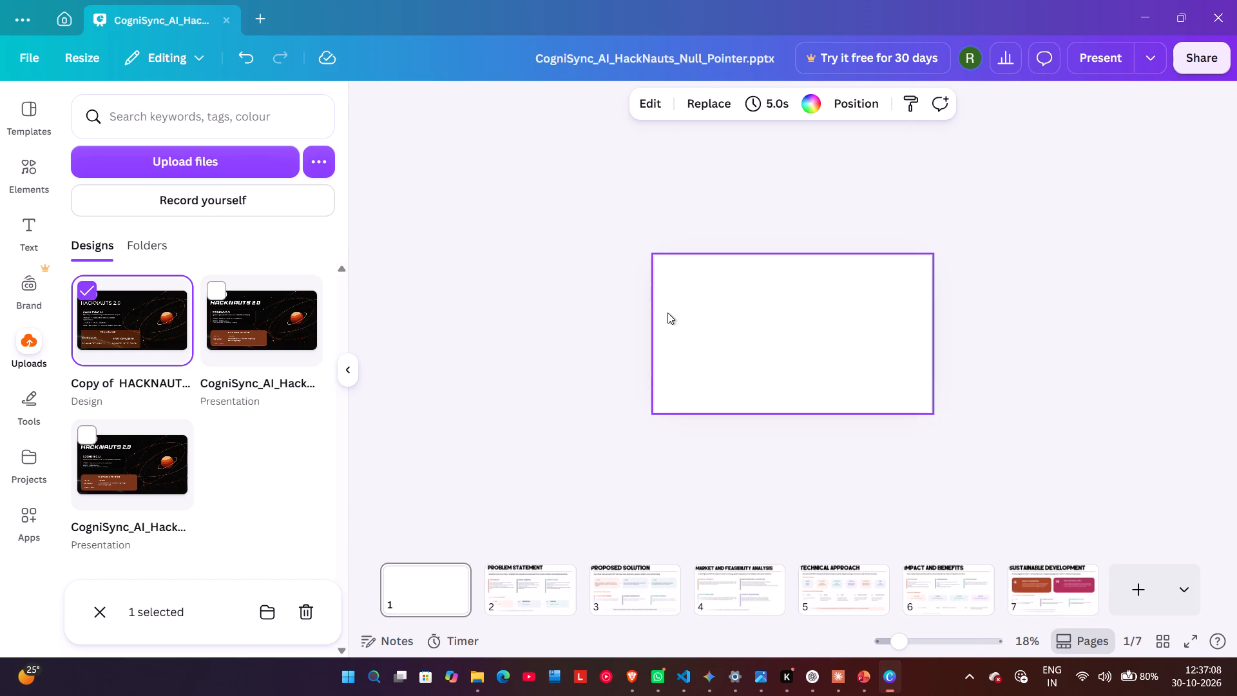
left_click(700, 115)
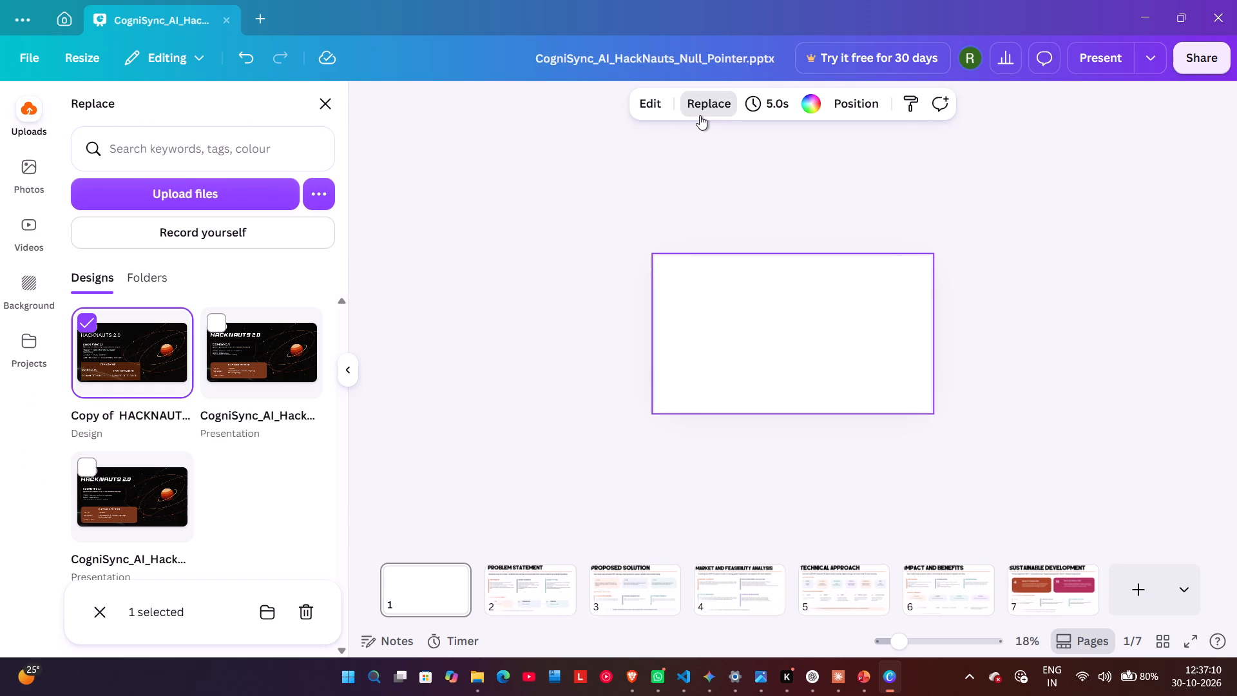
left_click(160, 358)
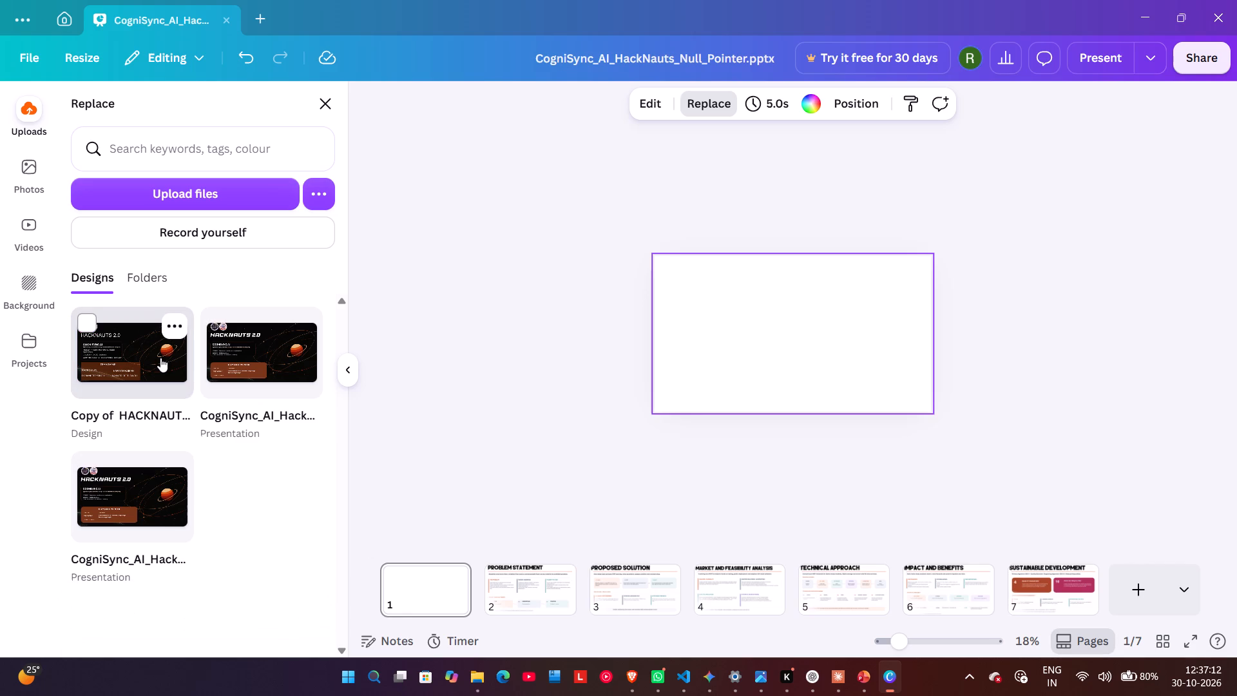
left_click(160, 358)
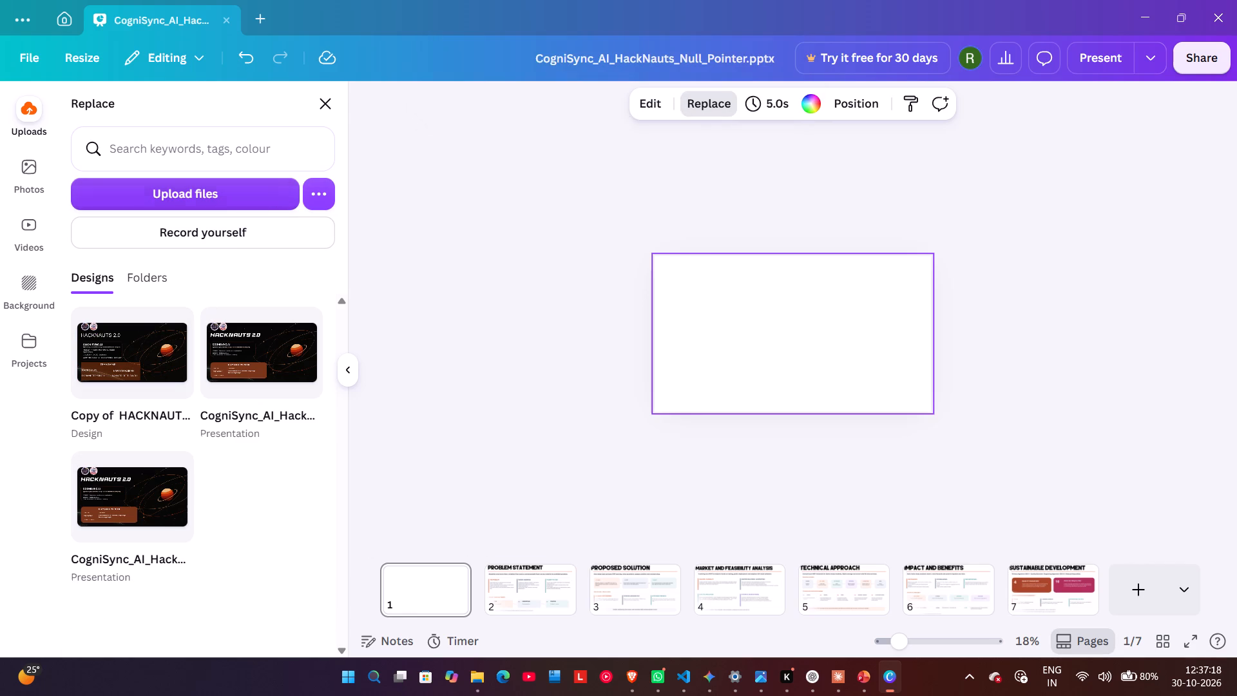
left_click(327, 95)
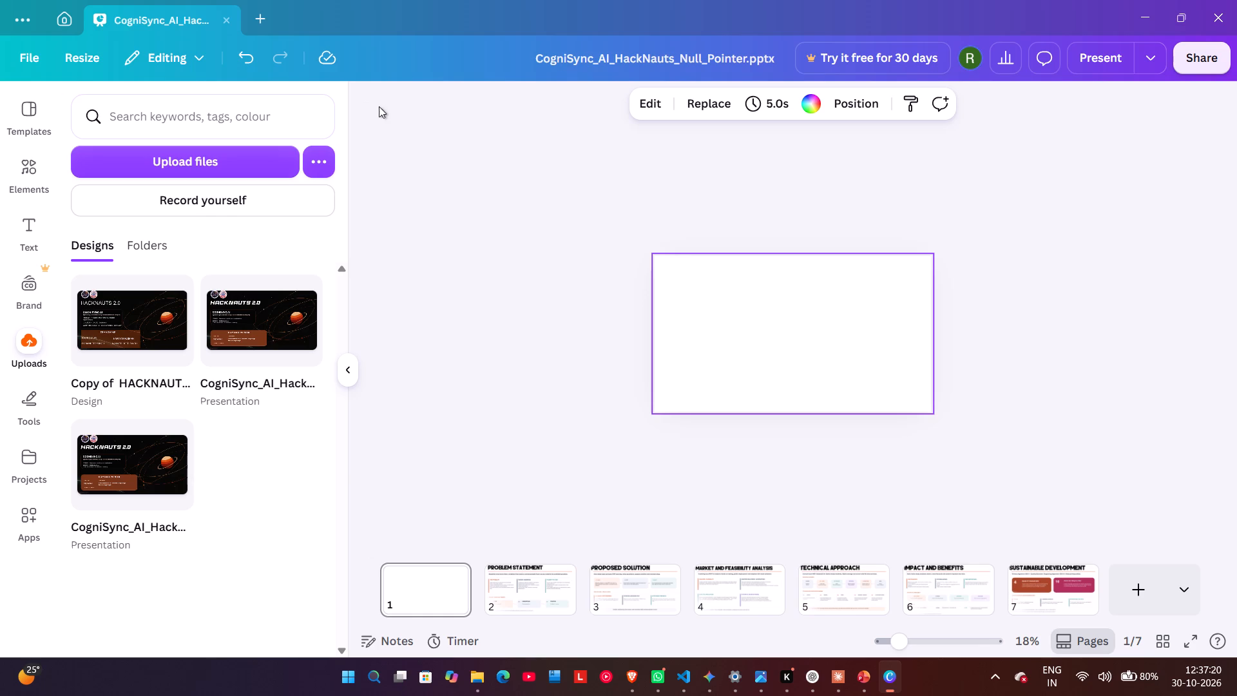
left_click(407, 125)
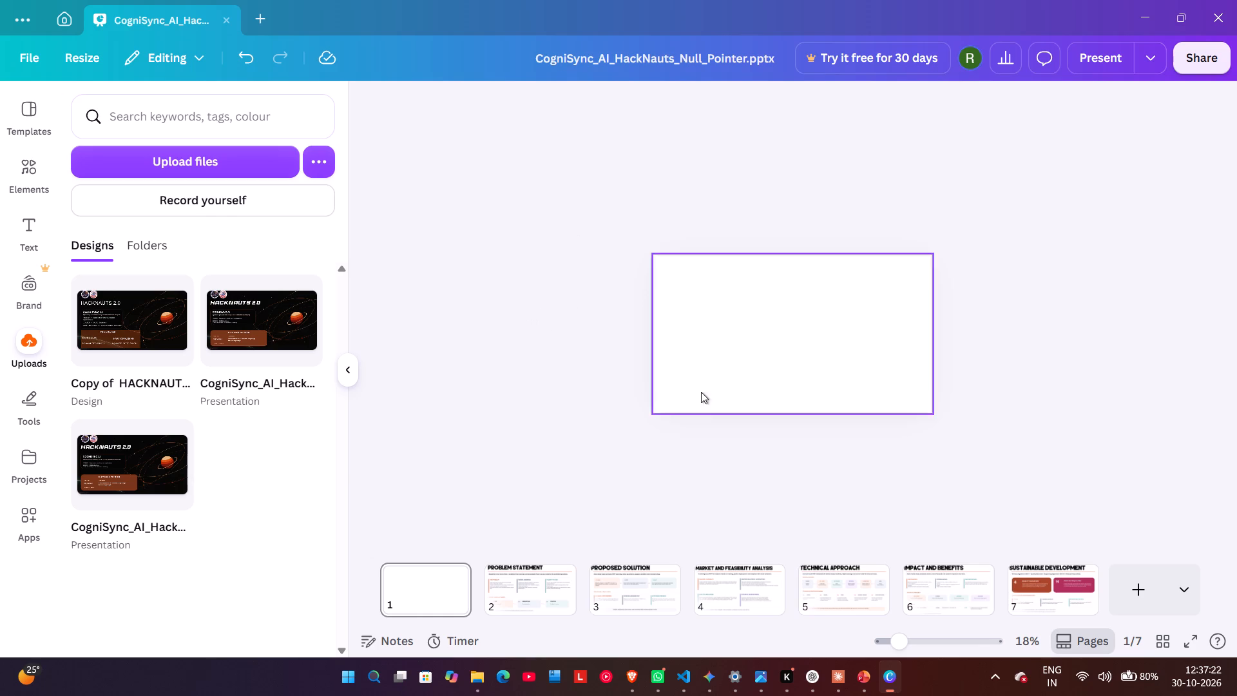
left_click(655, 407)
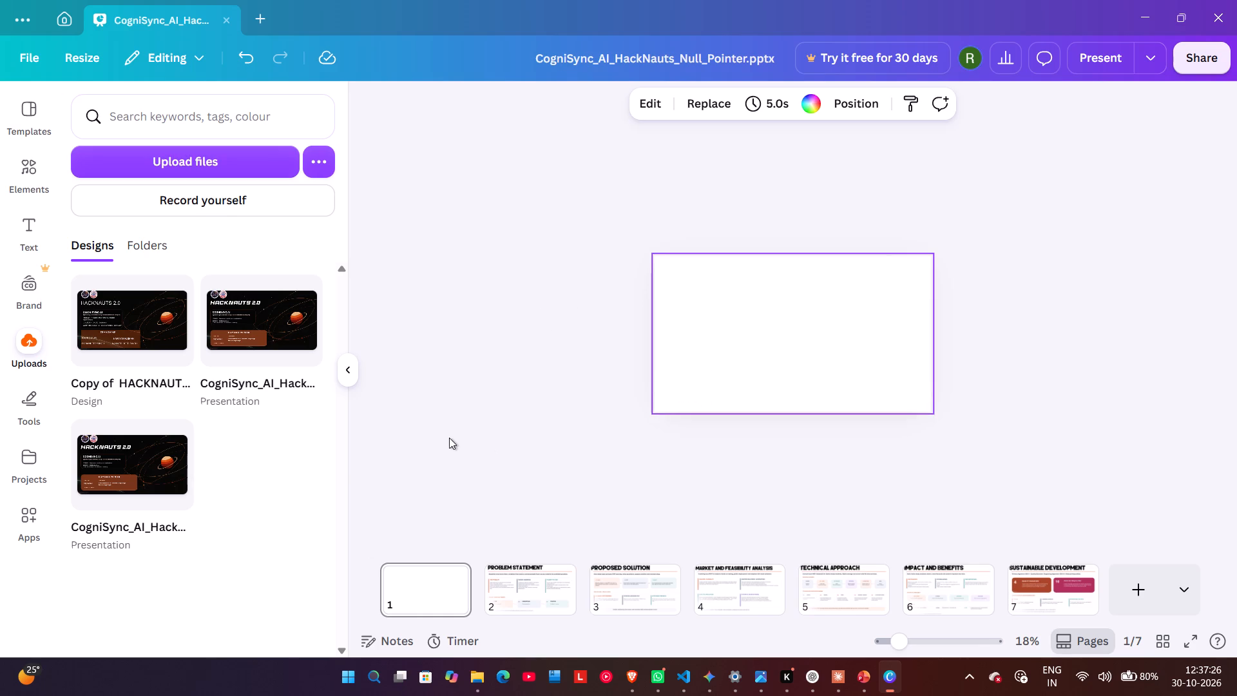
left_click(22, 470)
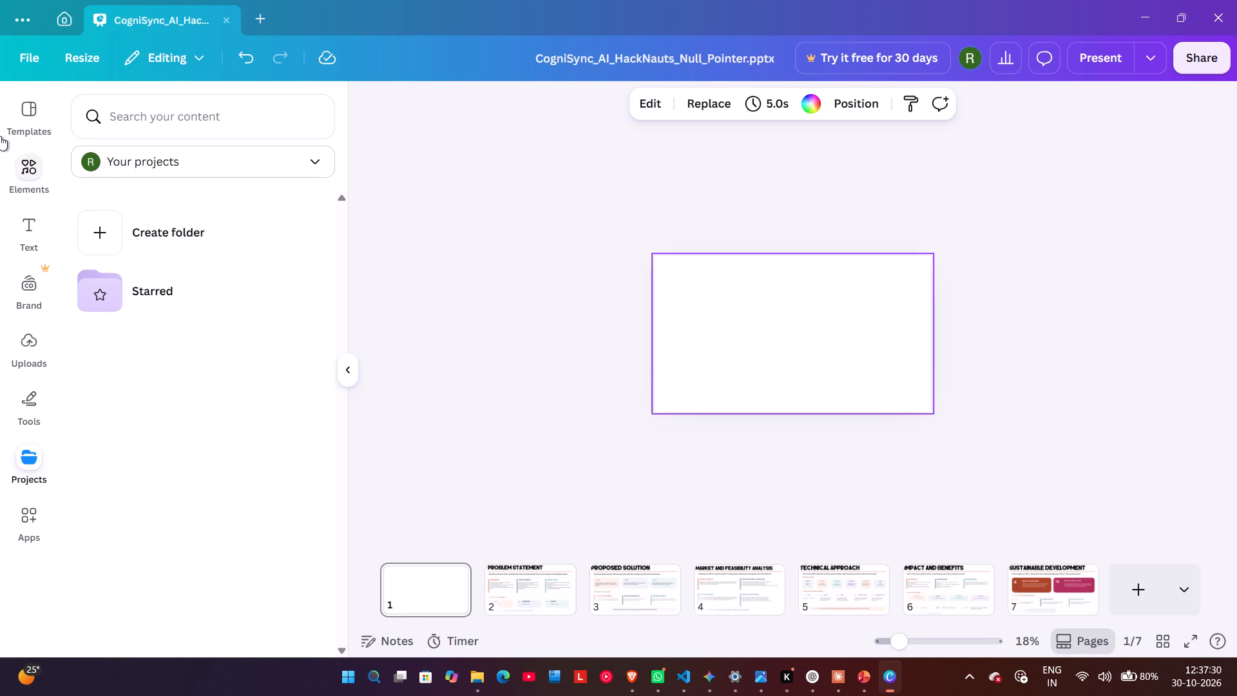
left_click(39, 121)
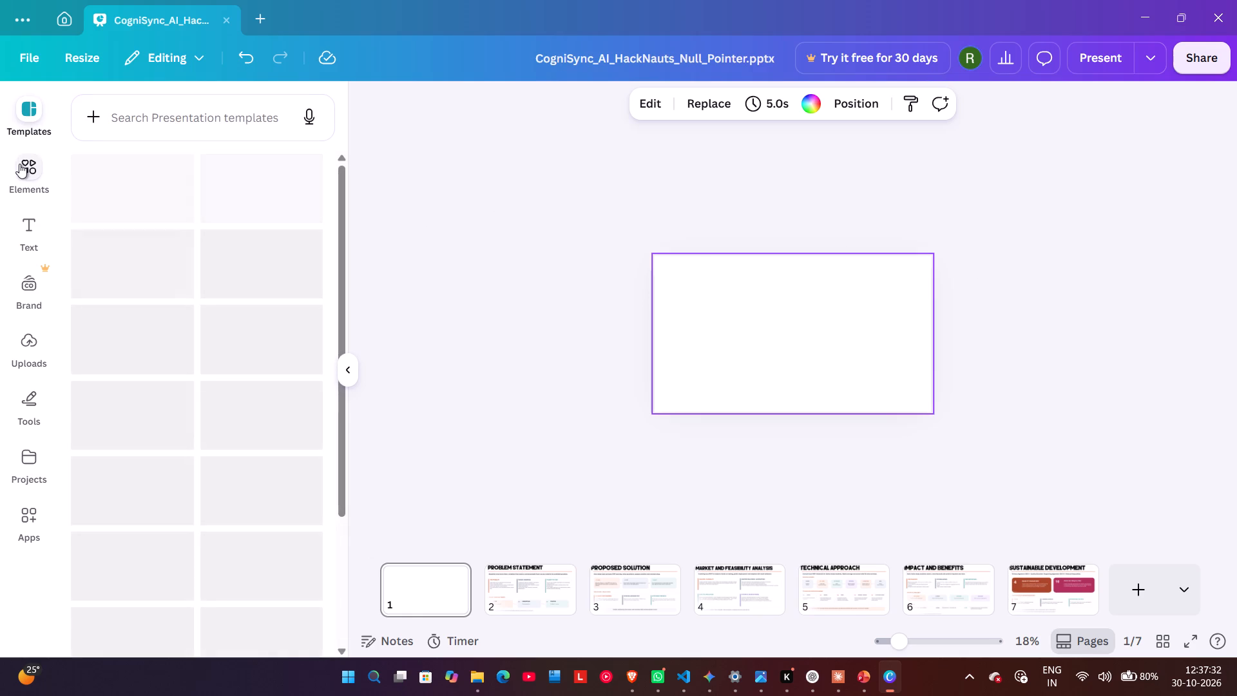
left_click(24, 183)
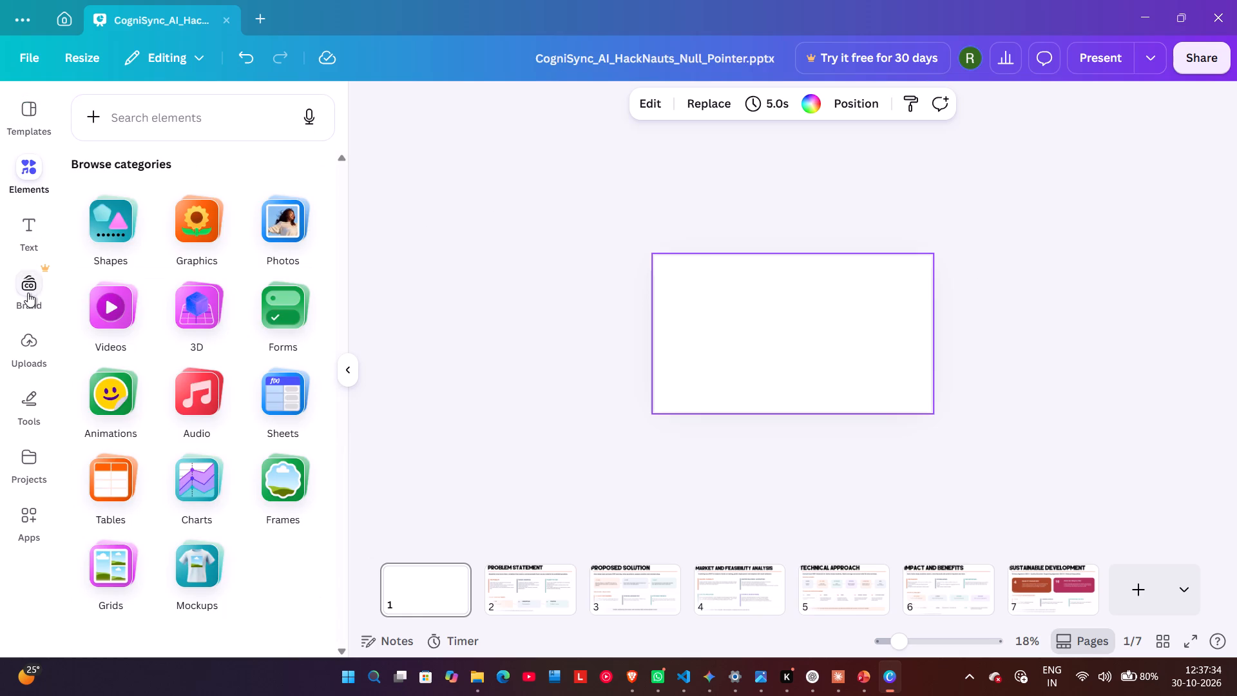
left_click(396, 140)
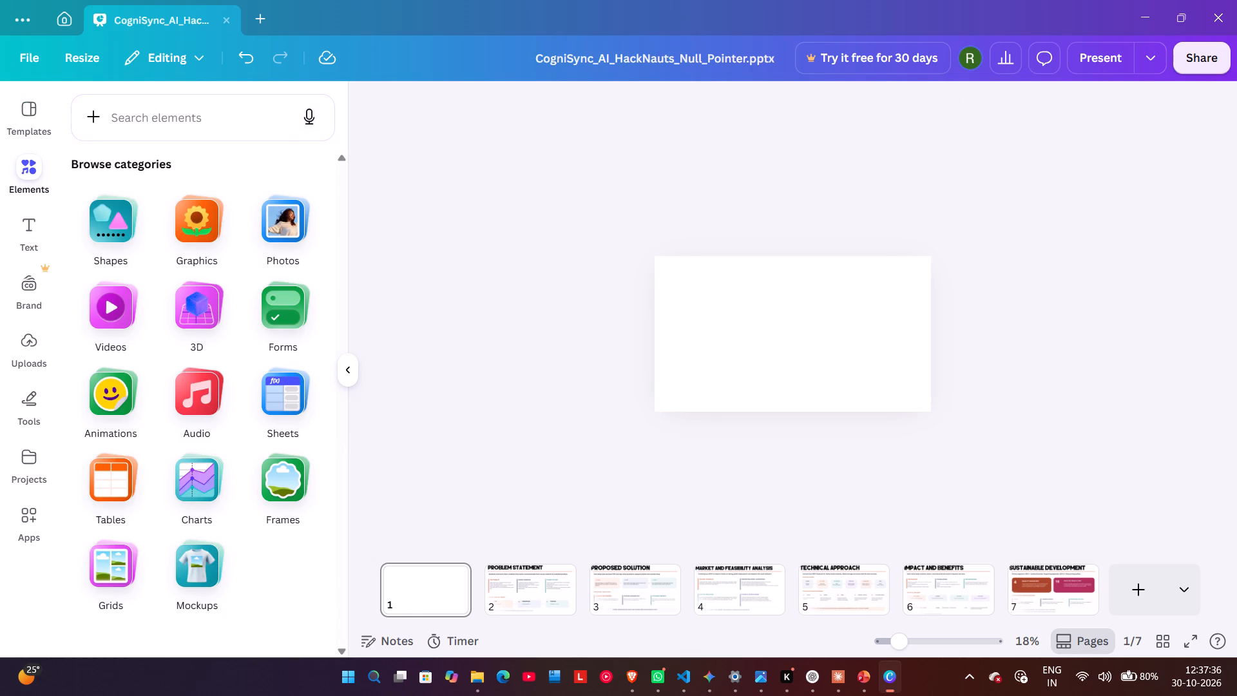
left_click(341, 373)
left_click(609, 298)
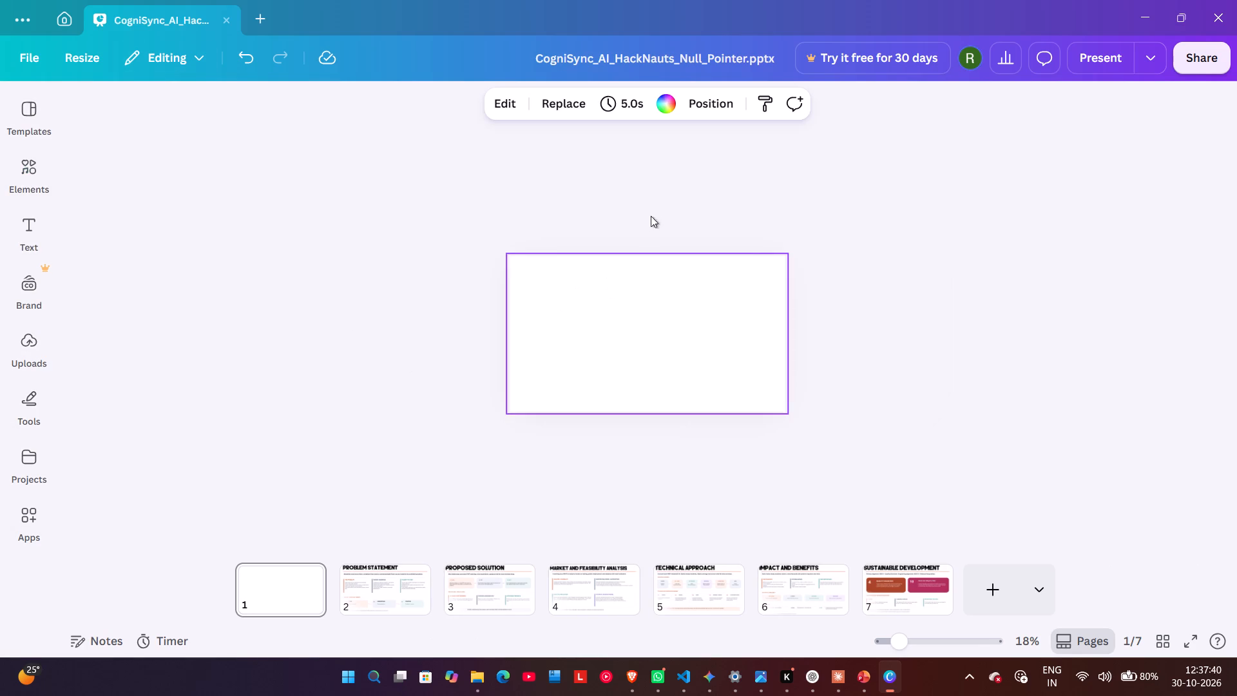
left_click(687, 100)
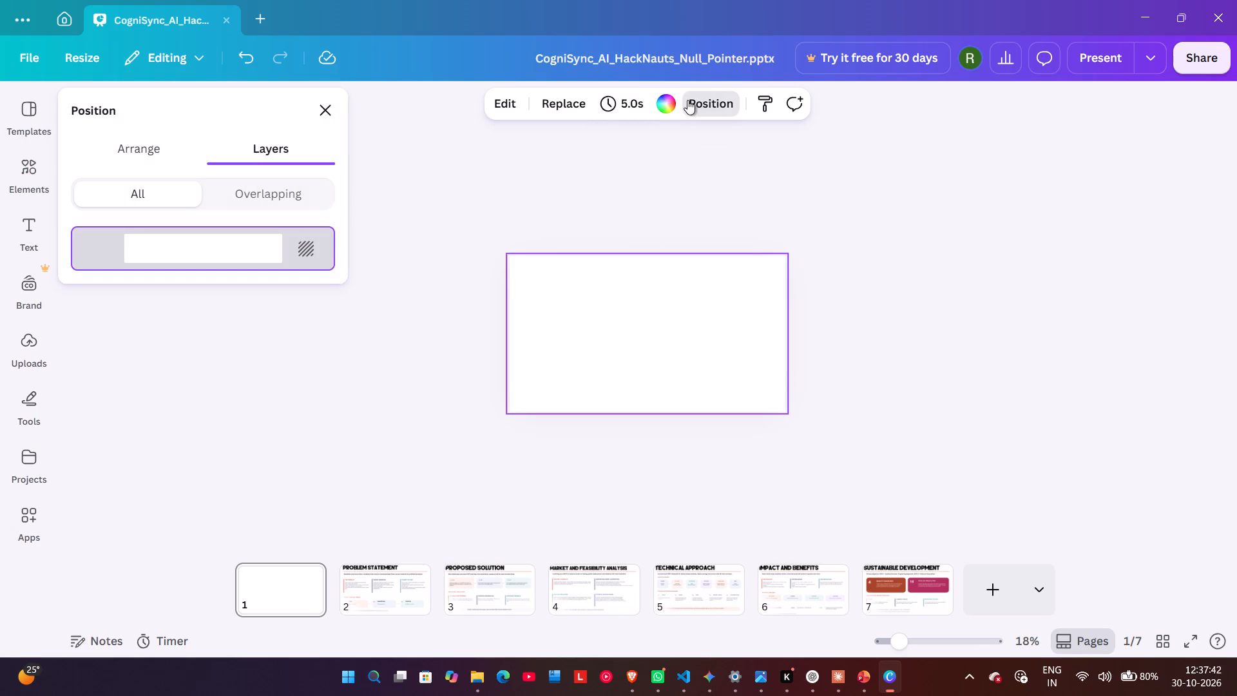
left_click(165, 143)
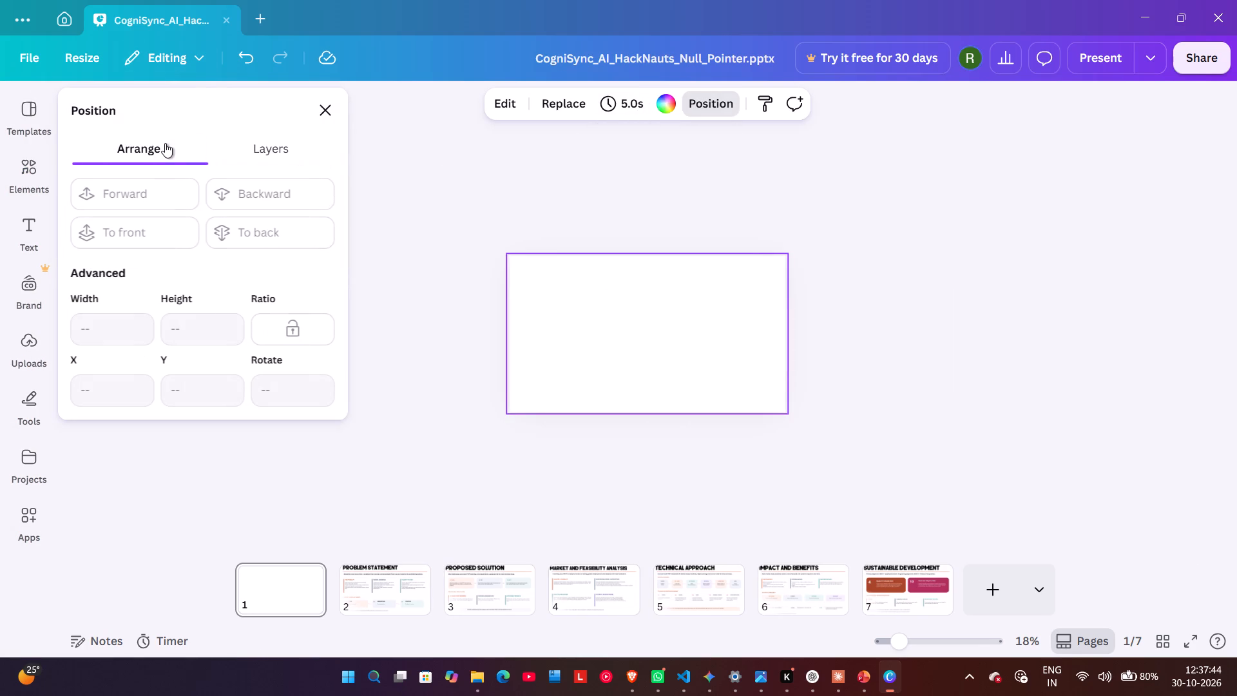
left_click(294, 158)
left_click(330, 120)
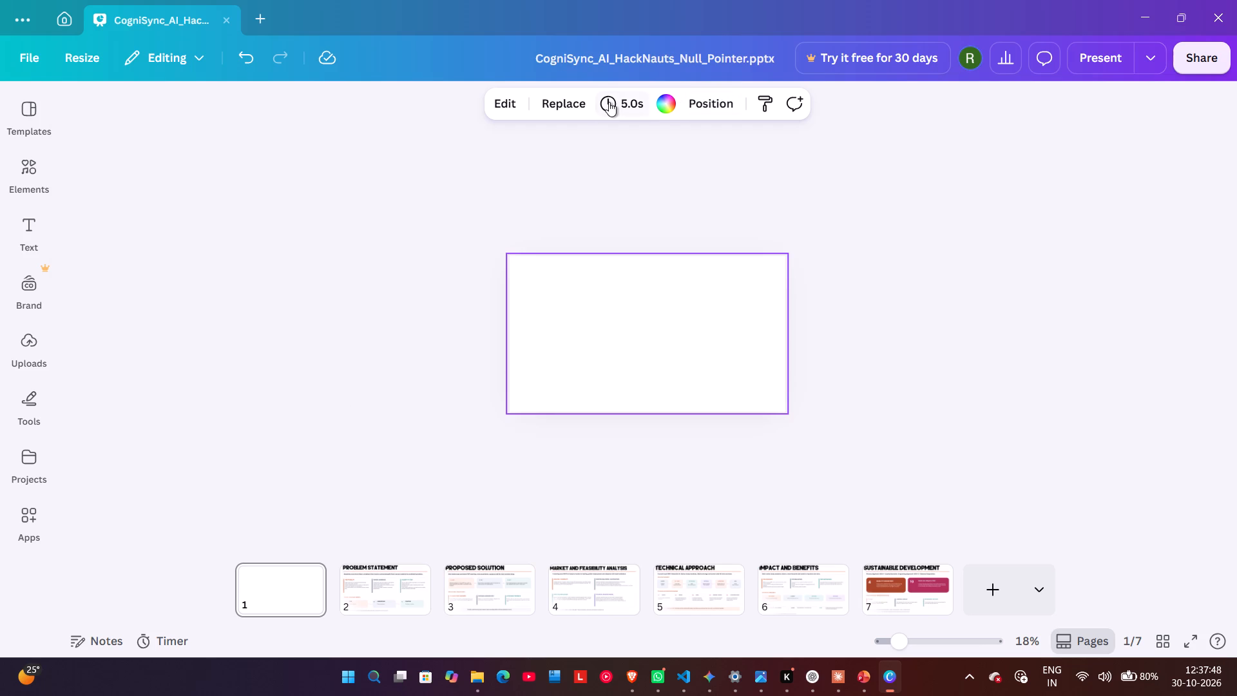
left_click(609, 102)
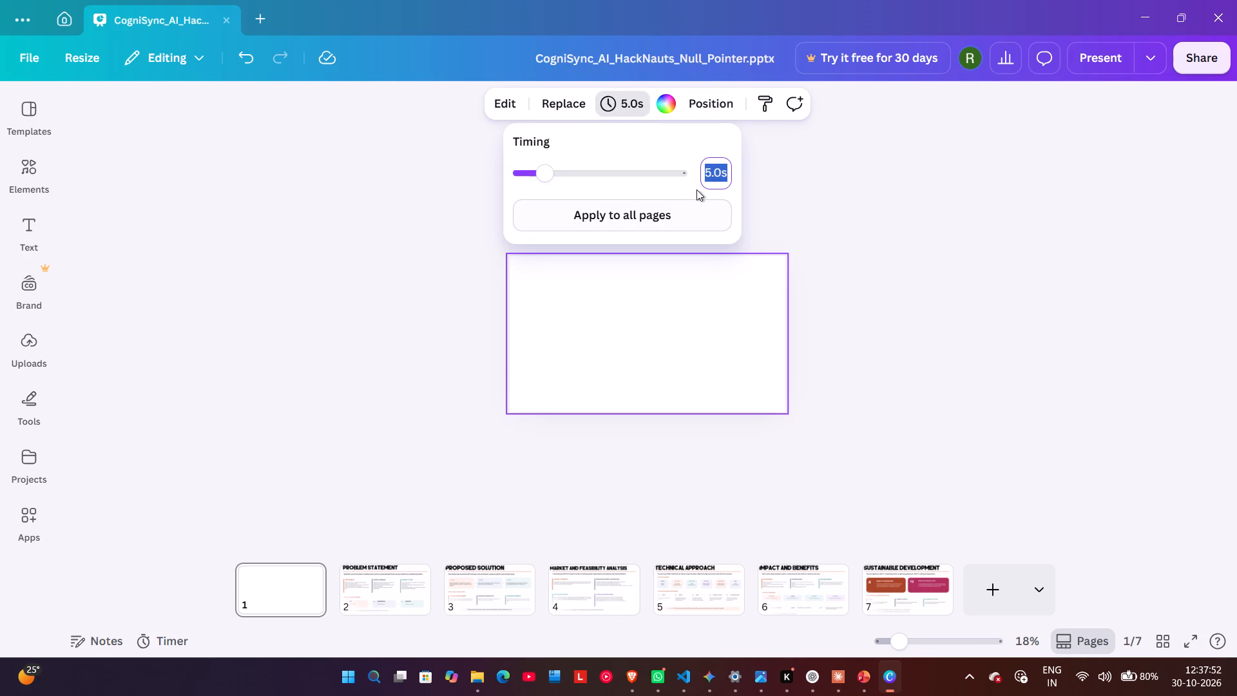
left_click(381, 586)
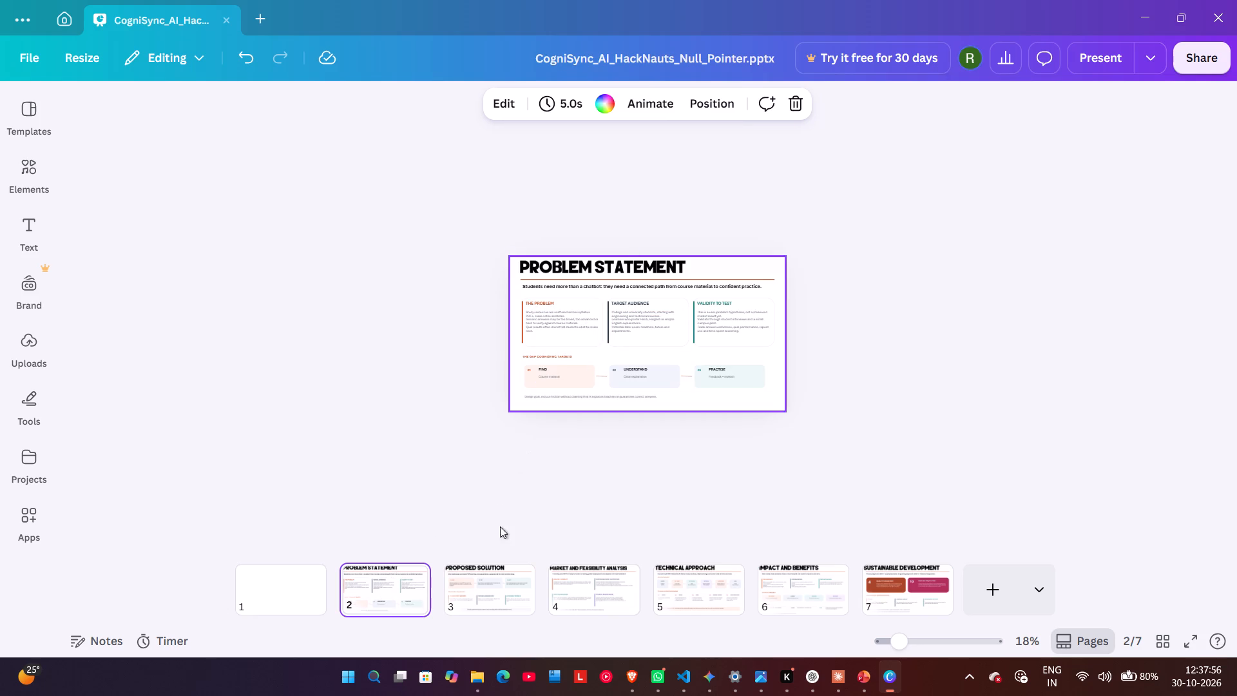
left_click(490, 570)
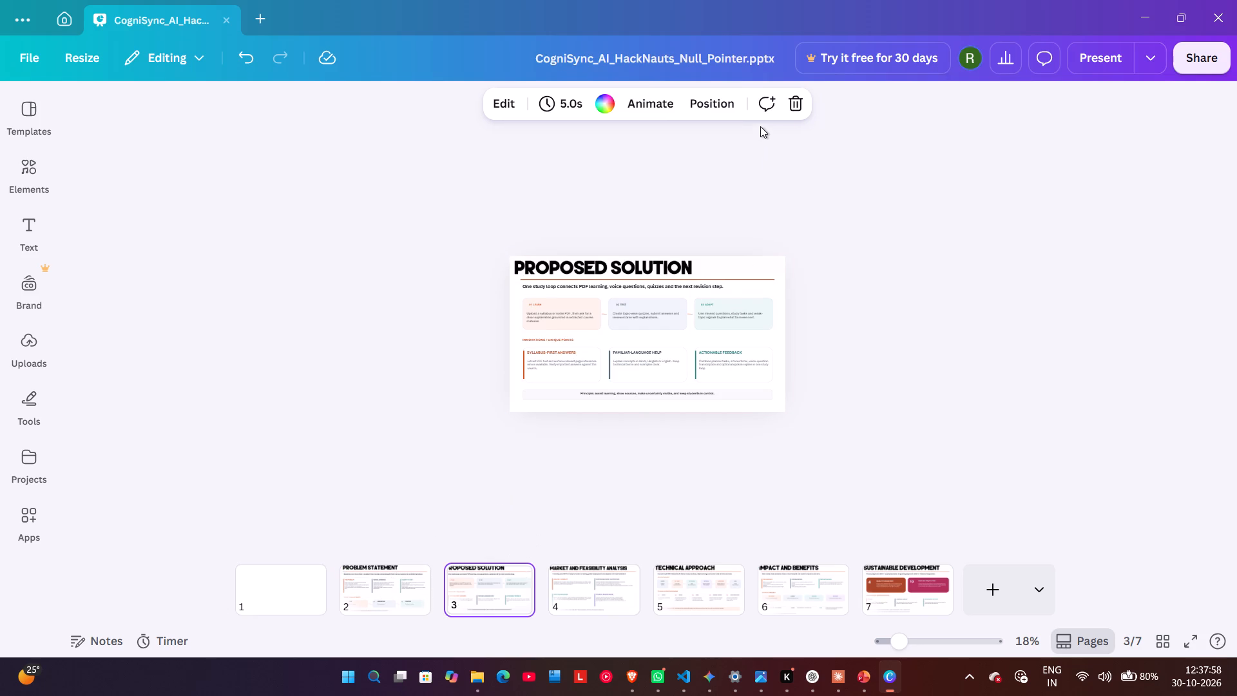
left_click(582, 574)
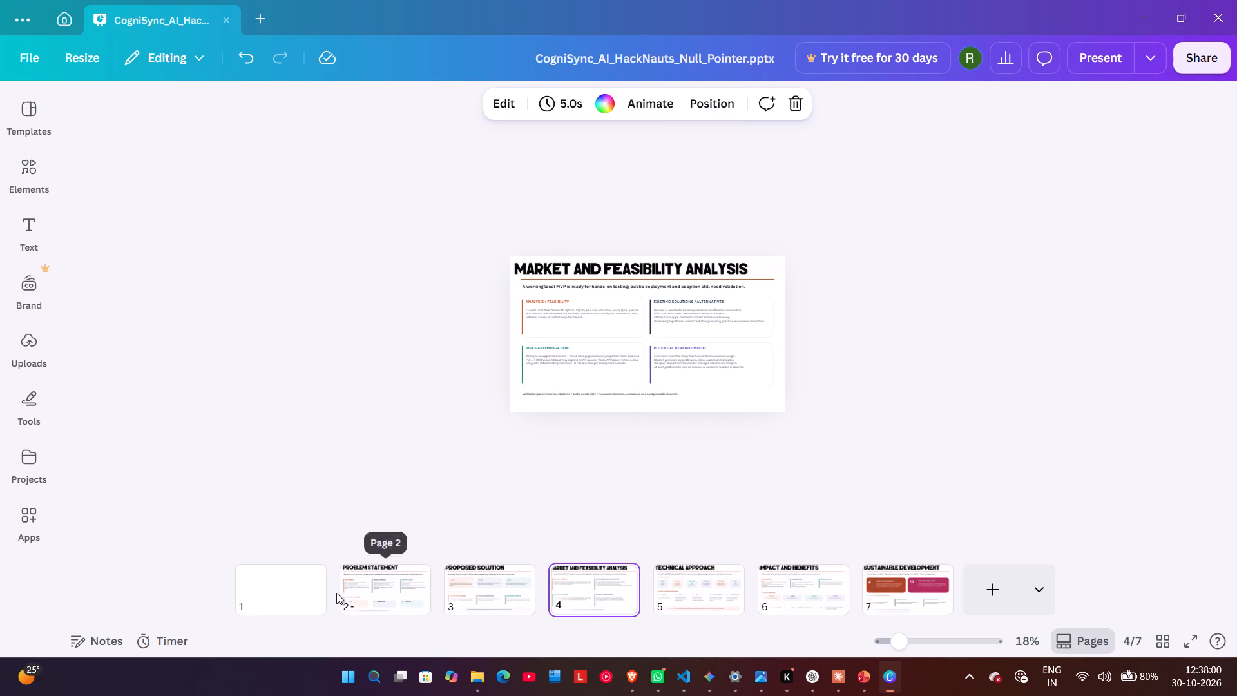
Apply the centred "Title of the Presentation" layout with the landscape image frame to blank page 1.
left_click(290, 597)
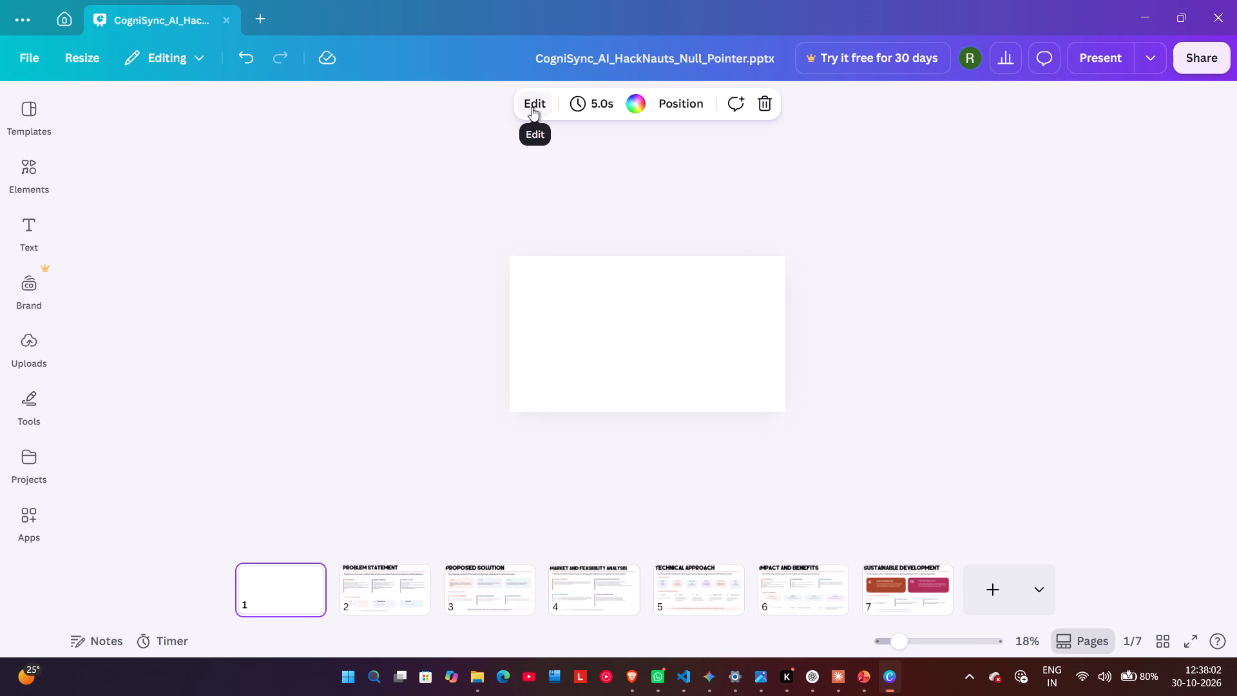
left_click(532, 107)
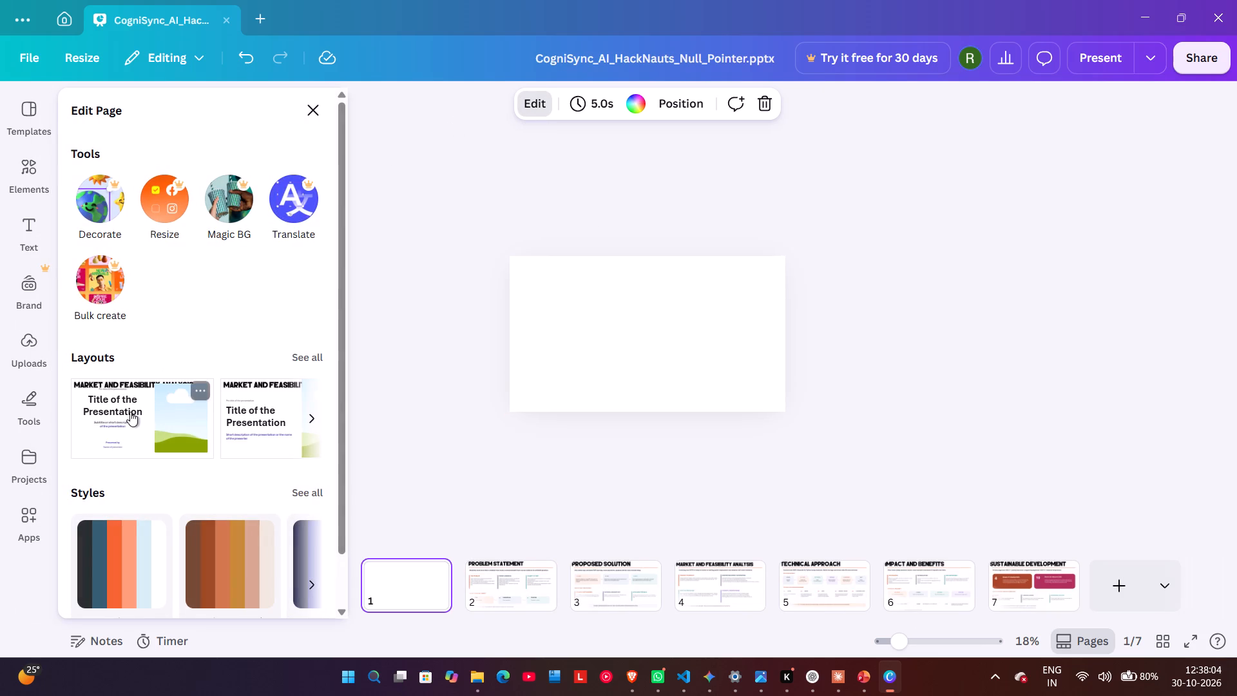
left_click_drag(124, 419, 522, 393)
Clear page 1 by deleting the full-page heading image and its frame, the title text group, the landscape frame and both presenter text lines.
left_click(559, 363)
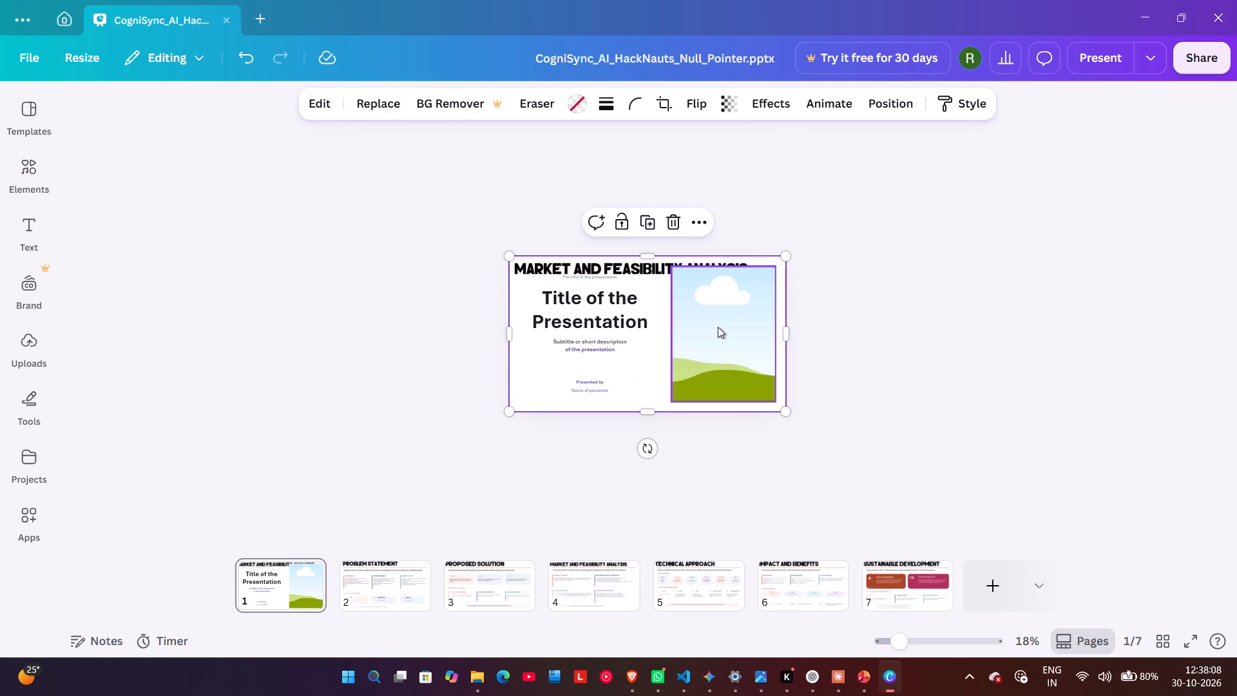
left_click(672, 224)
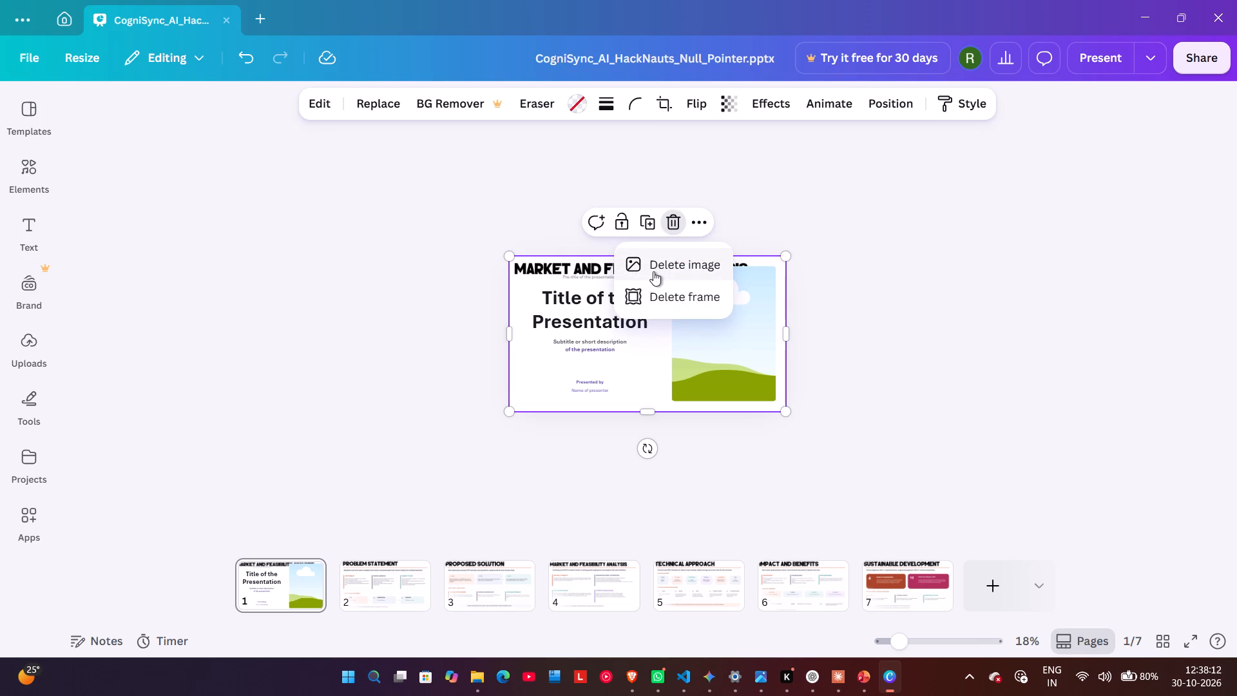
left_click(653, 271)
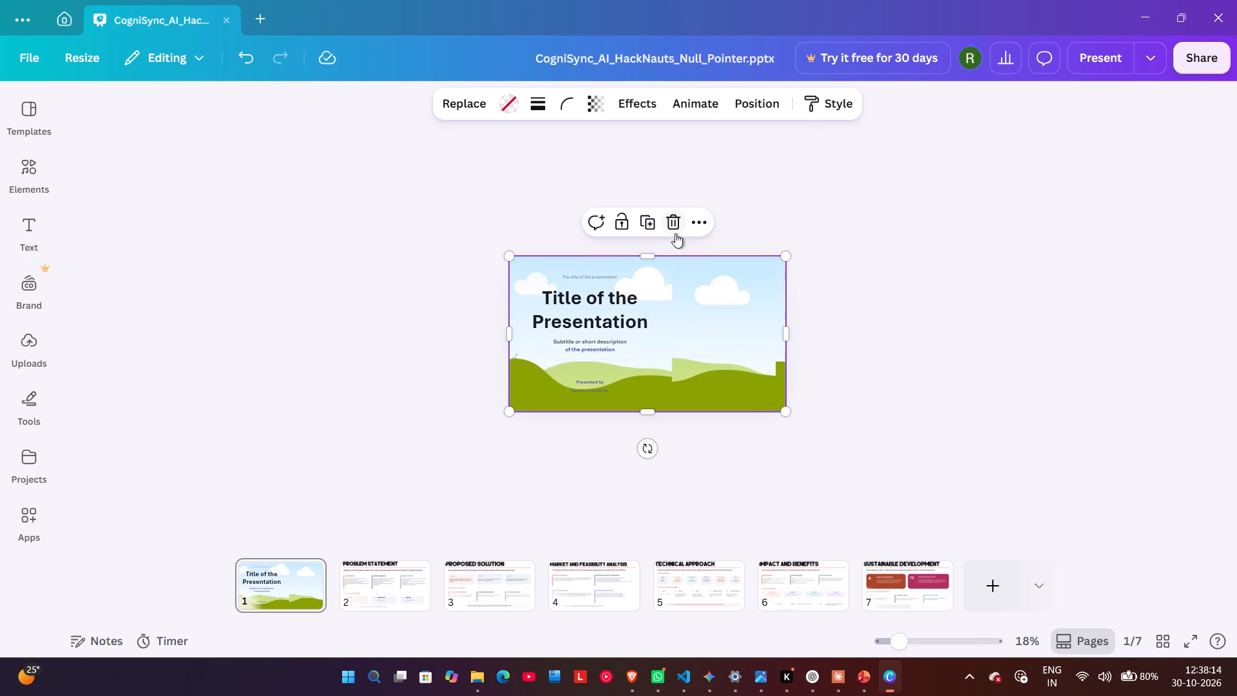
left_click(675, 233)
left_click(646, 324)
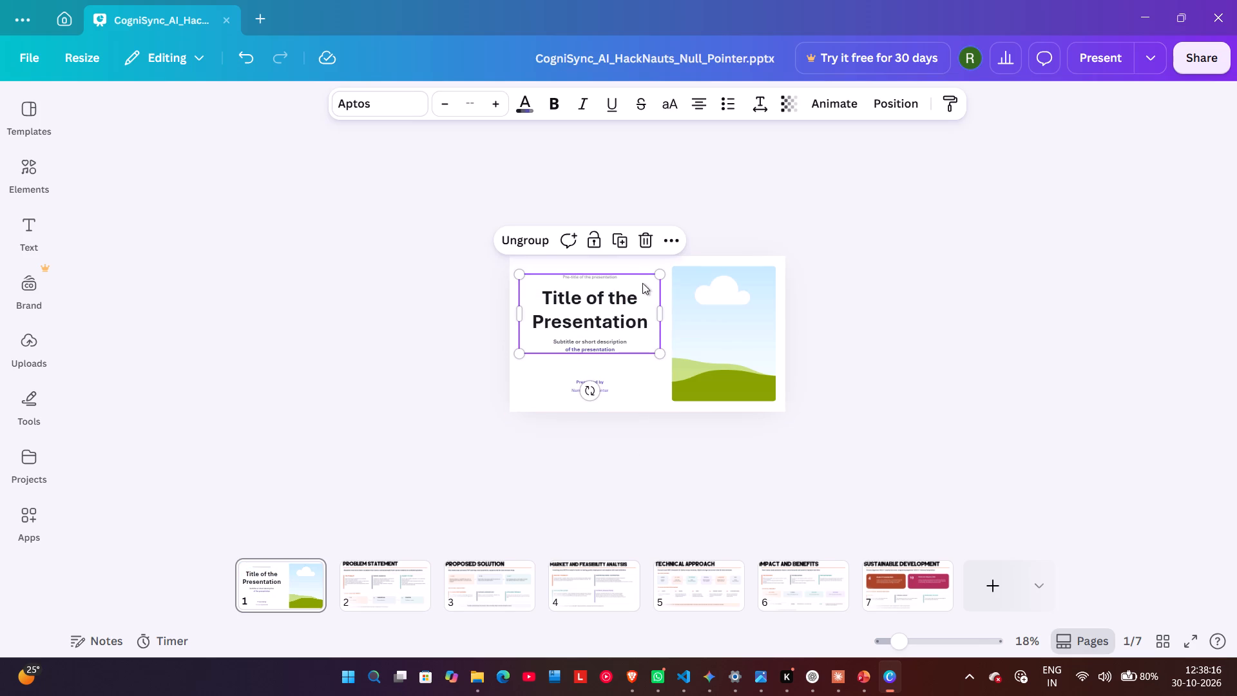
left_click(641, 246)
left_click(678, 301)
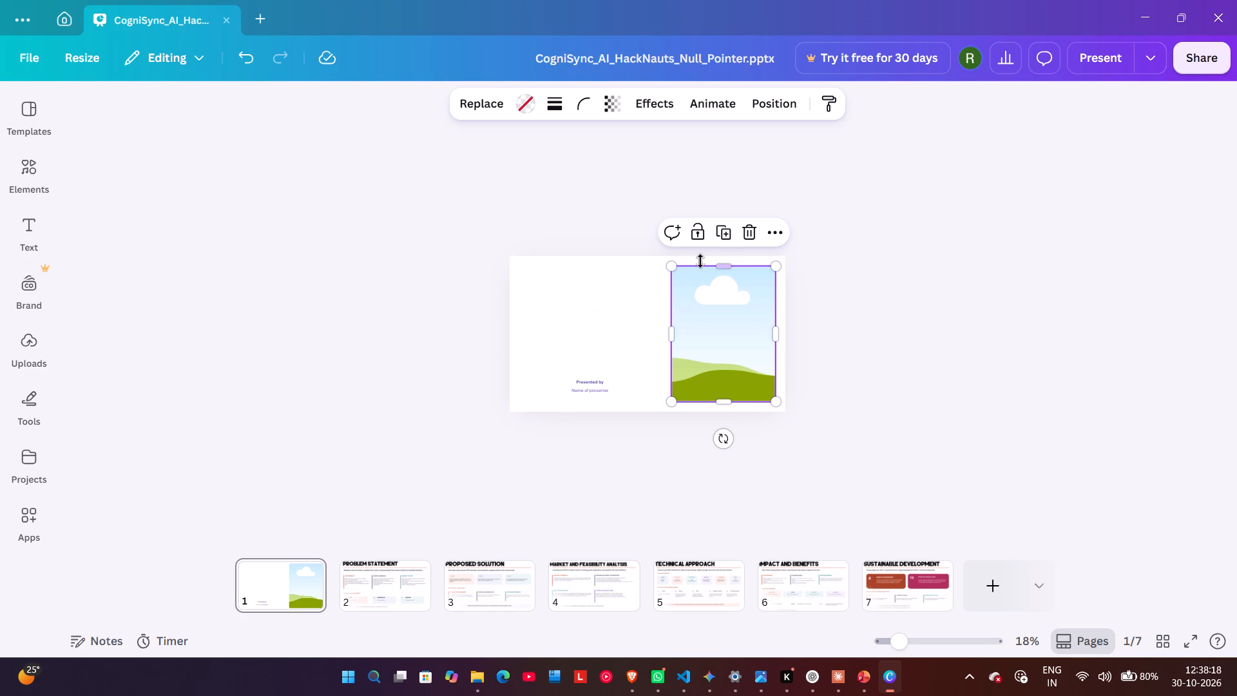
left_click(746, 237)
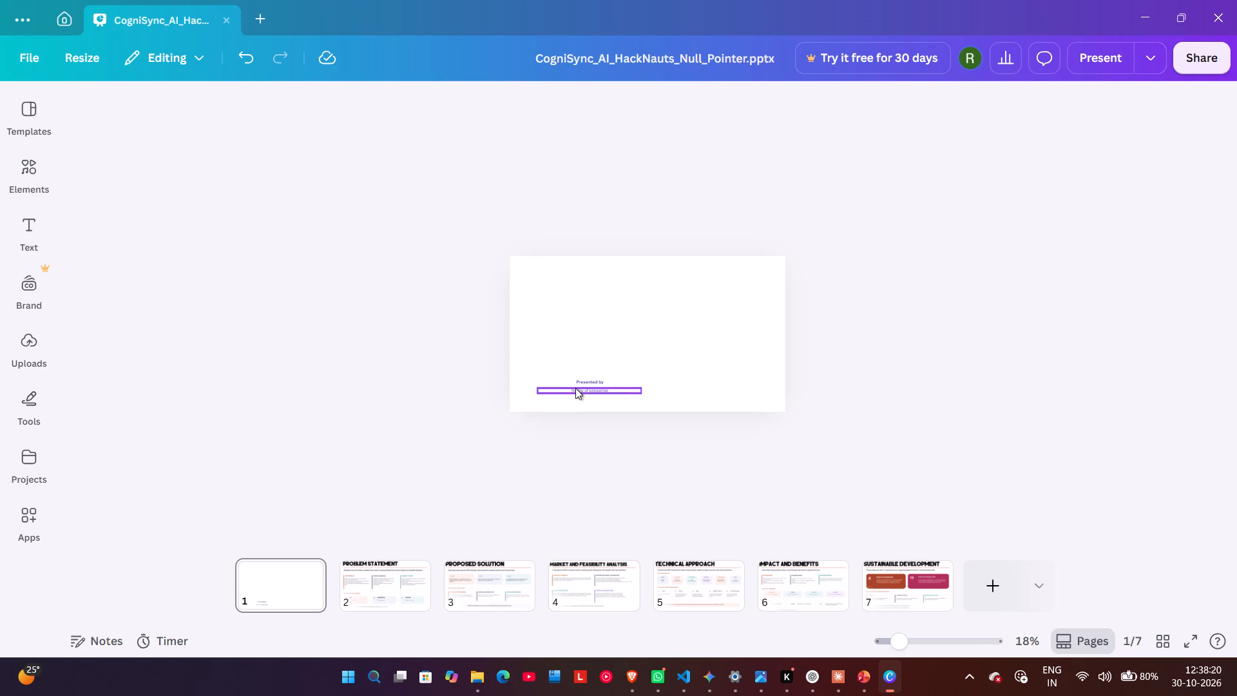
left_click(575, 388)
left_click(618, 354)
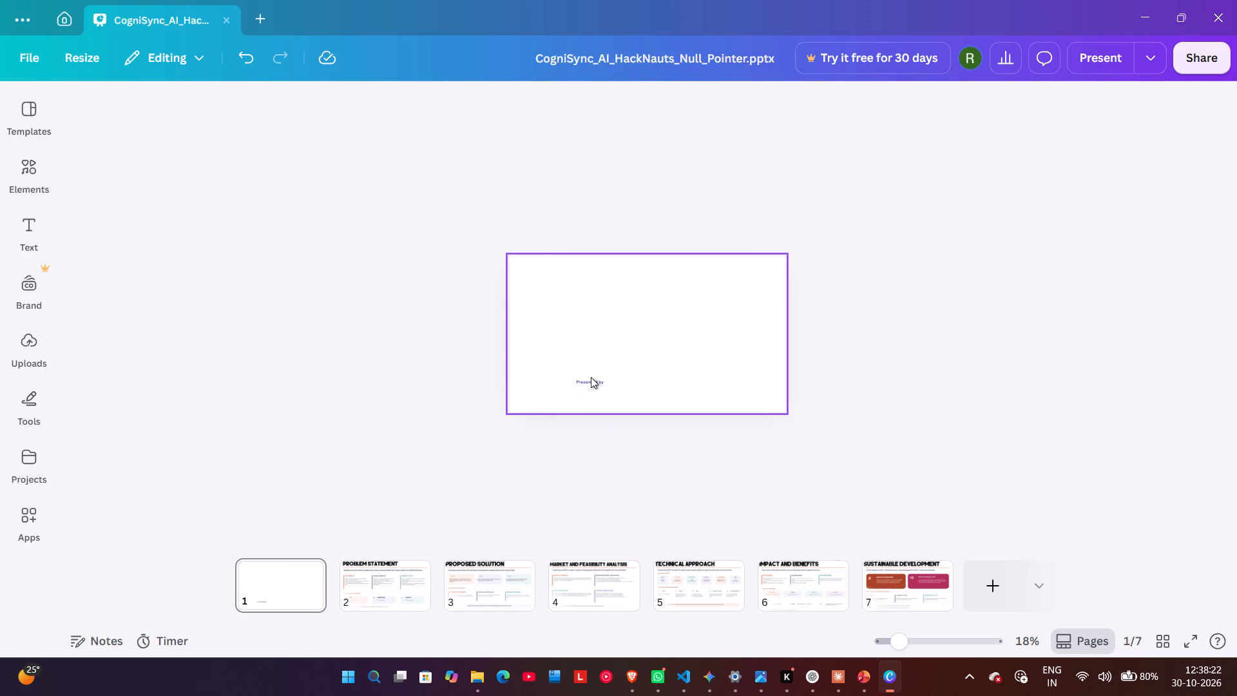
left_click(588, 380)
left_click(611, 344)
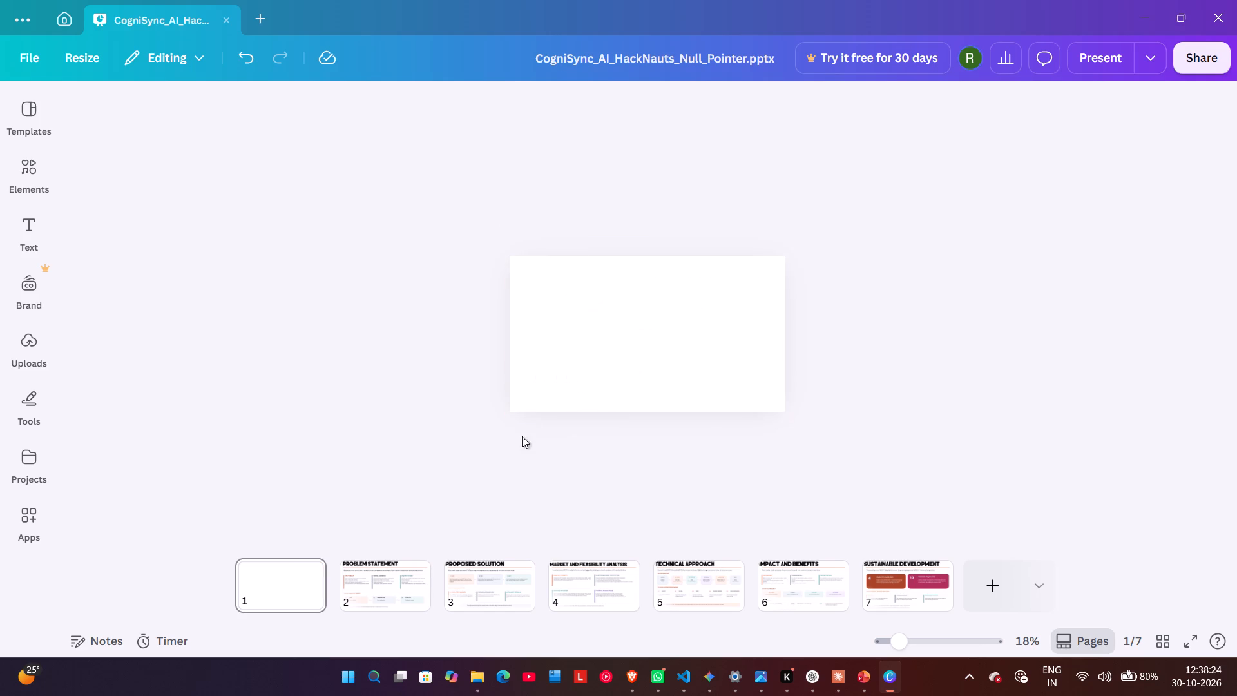
Upload the Code_Generated_Image JPG from Downloads and place the college logo on blank page 1.
left_click(544, 362)
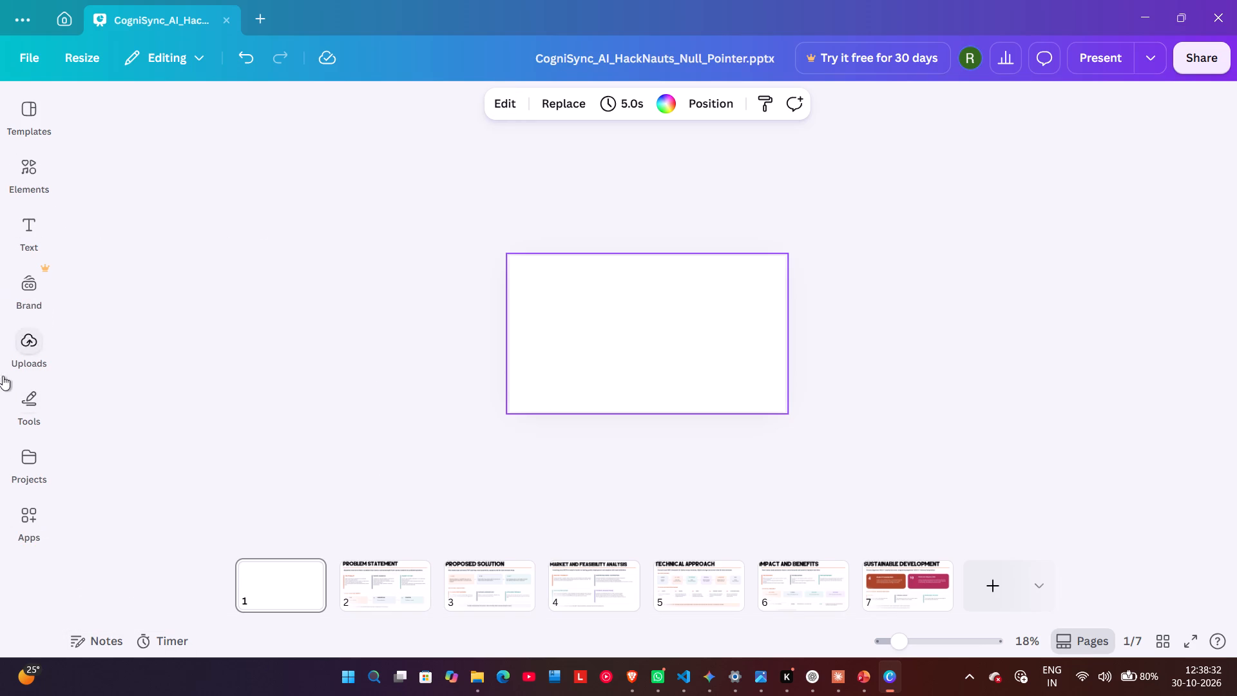
left_click(37, 359)
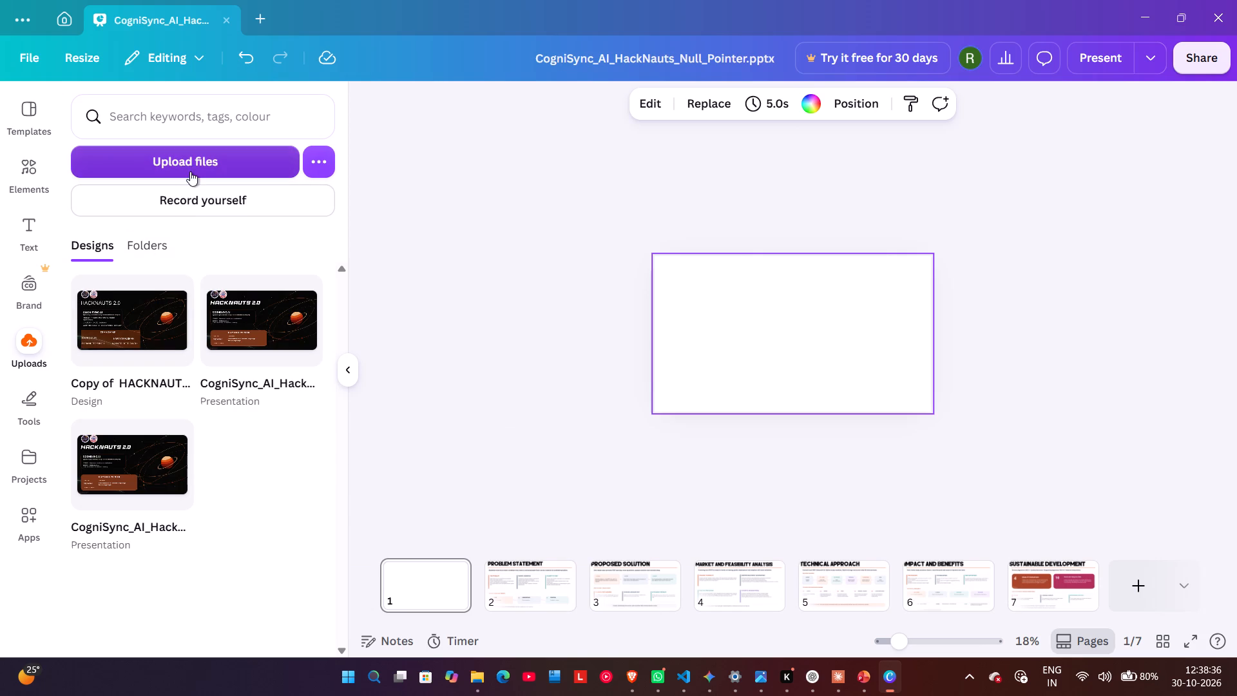
left_click(190, 170)
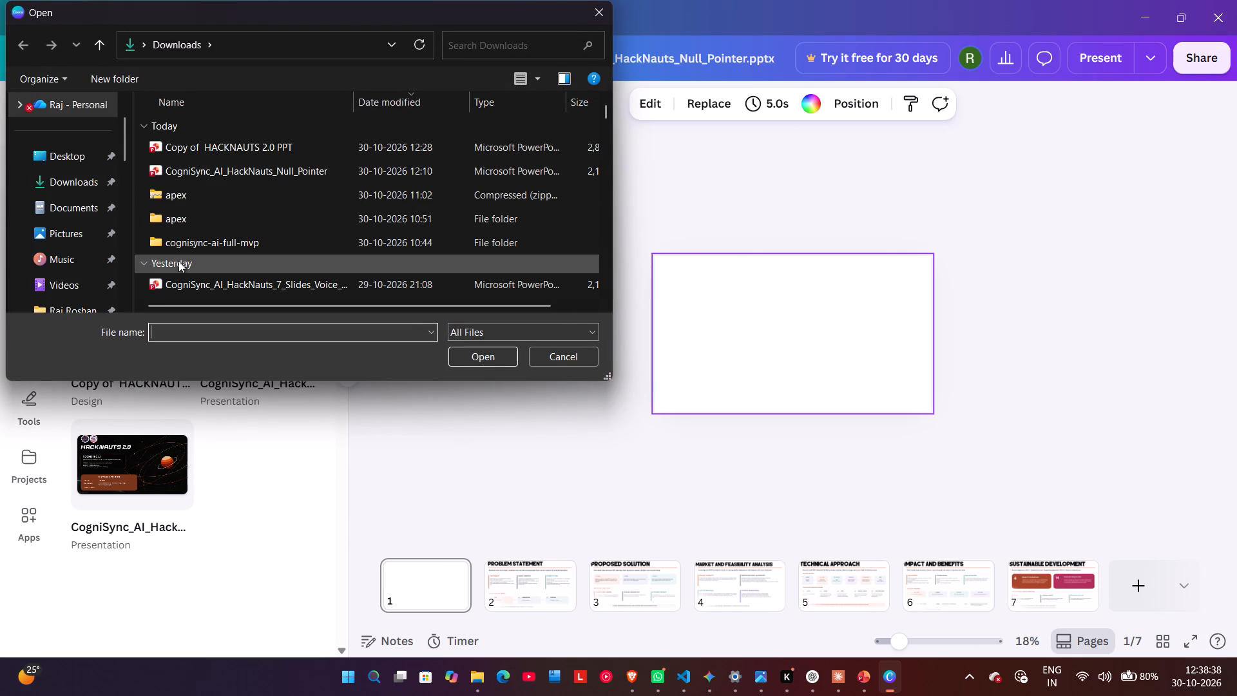
scroll(178, 261, "down", 1)
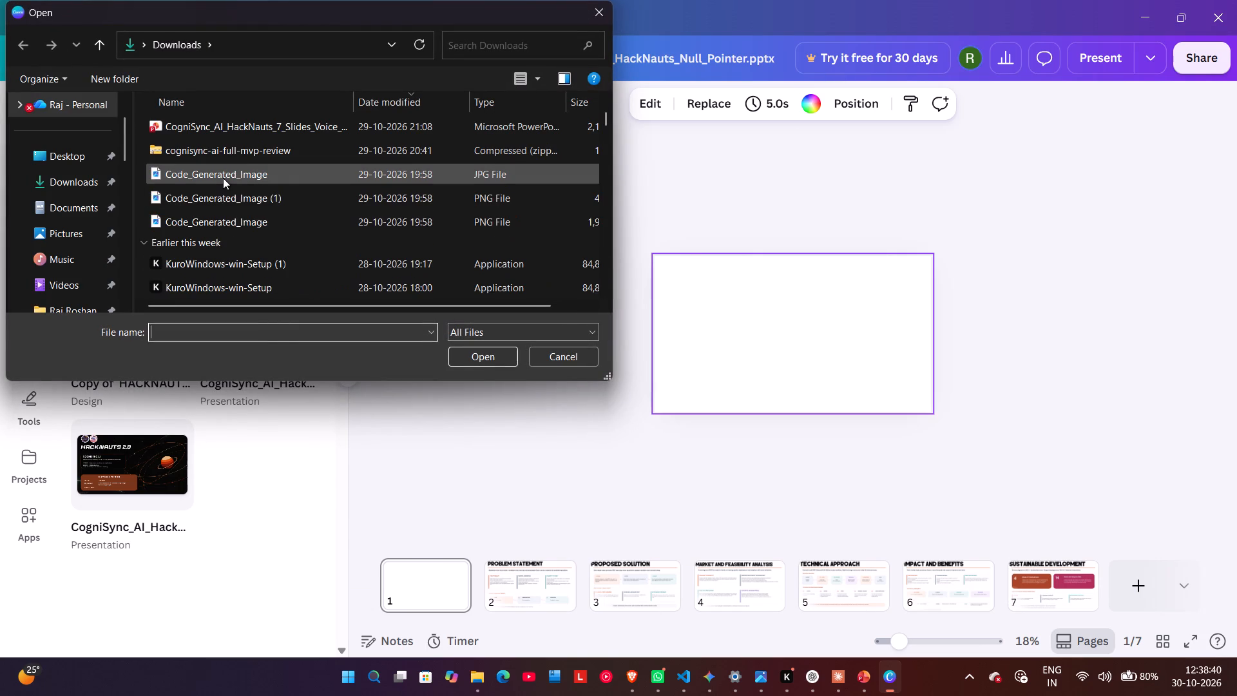
double_click(223, 177)
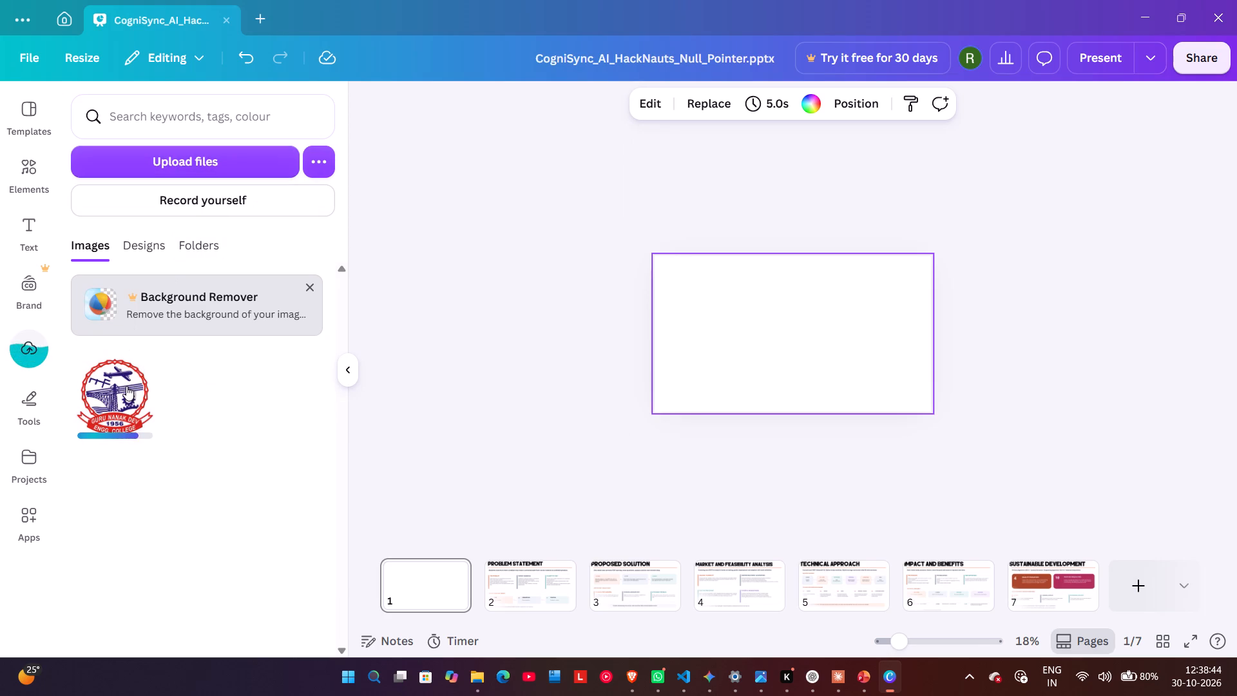
left_click(126, 386)
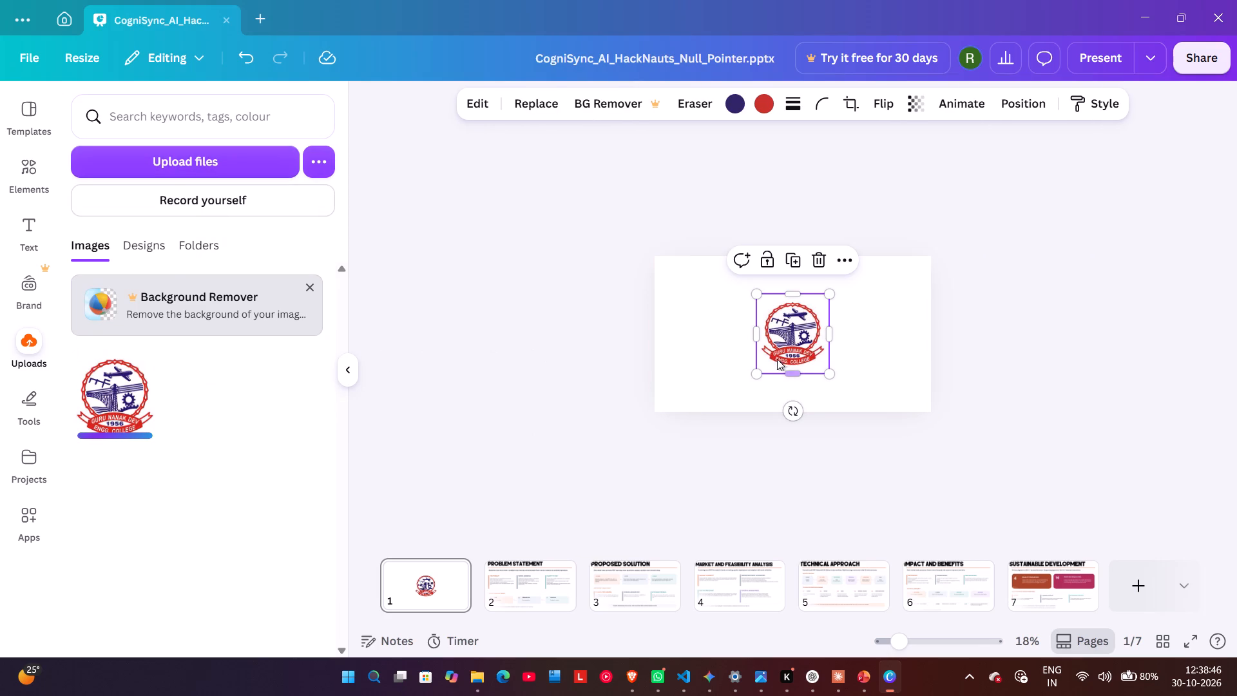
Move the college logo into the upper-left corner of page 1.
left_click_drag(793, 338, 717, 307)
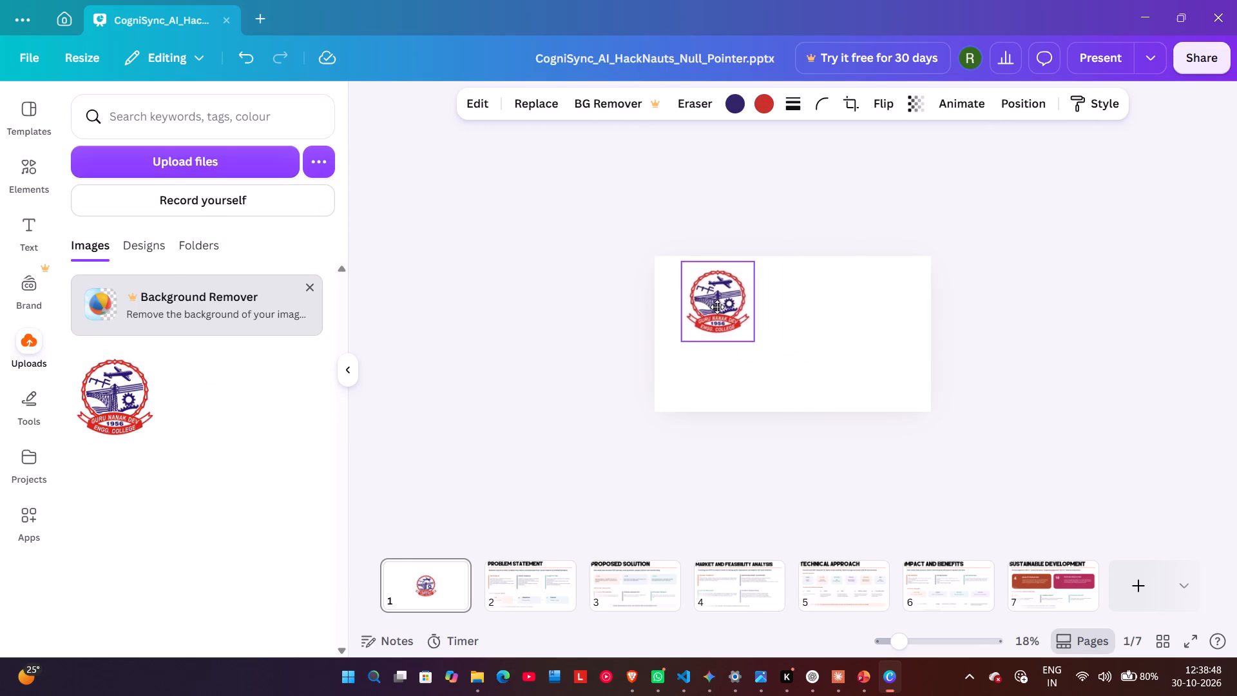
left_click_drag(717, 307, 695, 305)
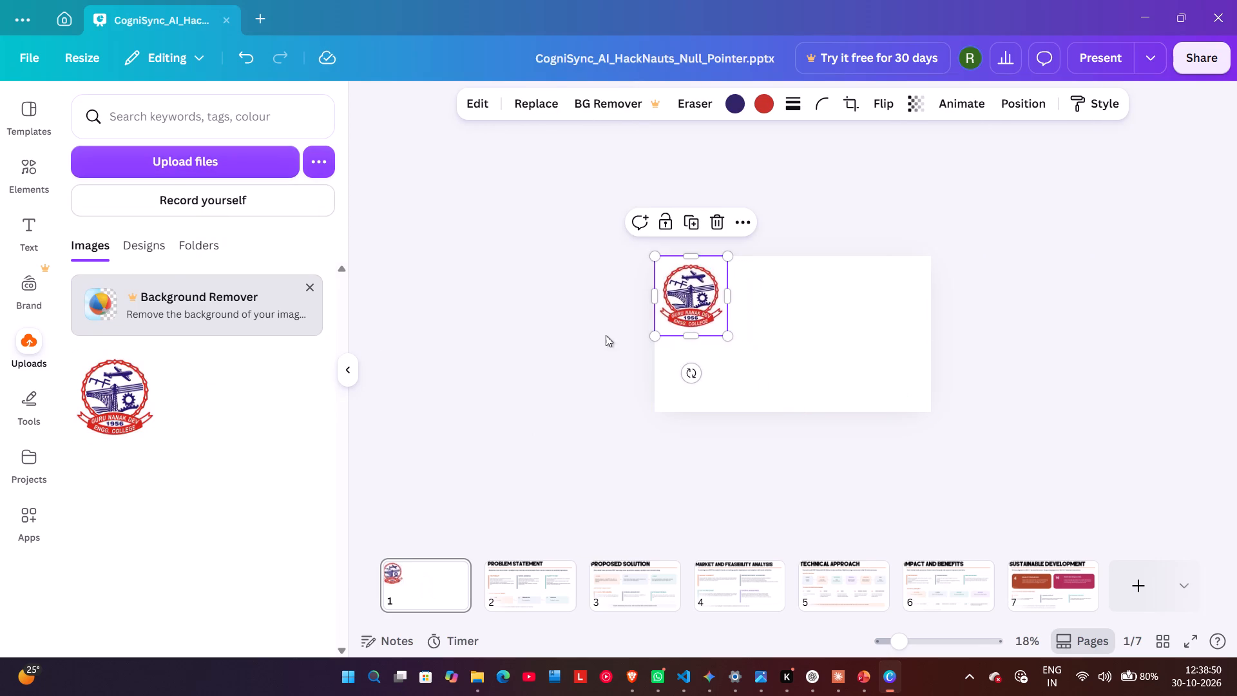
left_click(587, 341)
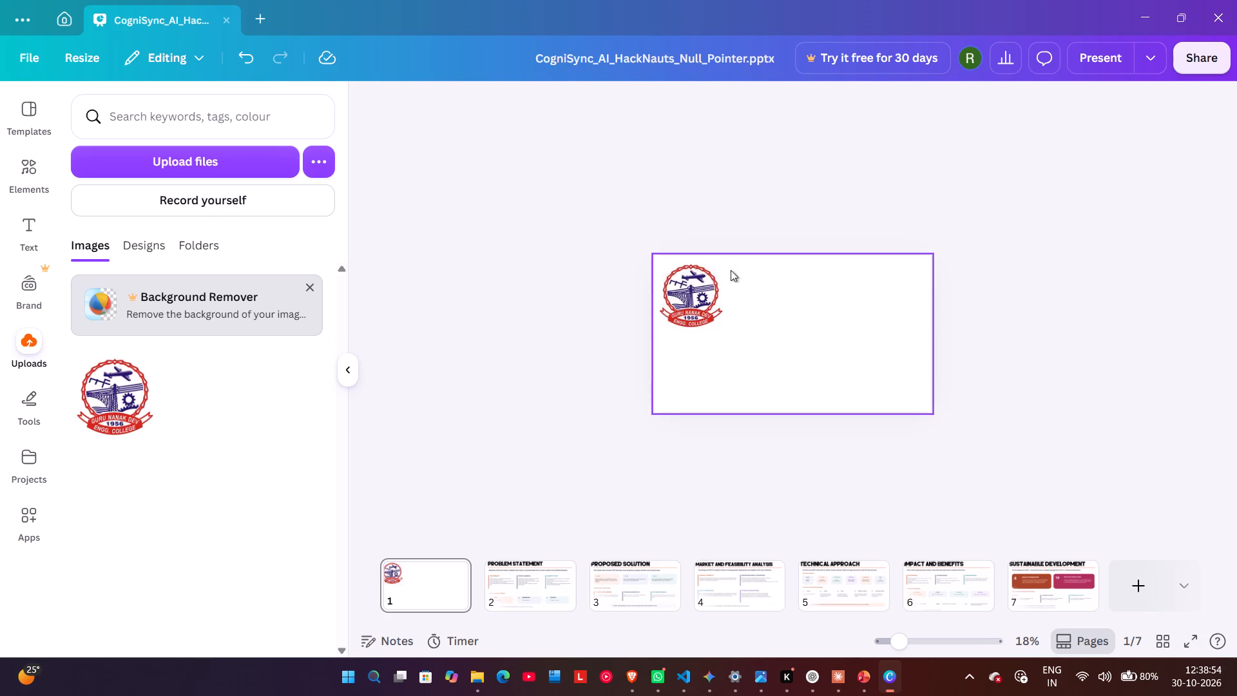
Delete the college logo from page 1.
left_click(712, 274)
left_click(723, 224)
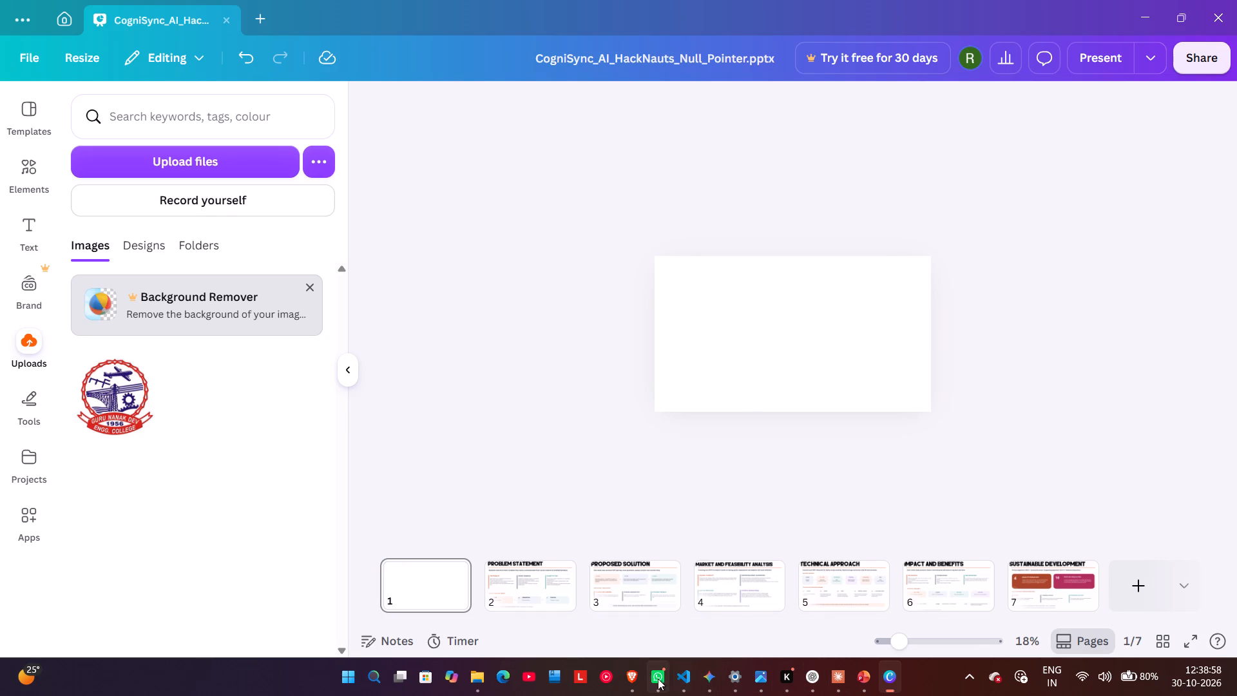
Switch to Brave and set up a download of only page 1 of "Copy of HACKNAUTS 2.0 PPT" with JPG as file type.
left_click(627, 679)
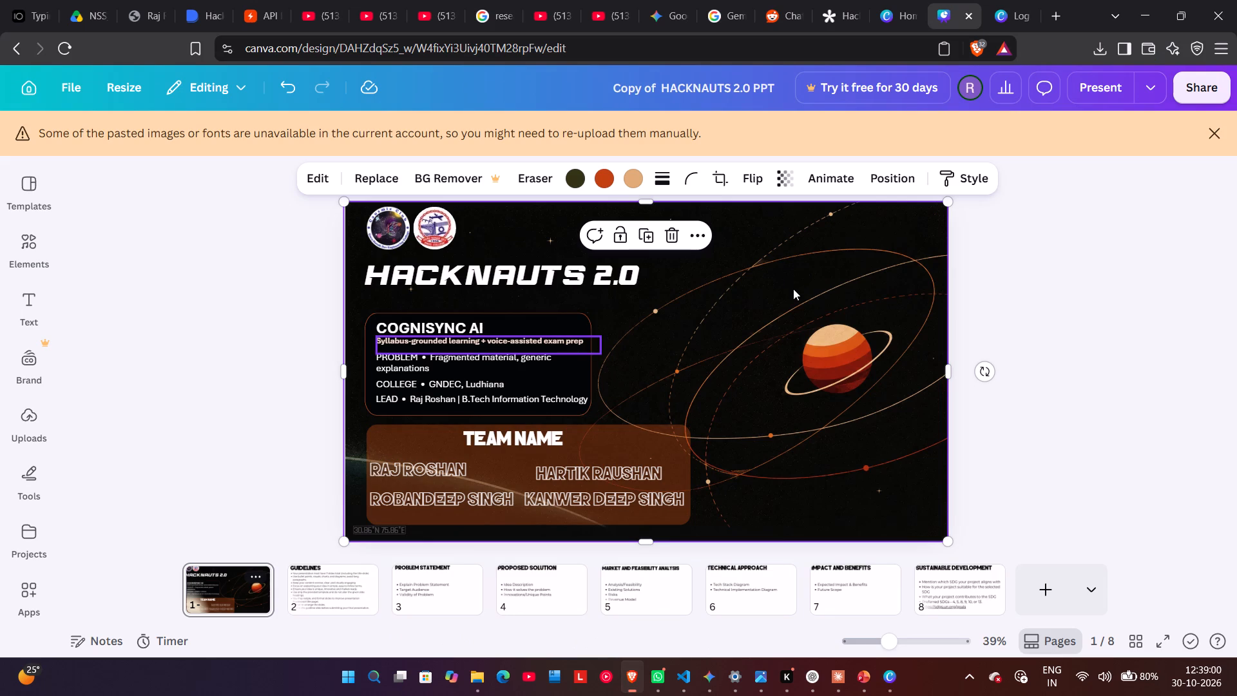
left_click(793, 289)
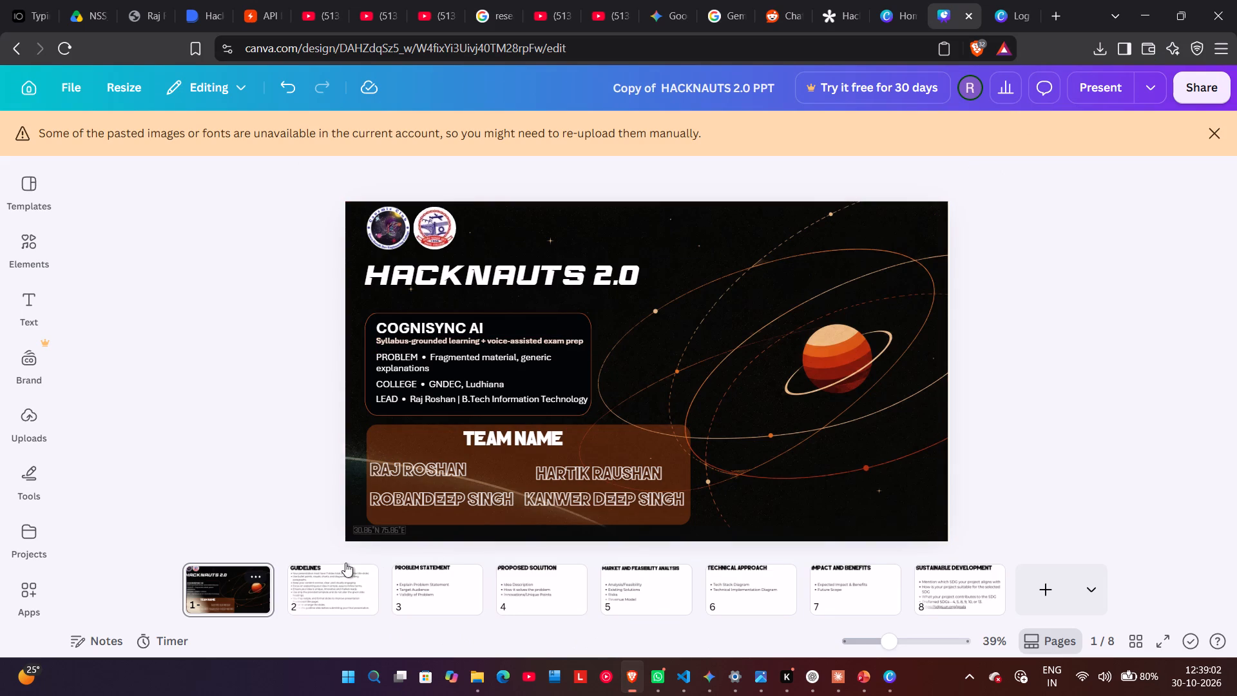
right_click(201, 578)
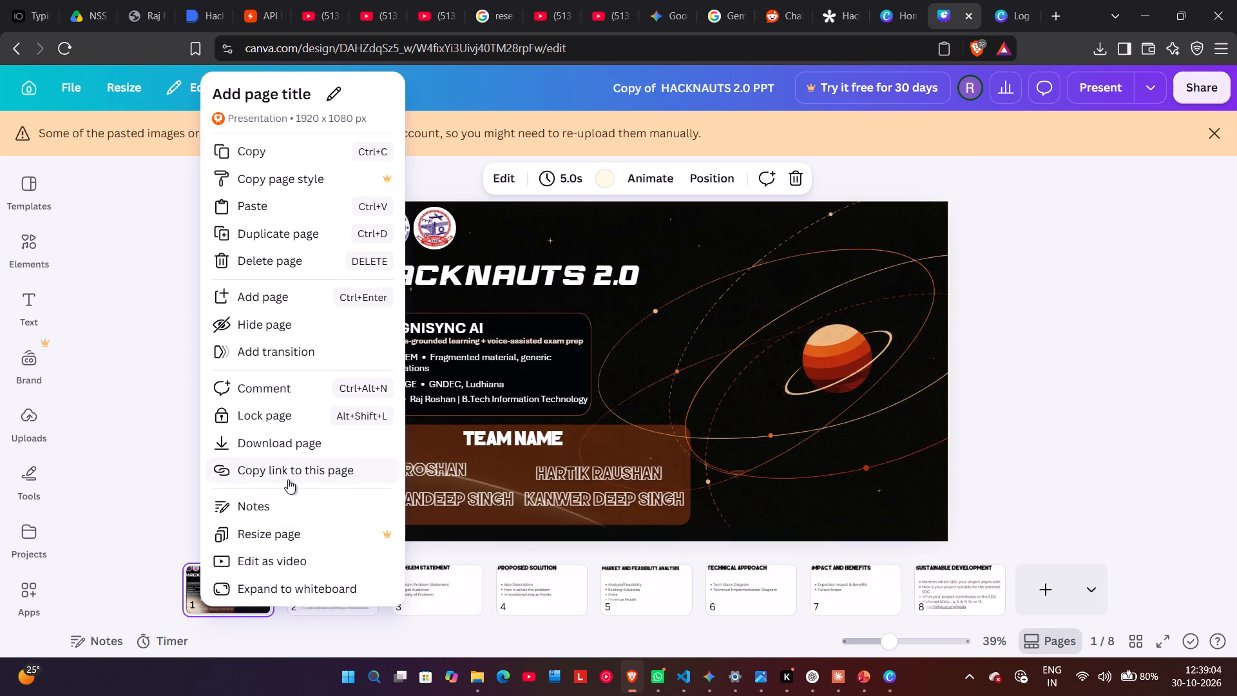
left_click(277, 446)
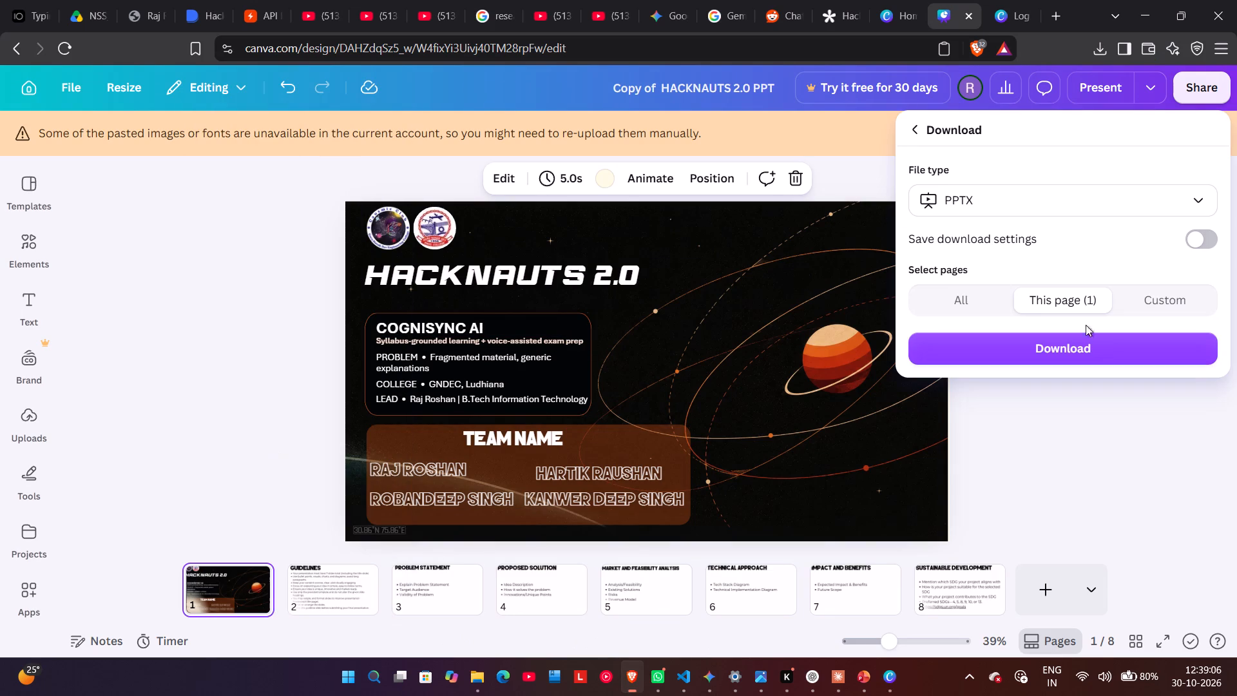
left_click(1147, 191)
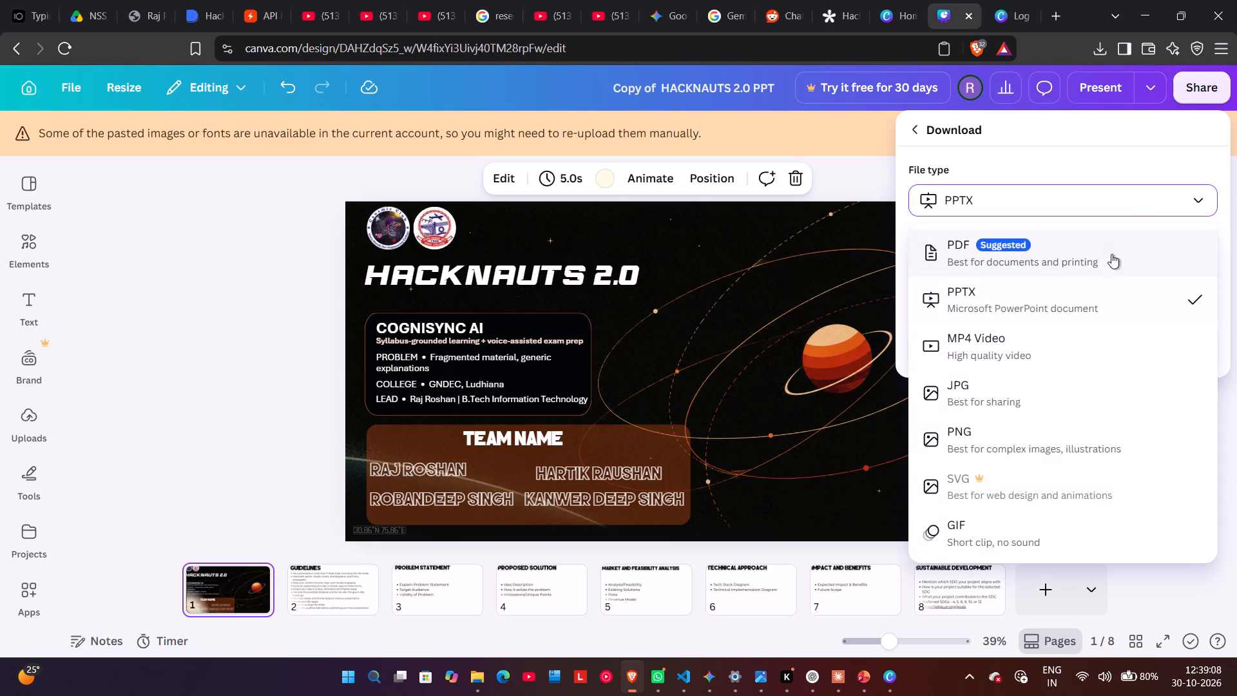
left_click(1044, 405)
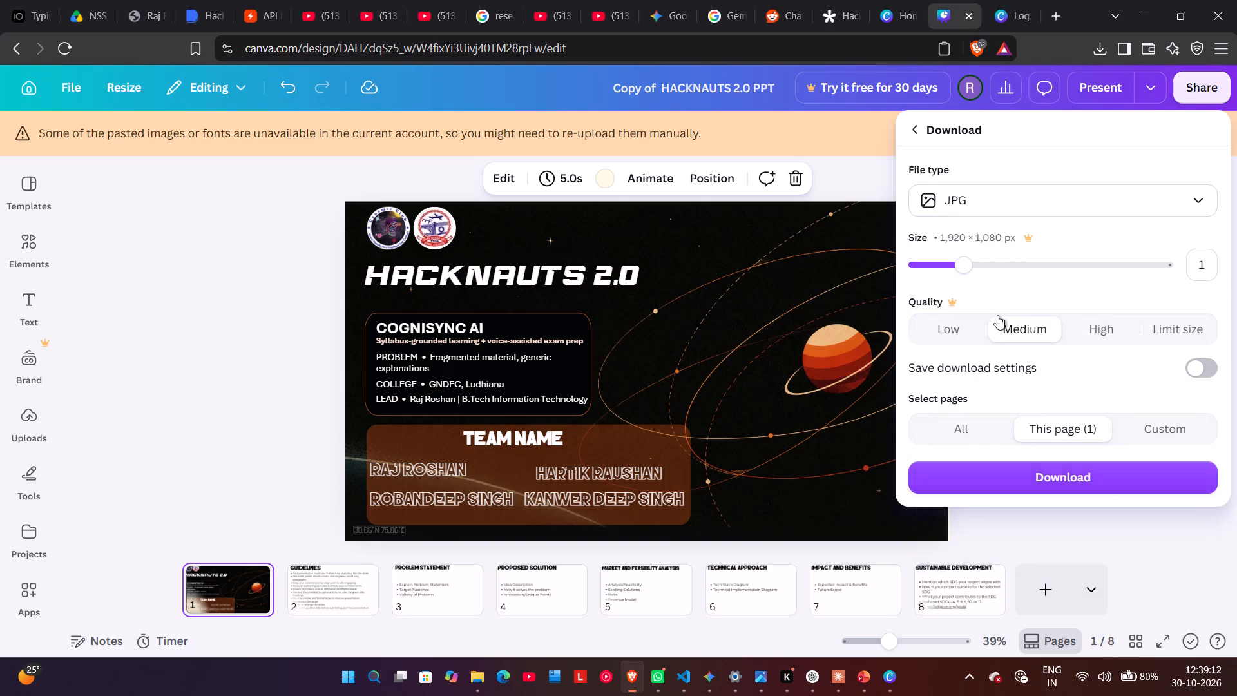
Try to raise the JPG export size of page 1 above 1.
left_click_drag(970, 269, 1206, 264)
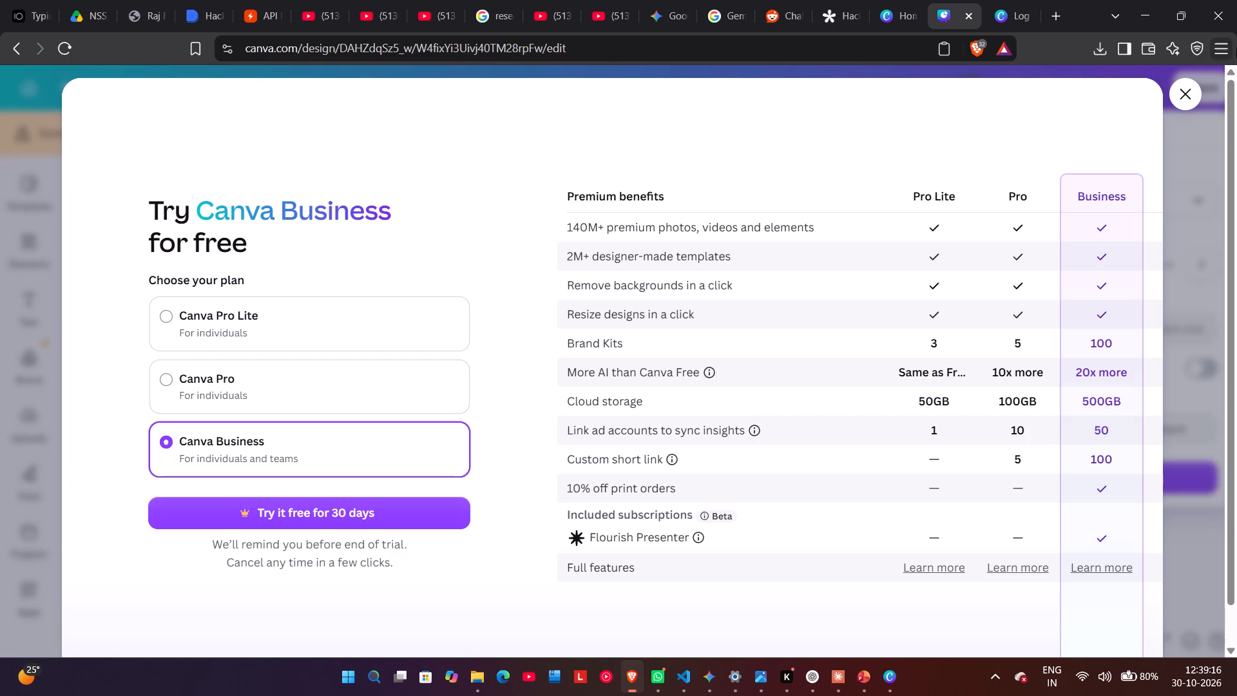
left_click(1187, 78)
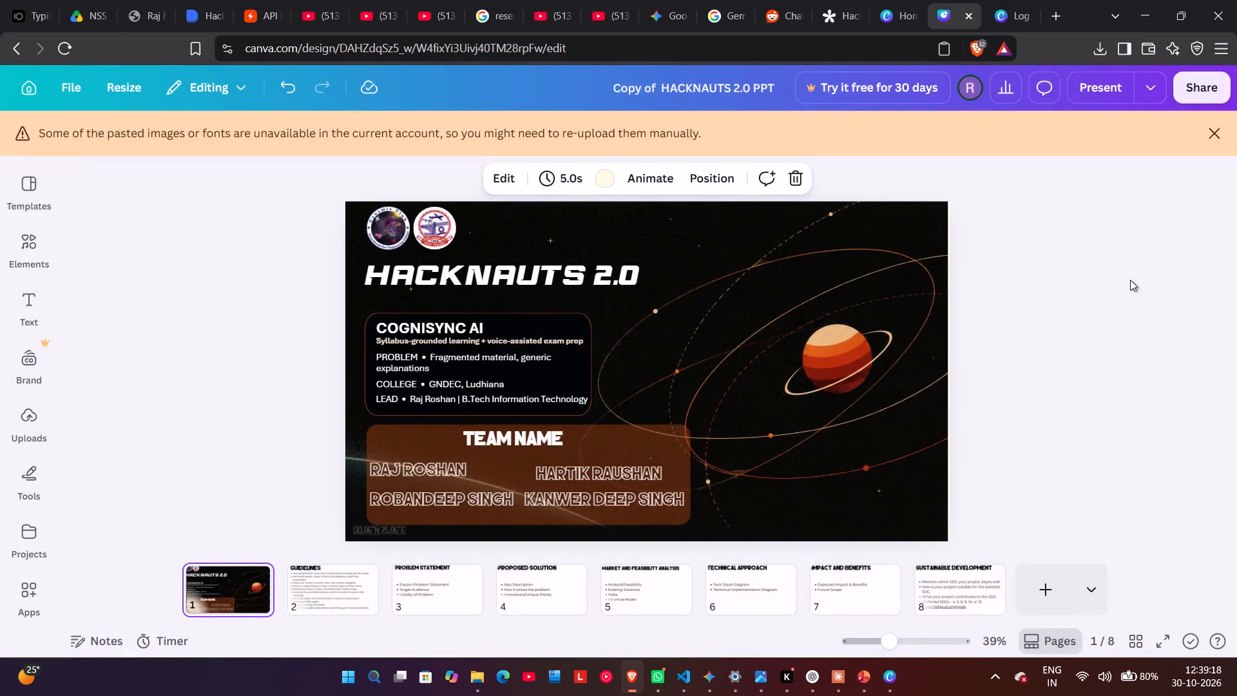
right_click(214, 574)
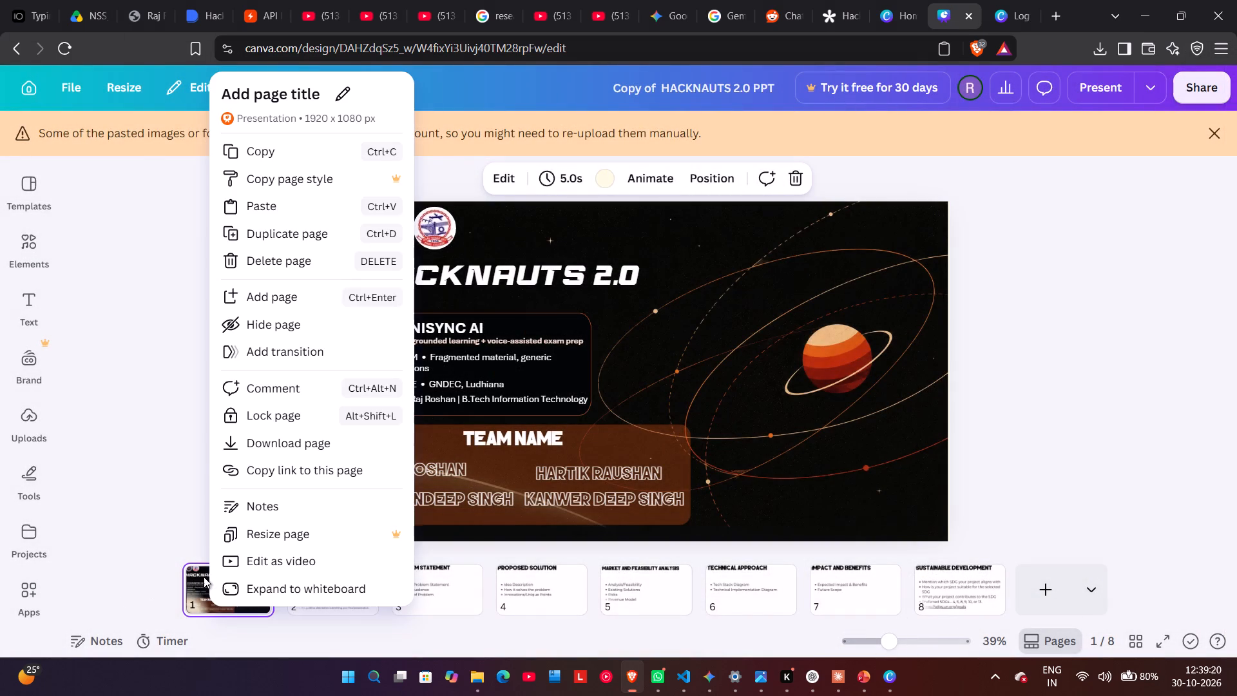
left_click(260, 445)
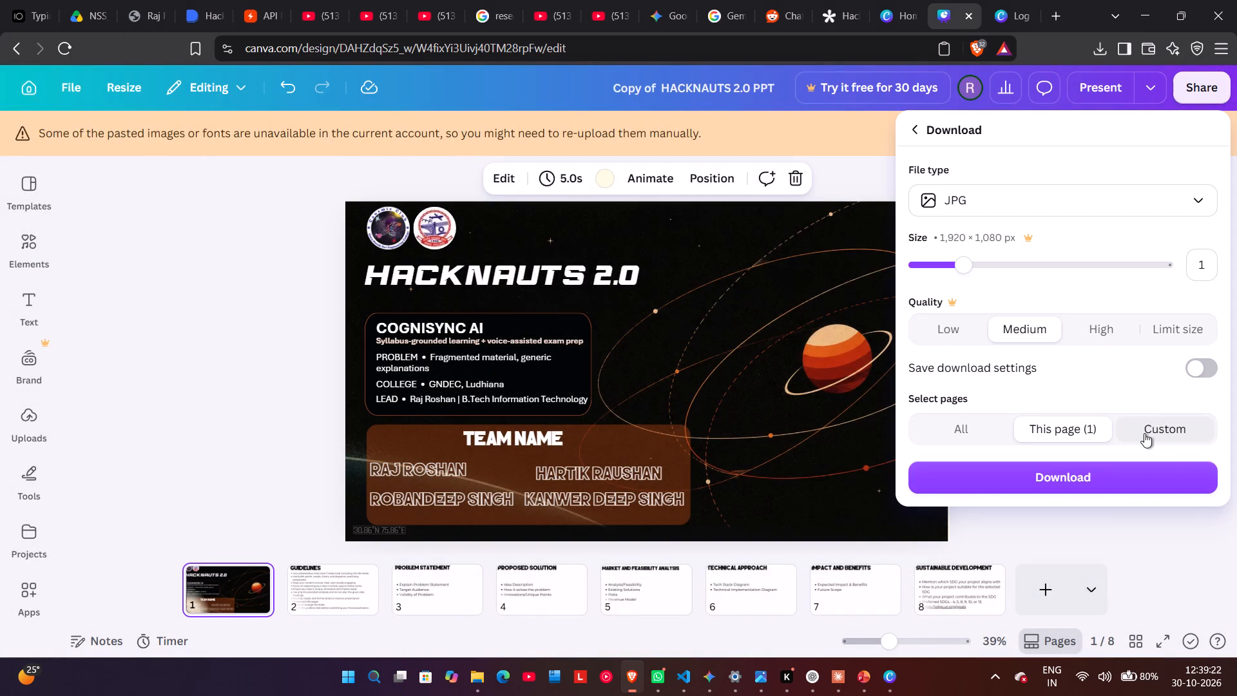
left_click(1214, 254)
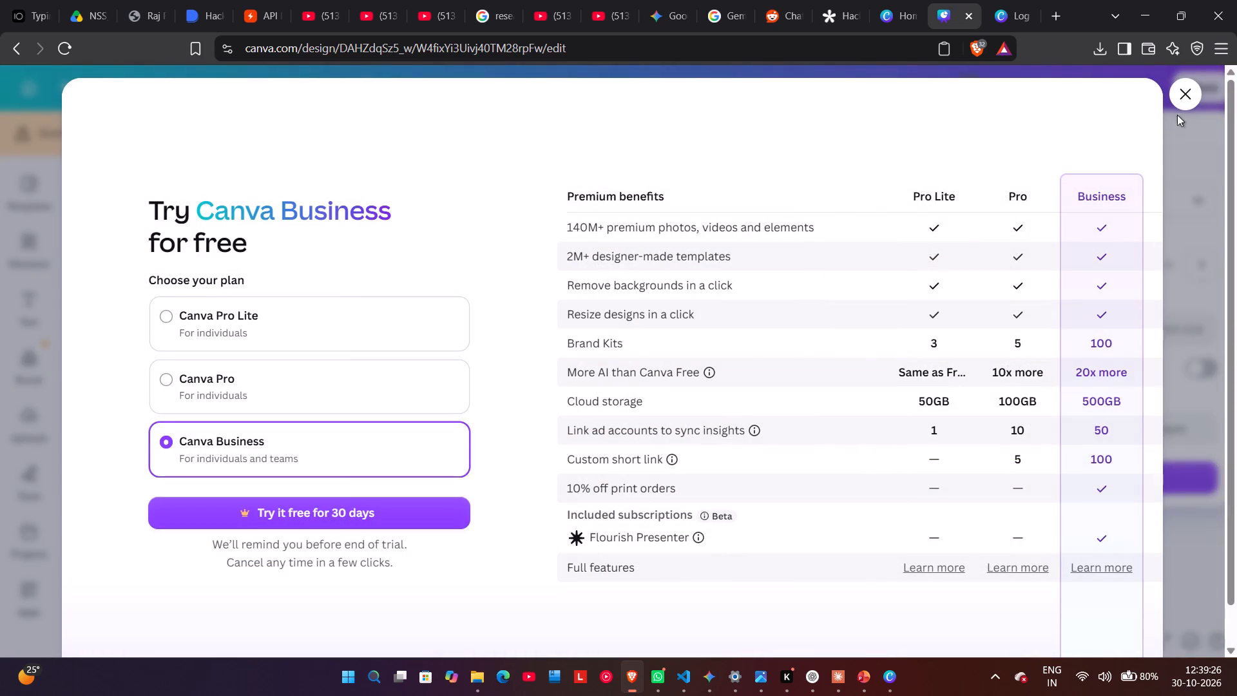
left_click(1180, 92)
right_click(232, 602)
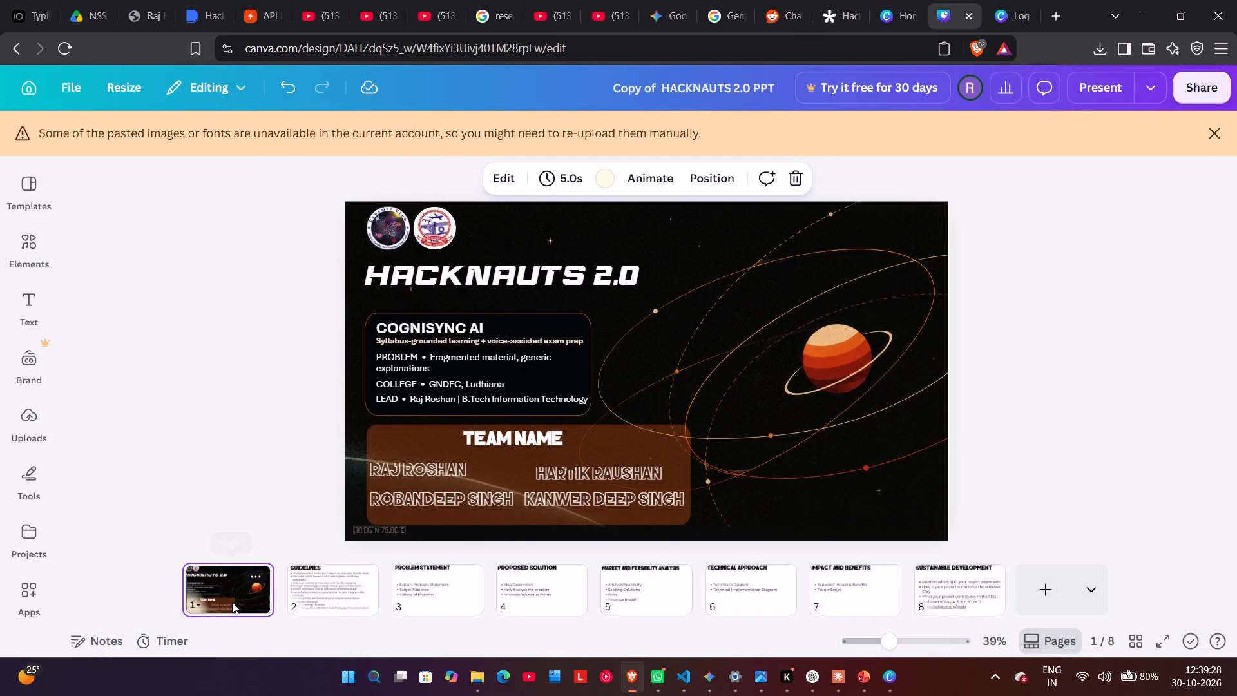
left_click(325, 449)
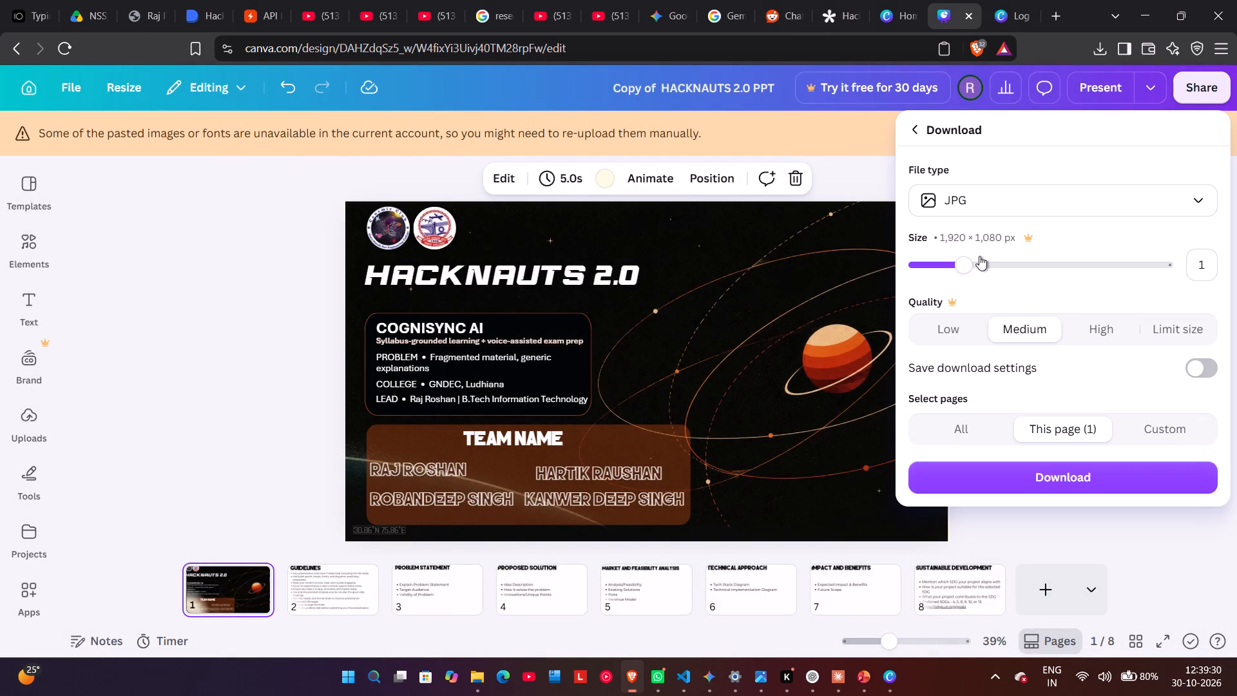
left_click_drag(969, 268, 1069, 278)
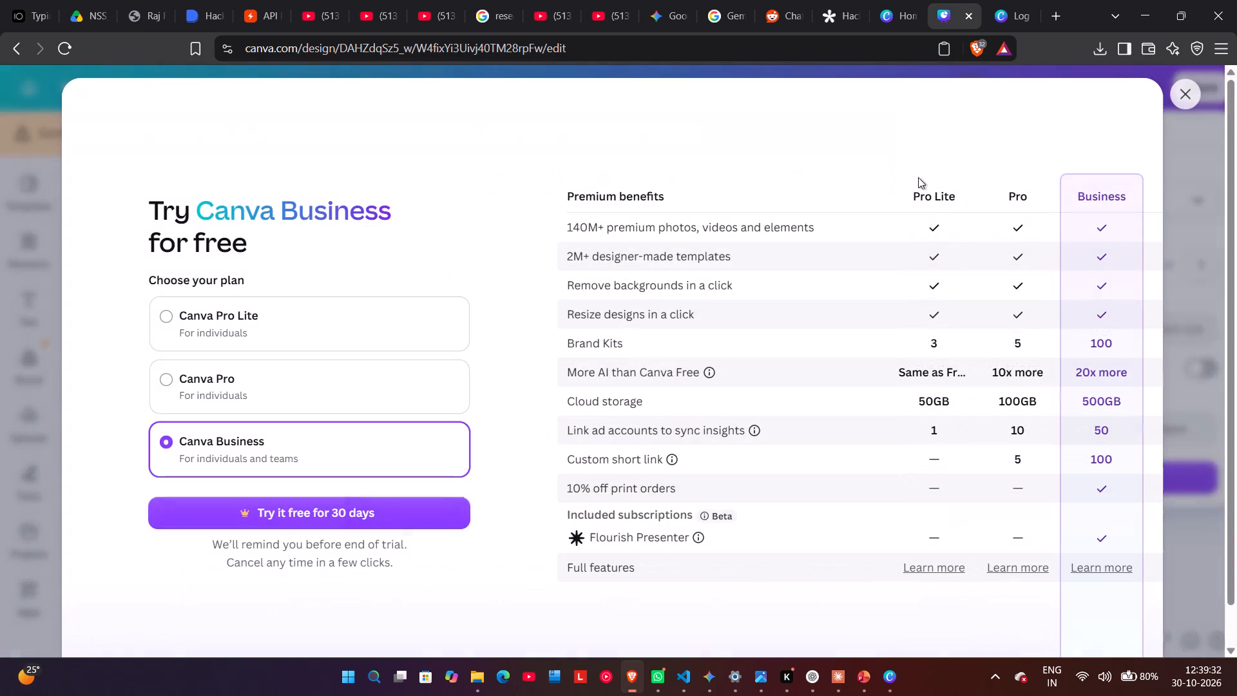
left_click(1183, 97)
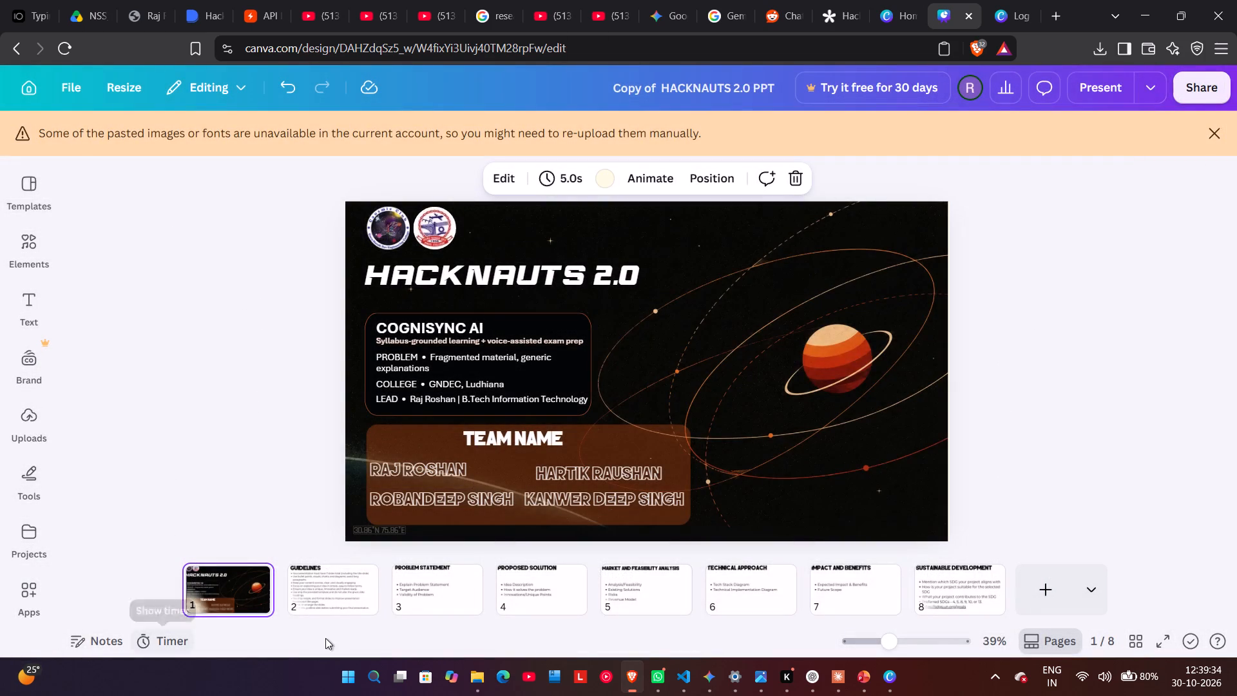
Download page 1 as a medium-quality JPG at size 1, saved in Downloads as "Copy of HACKNAUTS 2.0 PPT".
right_click(234, 581)
left_click(298, 446)
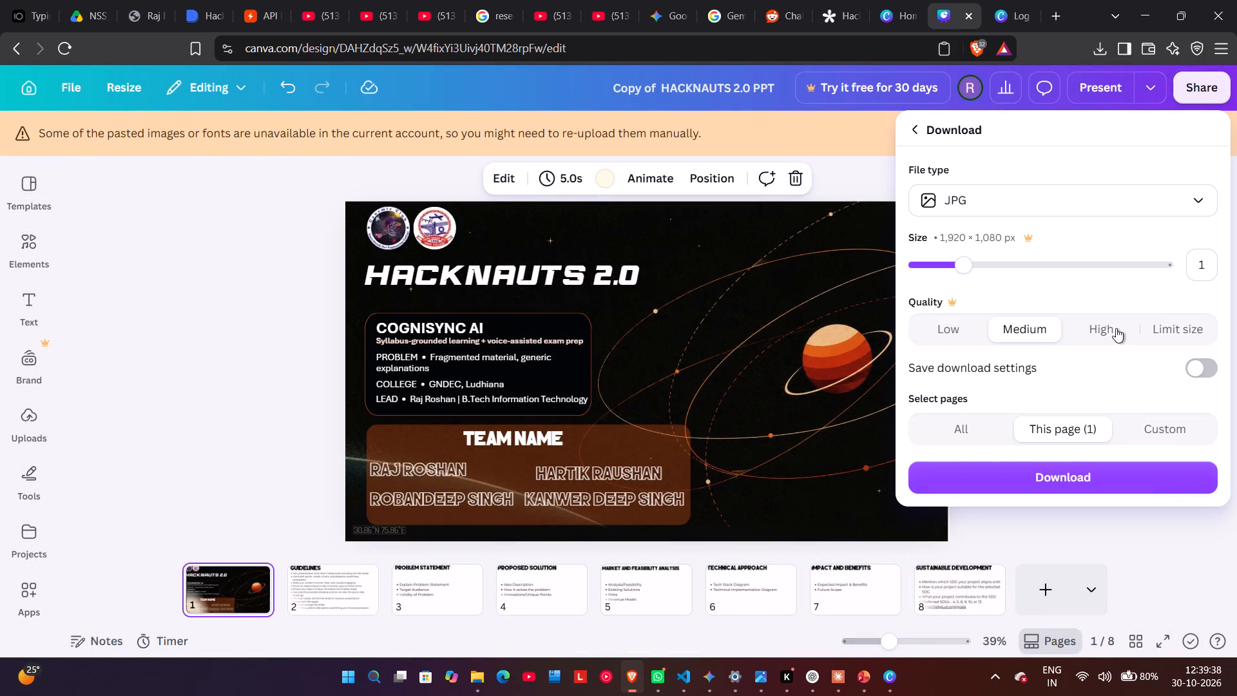
left_click(1084, 477)
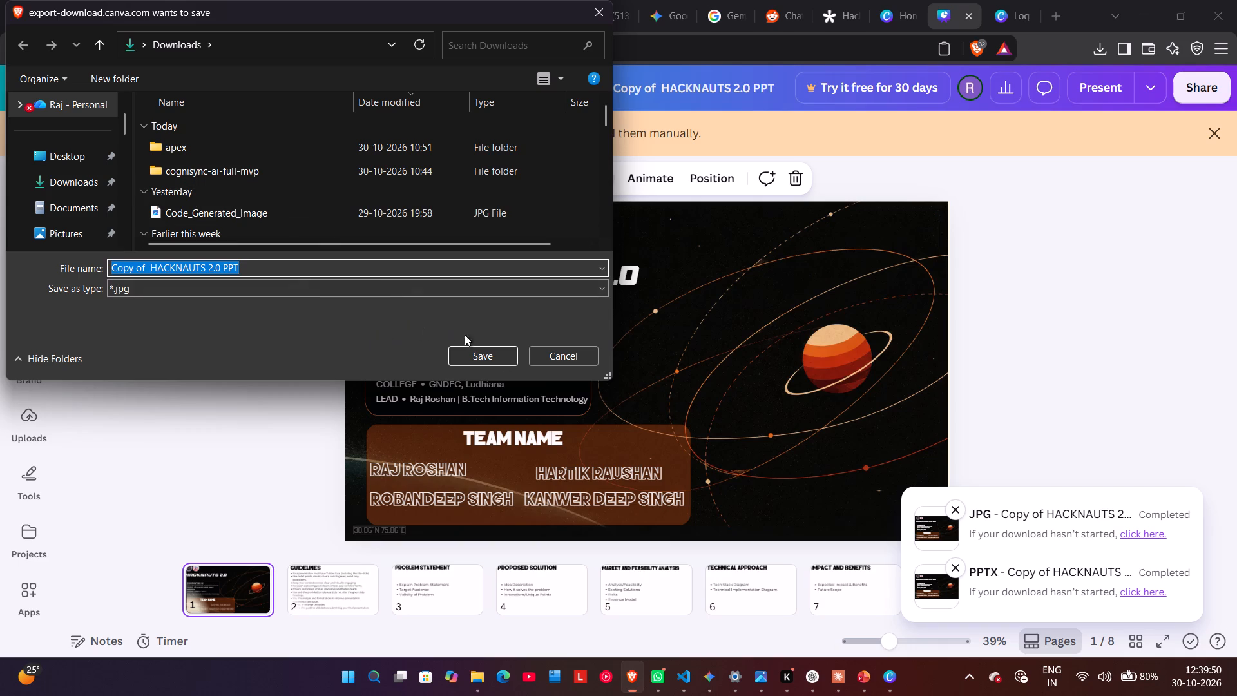
left_click(495, 347)
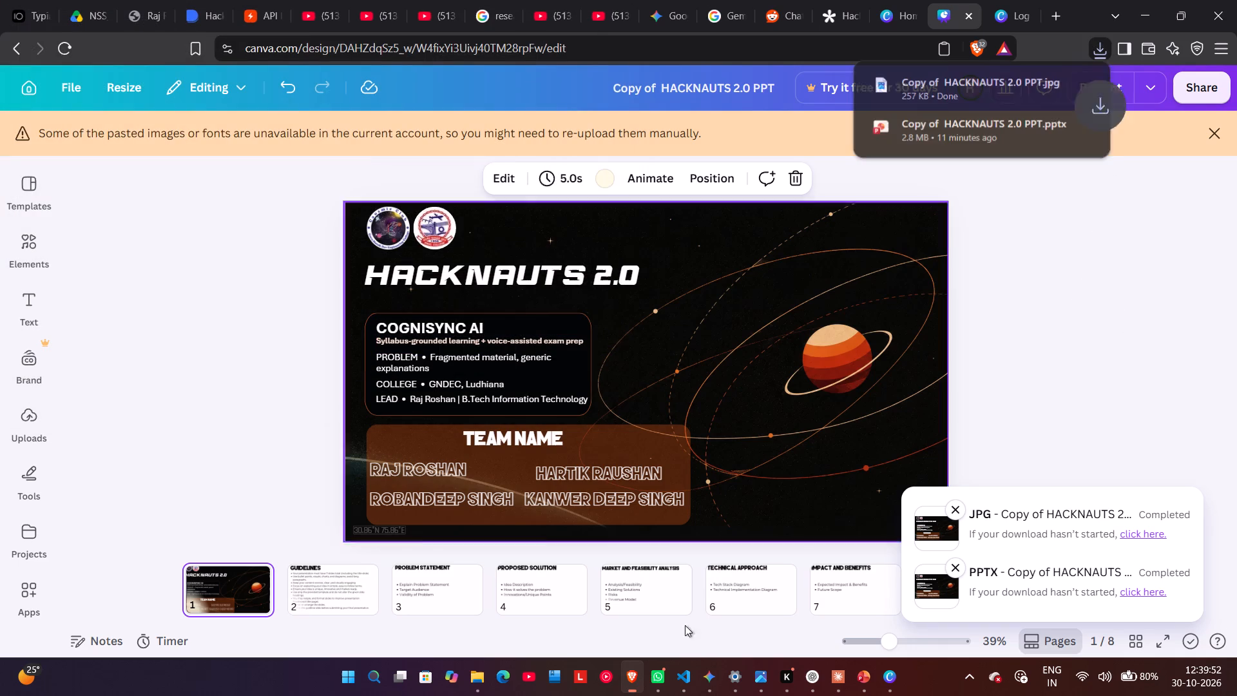
Switch to the Canva app, upload the "Copy of HACKNAUTS 2.0 PPT" JPG from Downloads and place it on blank page 1.
left_click(887, 673)
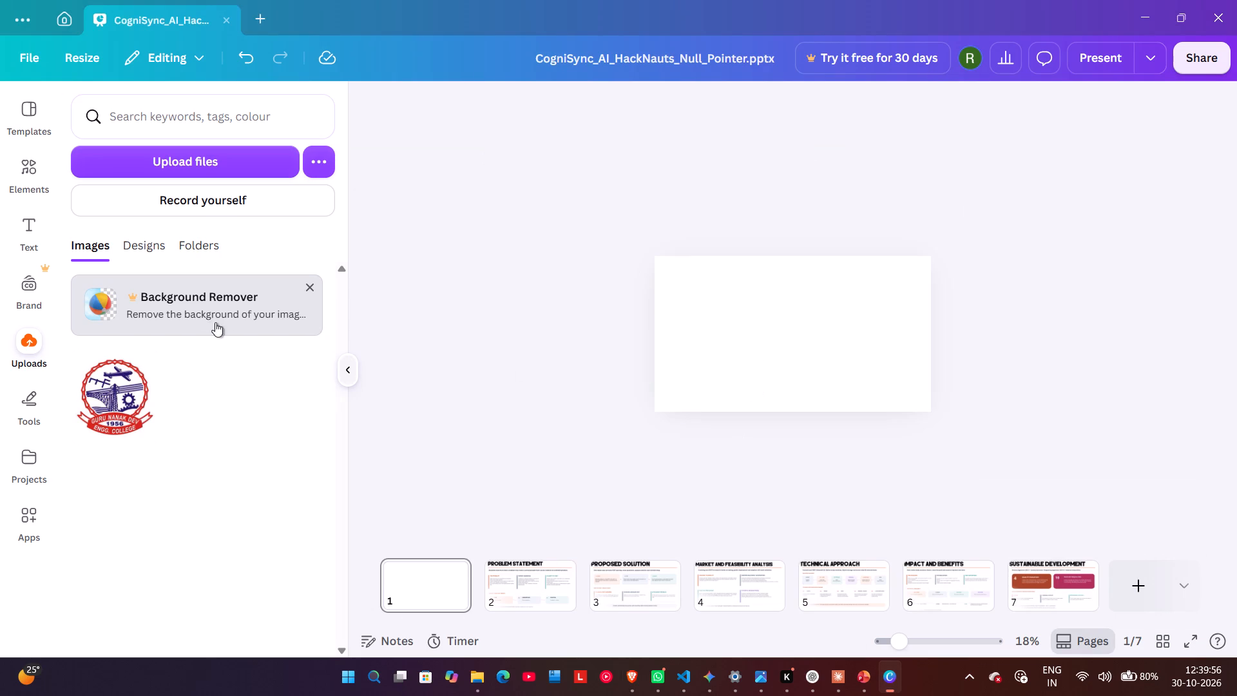
left_click(160, 159)
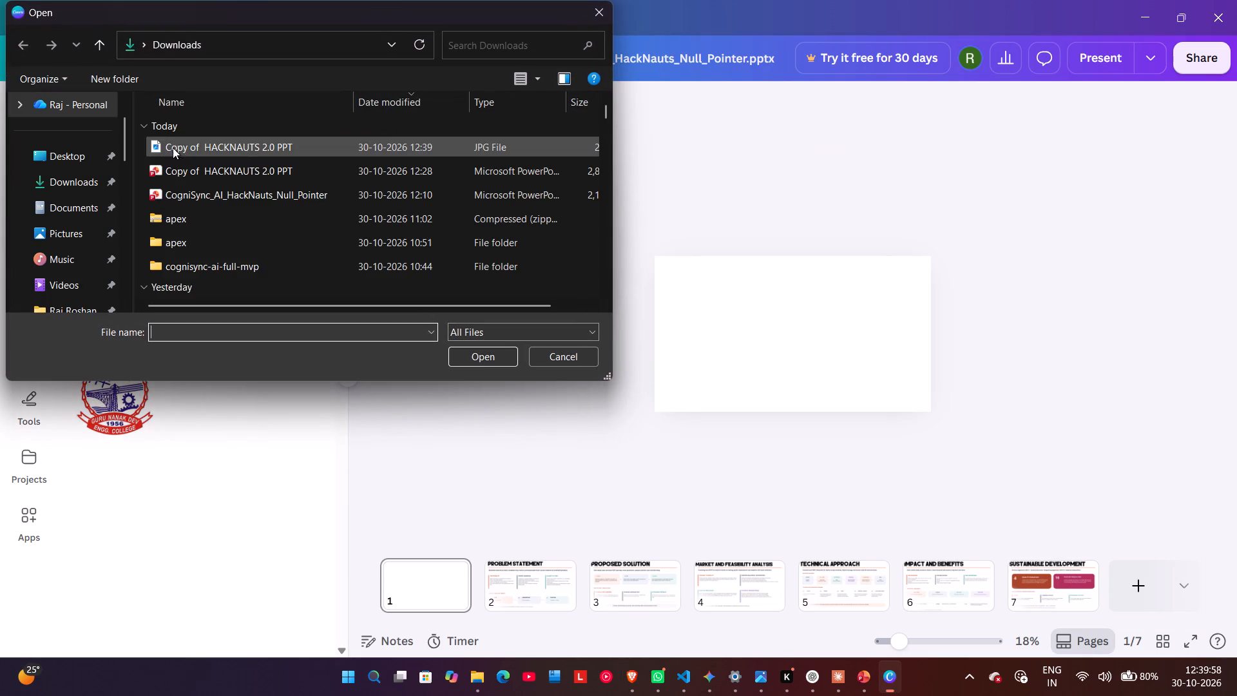
double_click(176, 142)
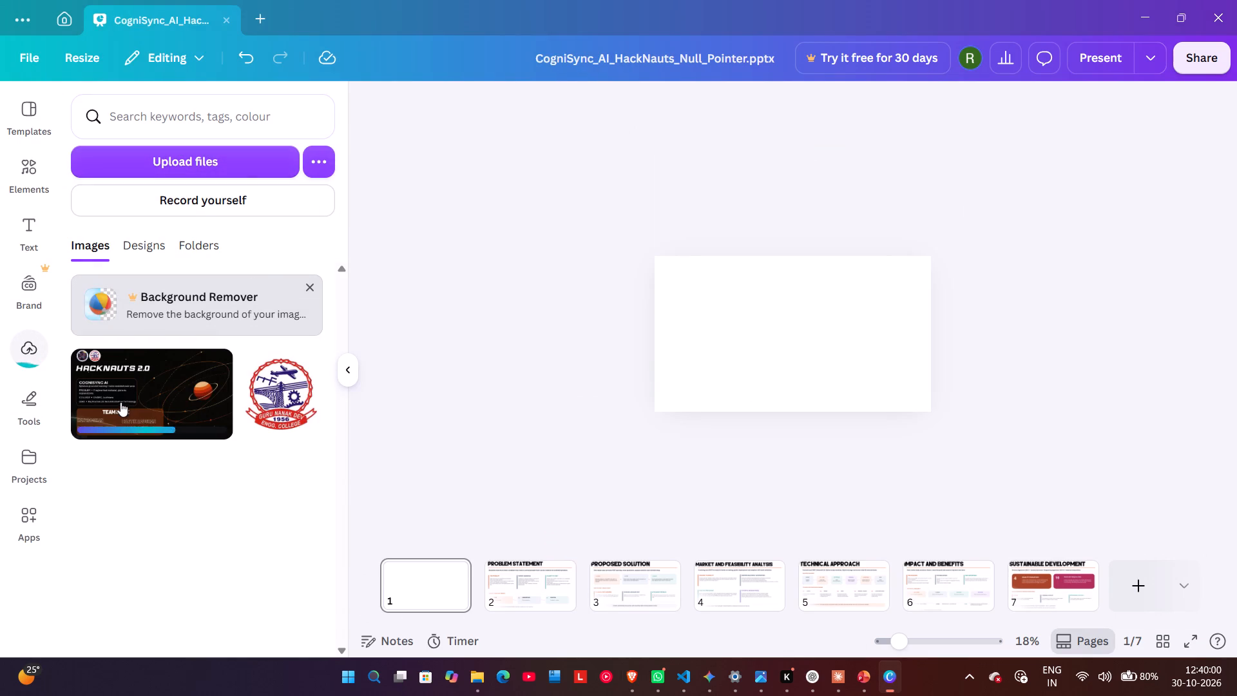
left_click(120, 403)
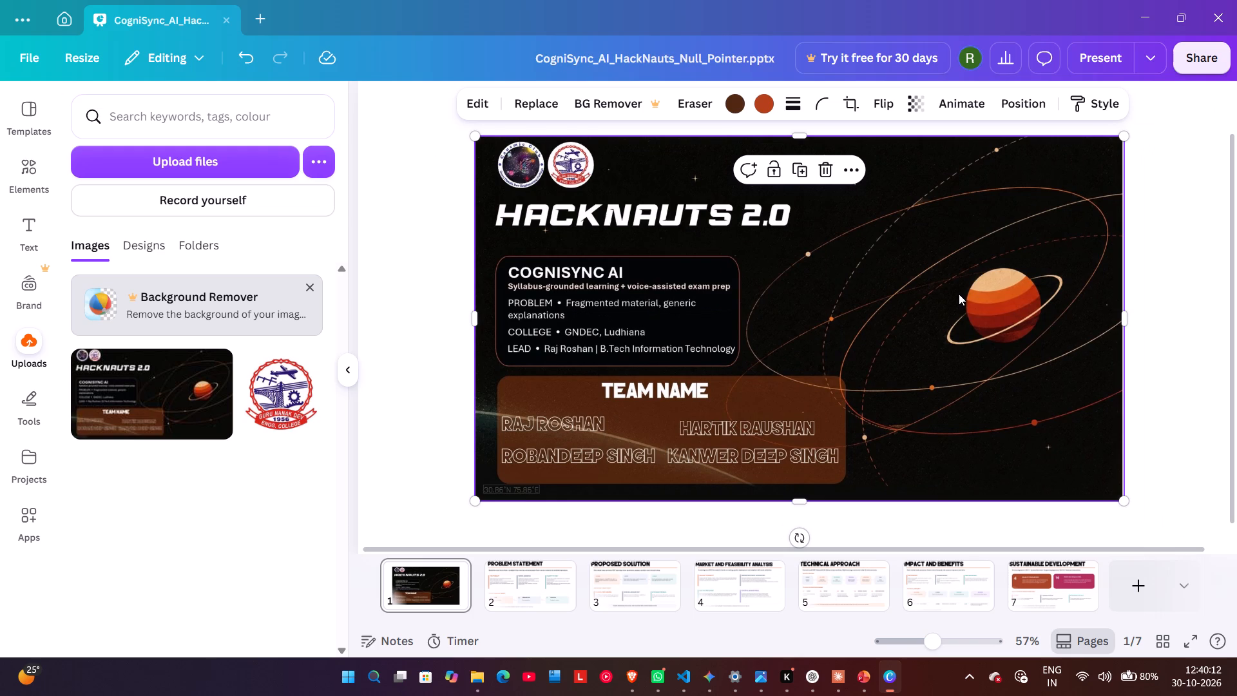
Enlarge the HACKNAUTS 2.0 title image from its upper-left and lower-right corners until it fills all of page 1.
key("ctrl+plus")
key("ctrl+plus")
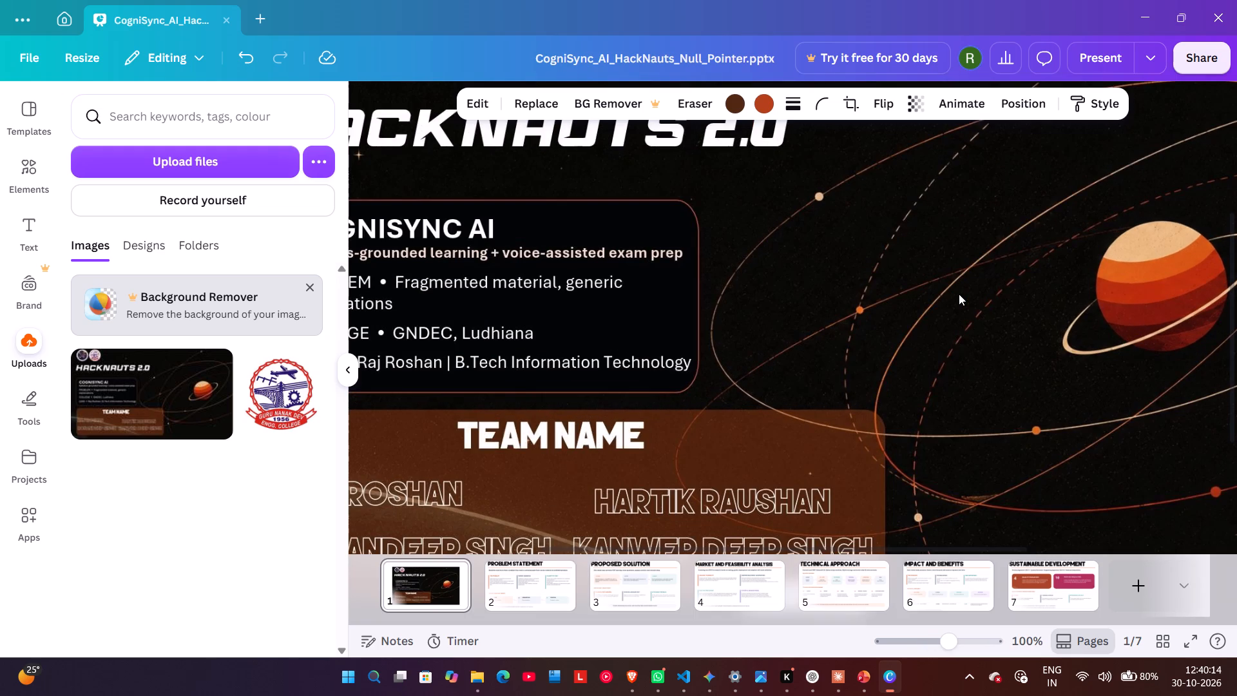
key("ctrl+minus")
key("ctrl+minus")
key("ctrl+minus")
key("ctrl+minus")
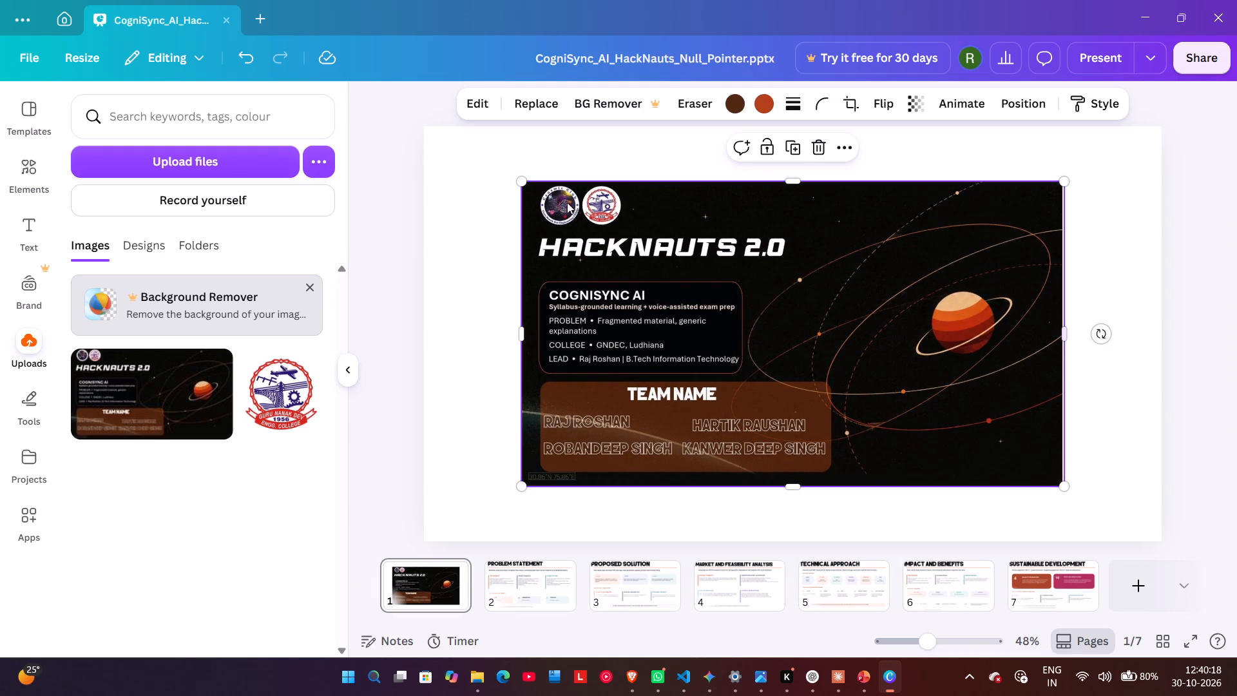
left_click_drag(526, 179, 465, 143)
left_click_drag(460, 139, 452, 140)
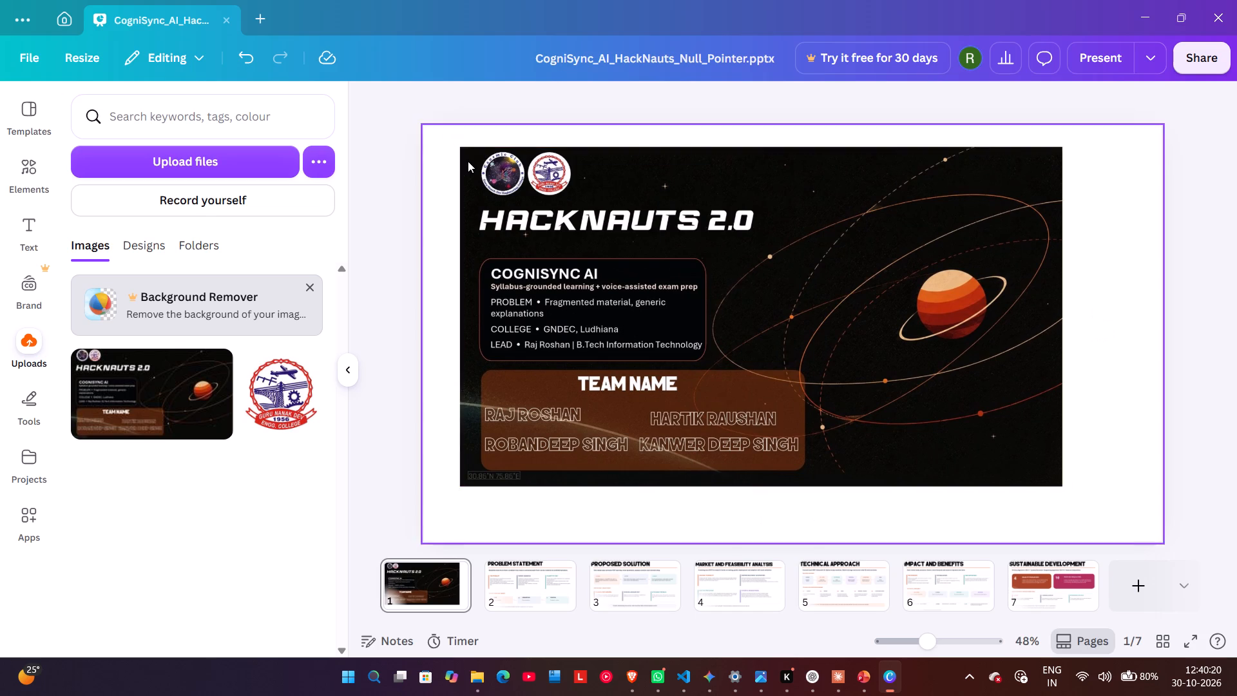
left_click(470, 156)
left_click_drag(462, 151, 443, 142)
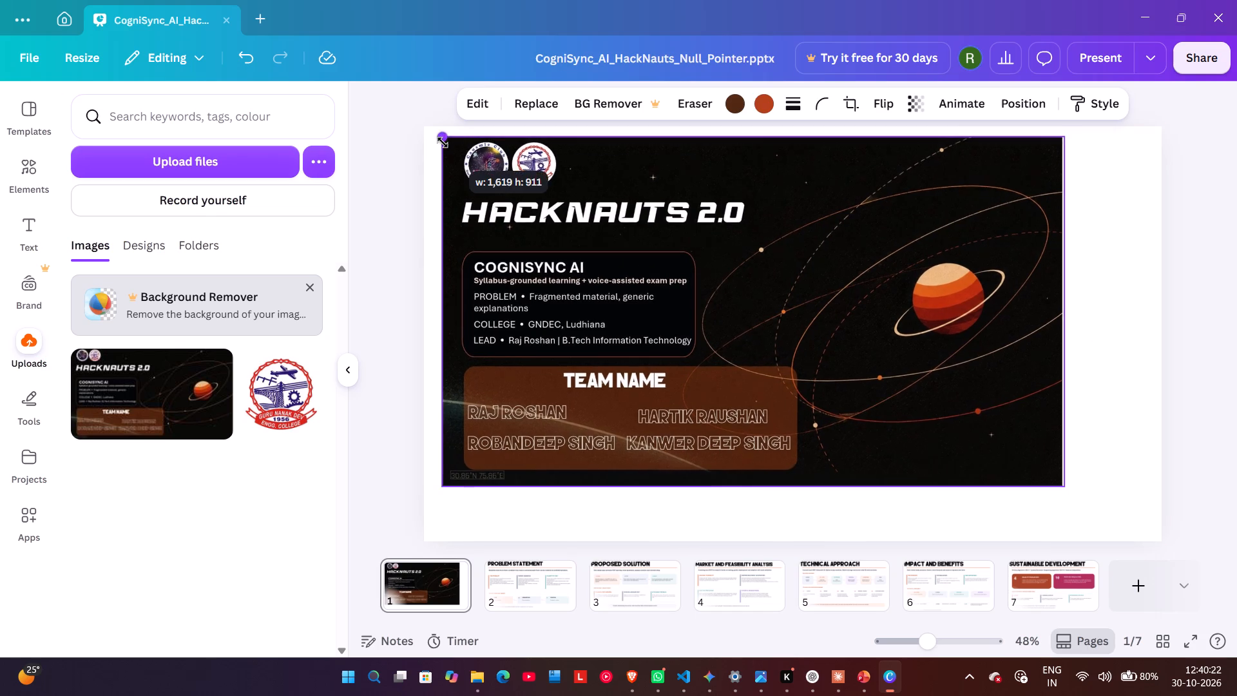
left_click_drag(443, 142, 423, 134)
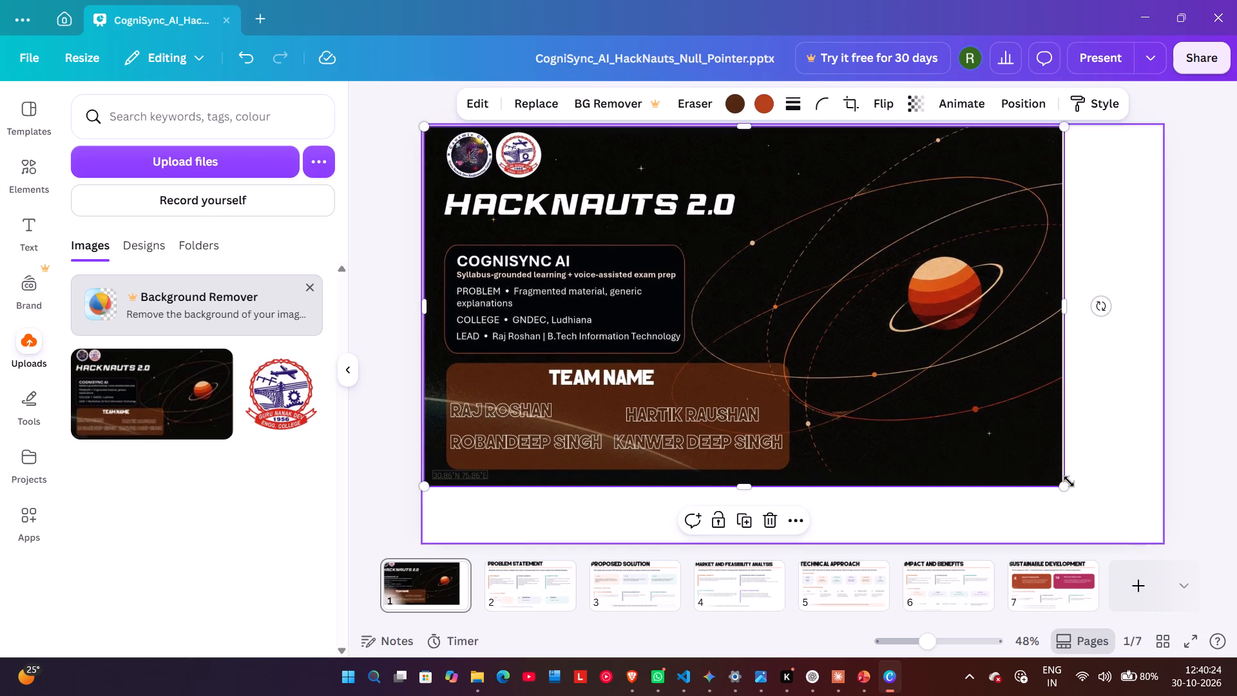
left_click_drag(1065, 487, 1169, 537)
left_click(1213, 472)
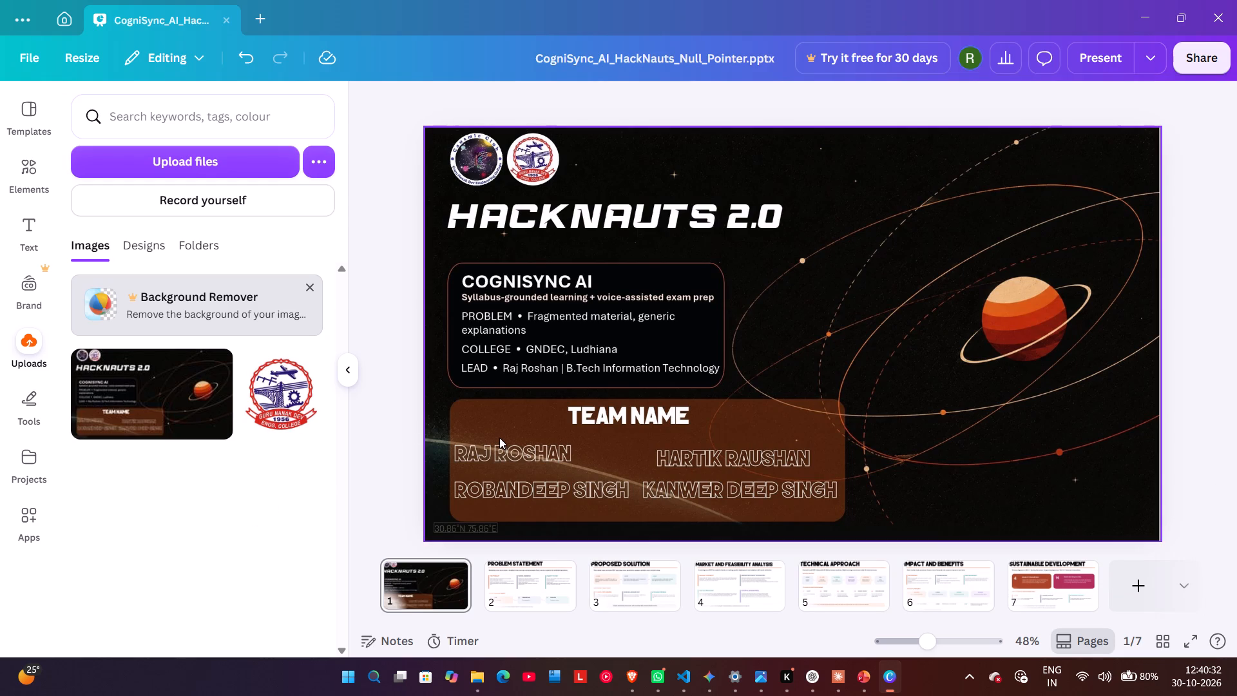
Open page 7, the Sustainable Development slide, to examine it.
left_click(1064, 594)
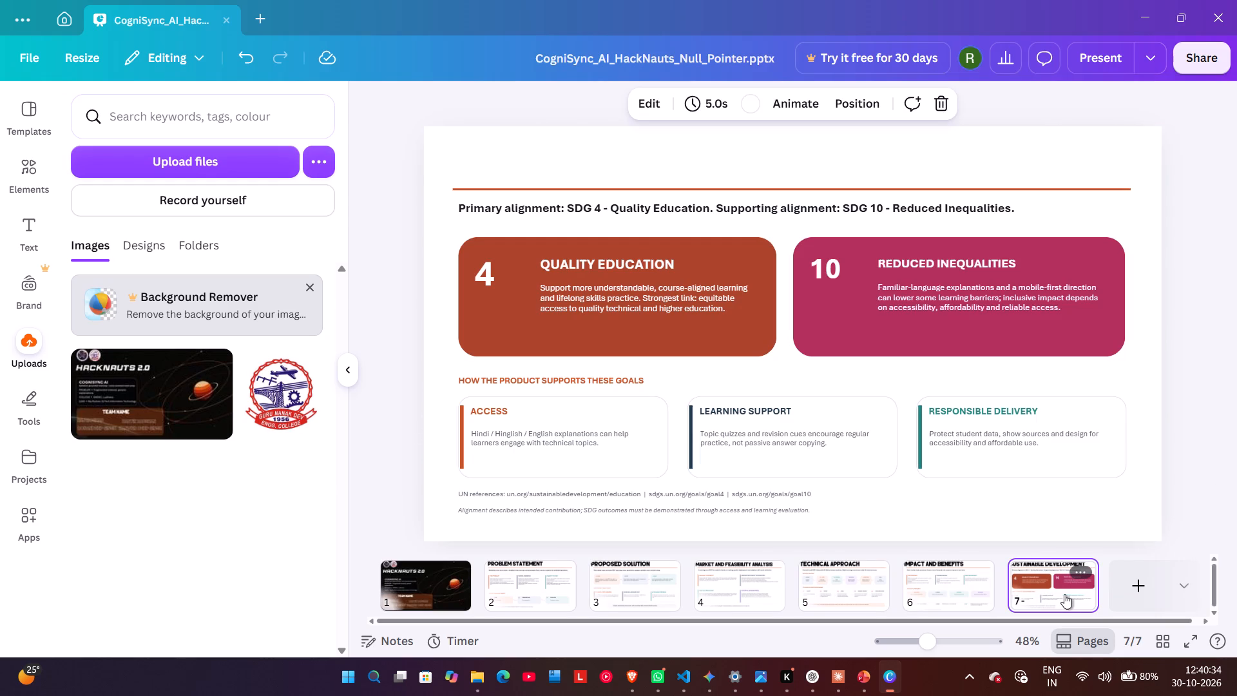
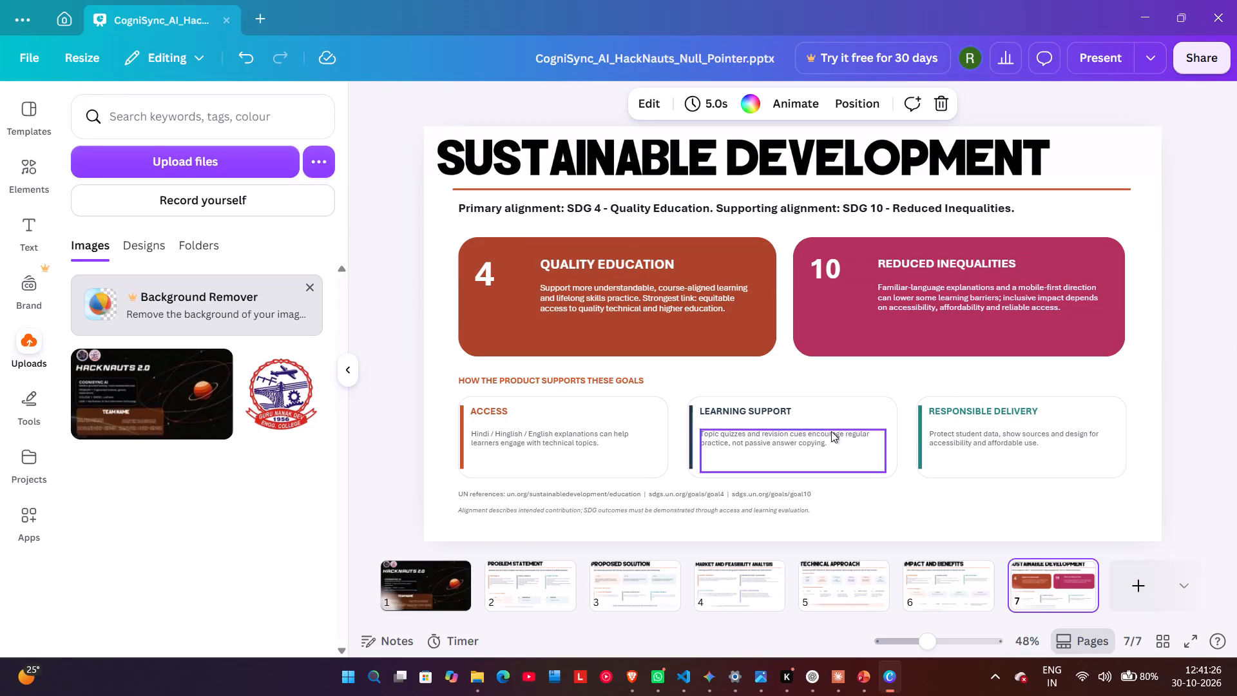
Review pages 1 to 4 of the deck, from the title slide to Market and Feasibility Analysis.
left_click(425, 565)
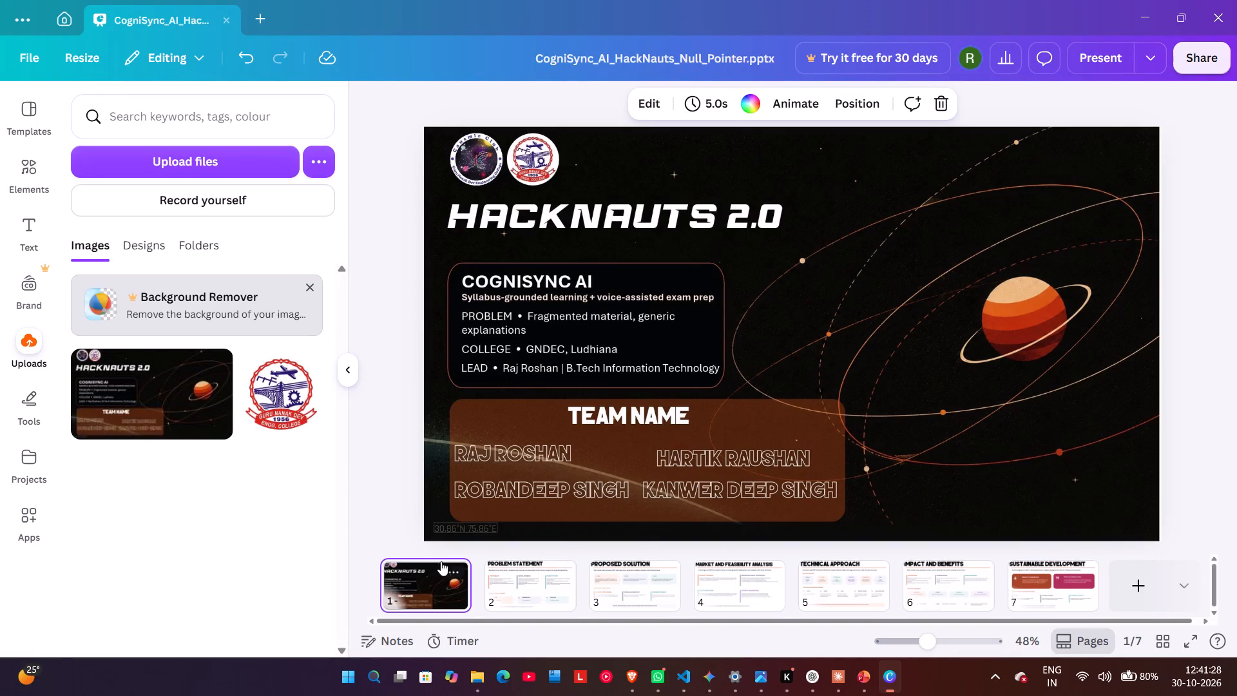
left_click(524, 591)
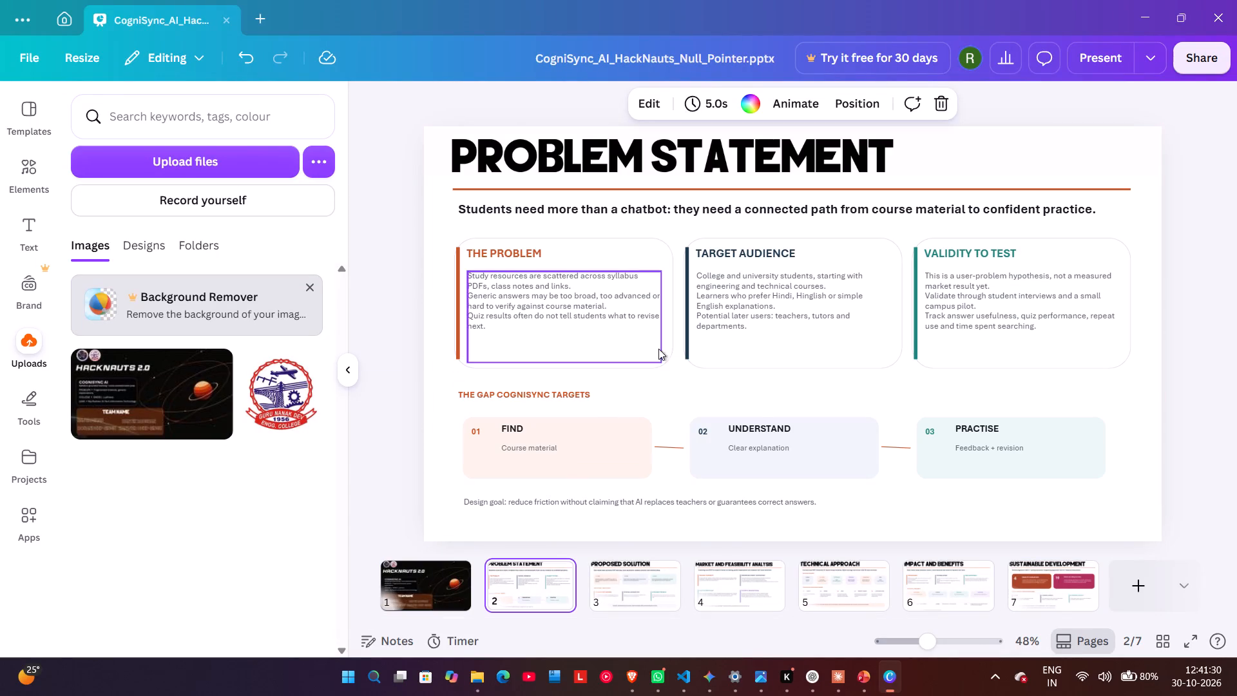
left_click(636, 583)
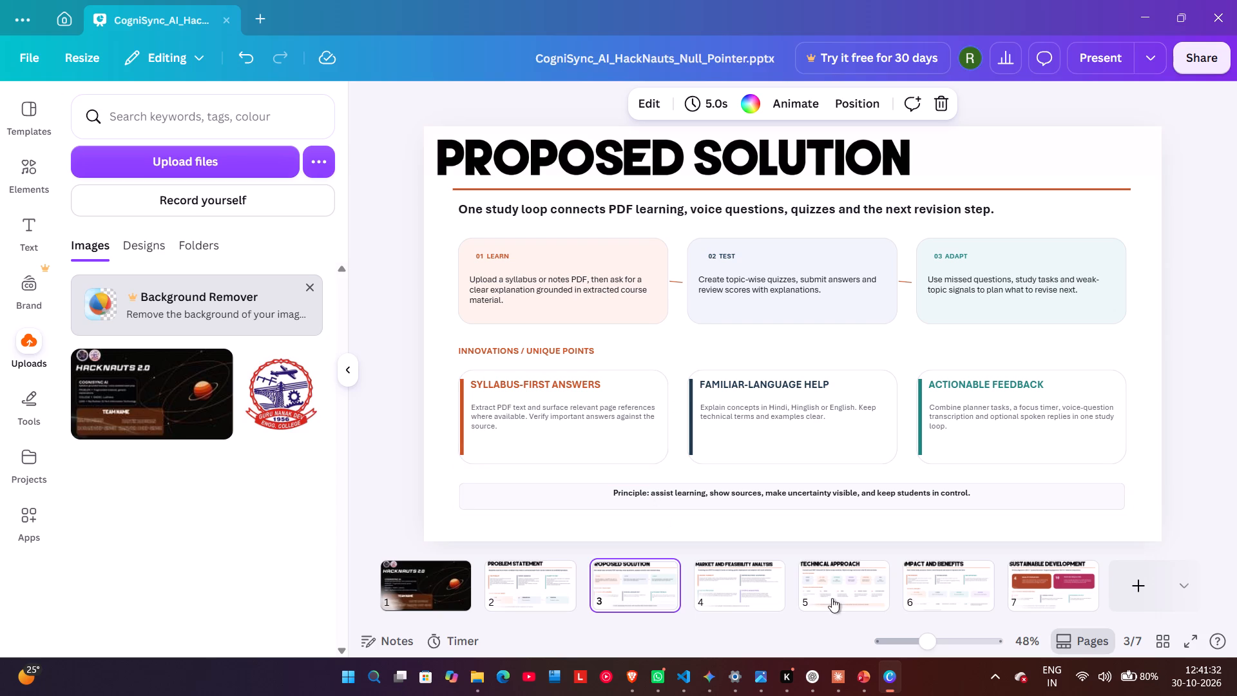
left_click(776, 597)
left_click(830, 570)
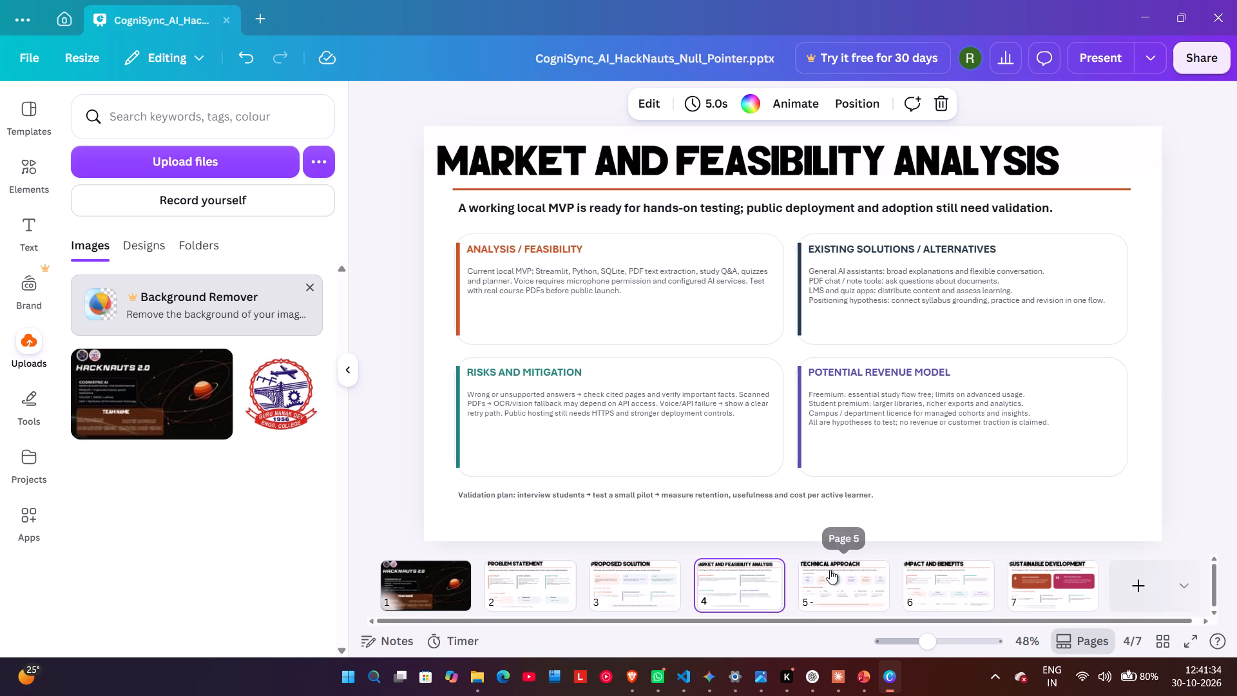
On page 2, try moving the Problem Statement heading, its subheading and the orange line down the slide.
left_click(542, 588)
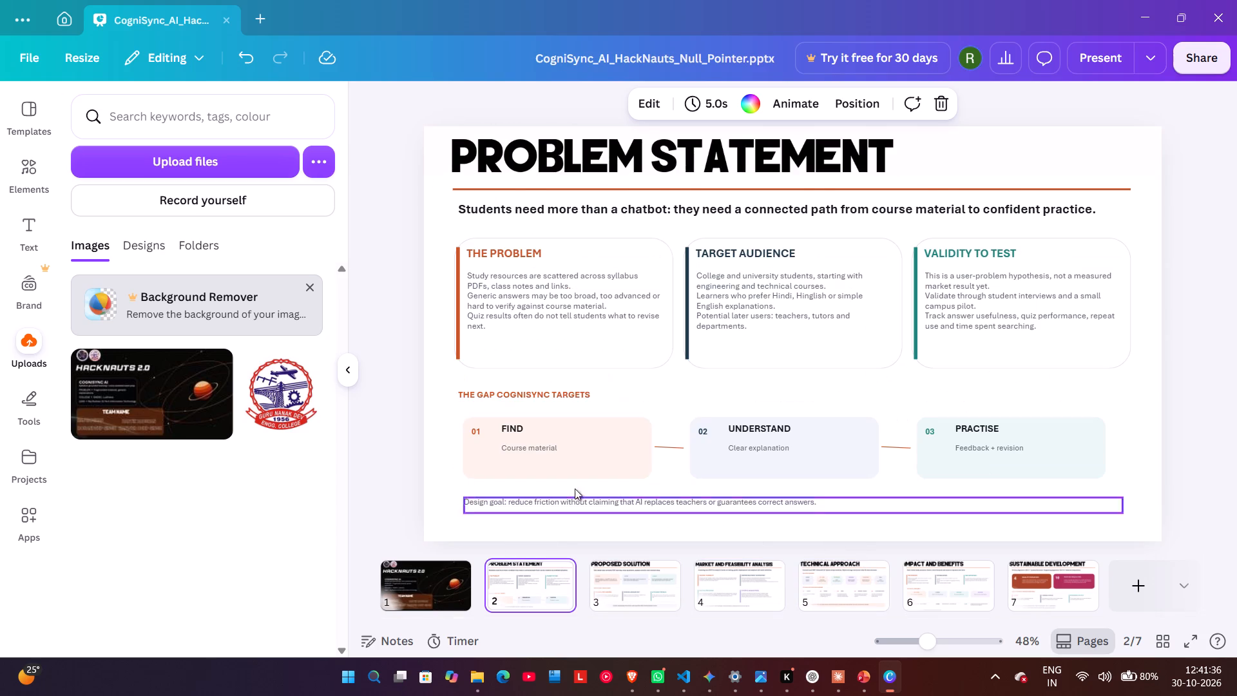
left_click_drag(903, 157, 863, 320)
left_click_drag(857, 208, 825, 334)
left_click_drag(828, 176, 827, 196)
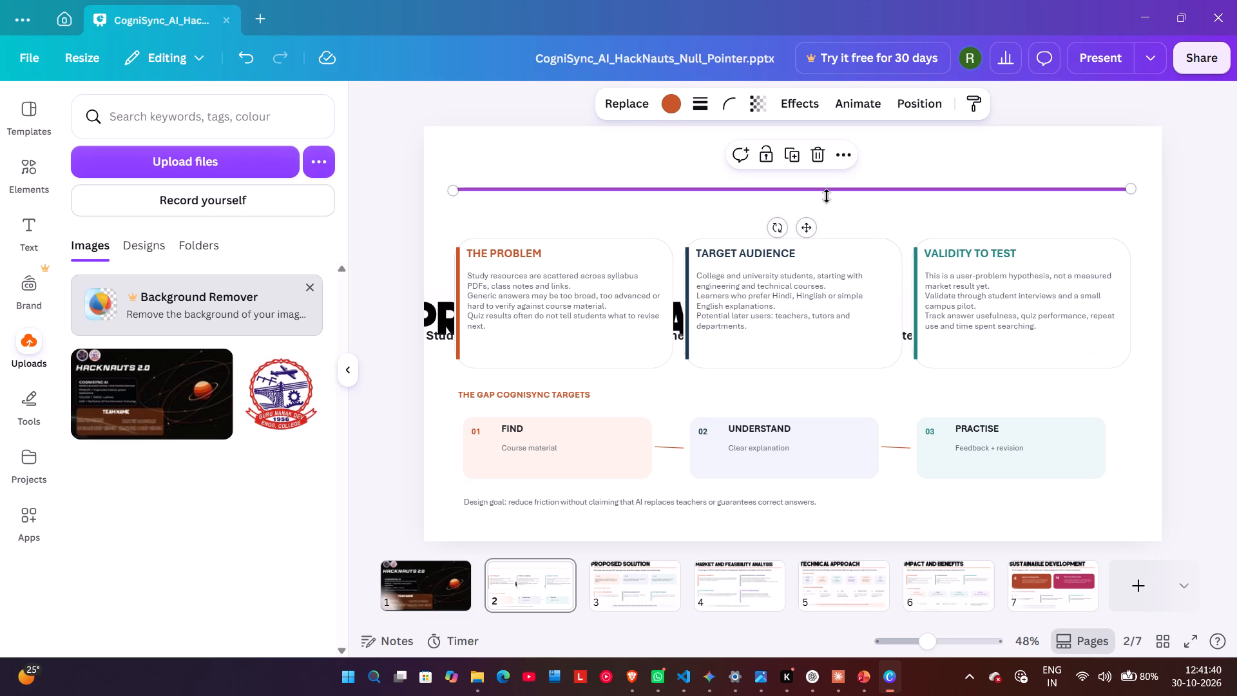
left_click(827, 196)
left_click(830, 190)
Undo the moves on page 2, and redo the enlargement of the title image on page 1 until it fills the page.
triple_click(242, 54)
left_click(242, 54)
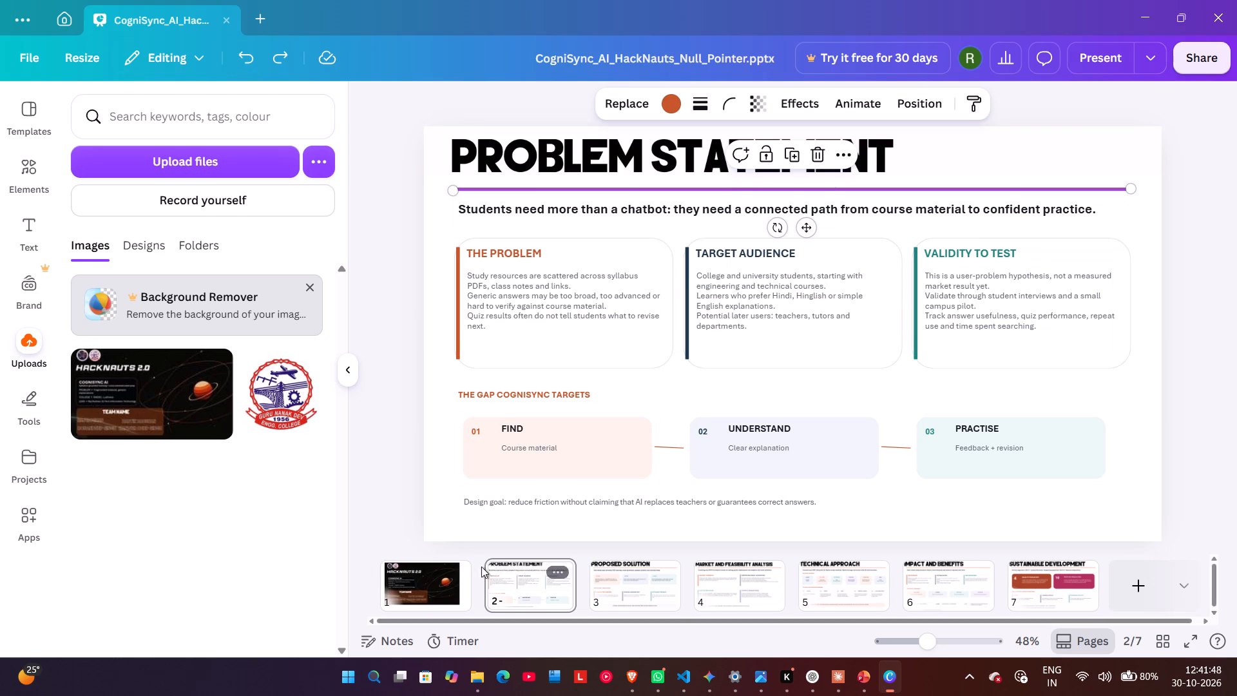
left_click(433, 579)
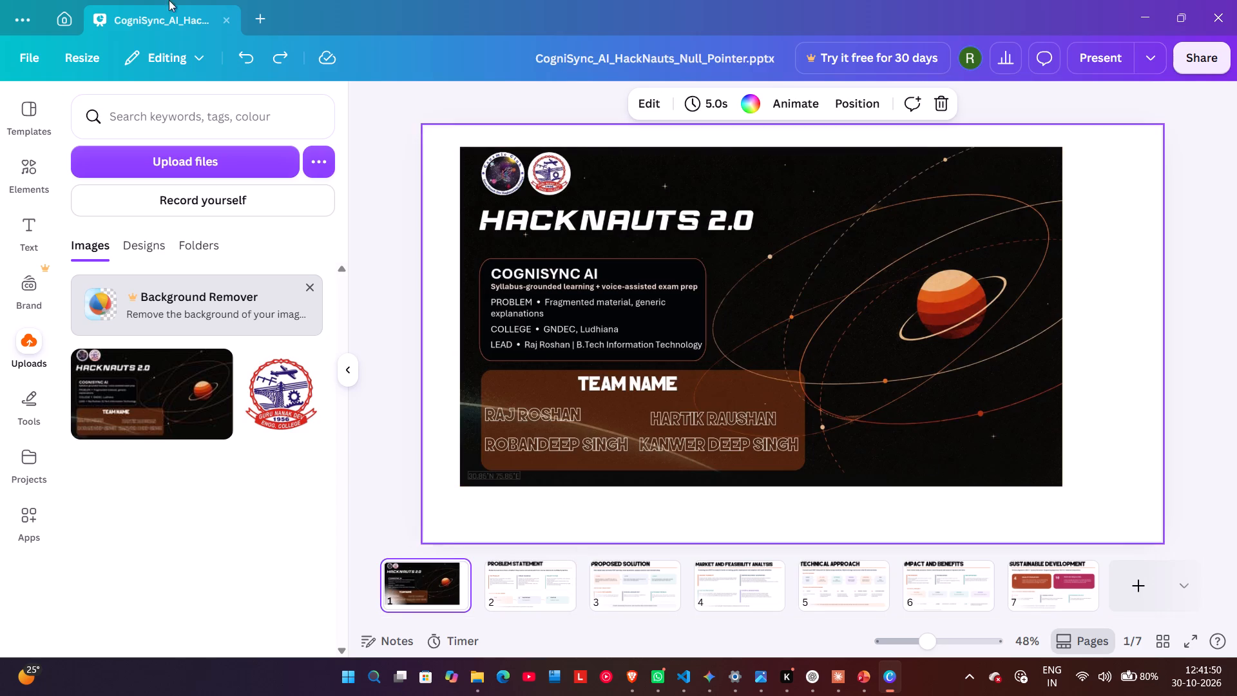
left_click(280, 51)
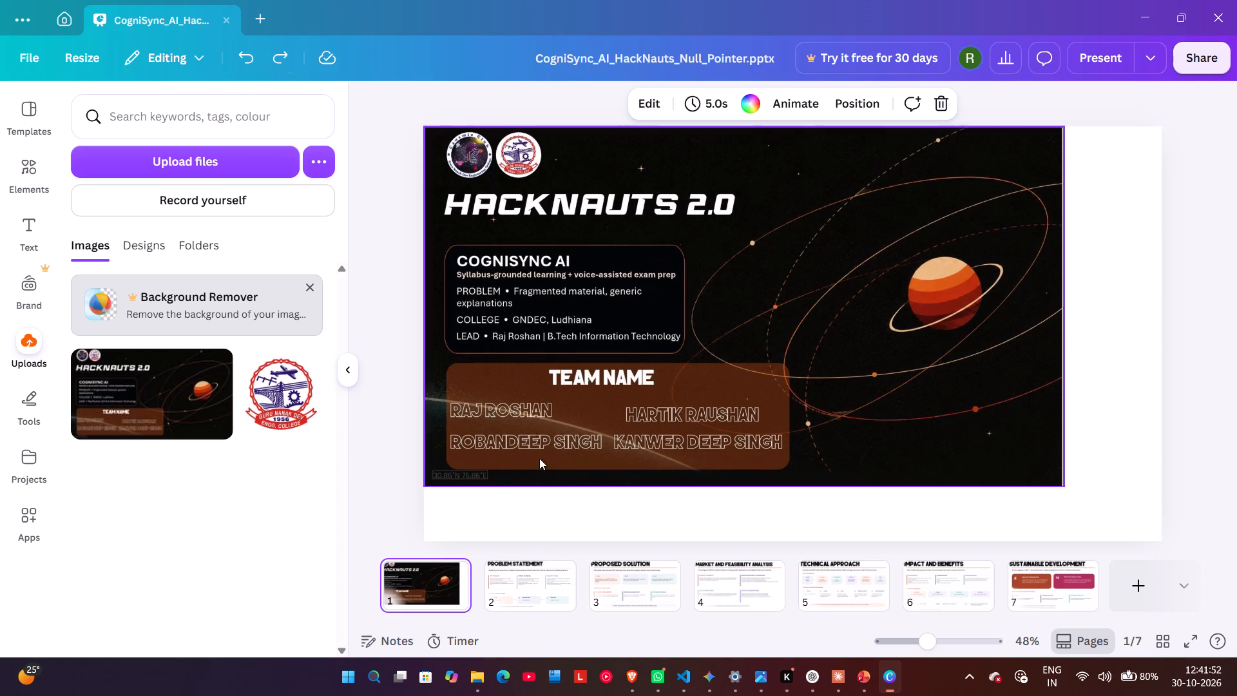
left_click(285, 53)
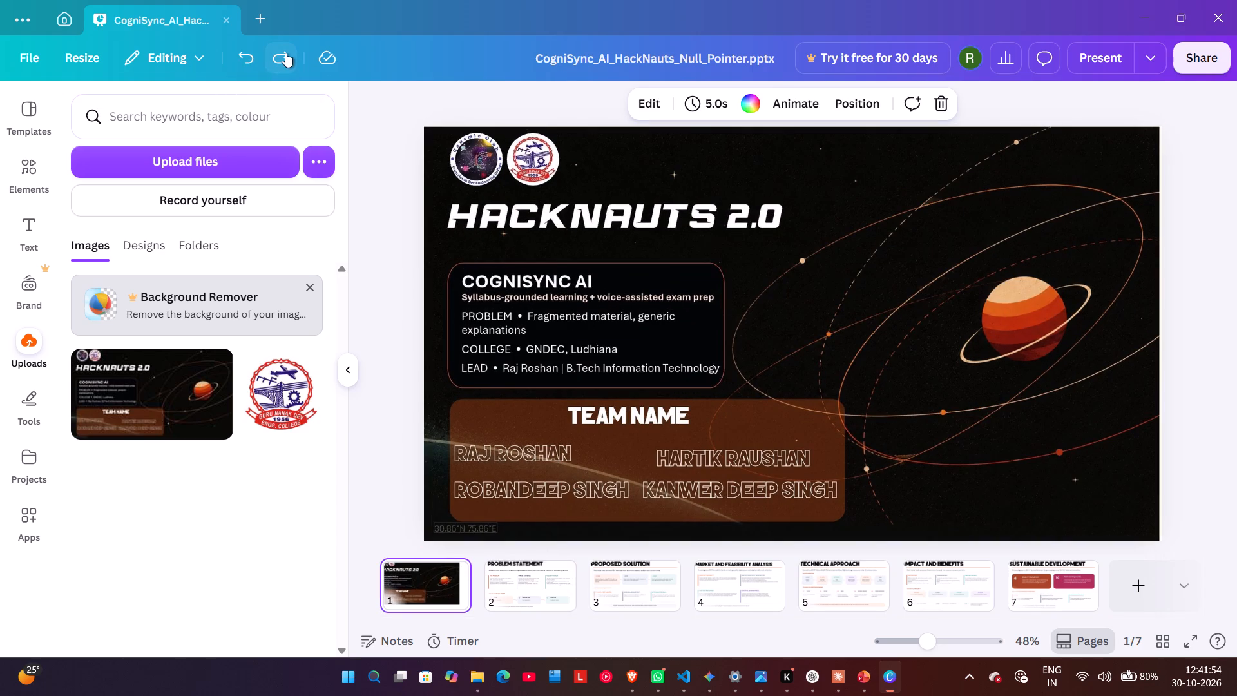
On page 2, delete the full-page image holding the Problem Statement heading, leaving its frame in place.
left_click(519, 577)
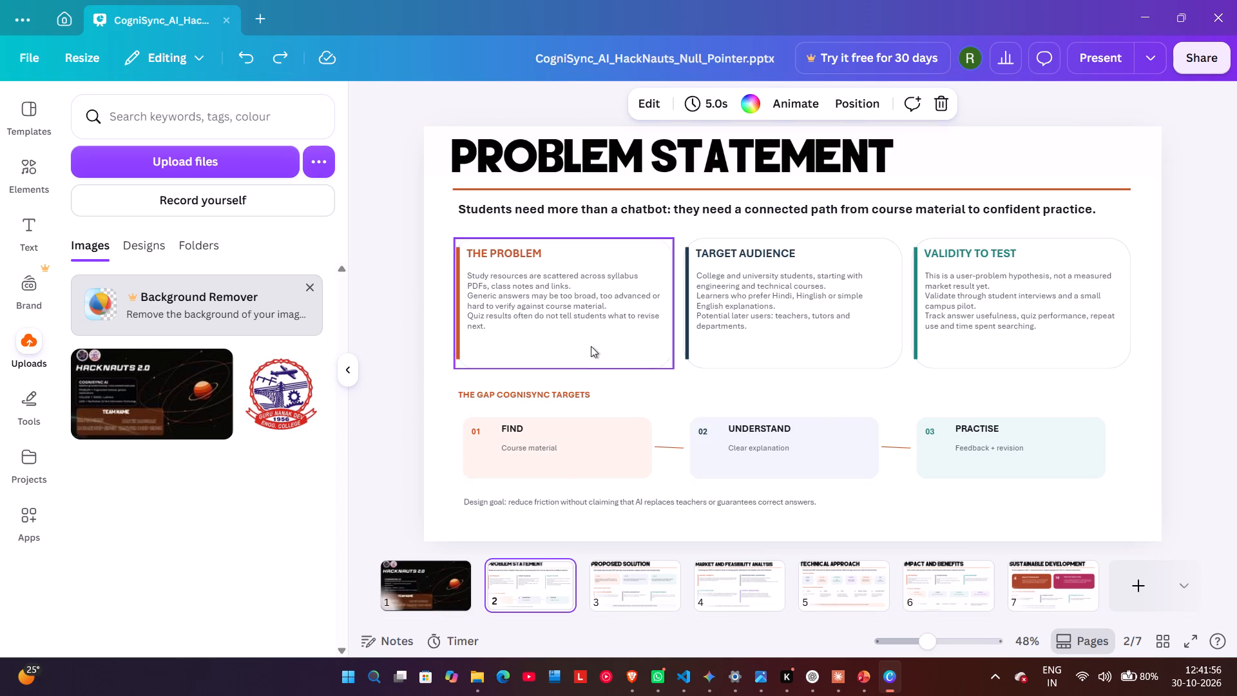
left_click(591, 346)
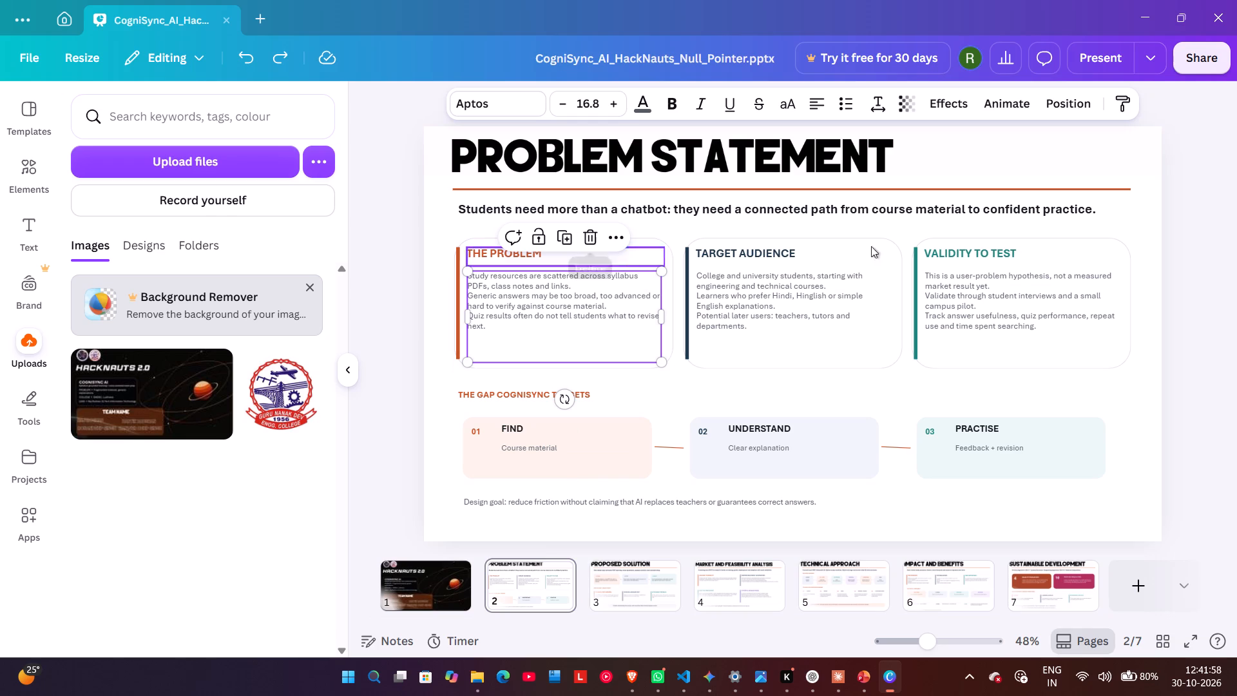
left_click(1042, 164)
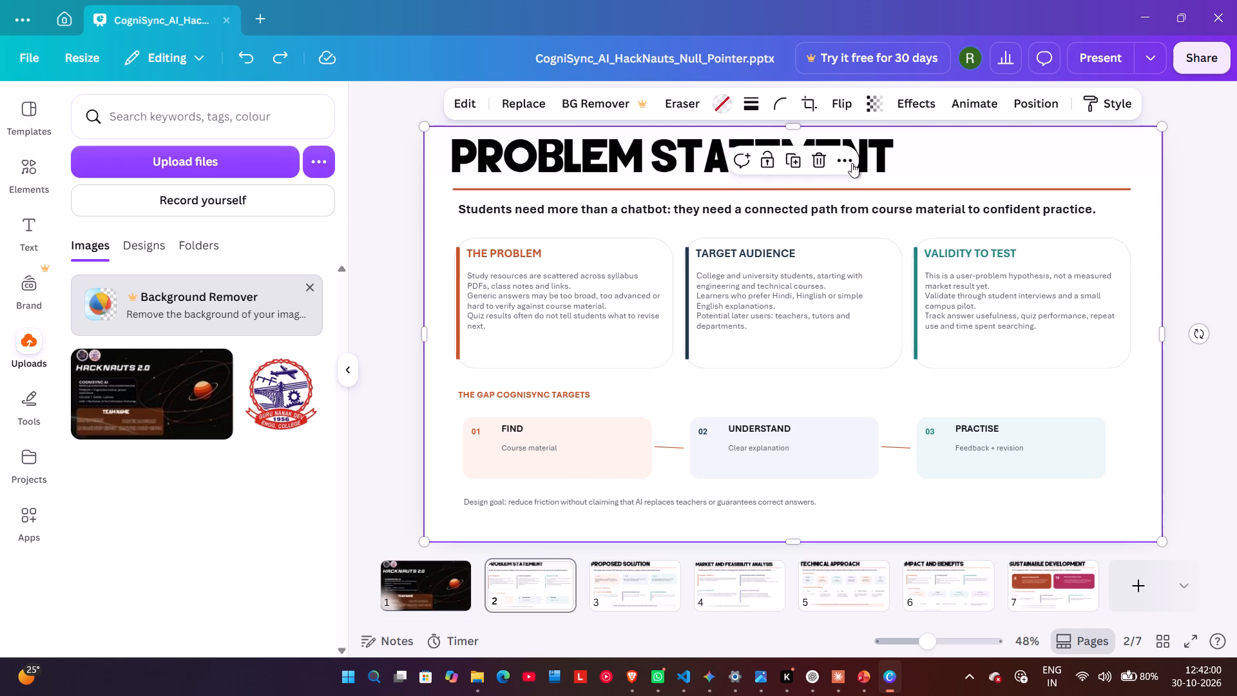
left_click(816, 162)
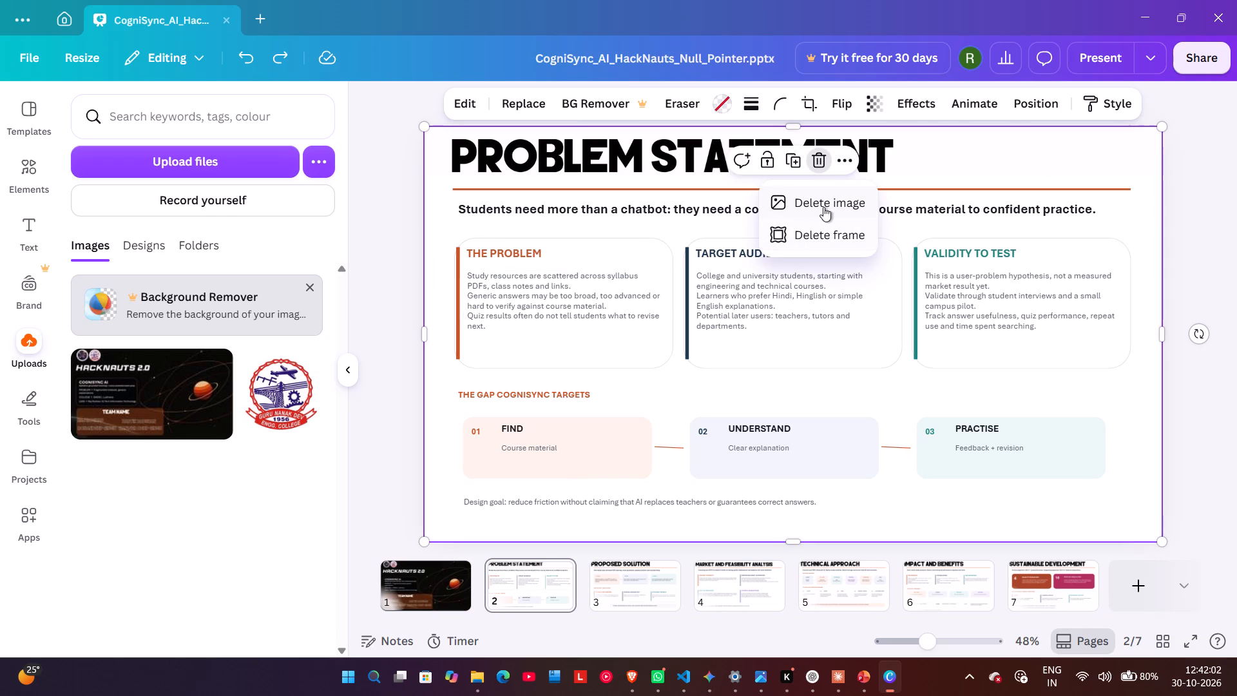
left_click(823, 207)
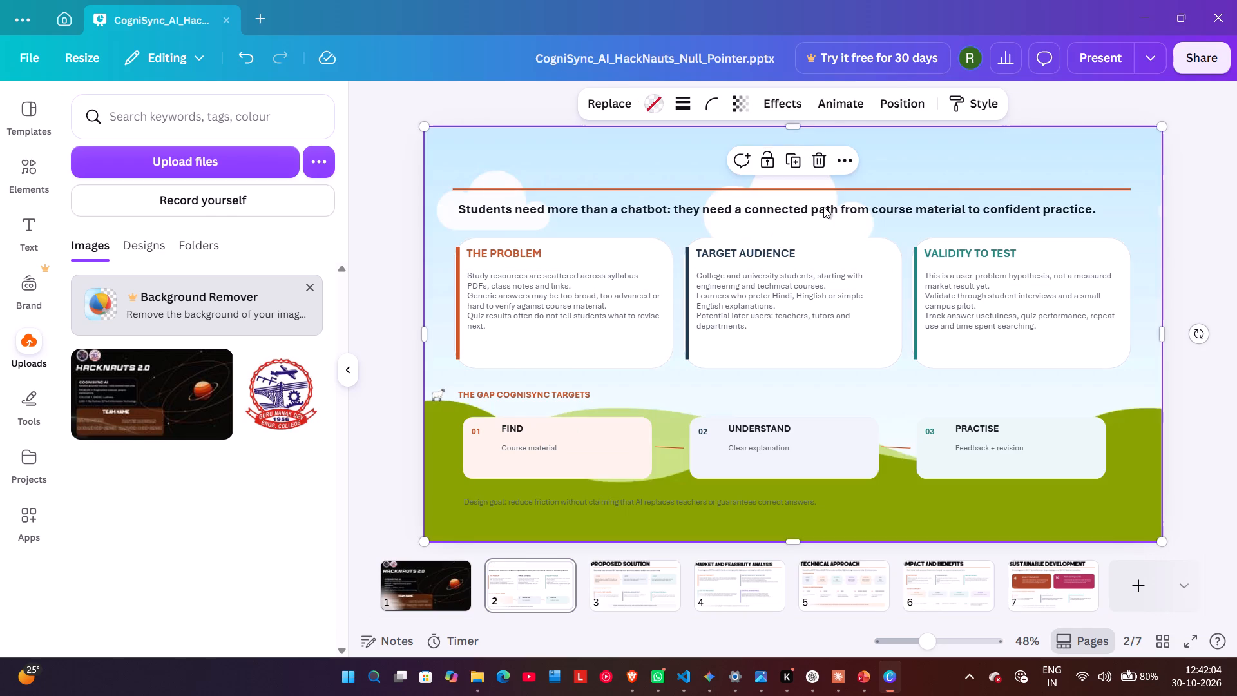
Delete the Target Audience body text and the card behind it on page 2.
left_click(767, 284)
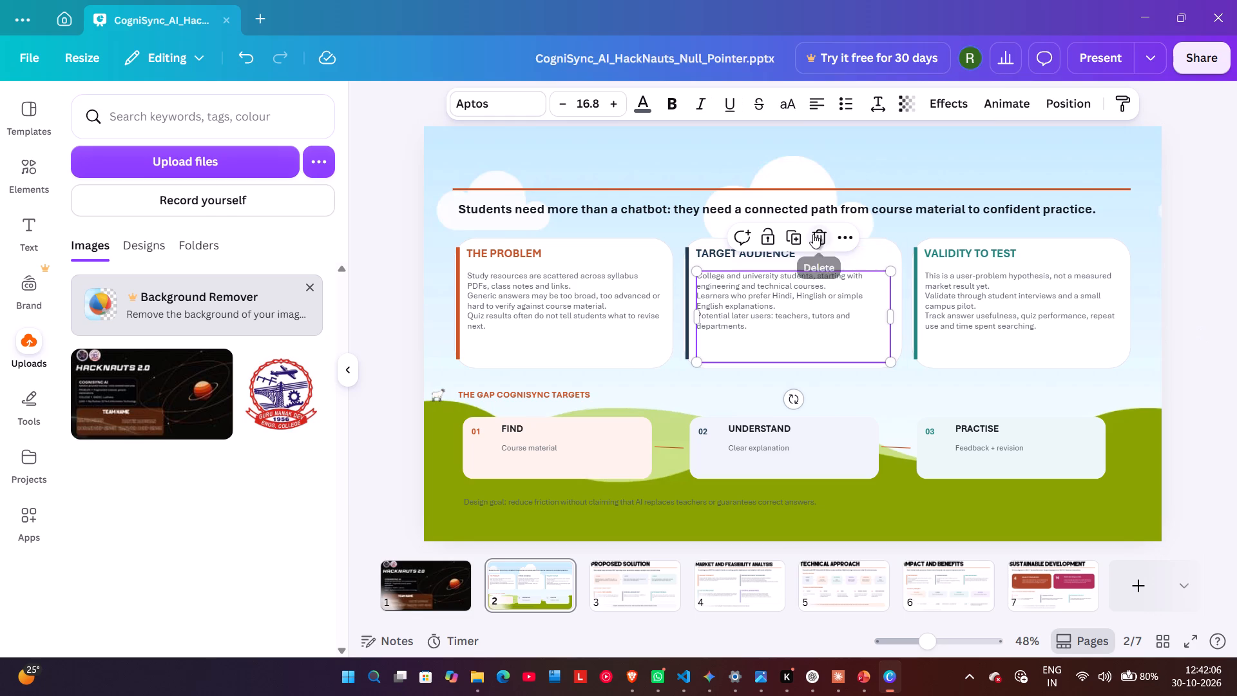
left_click(813, 234)
left_click(777, 283)
left_click(814, 212)
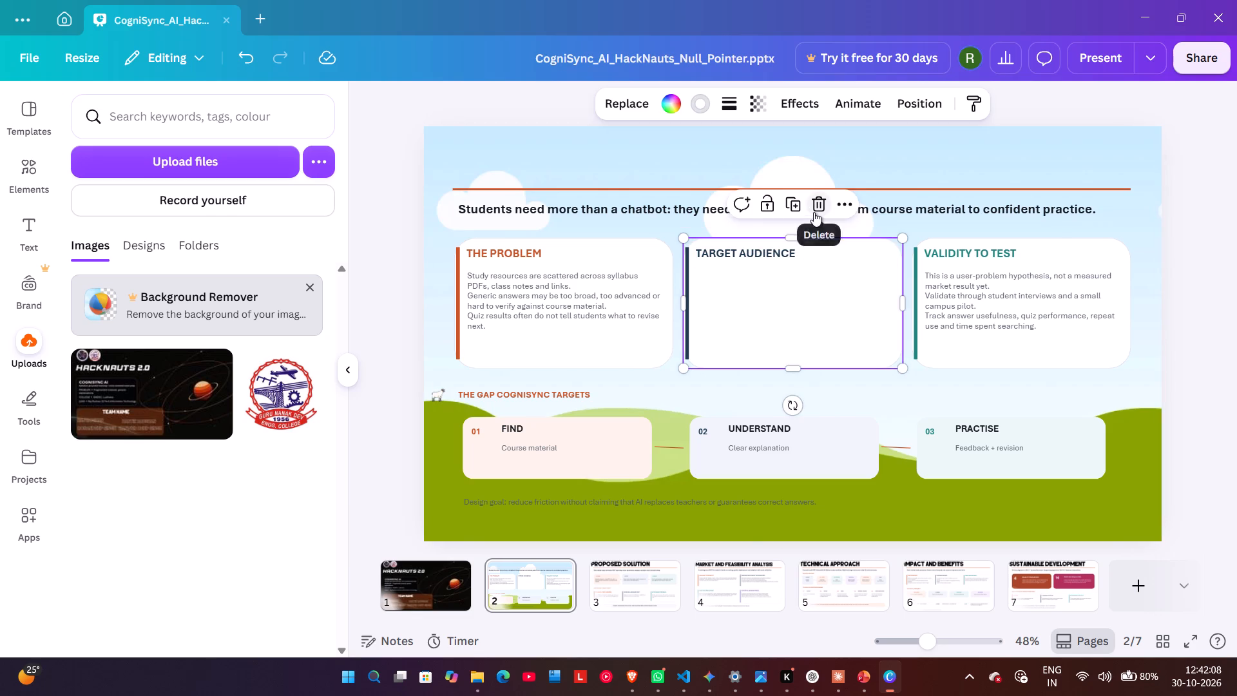
Delete the "Students need more than a chatbot" subheading and the orange horizontal line above it.
left_click(805, 206)
left_click(814, 169)
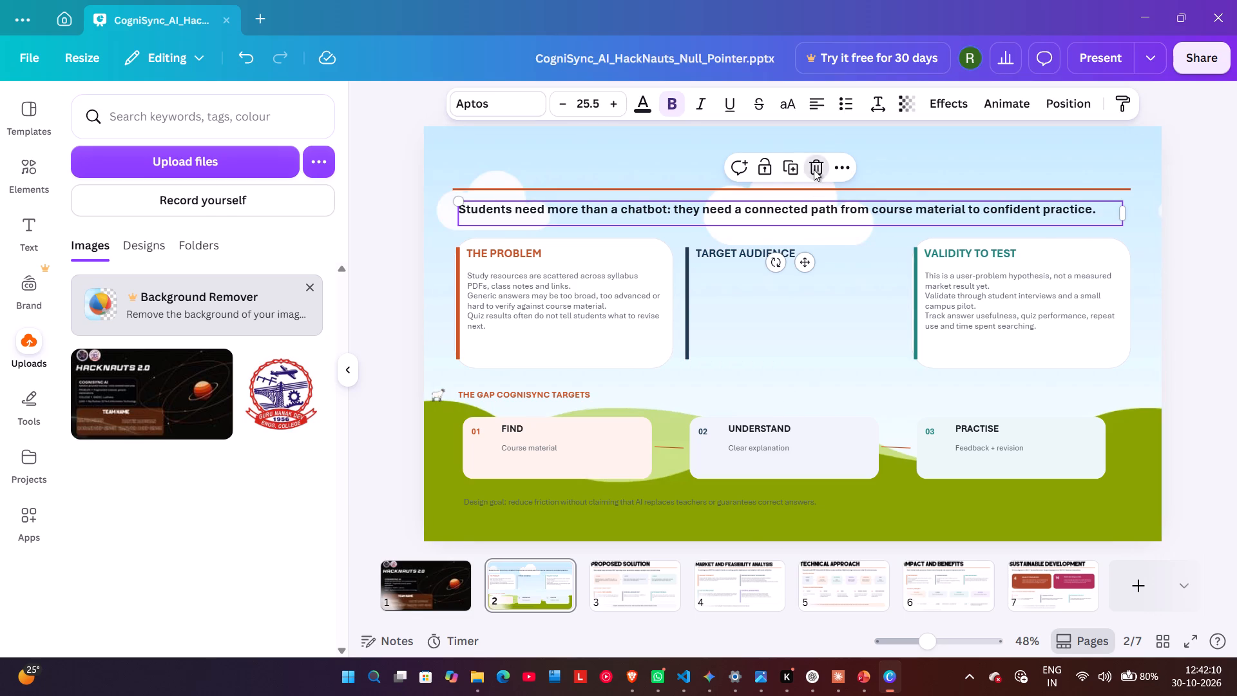
left_click(810, 195)
left_click(814, 188)
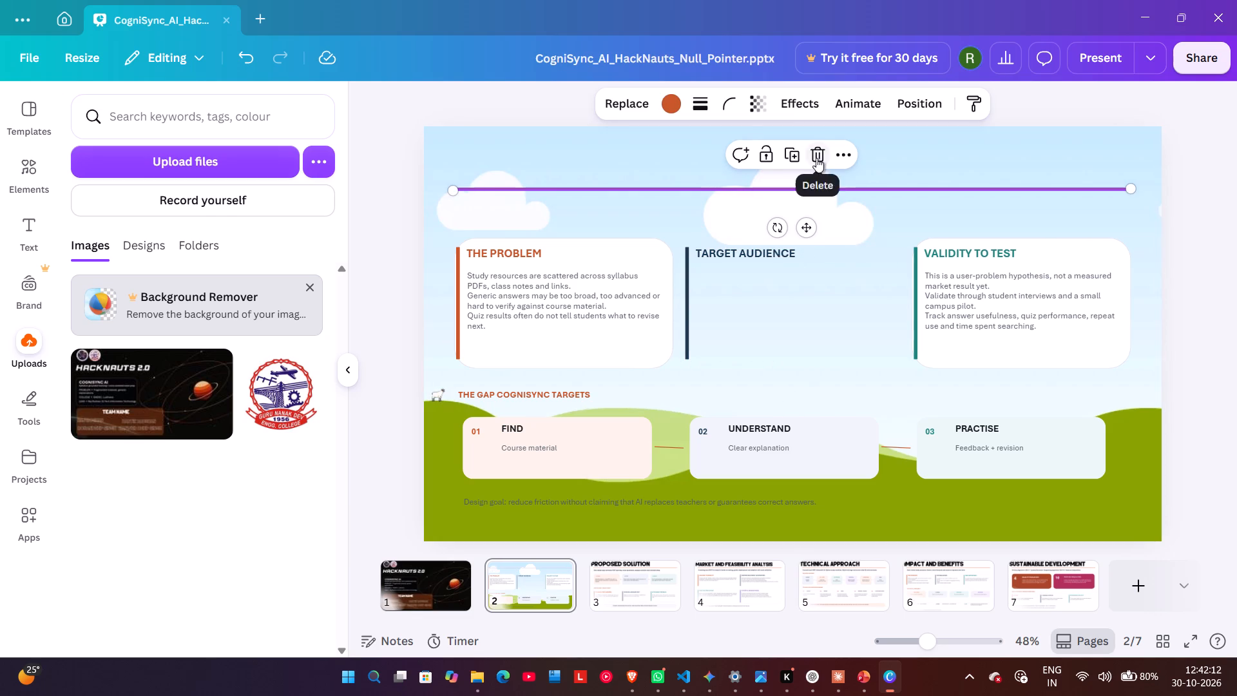
left_click(816, 158)
Delete the Target Audience heading, along with The Problem section's card, body text and heading.
left_click(749, 260)
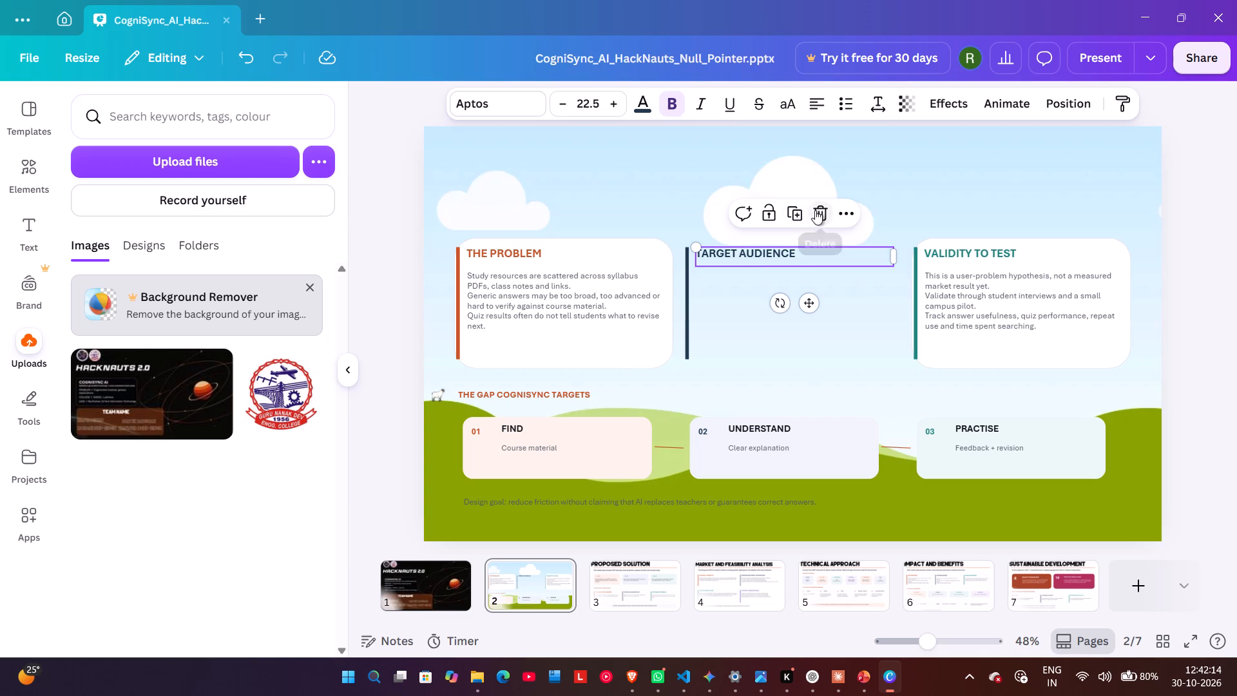
left_click(815, 210)
left_click(669, 262)
left_click(593, 206)
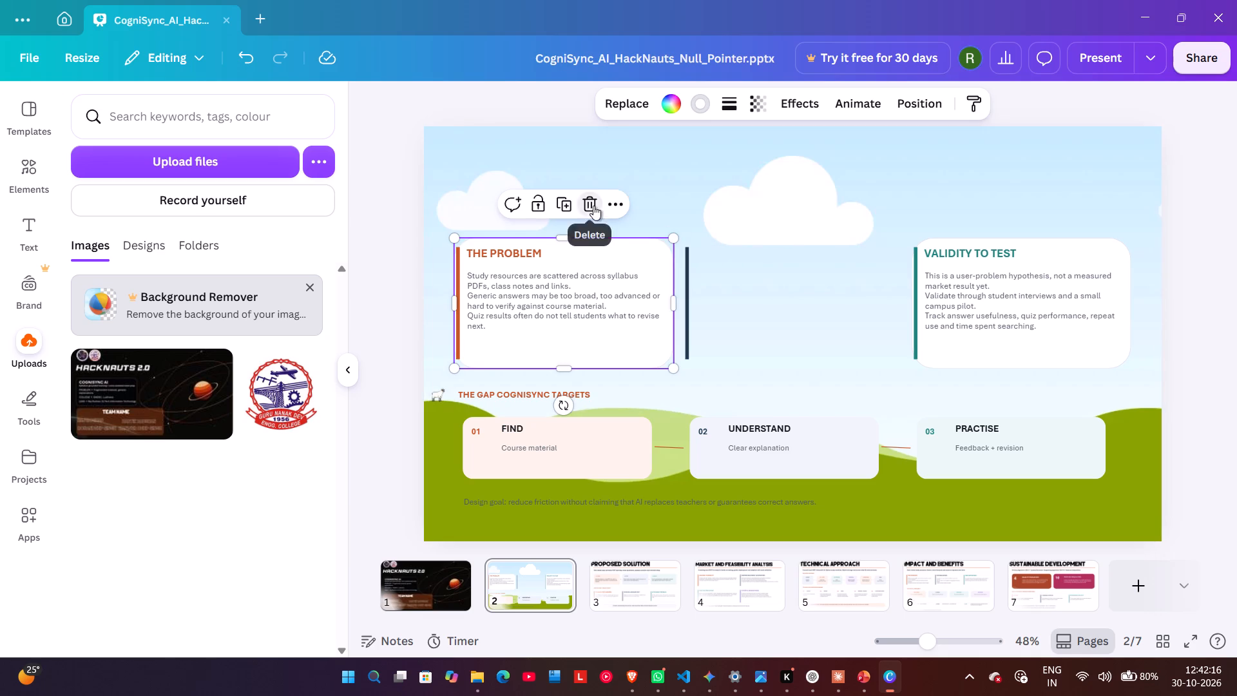
left_click(592, 276)
left_click(593, 241)
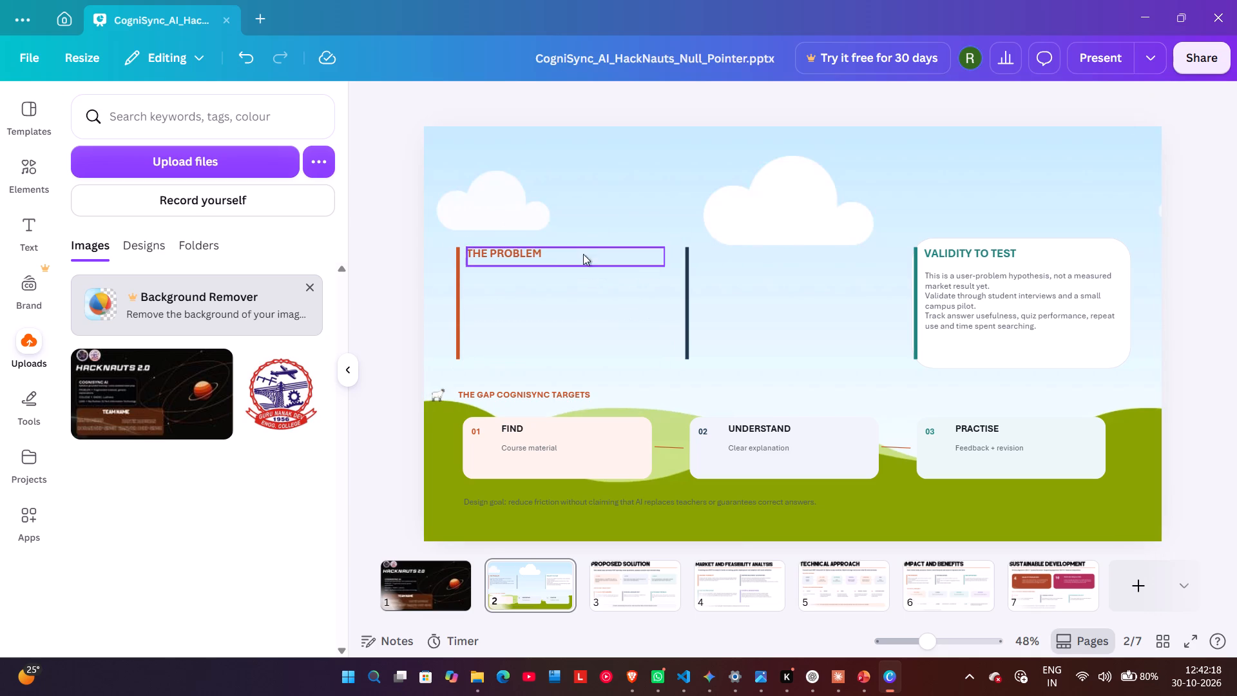
left_click(550, 264)
left_click(591, 208)
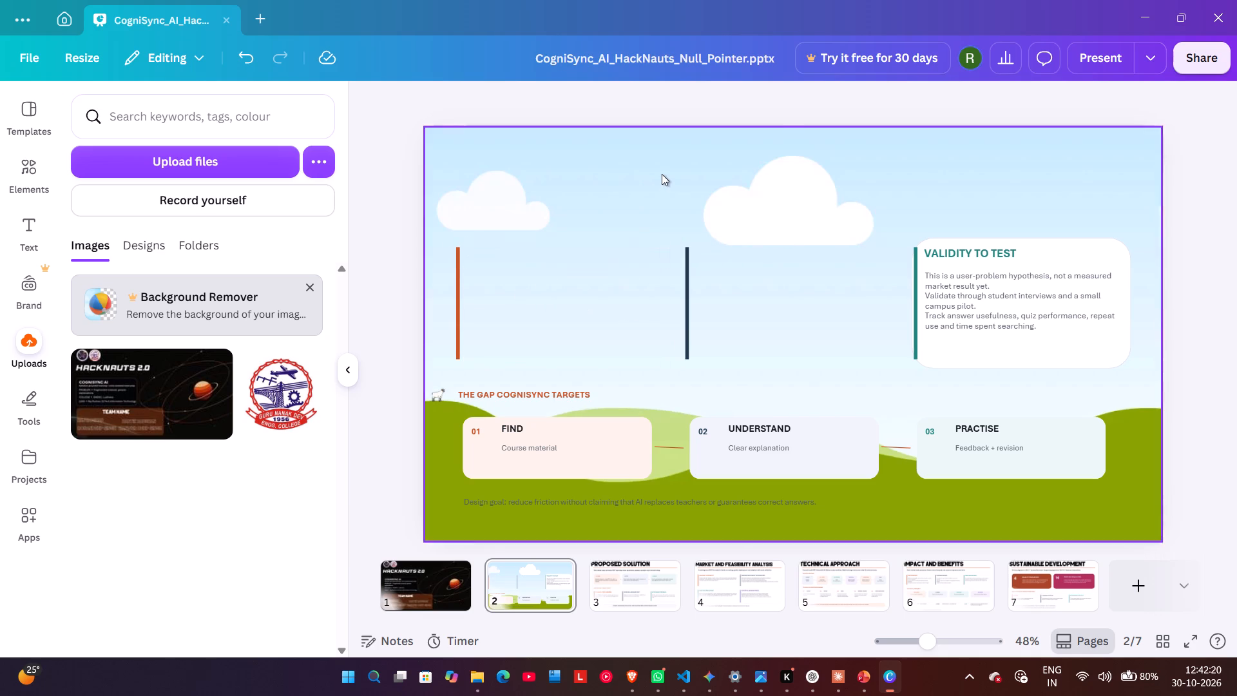
Delete the empty full-page image frame showing the sky-and-hills placeholder on page 2.
left_click(662, 174)
left_click(825, 164)
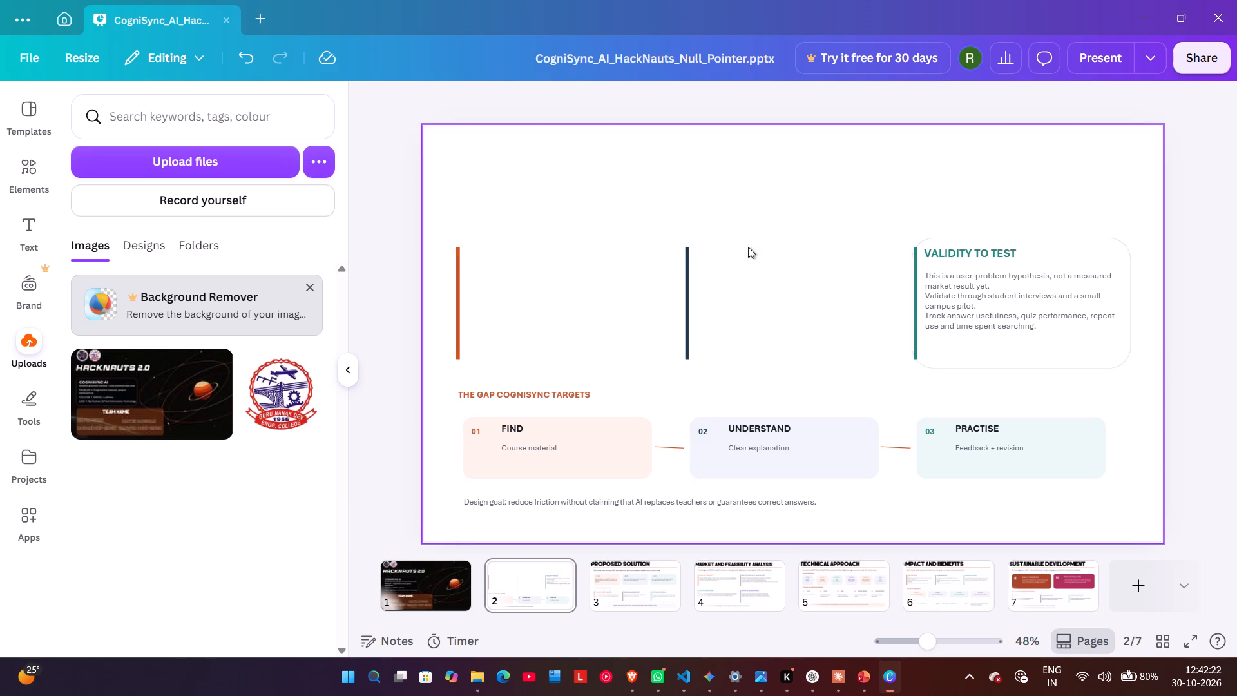
left_click(787, 300)
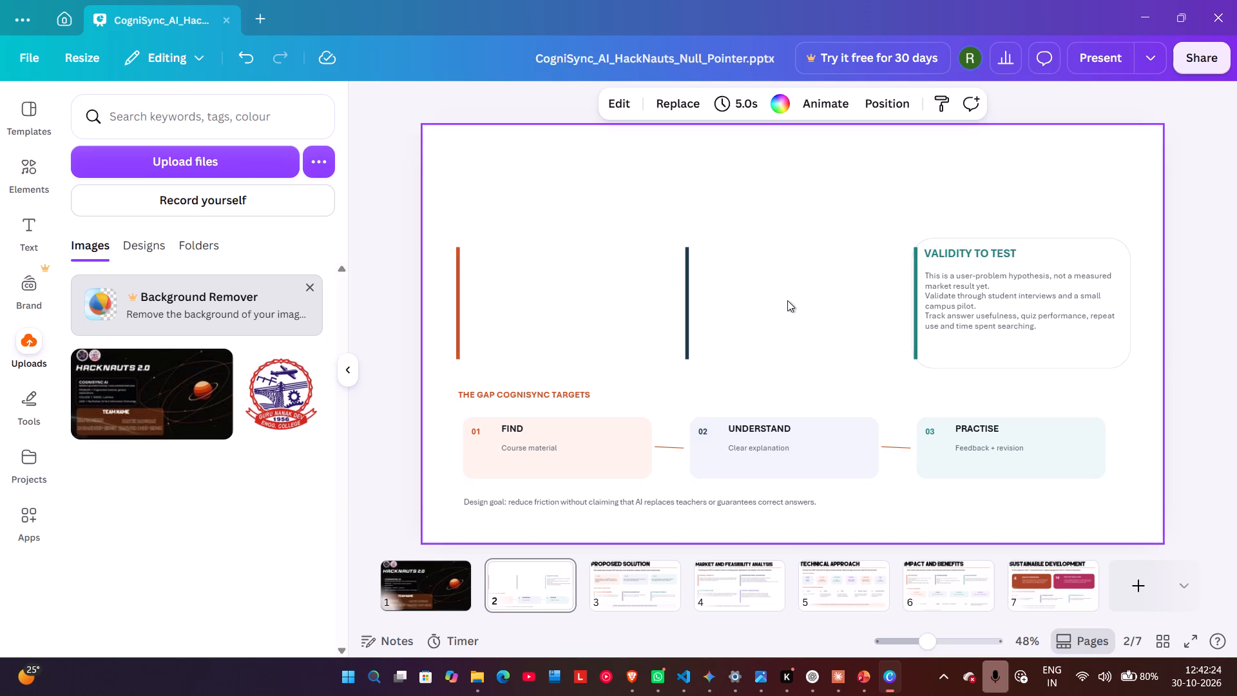
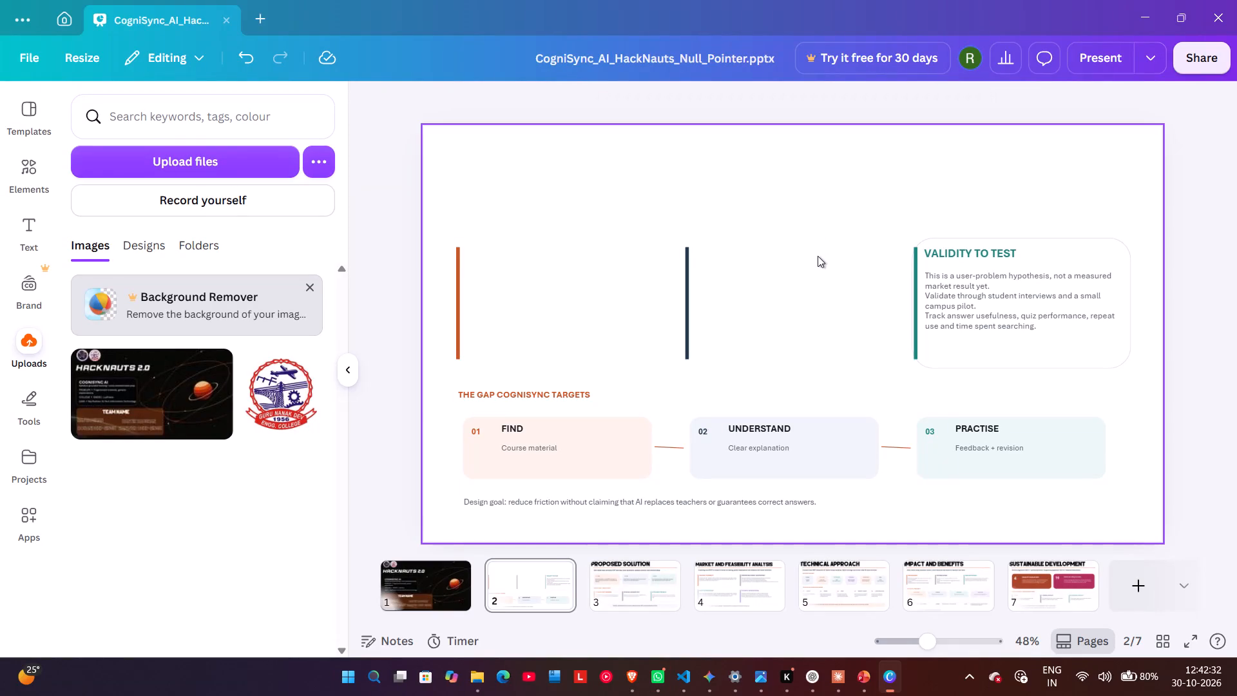
Undo the deletions on page 2 to bring back the Problem Statement title, subheading, cards and text.
left_click(767, 380)
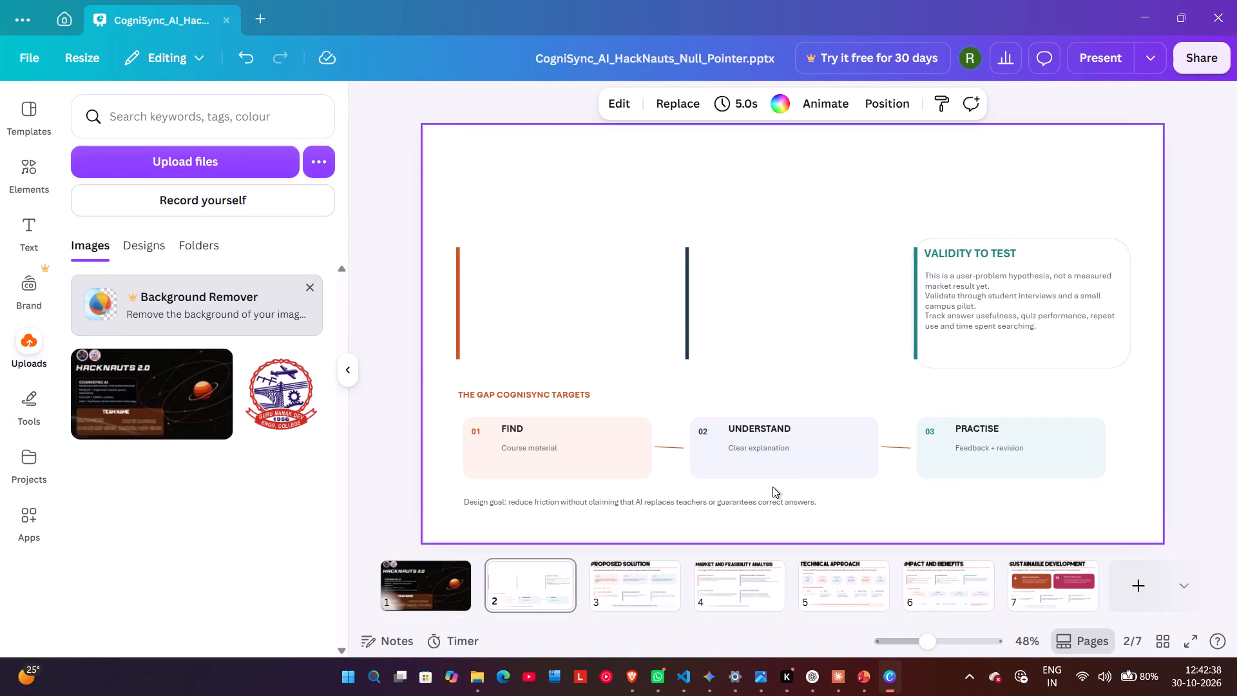
left_click(711, 501)
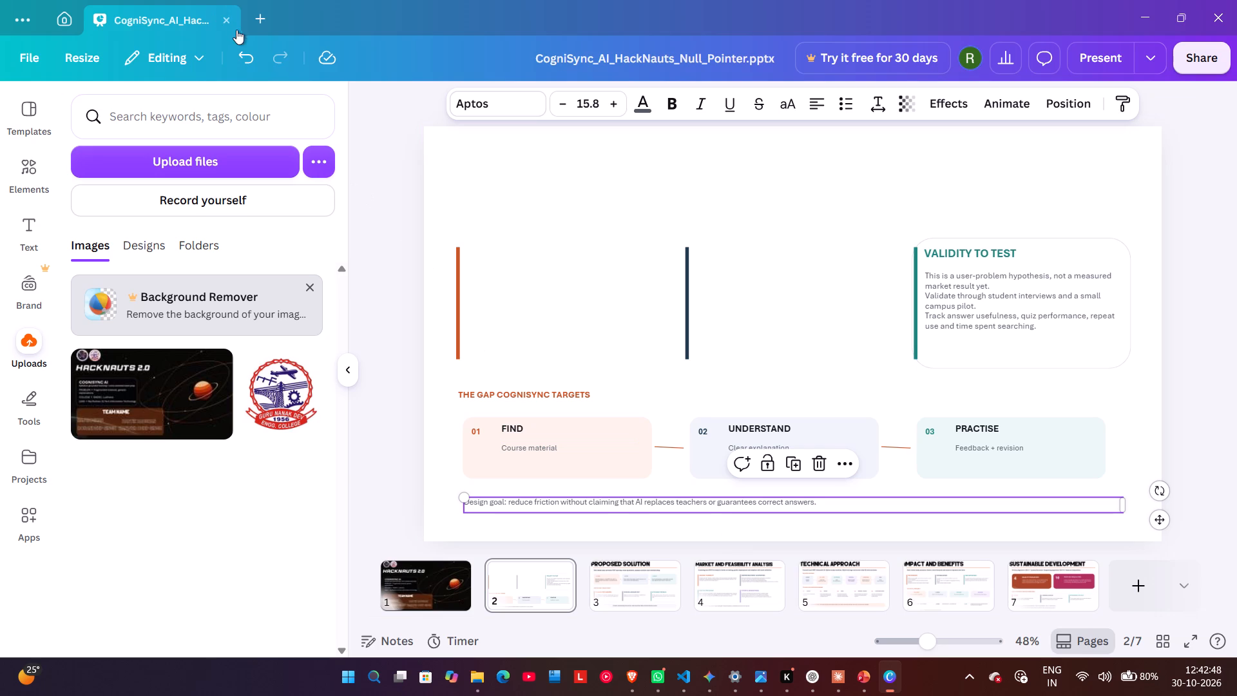
triple_click(241, 57)
triple_click(242, 57)
triple_click(242, 57)
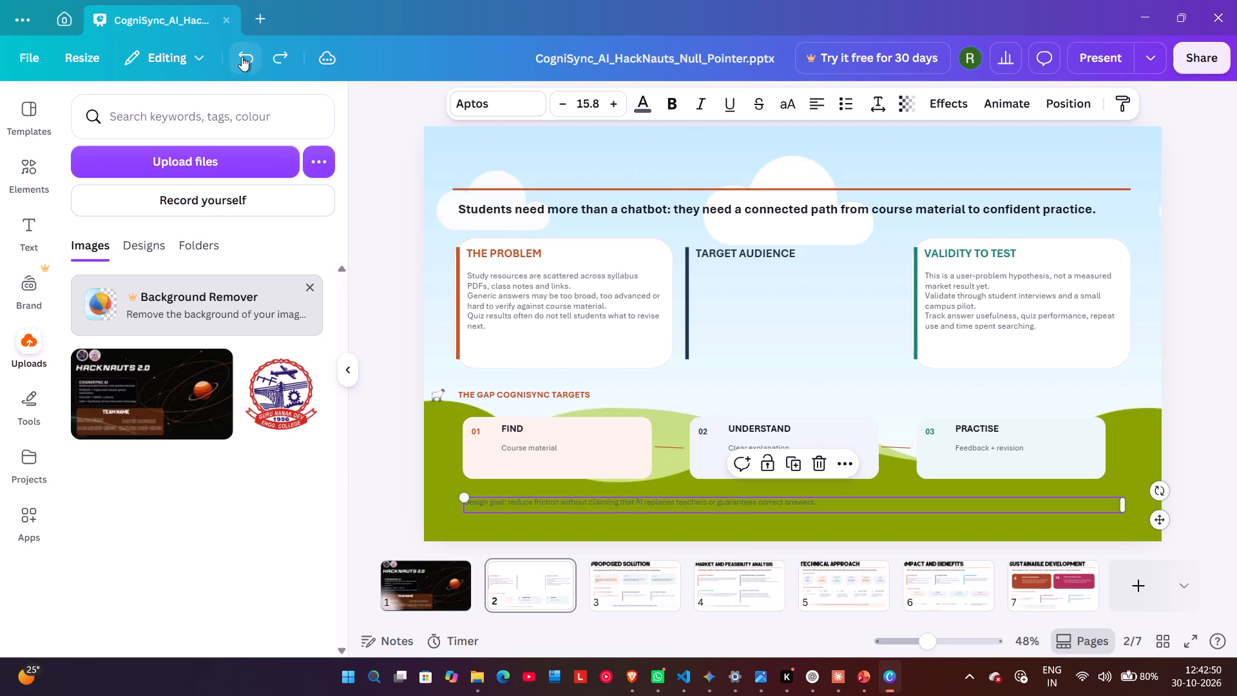
double_click(242, 57)
left_click(242, 57)
left_click(242, 57)
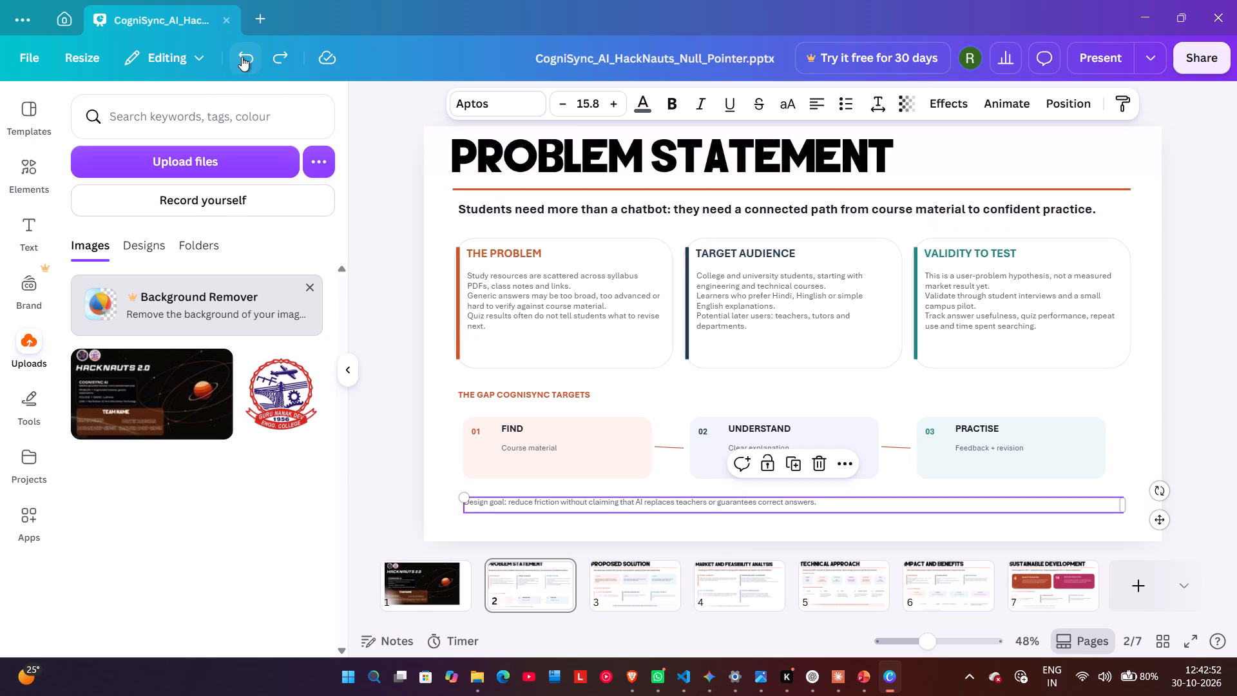
Redo the full-page enlargement of the title image on page 1.
left_click(275, 53)
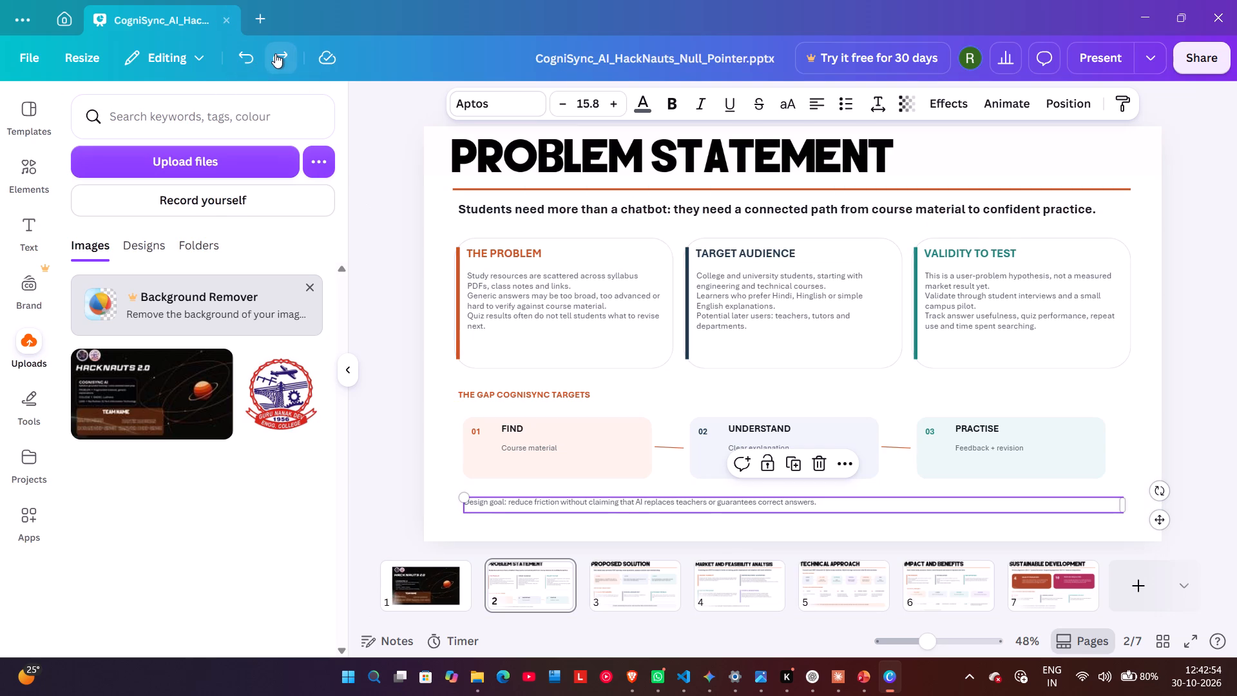
left_click(275, 53)
left_click(275, 53)
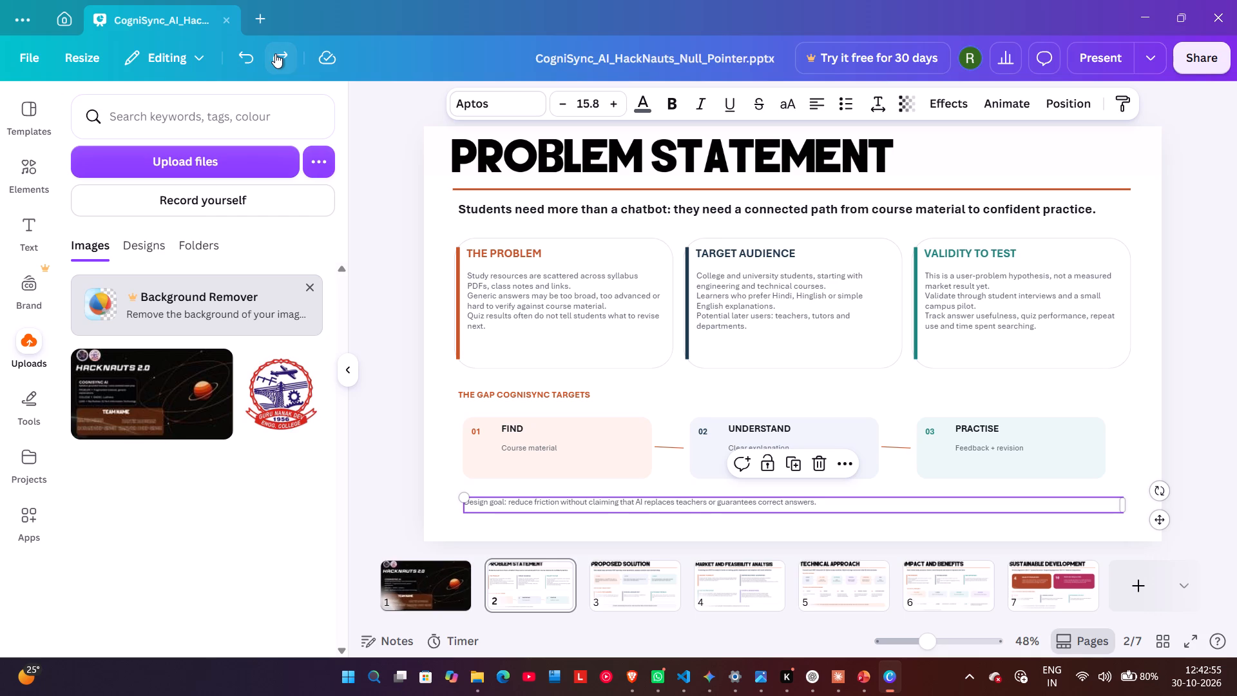
left_click(401, 343)
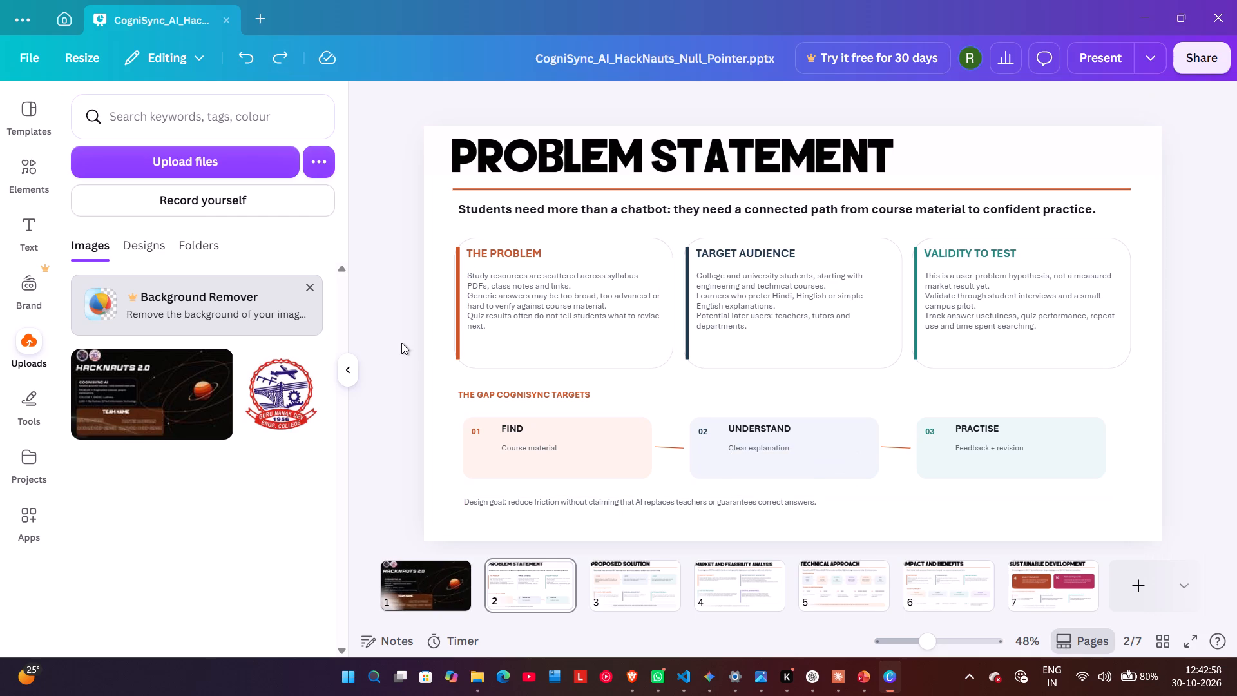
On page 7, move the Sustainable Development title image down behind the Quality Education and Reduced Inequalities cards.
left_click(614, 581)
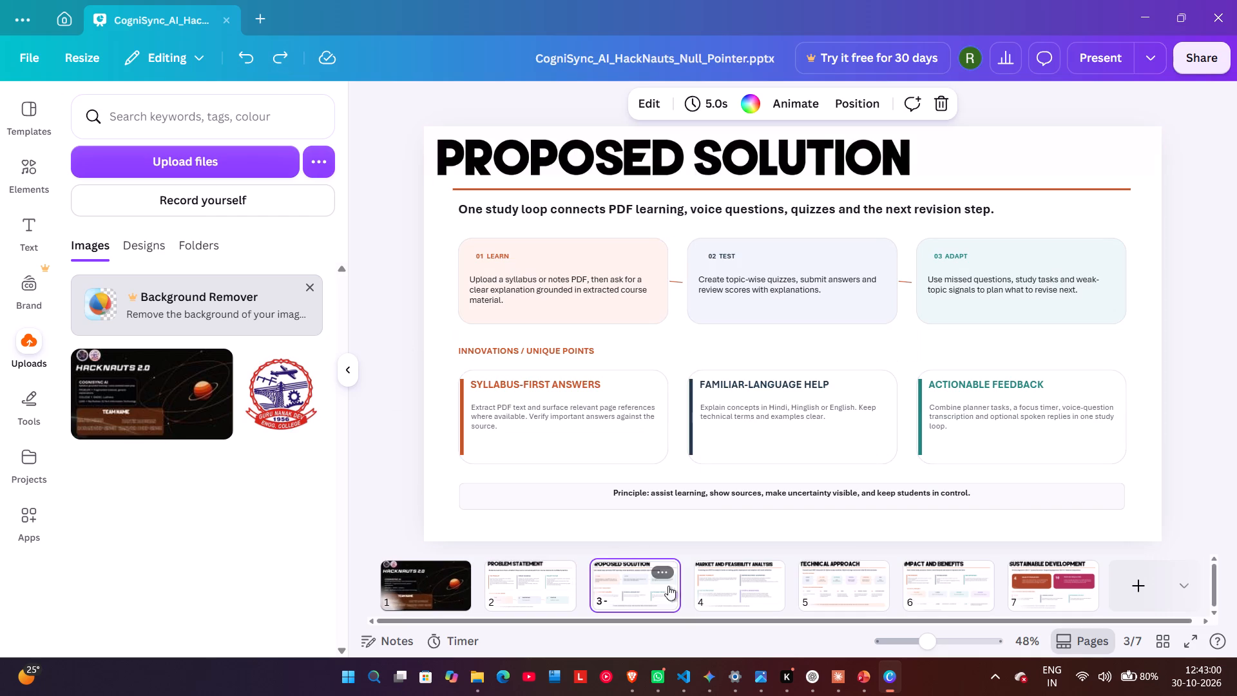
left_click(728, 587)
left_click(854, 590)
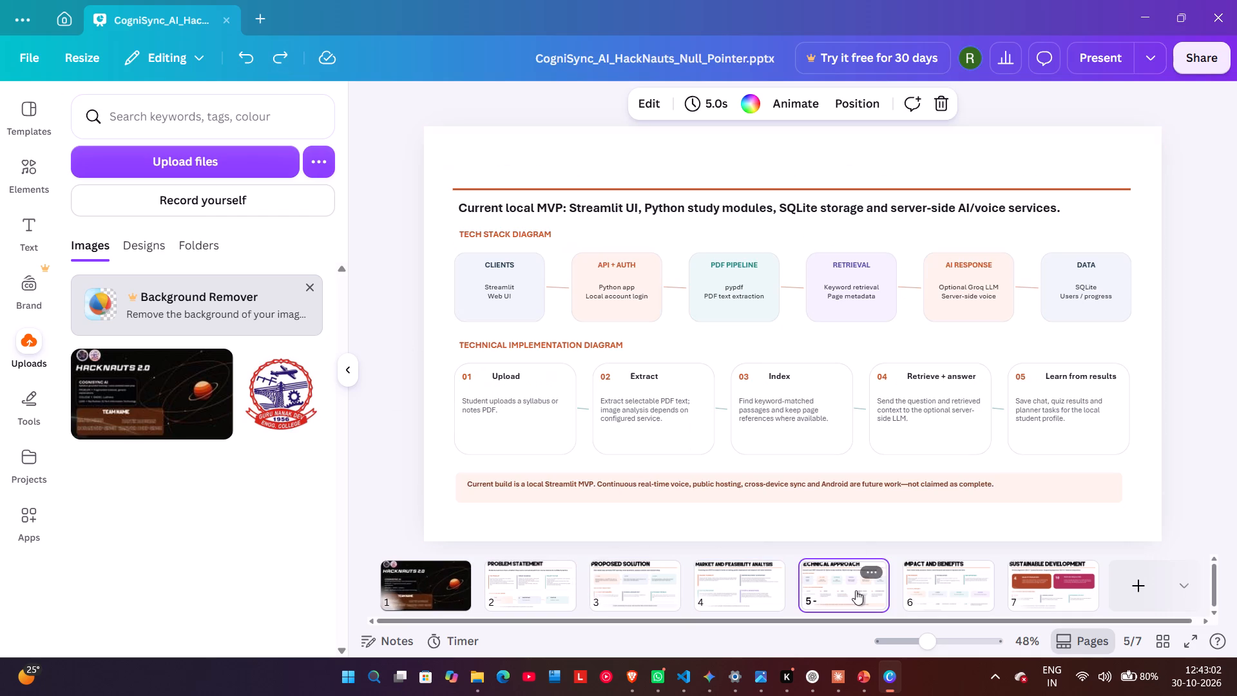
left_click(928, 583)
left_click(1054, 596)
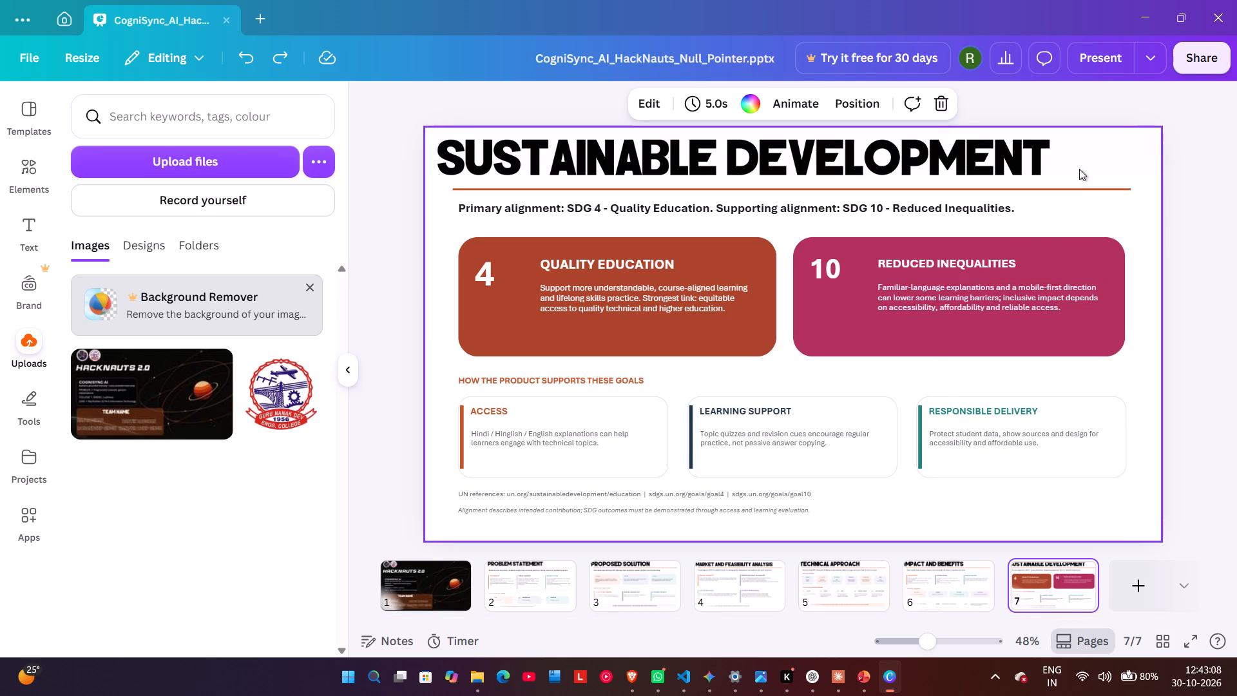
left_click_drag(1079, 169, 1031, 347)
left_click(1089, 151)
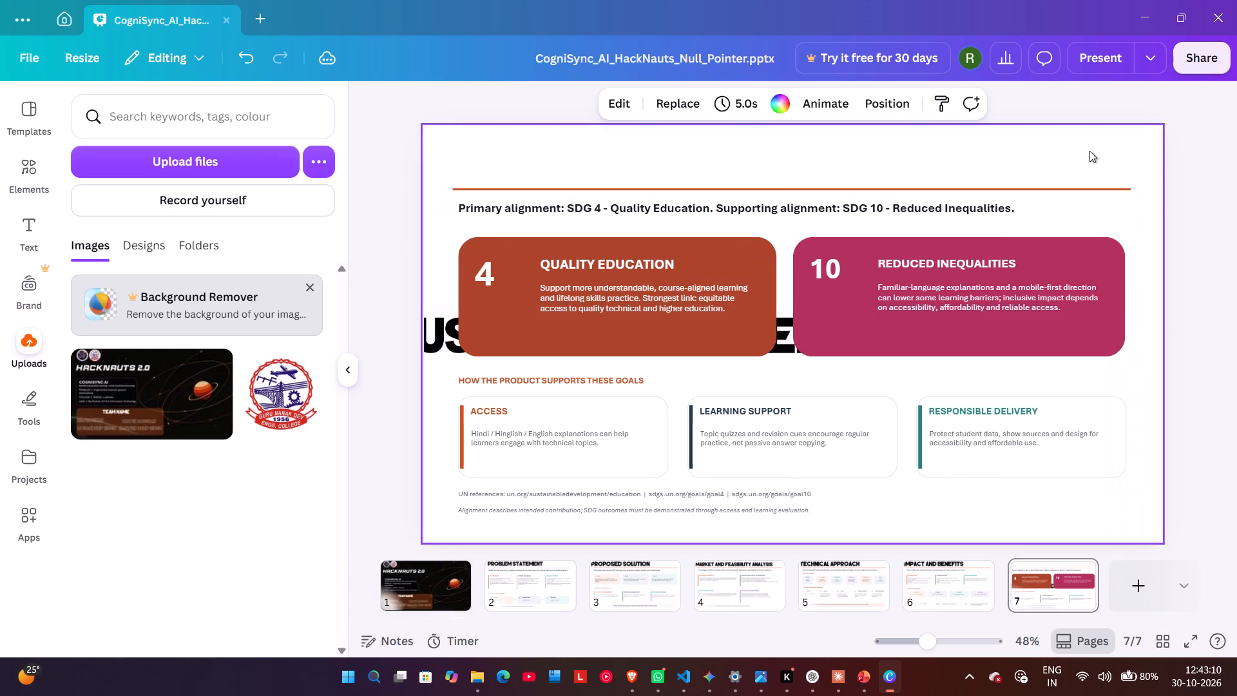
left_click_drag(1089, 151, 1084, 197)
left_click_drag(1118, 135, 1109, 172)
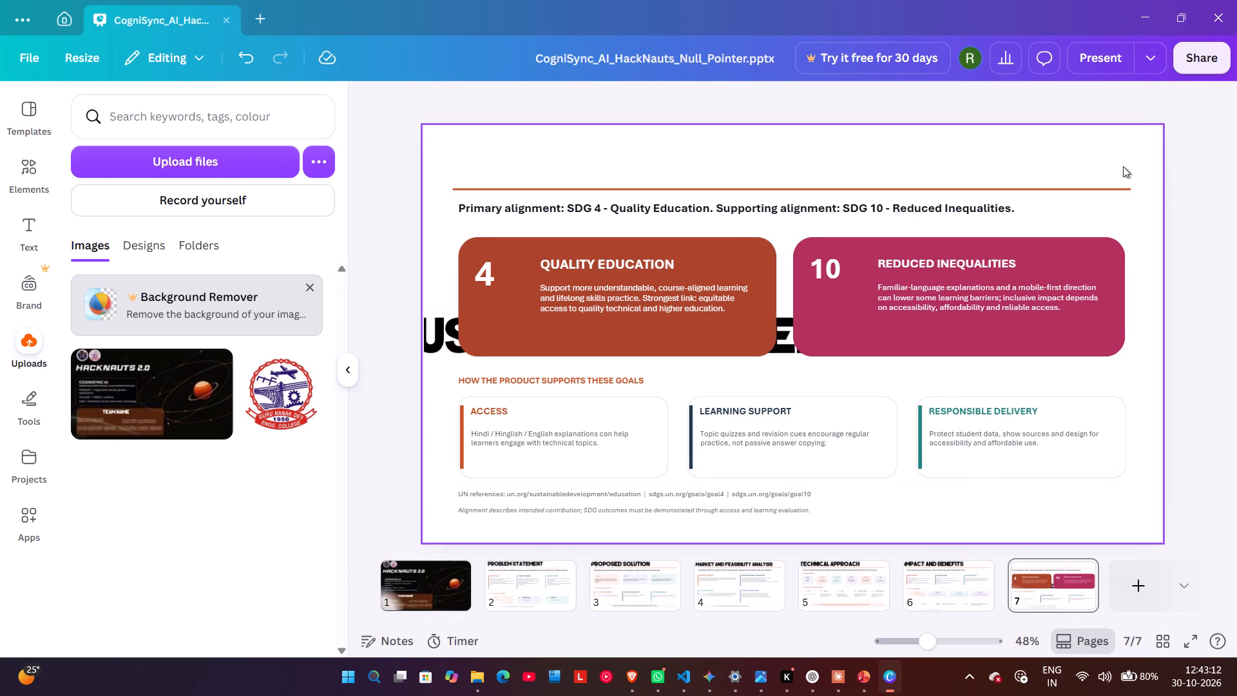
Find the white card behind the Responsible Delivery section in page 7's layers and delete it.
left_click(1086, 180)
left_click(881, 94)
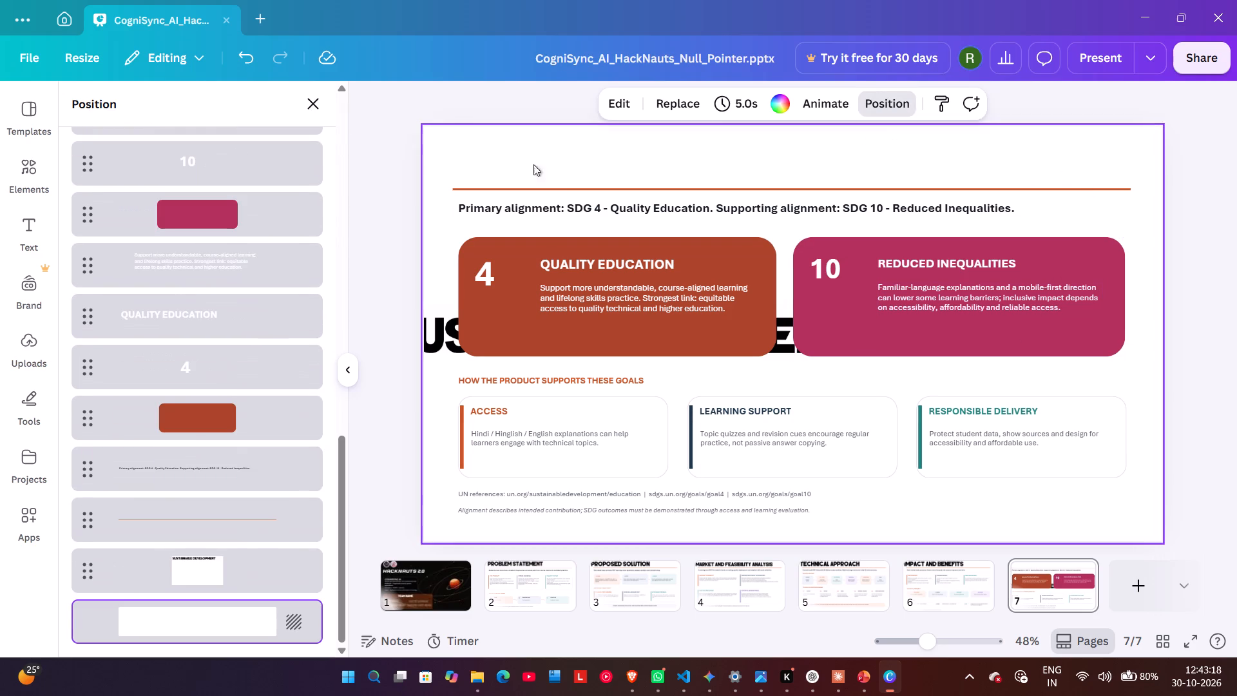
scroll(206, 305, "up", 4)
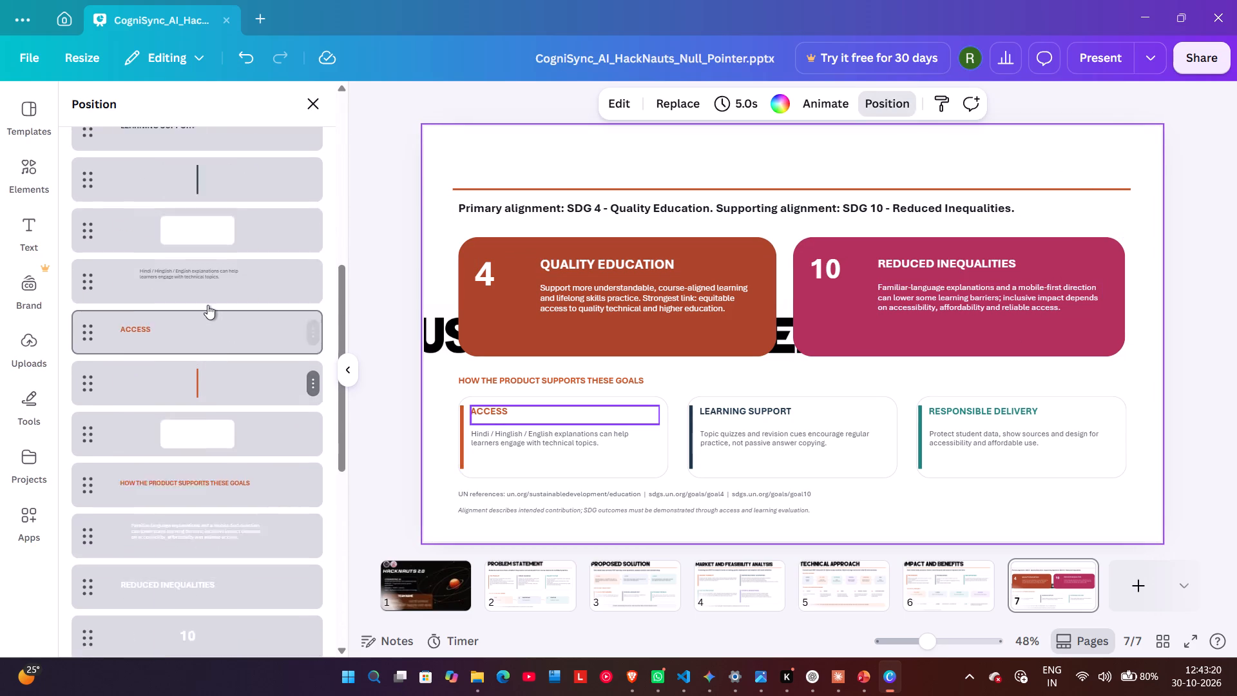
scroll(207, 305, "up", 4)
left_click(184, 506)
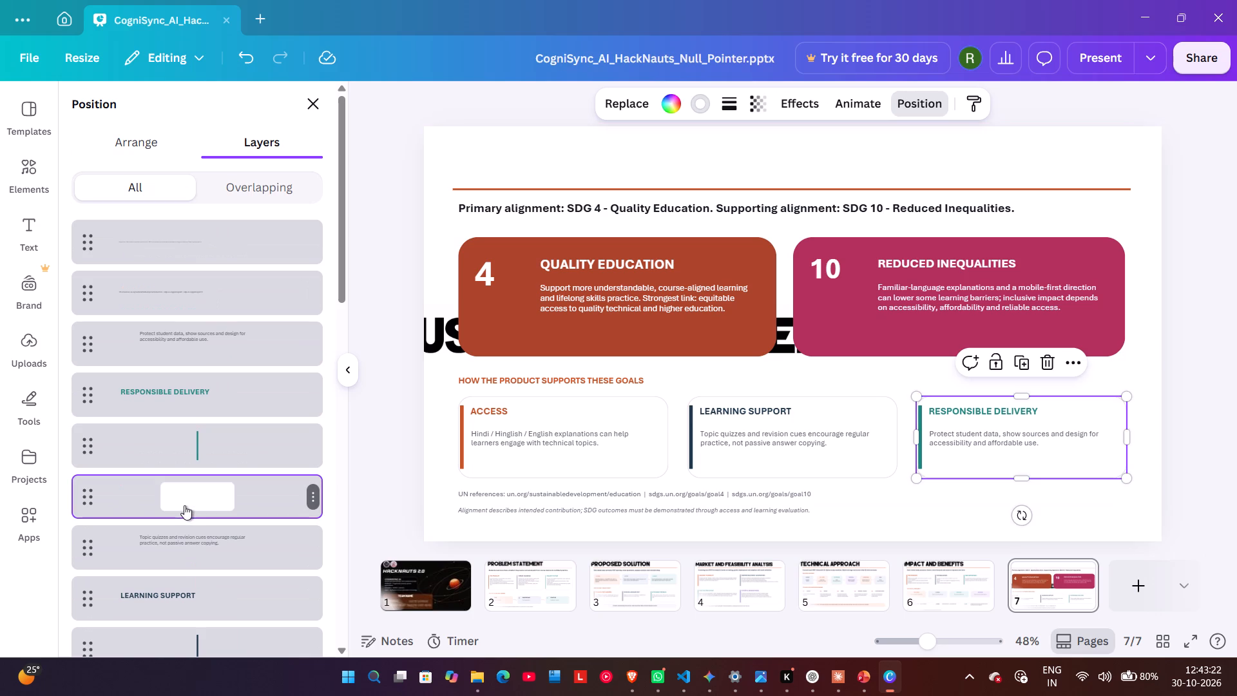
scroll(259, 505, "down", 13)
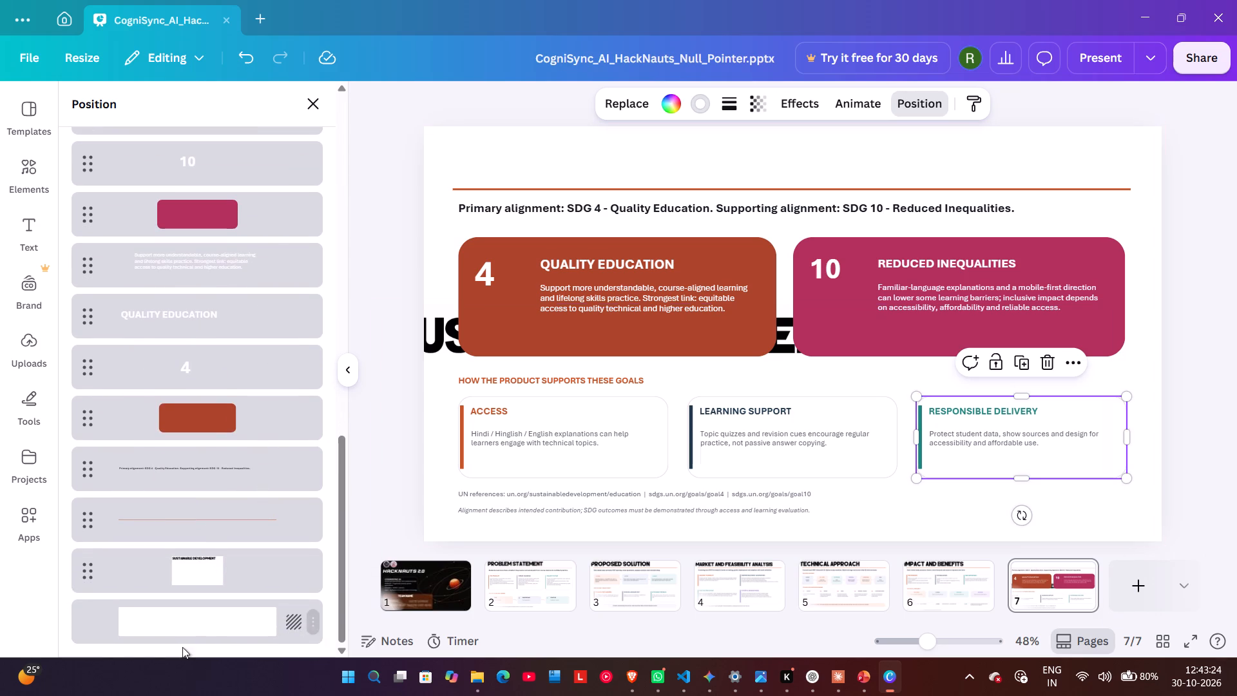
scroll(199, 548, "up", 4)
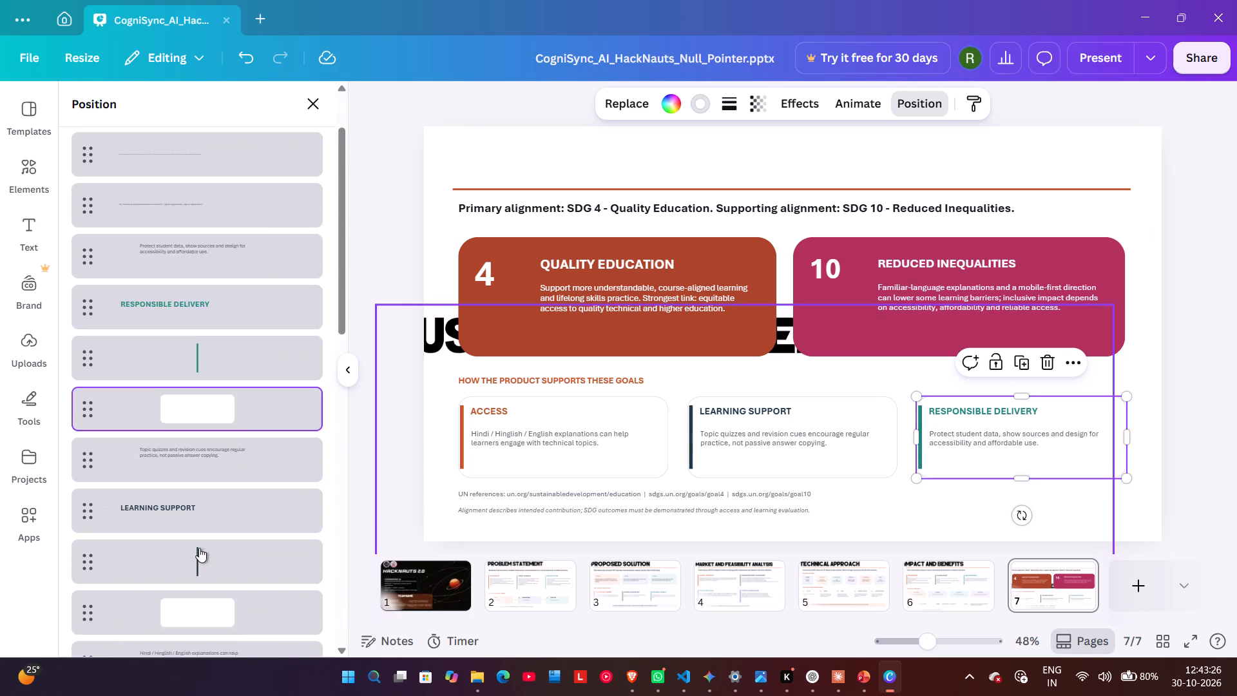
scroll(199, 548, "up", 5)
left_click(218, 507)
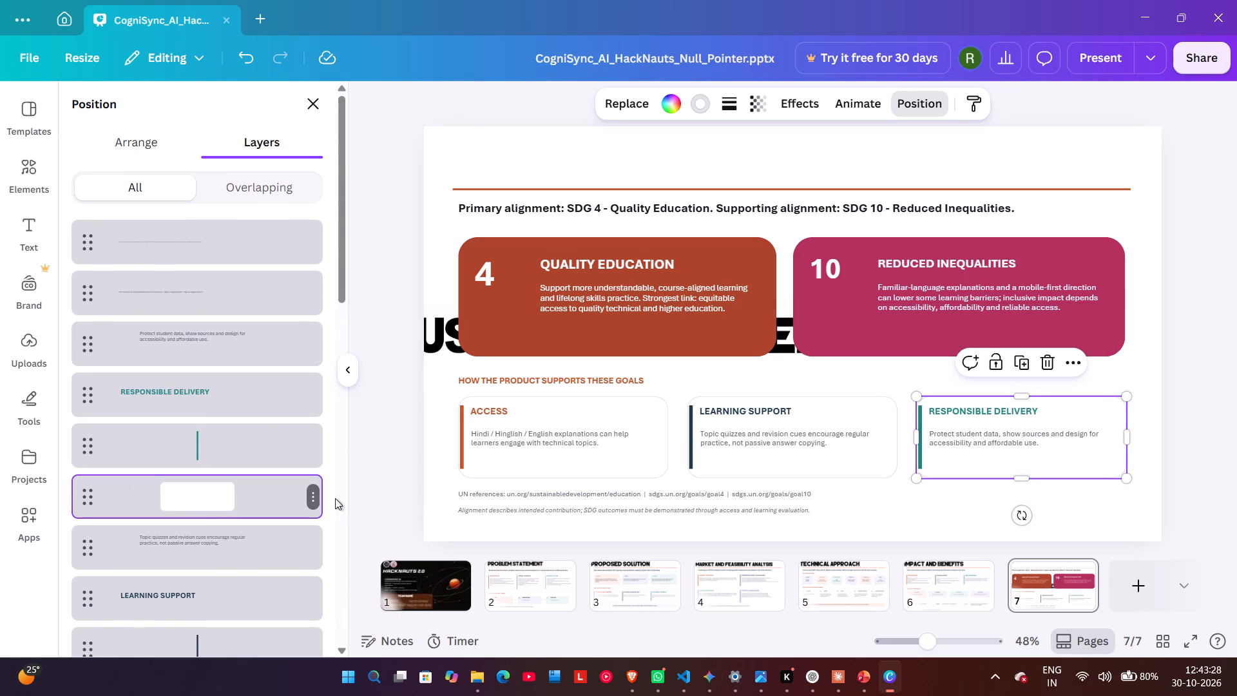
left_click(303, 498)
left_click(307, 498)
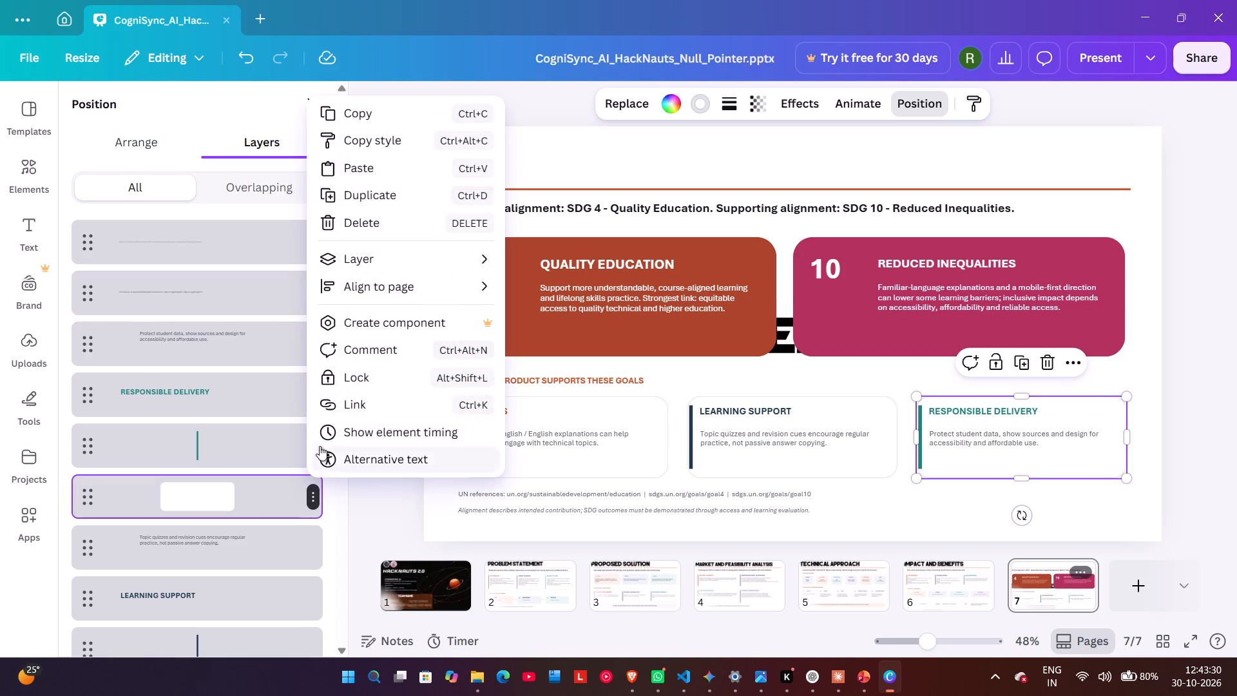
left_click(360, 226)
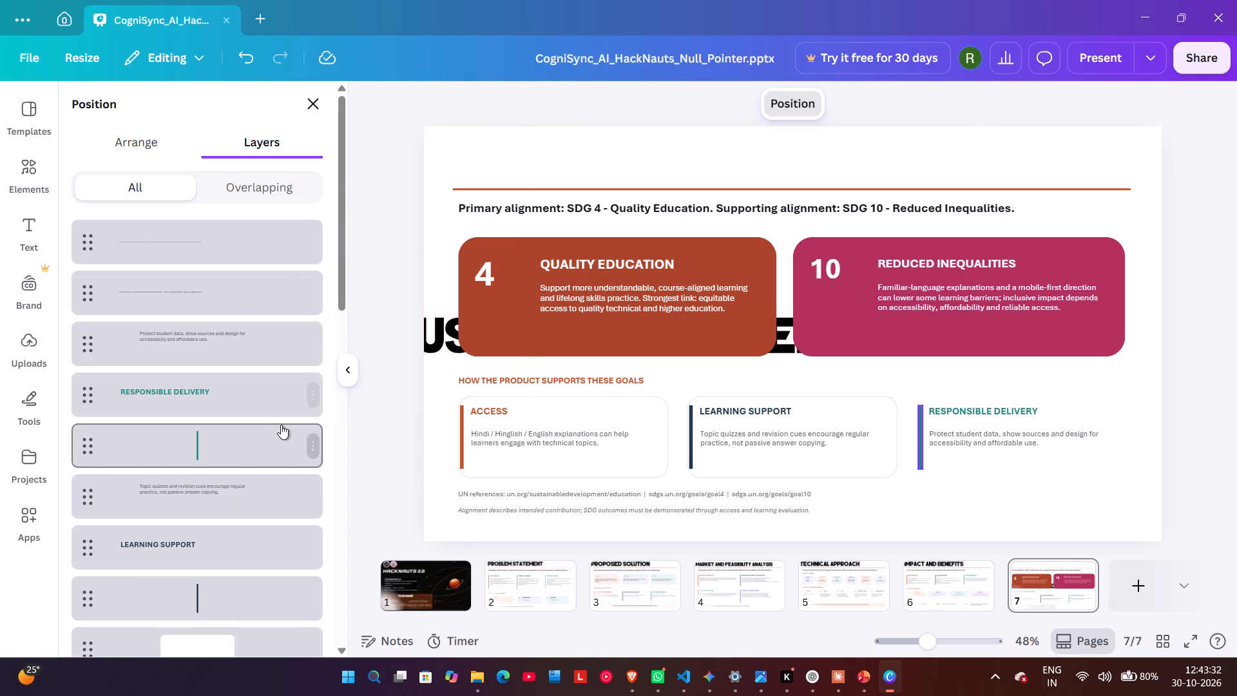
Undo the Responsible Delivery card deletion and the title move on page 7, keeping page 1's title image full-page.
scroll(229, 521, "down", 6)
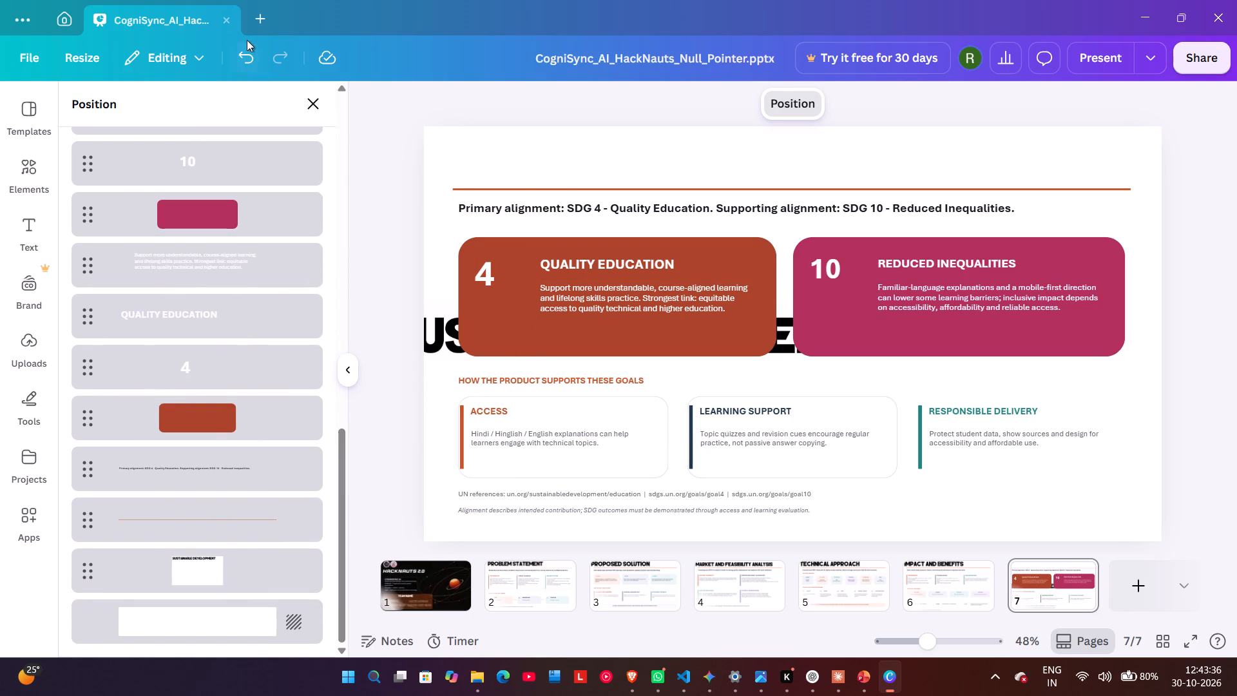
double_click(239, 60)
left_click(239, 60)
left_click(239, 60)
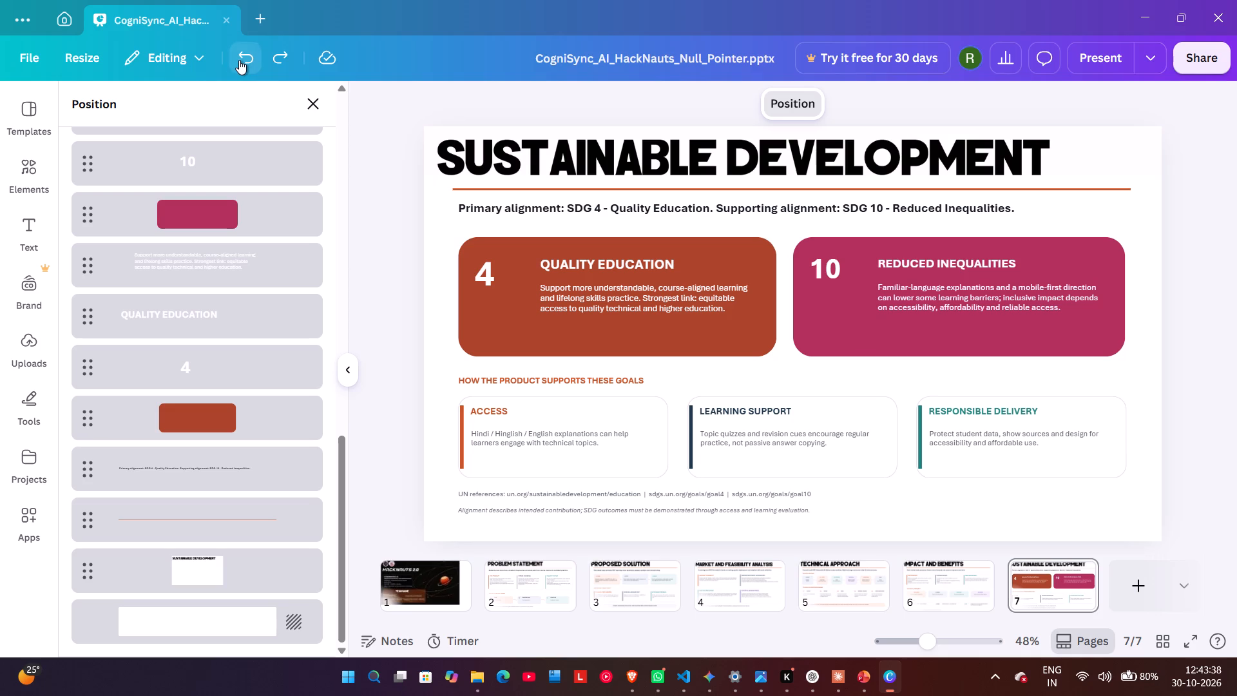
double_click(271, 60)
Delete the white rounded card behind the Responsible Delivery section on page 7 using its layer.
scroll(197, 428, "up", 3)
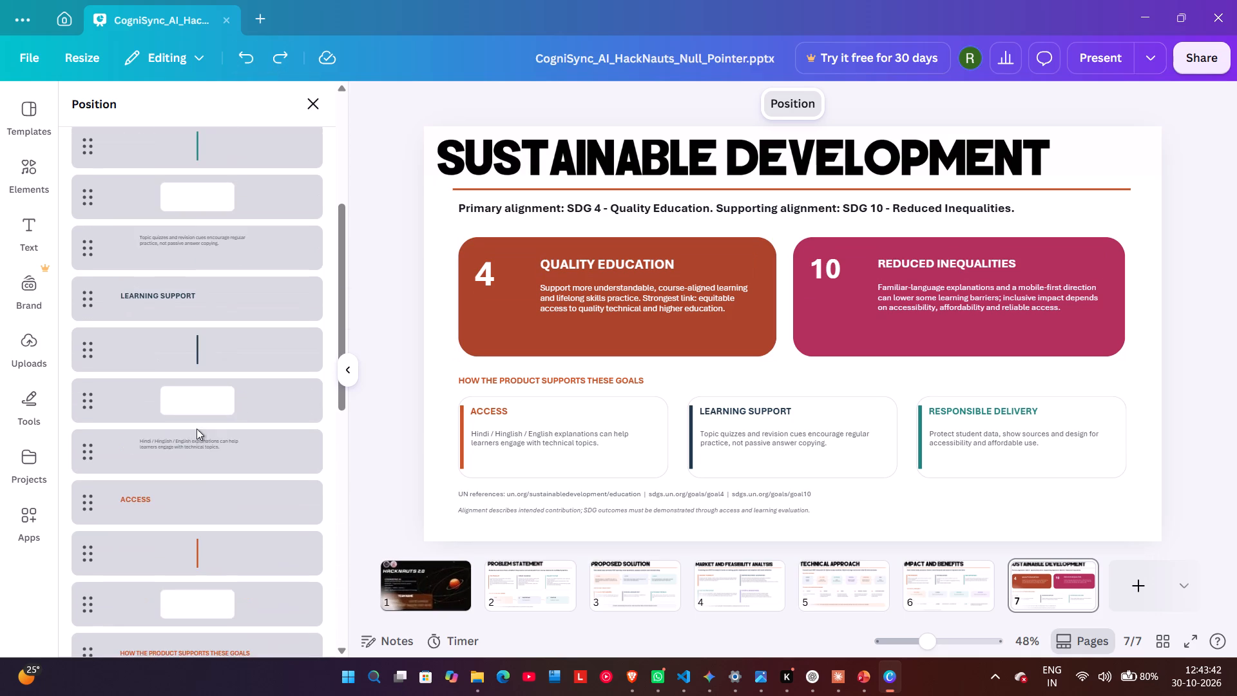
scroll(197, 429, "up", 3)
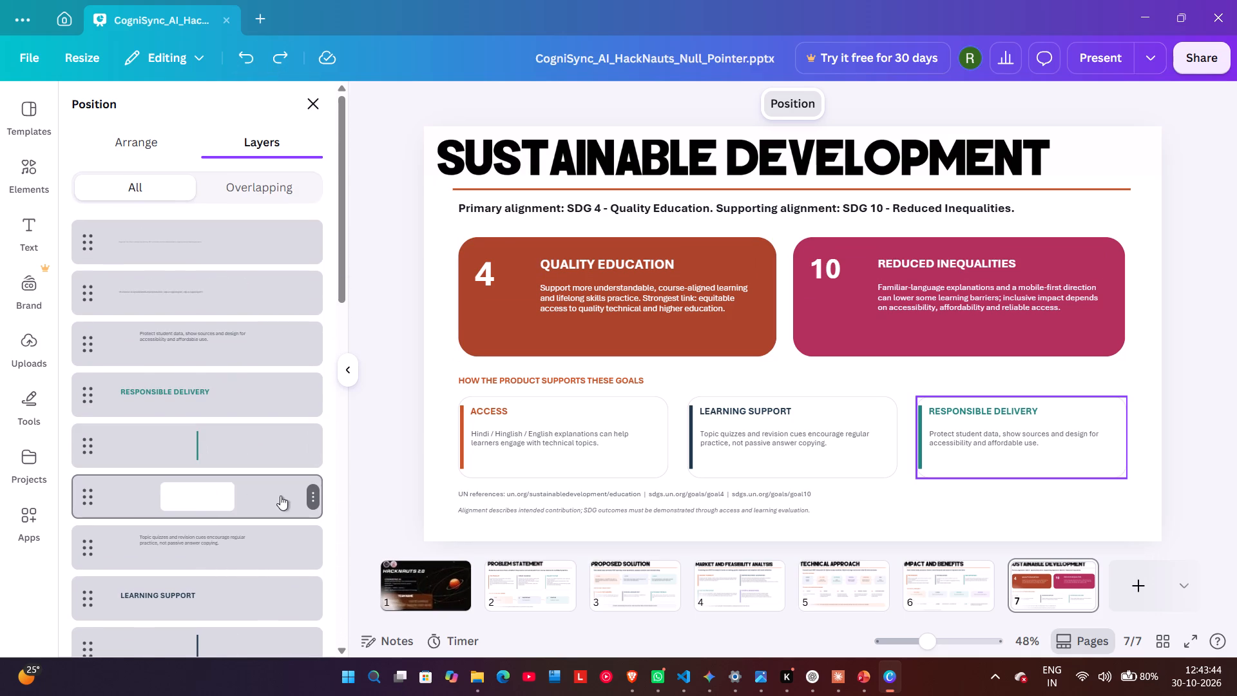
left_click(316, 496)
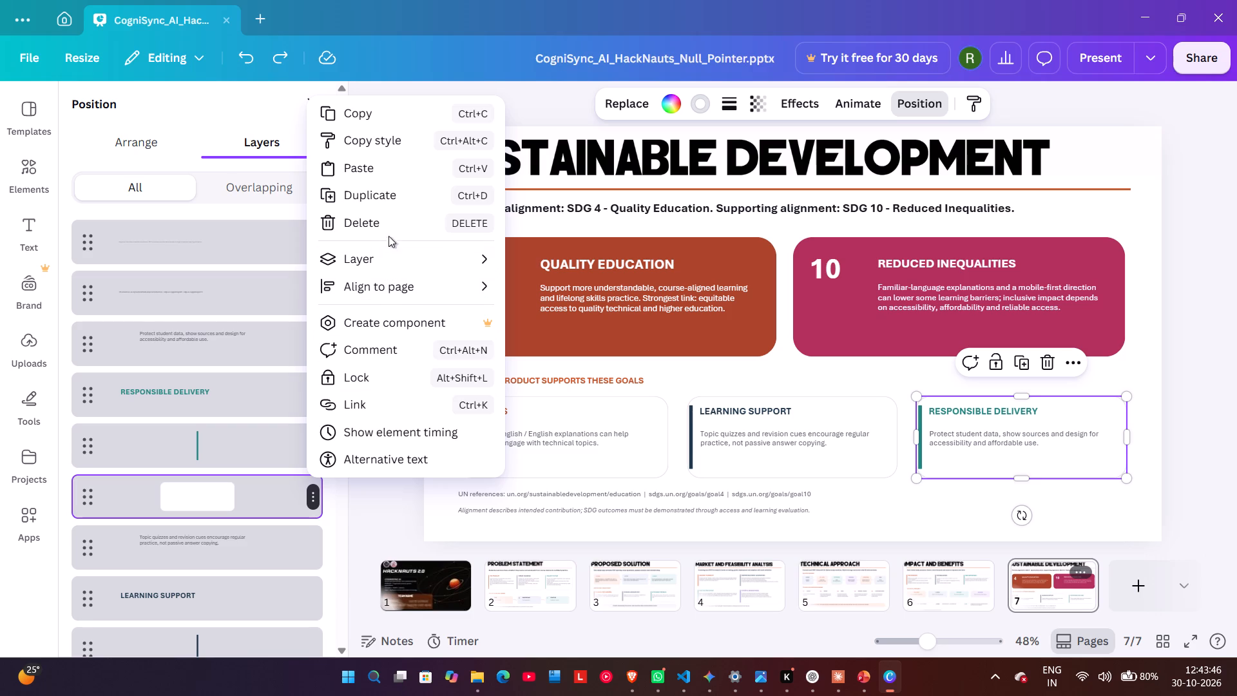
left_click(390, 224)
Examine the remaining layers of page 7, from the text elements down to the coloured cards.
scroll(255, 465, "down", 3)
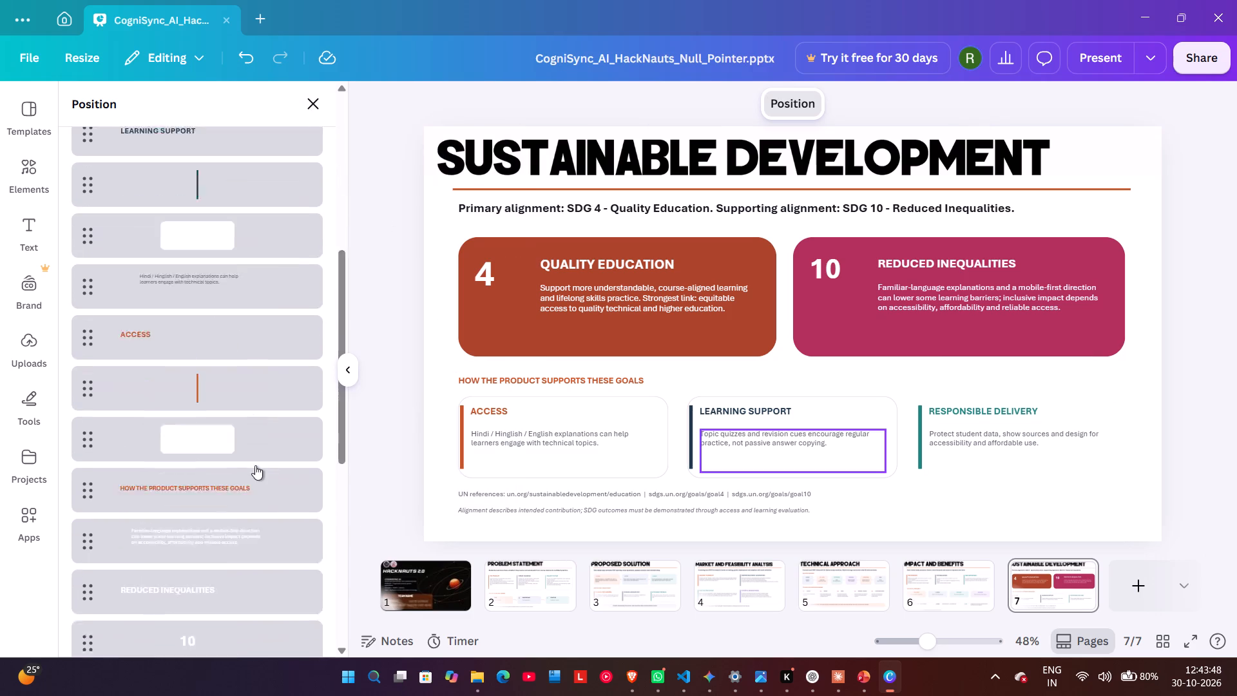
scroll(255, 465, "down", 2)
scroll(255, 465, "up", 7)
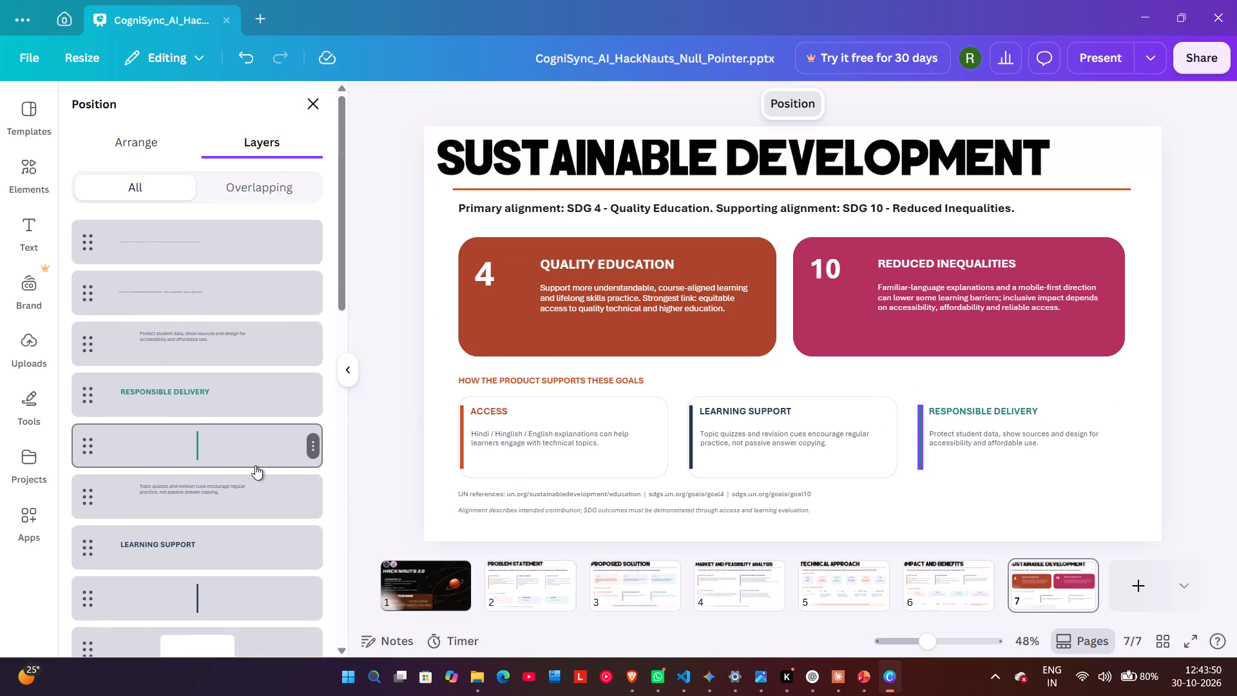
scroll(200, 536, "down", 3)
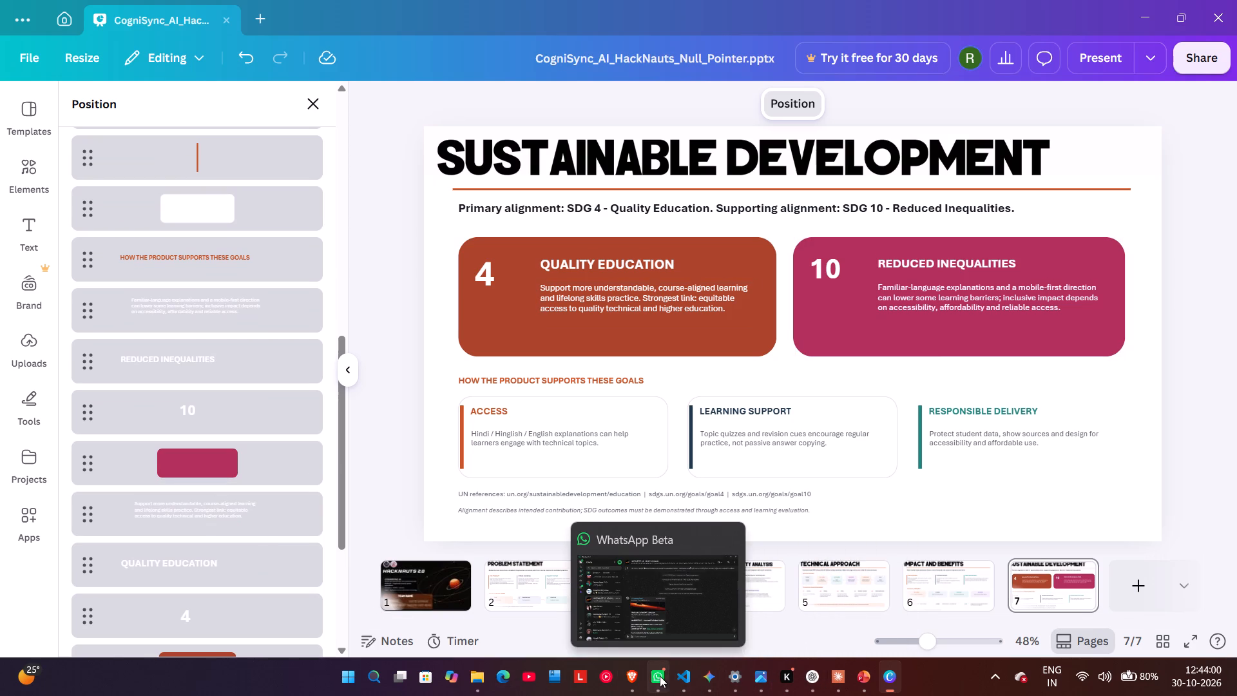
Switch to Brave, check the Problem Statement page of Copy of HACKNAUTS 2.0 PPT, and return to the Canva app.
left_click(636, 676)
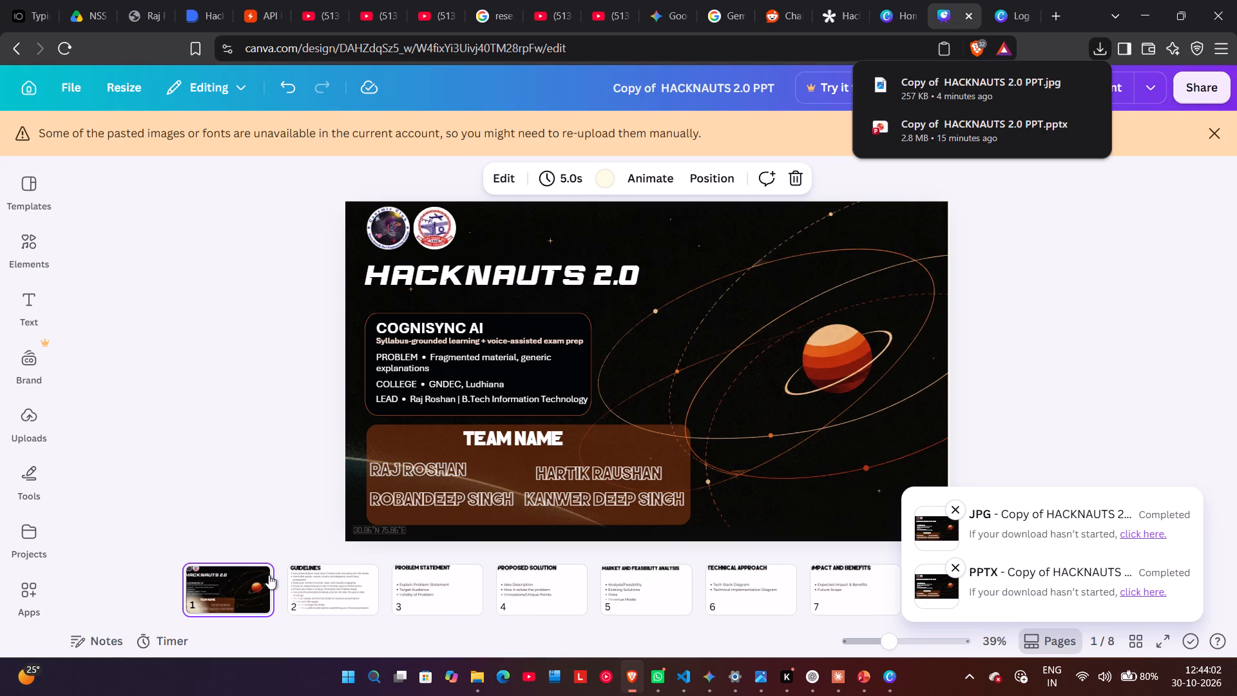
left_click(320, 586)
left_click(403, 580)
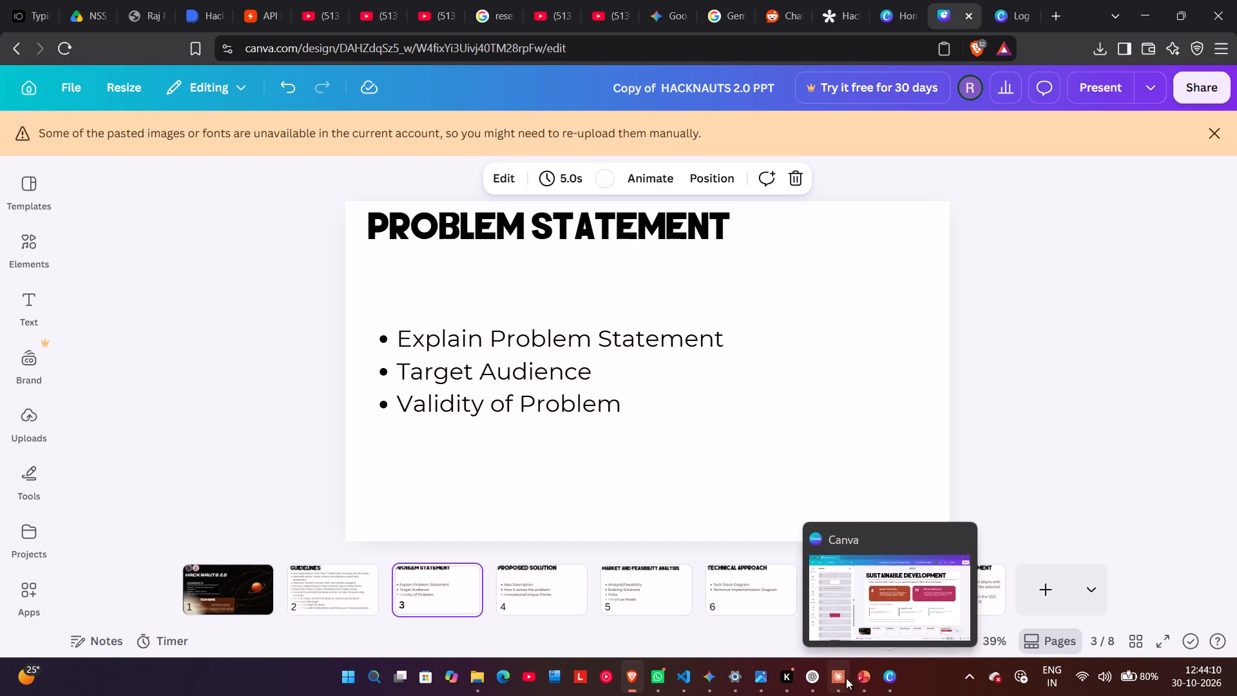
left_click(884, 675)
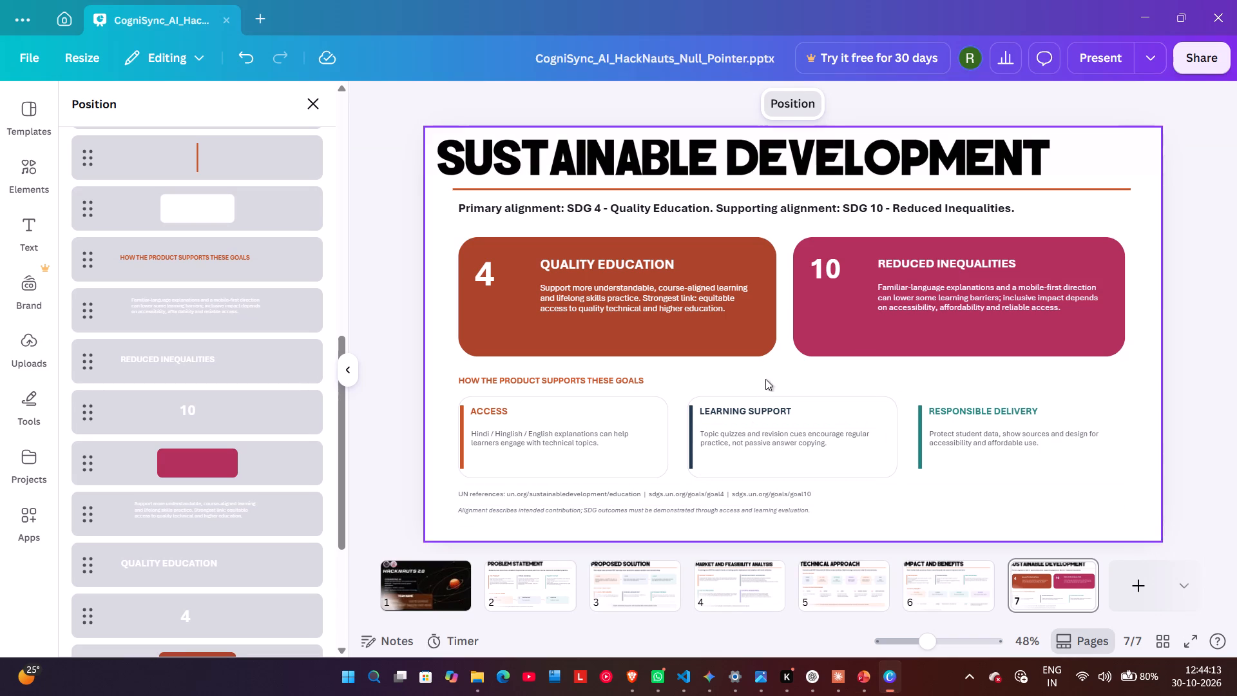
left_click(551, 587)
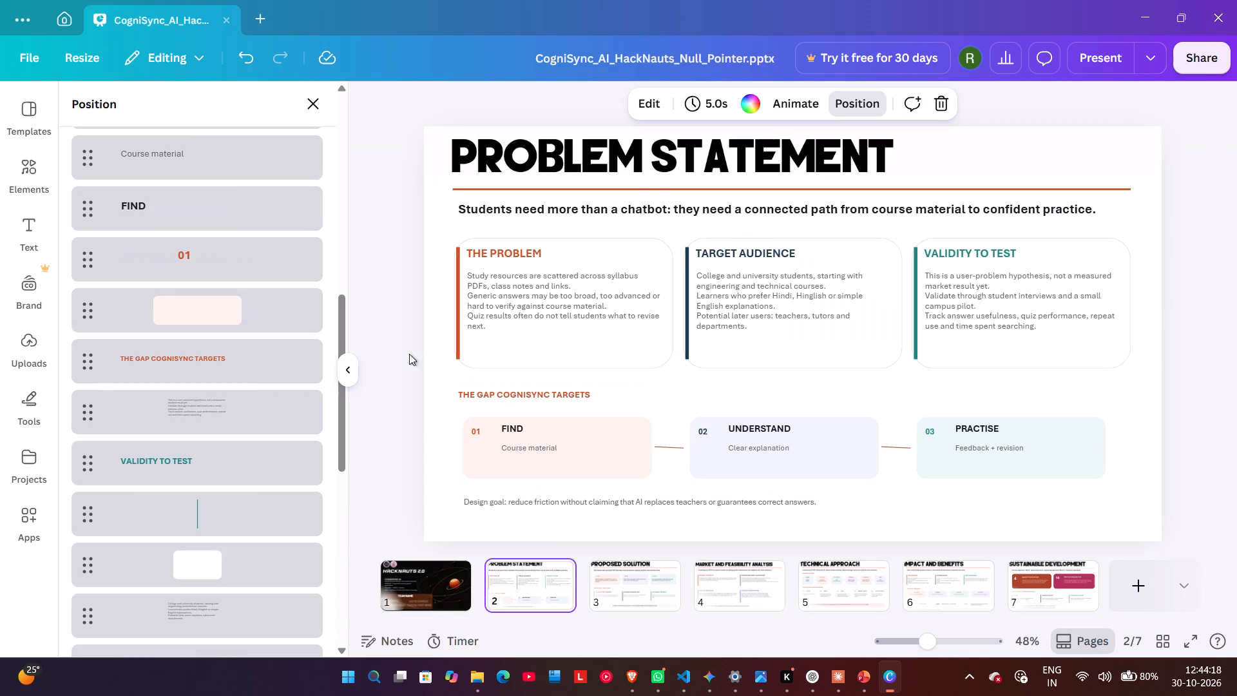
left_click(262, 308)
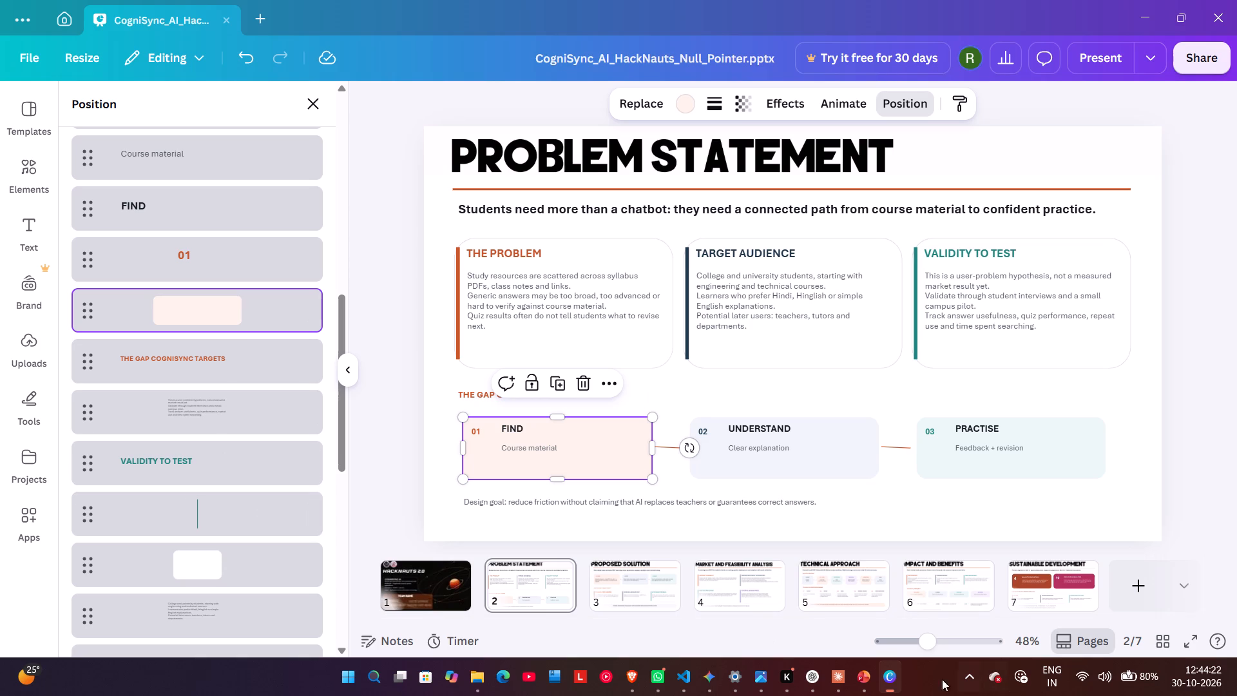
Undo the deletion of the white card behind Responsible Delivery on page 7, keeping page 1's title image full-page.
left_click(1055, 590)
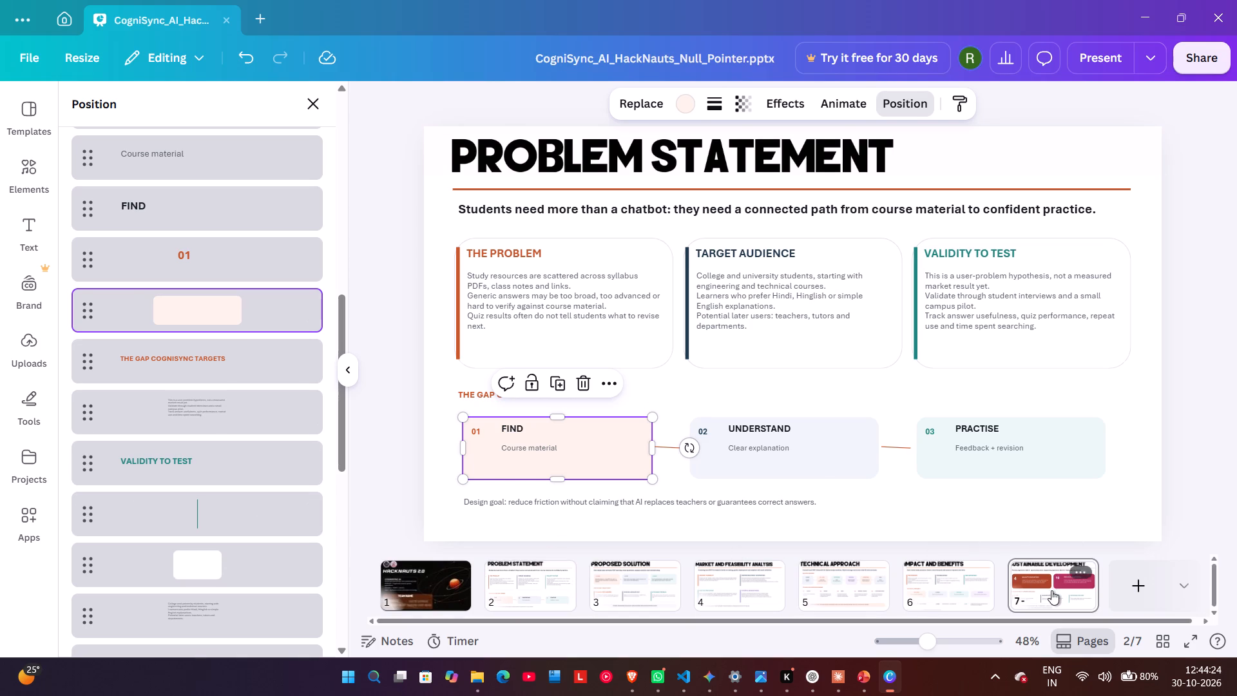
left_click(245, 57)
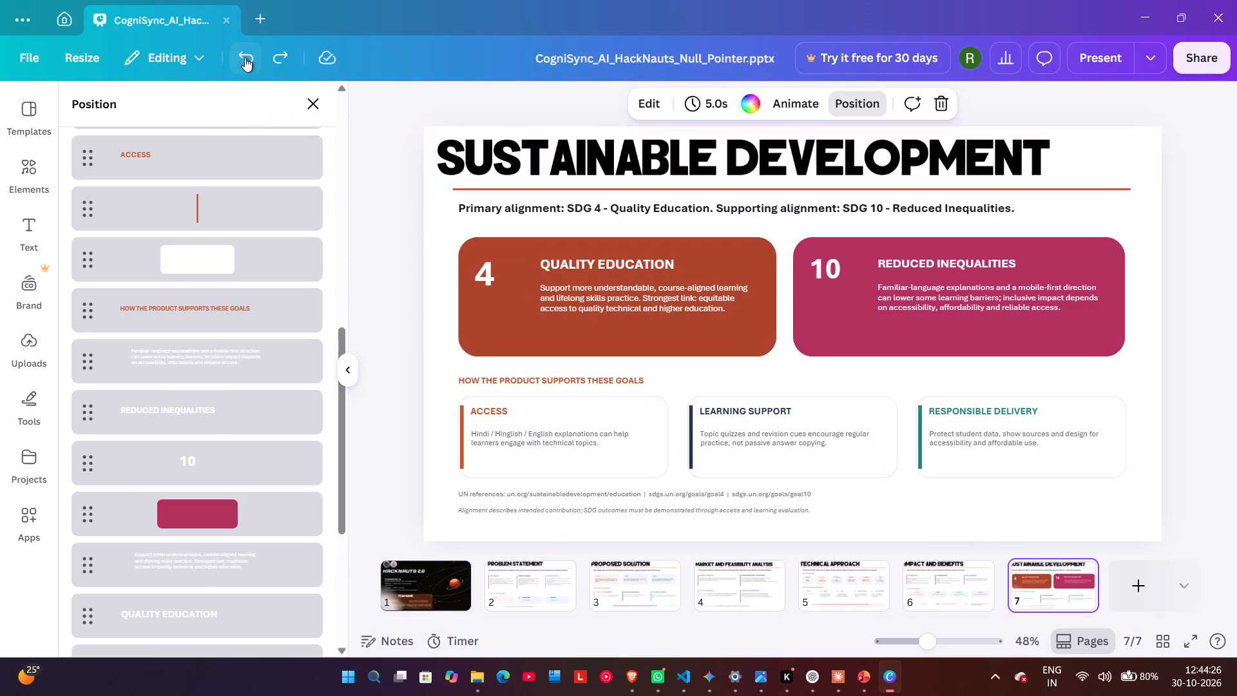
left_click(245, 57)
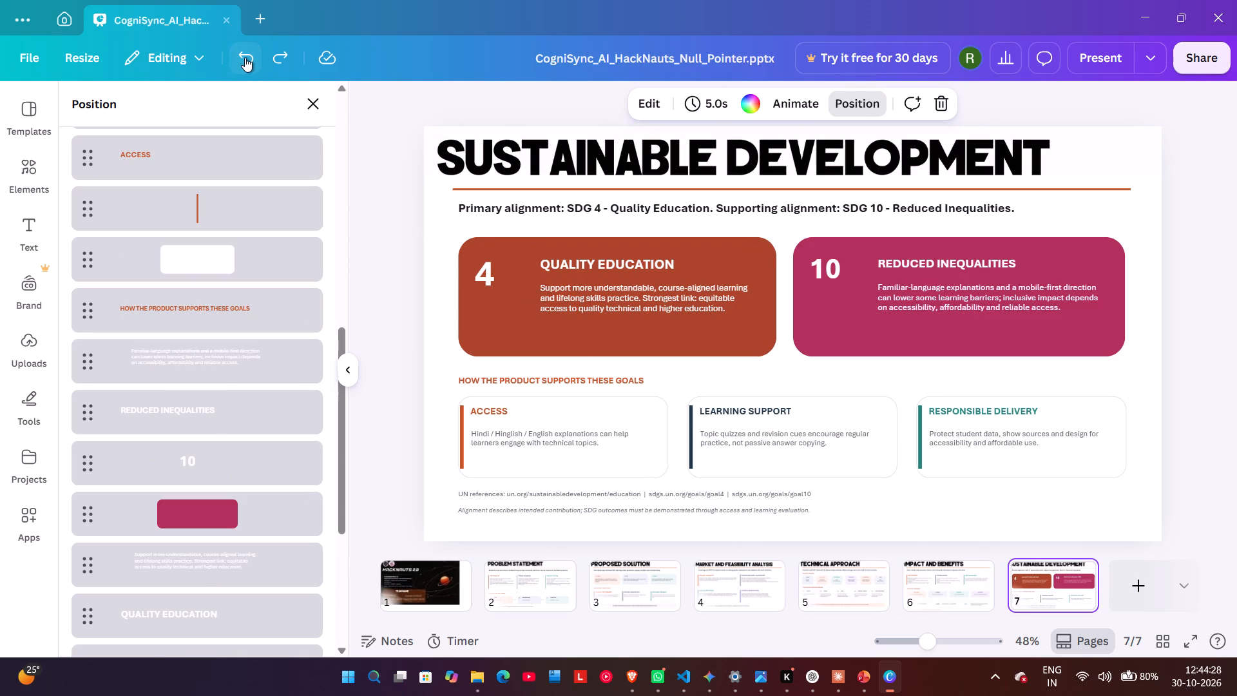
left_click(277, 57)
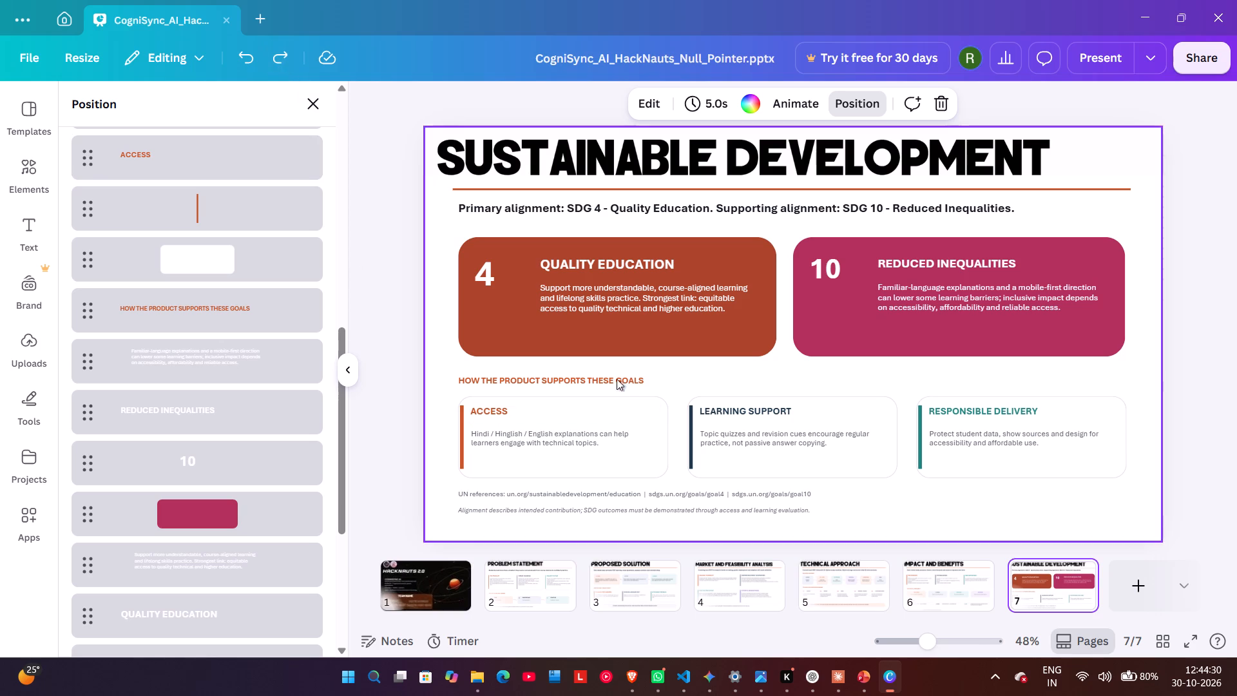
On page 2, extend the orange connector line between the Understand and Practise cards to the Practise card's edge.
scroll(638, 416, "down", 3)
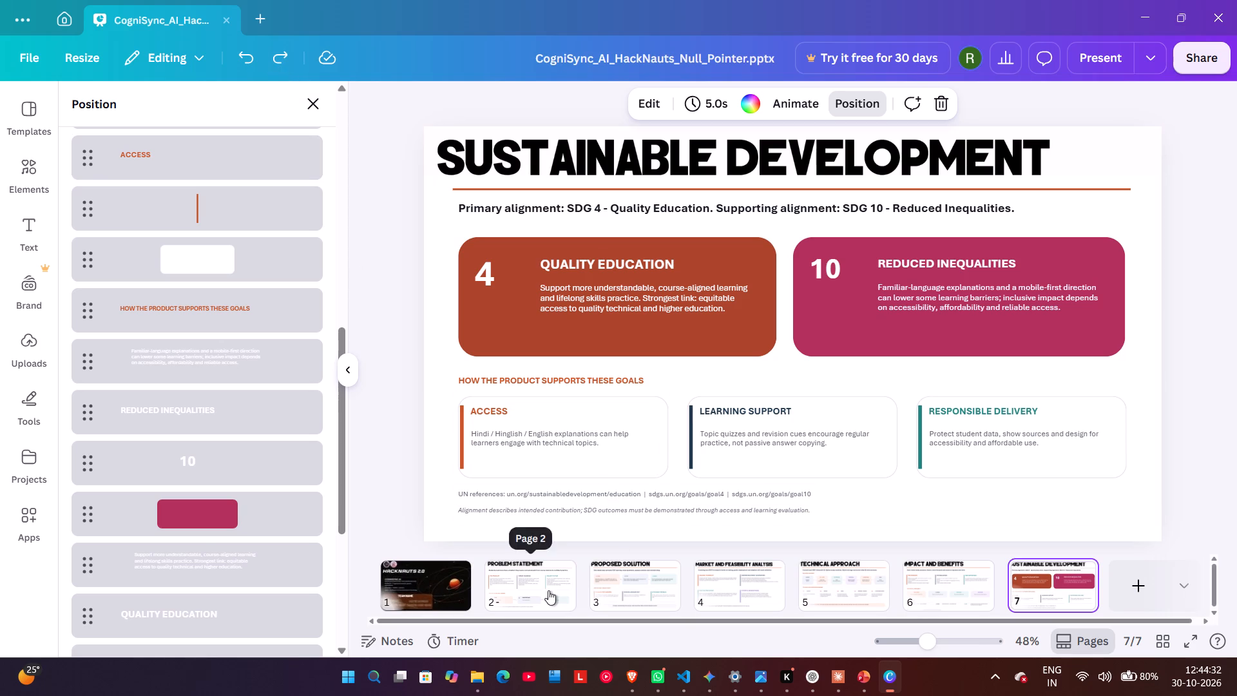
left_click(548, 590)
scroll(252, 449, "up", 1)
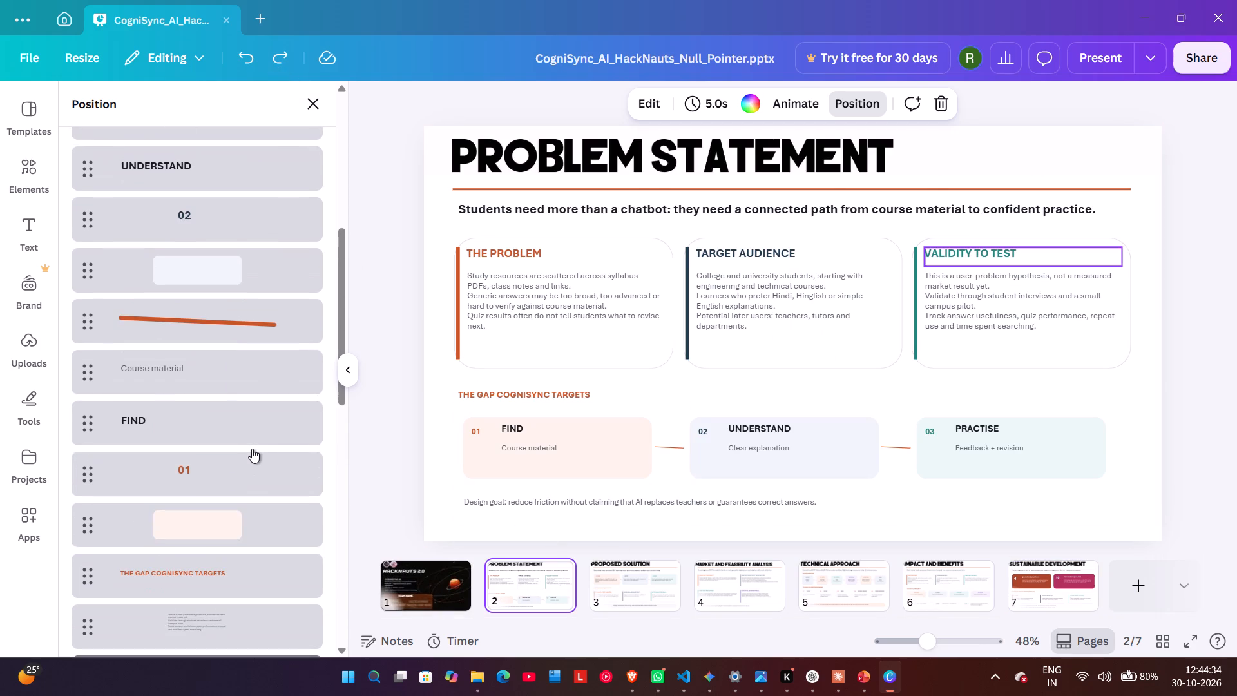
scroll(252, 449, "up", 4)
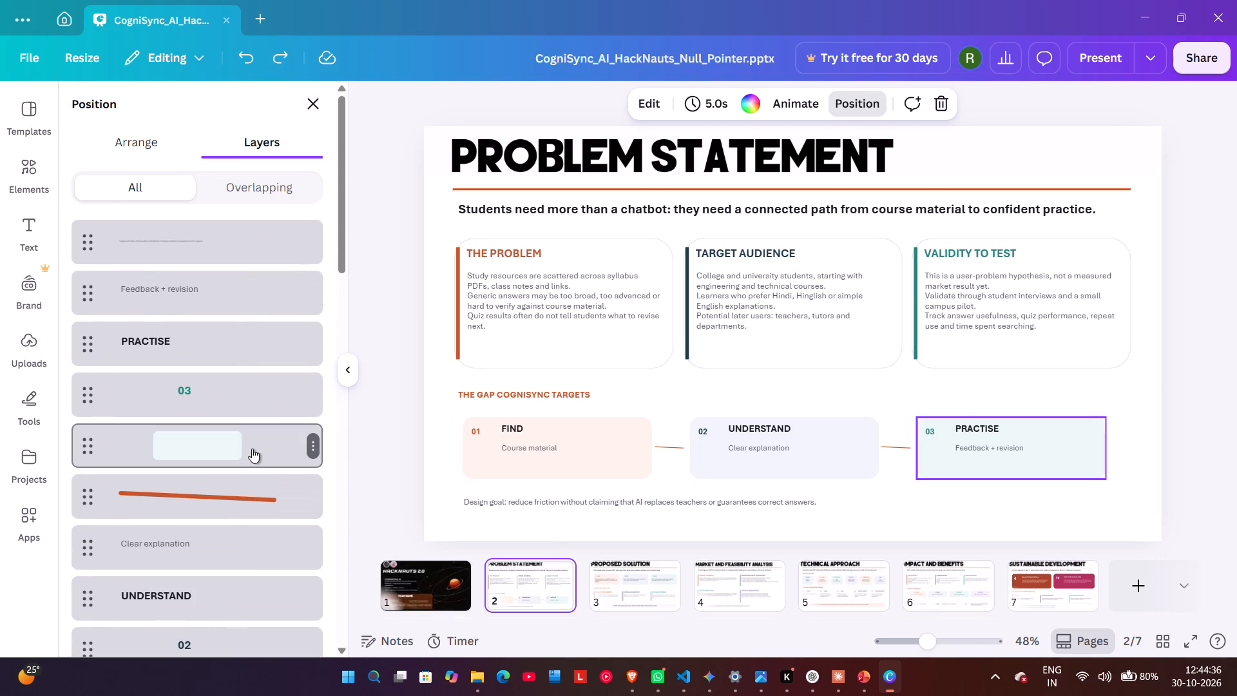
scroll(252, 449, "up", 1)
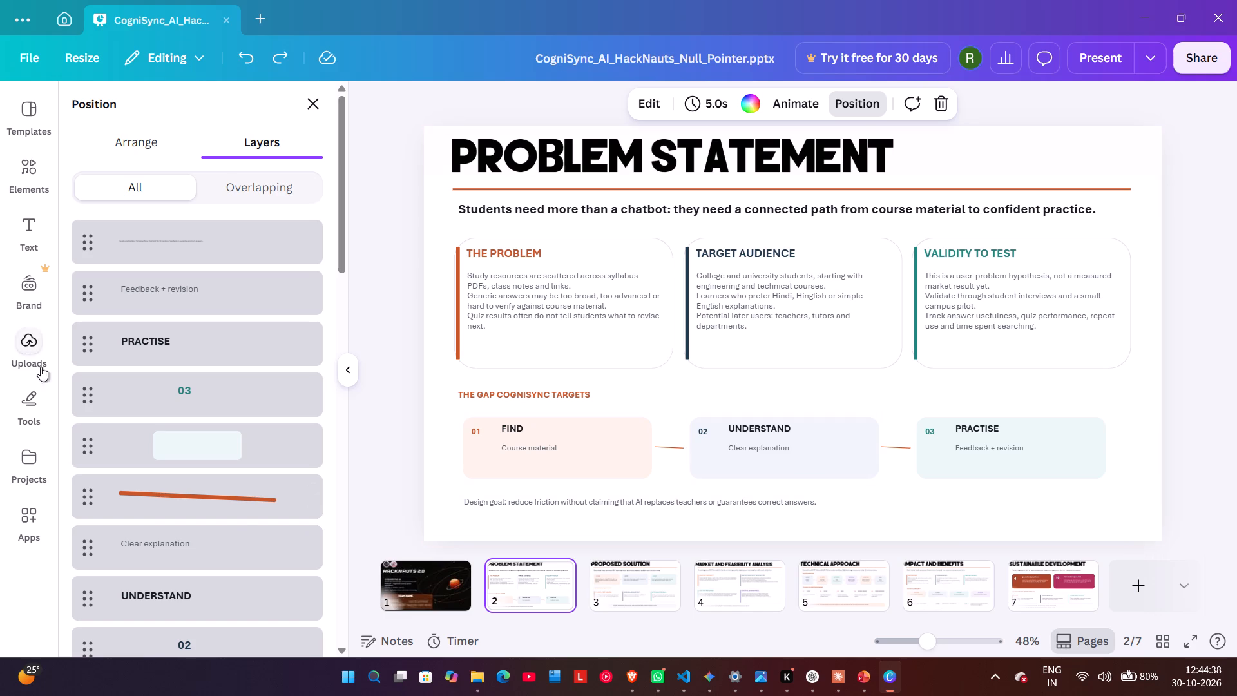
left_click(249, 499)
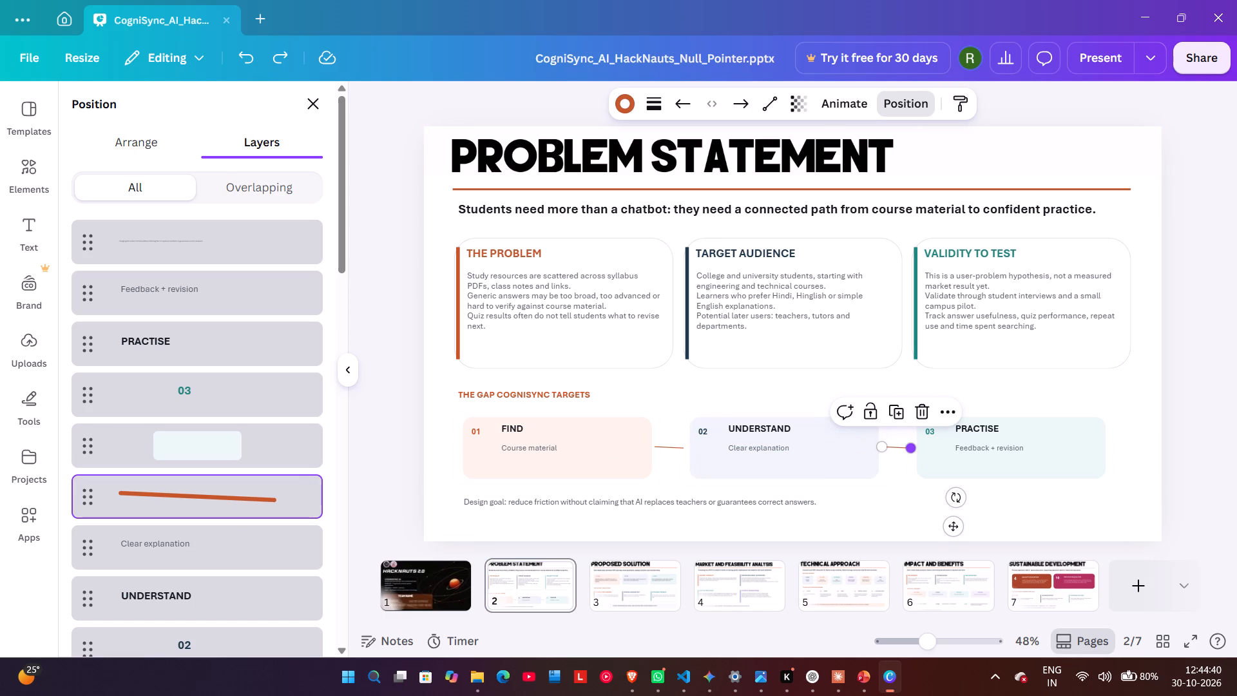
left_click(906, 452)
left_click(906, 453)
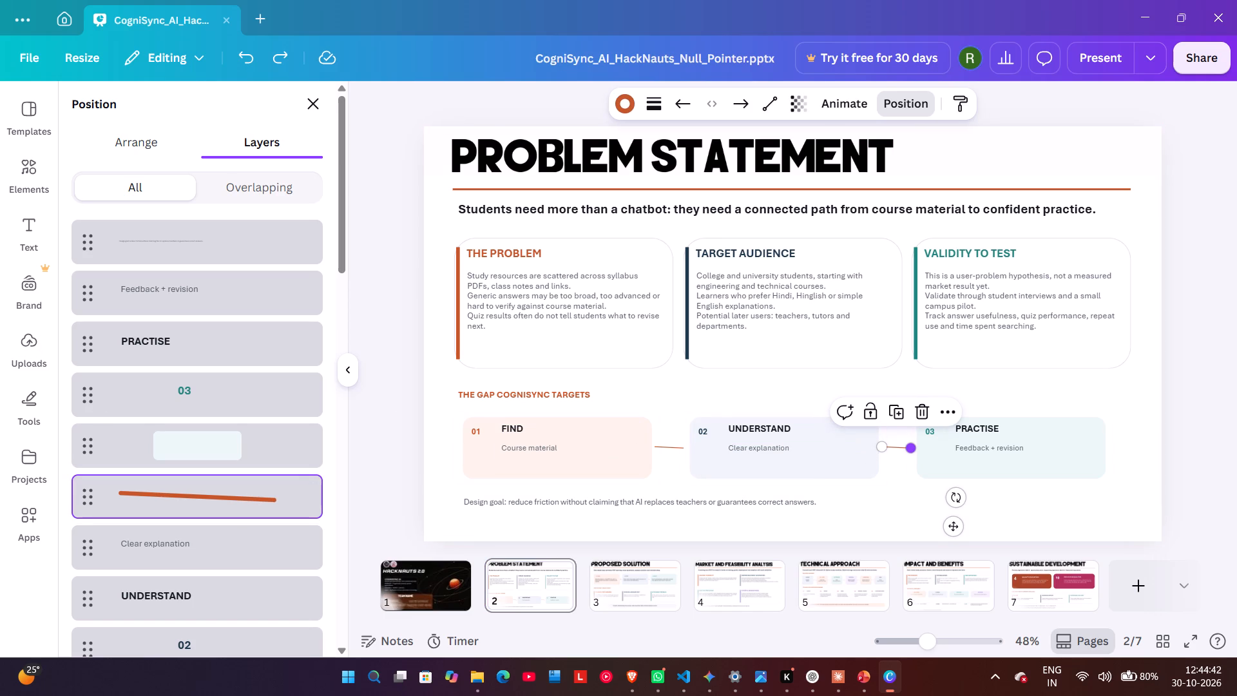
left_click(912, 447)
left_click(914, 443)
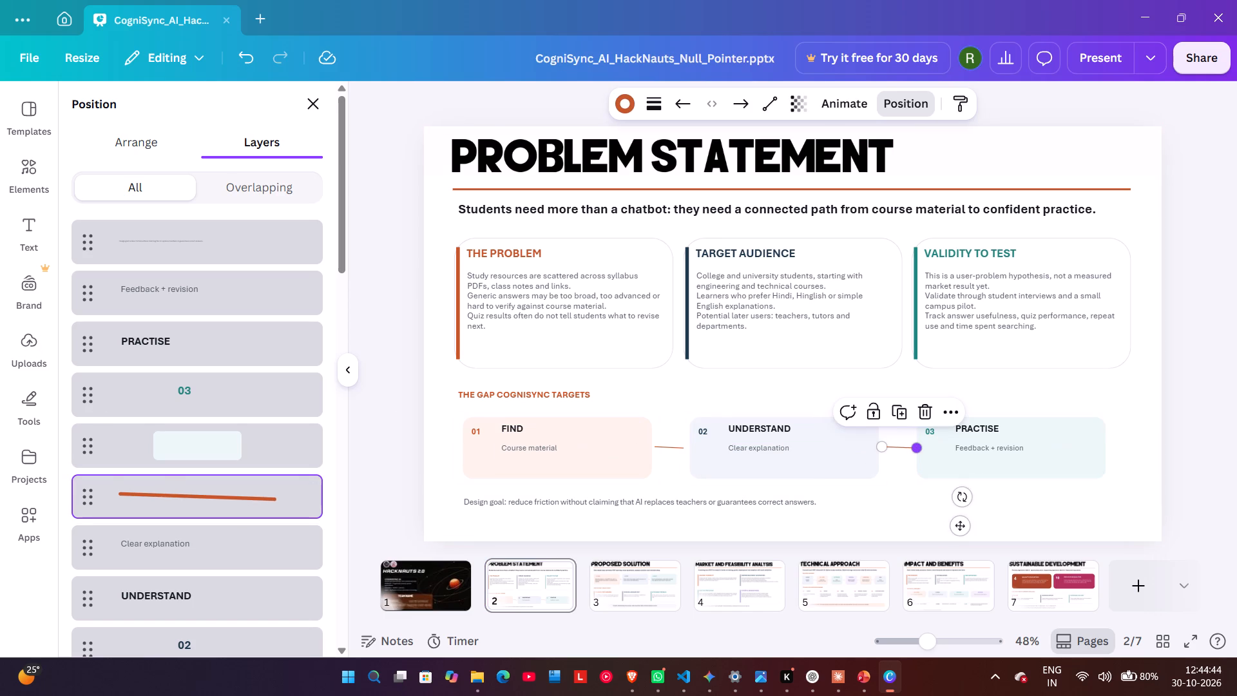
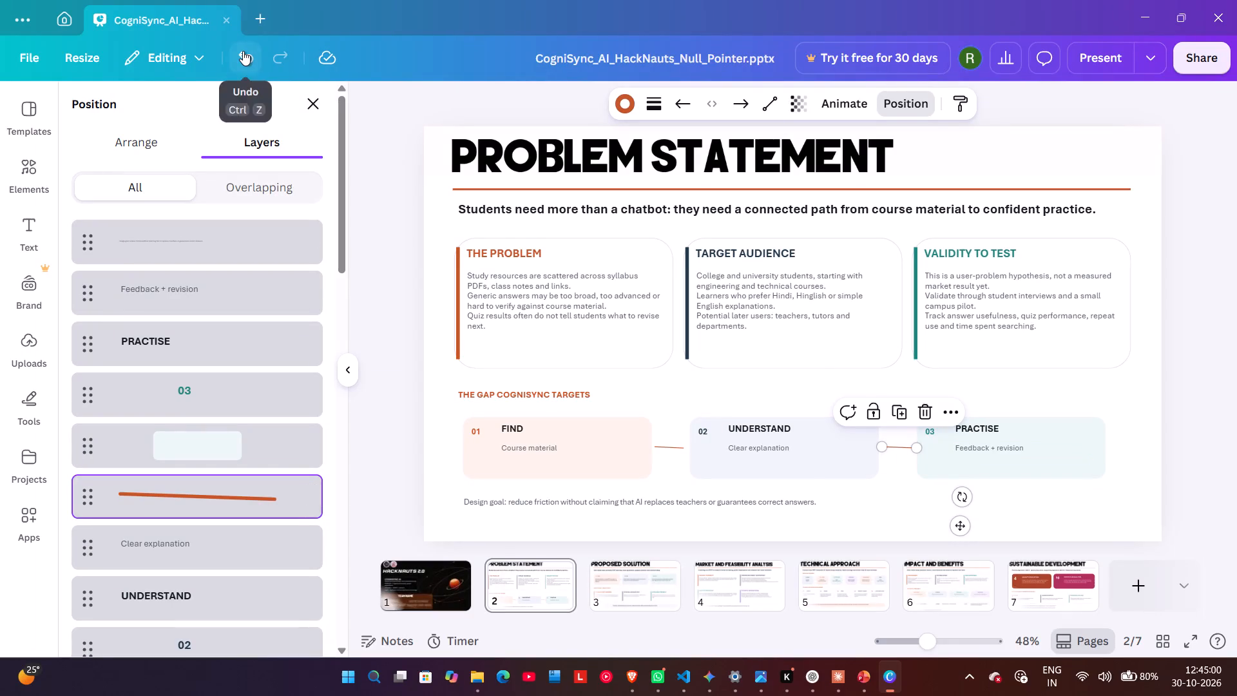
Undo the extension of page 2's orange connector between Understand and Practise, keeping page 1's title image full-page.
left_click(243, 51)
left_click(243, 51)
left_click(243, 51)
left_click(243, 51)
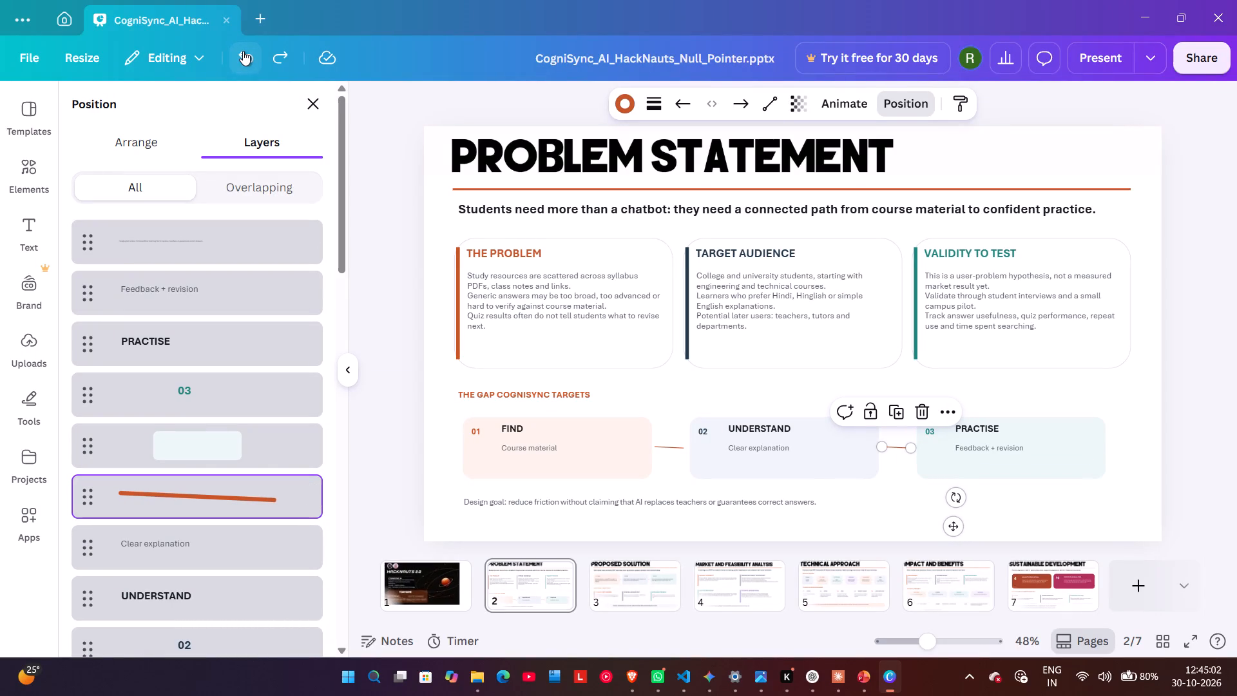
left_click(274, 53)
left_click(274, 53)
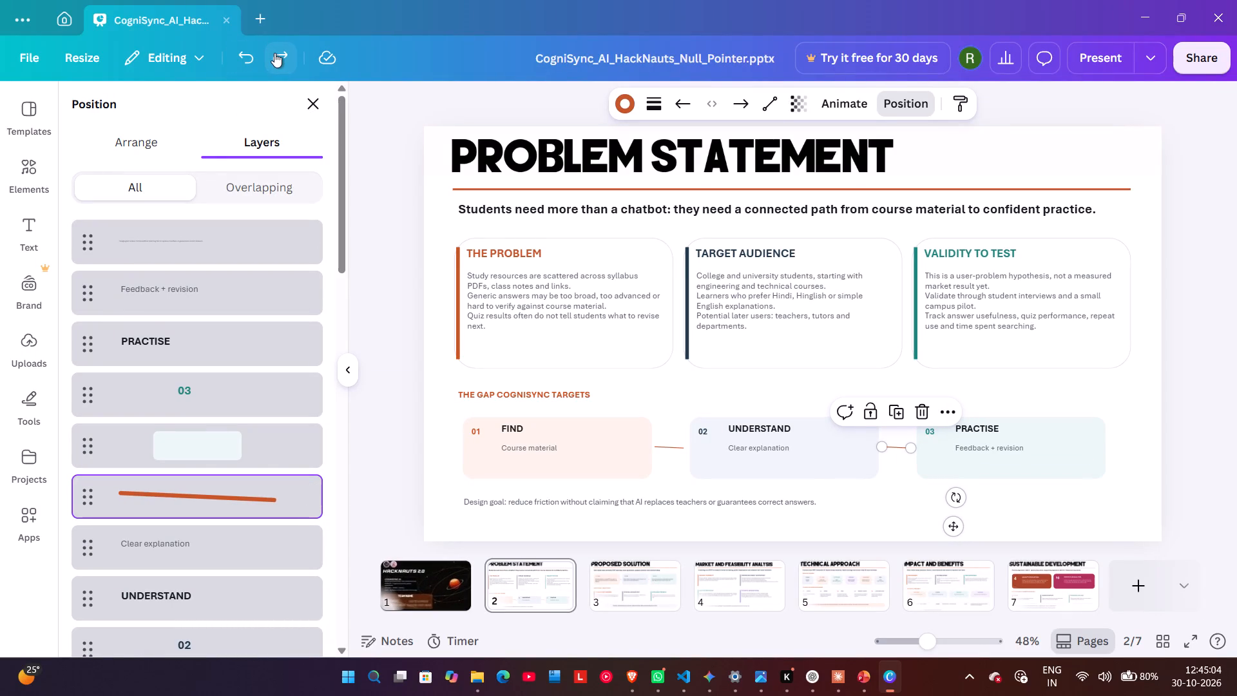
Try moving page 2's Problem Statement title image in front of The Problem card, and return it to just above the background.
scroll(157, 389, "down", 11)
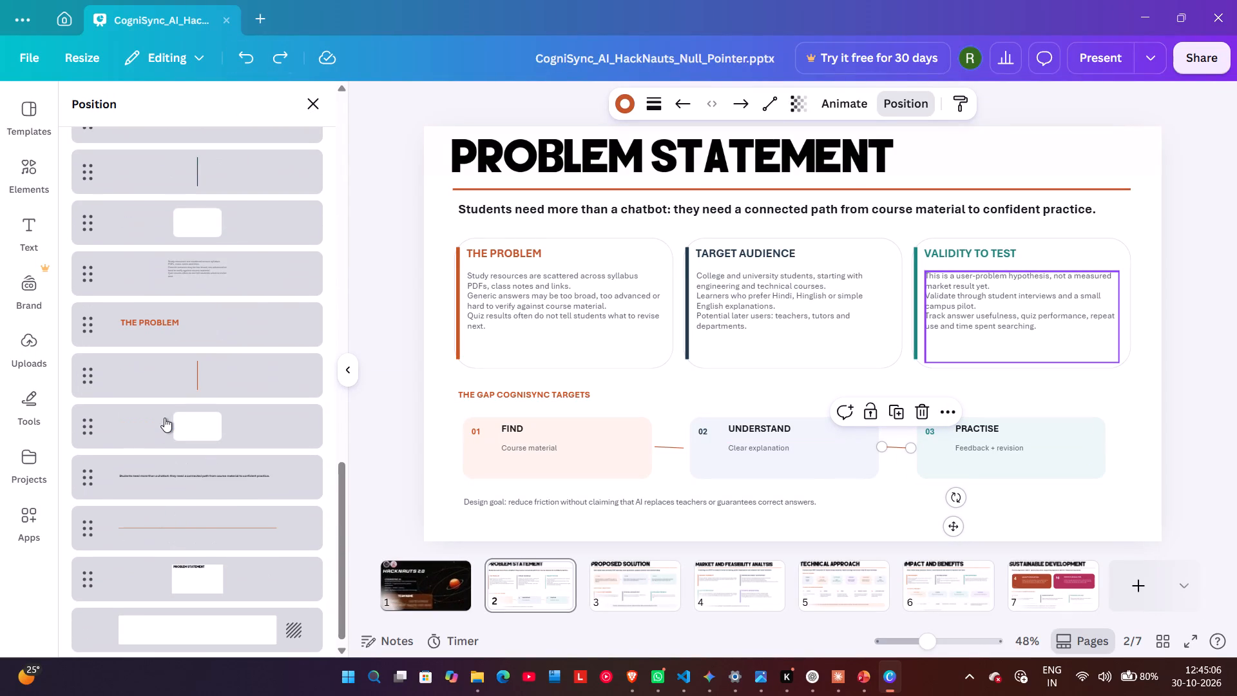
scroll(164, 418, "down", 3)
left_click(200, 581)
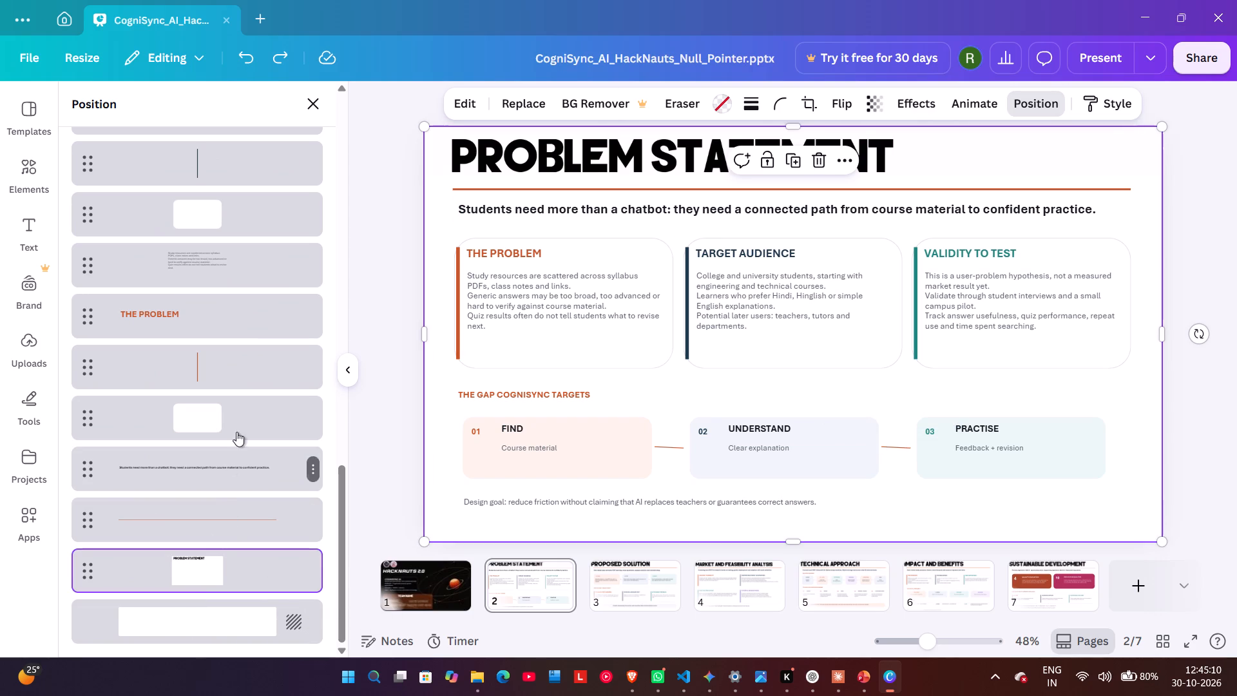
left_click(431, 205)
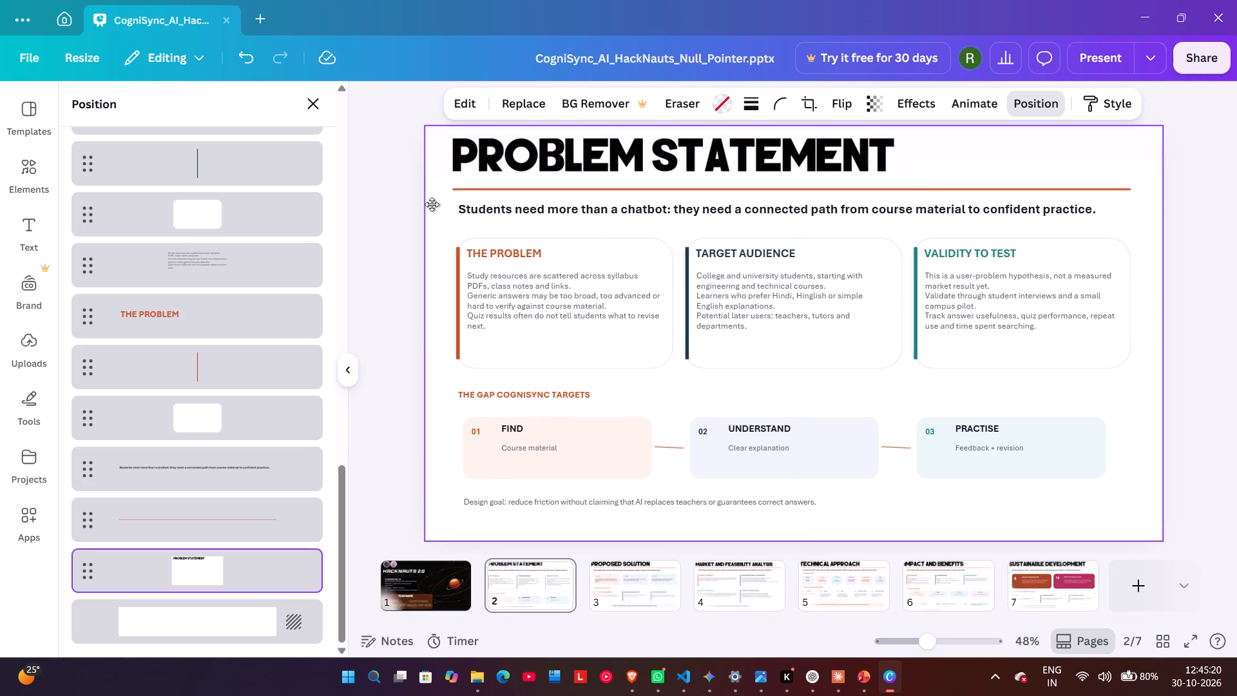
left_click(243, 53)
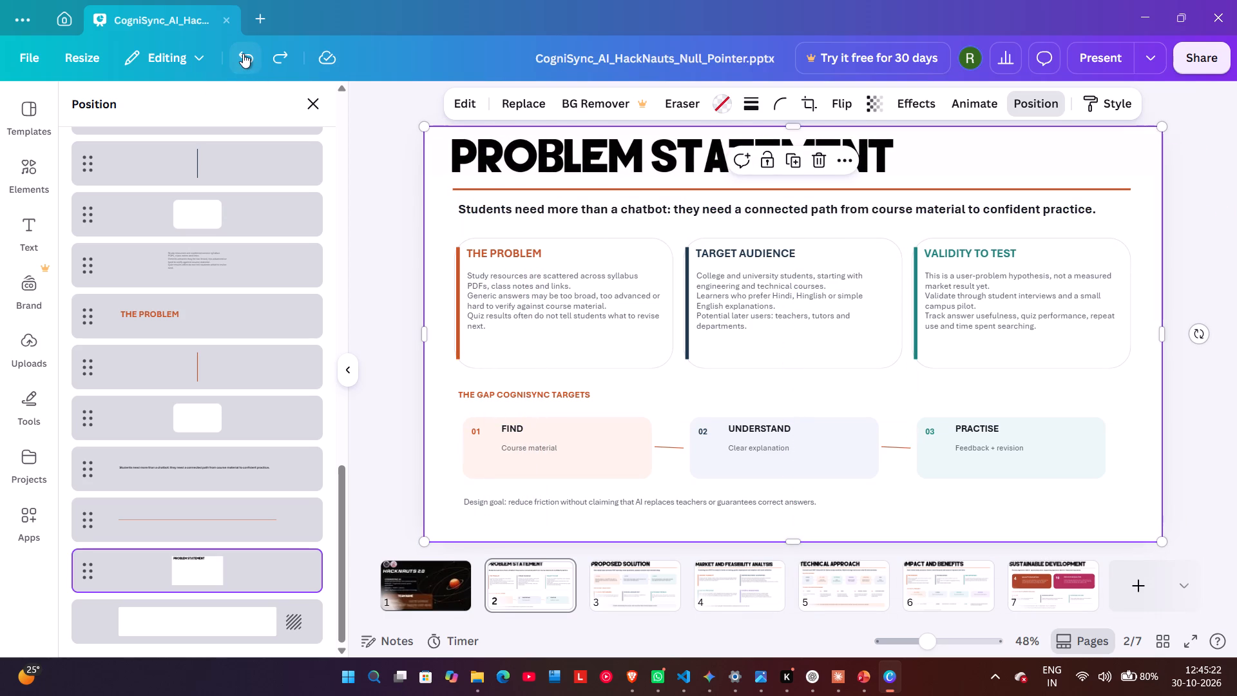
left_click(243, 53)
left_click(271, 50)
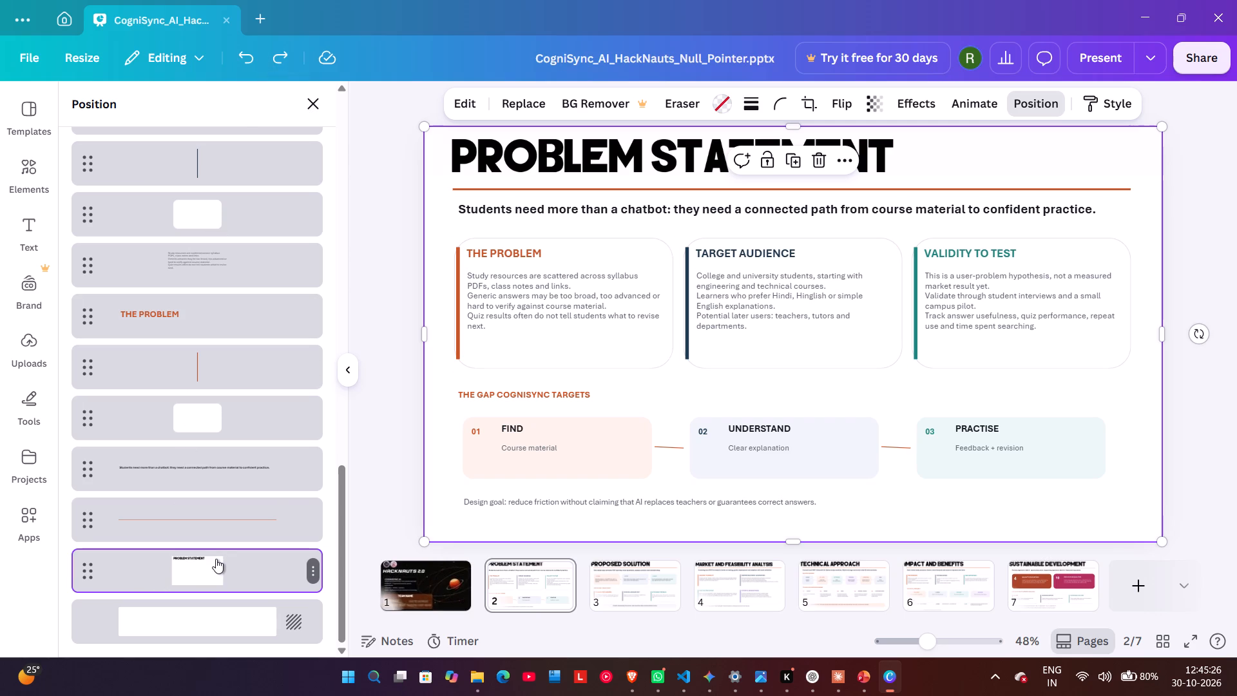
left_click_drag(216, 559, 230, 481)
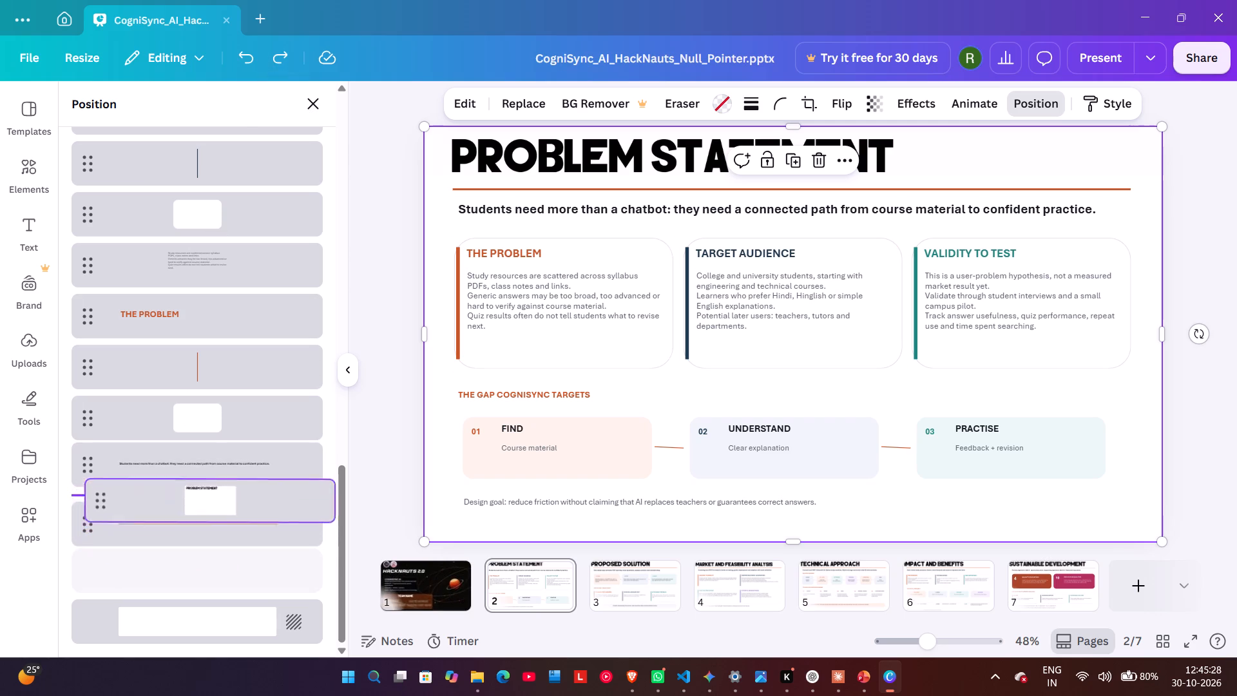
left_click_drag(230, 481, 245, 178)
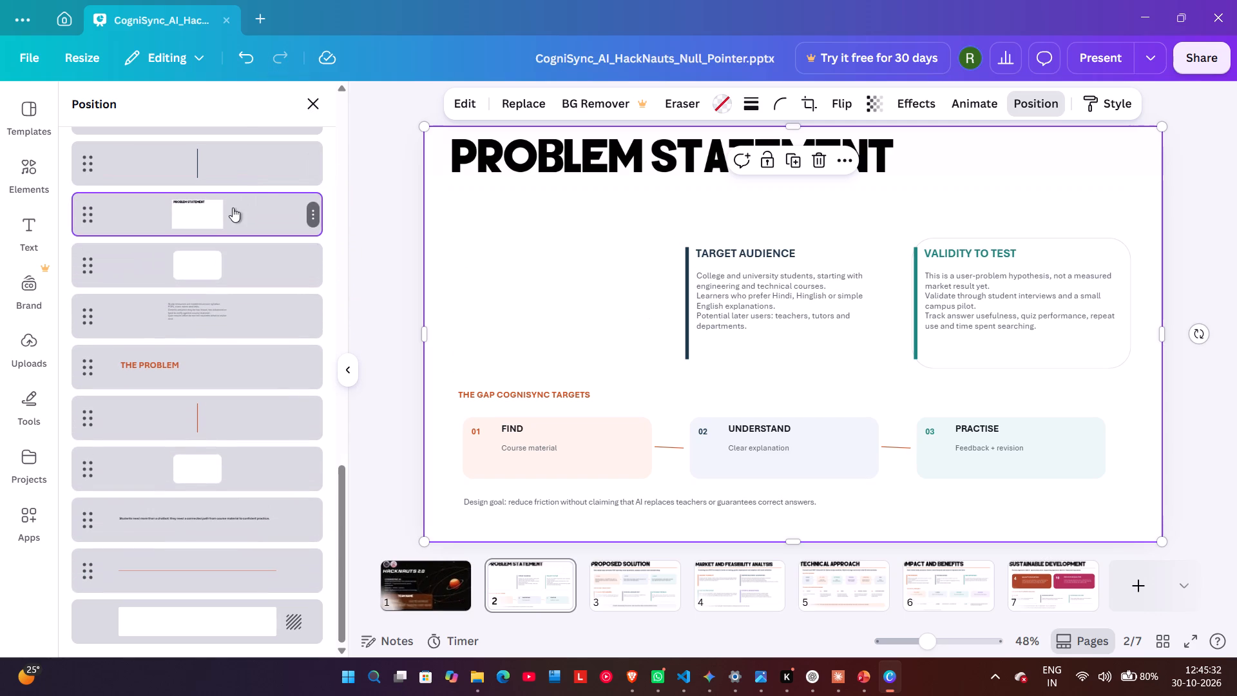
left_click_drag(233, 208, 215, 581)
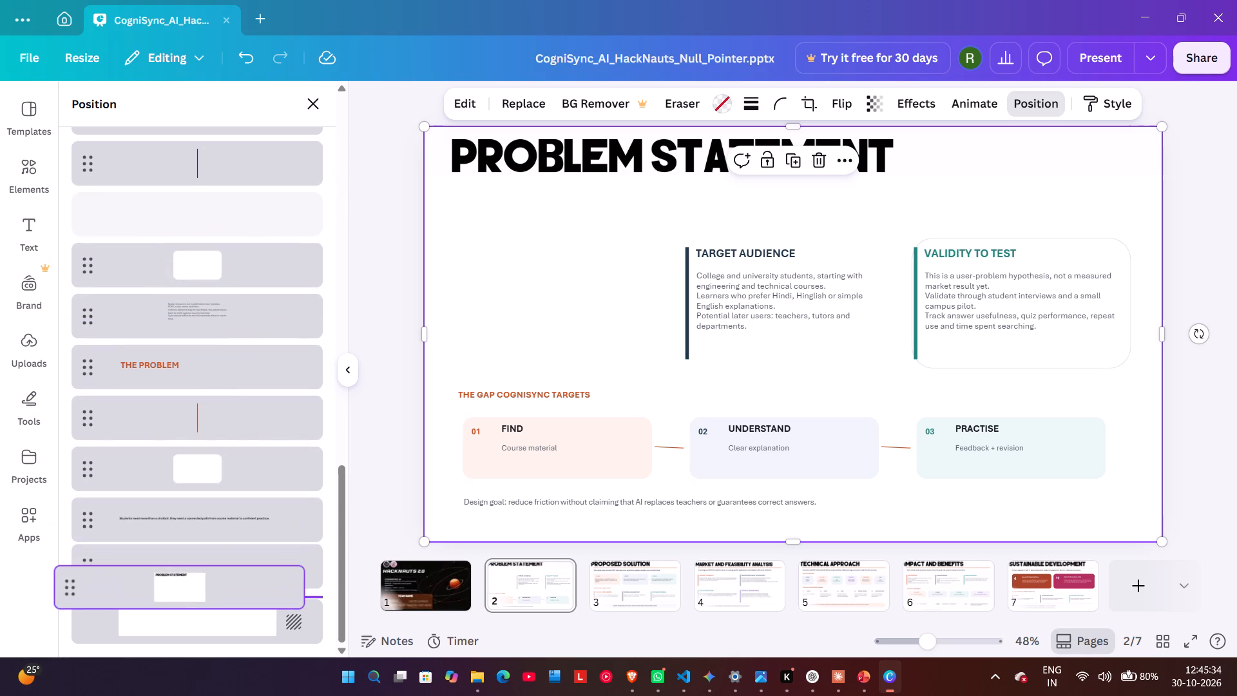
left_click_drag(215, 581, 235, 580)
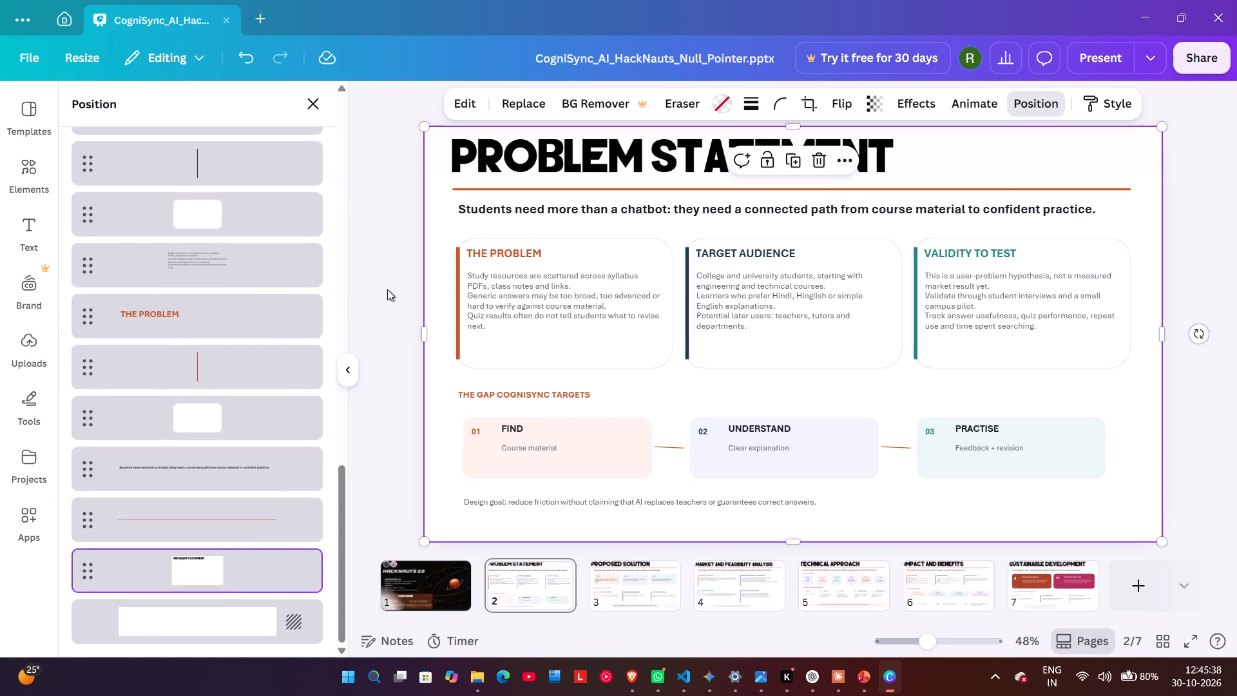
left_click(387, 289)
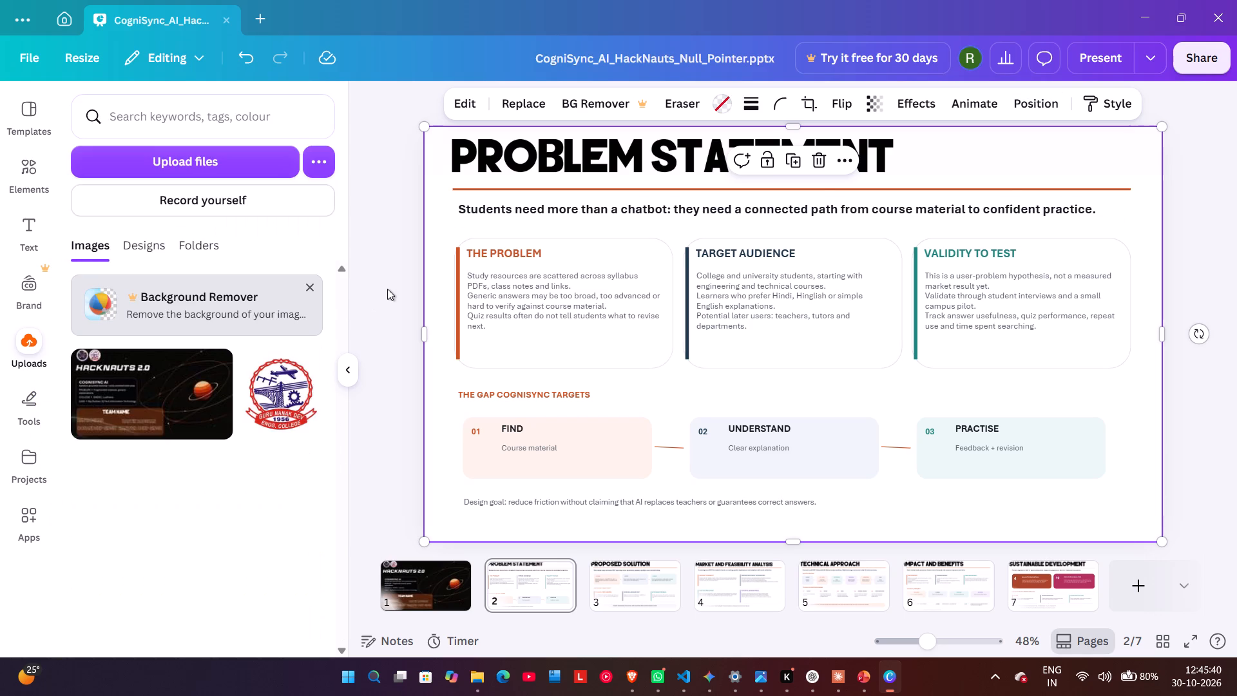
Review pages 3 to 6 of the deck, from Proposed Solution to Impact and Benefits, and return to page 1.
left_click(622, 578)
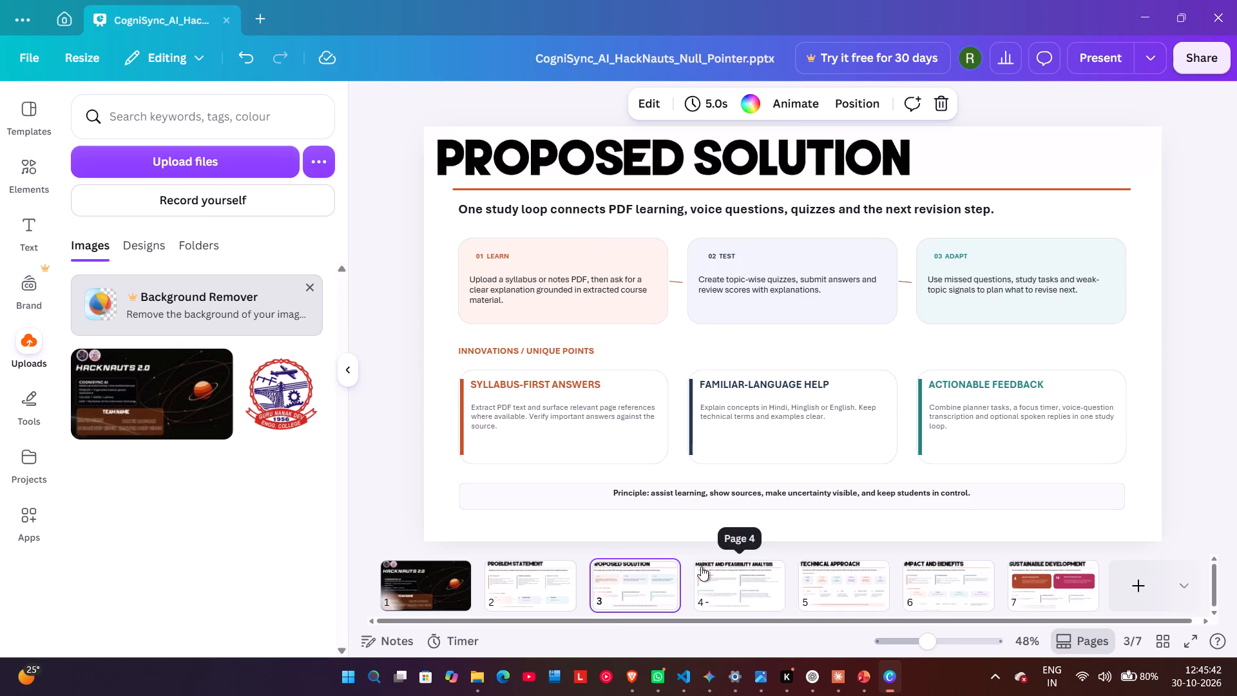
left_click(759, 590)
left_click(825, 579)
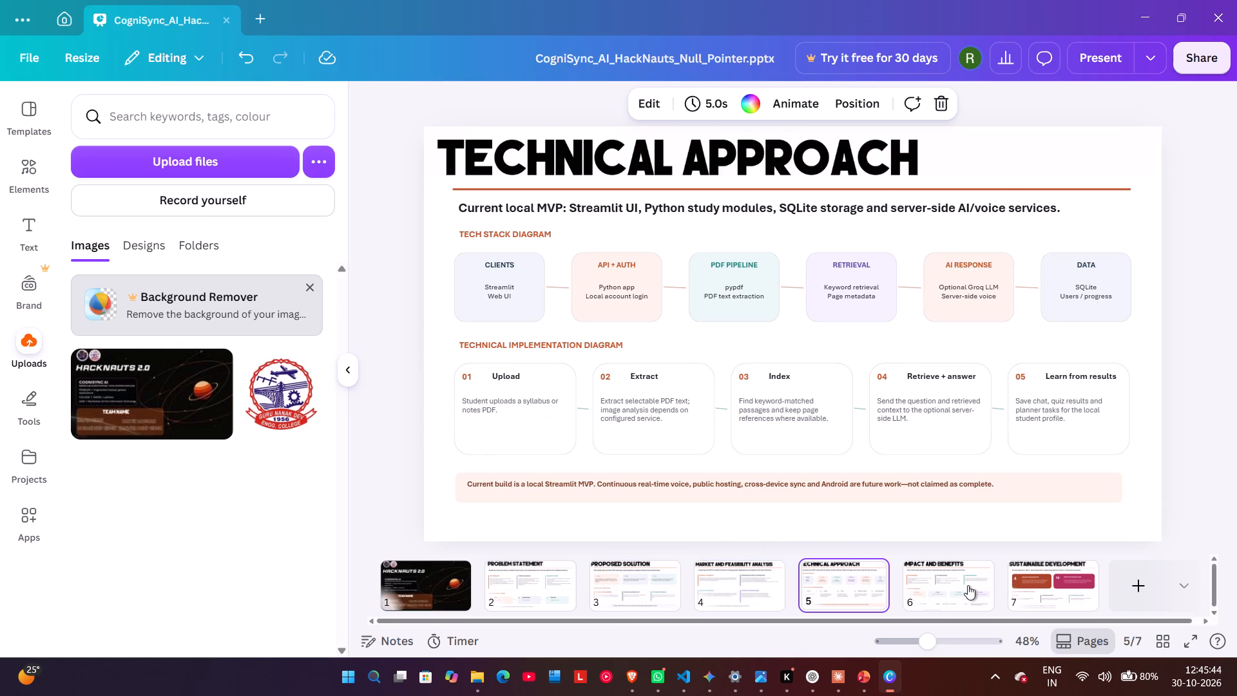
left_click(968, 585)
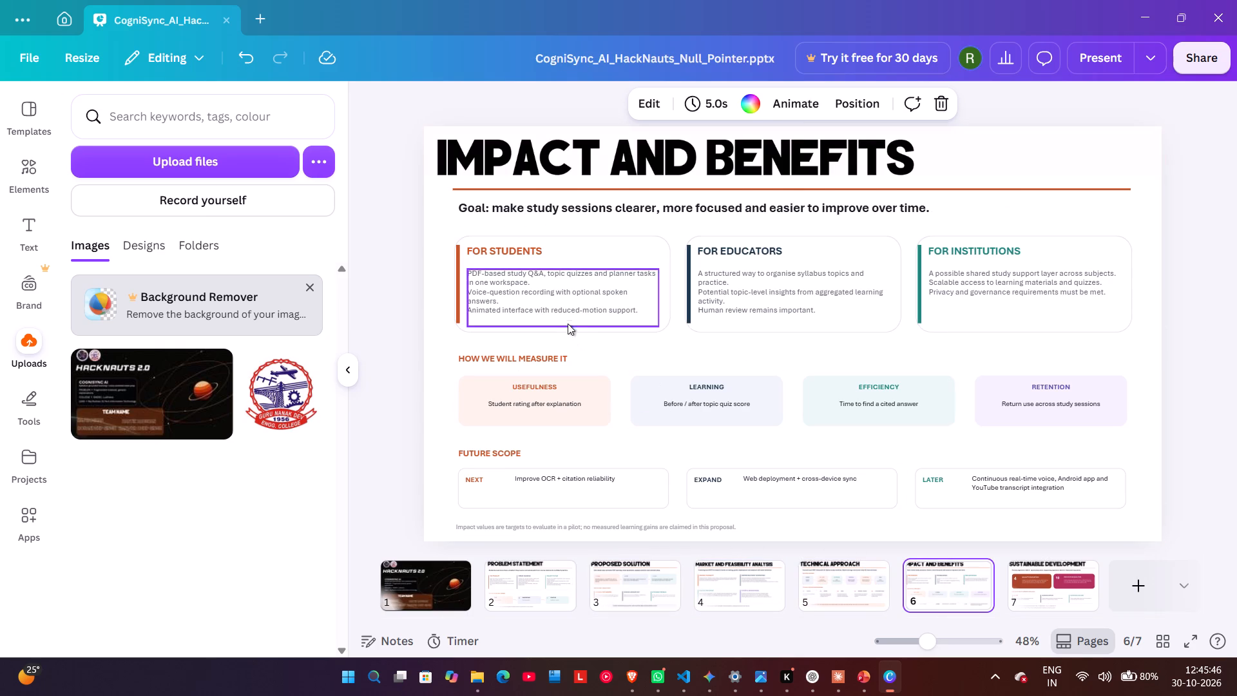
left_click(623, 226)
left_click(623, 226)
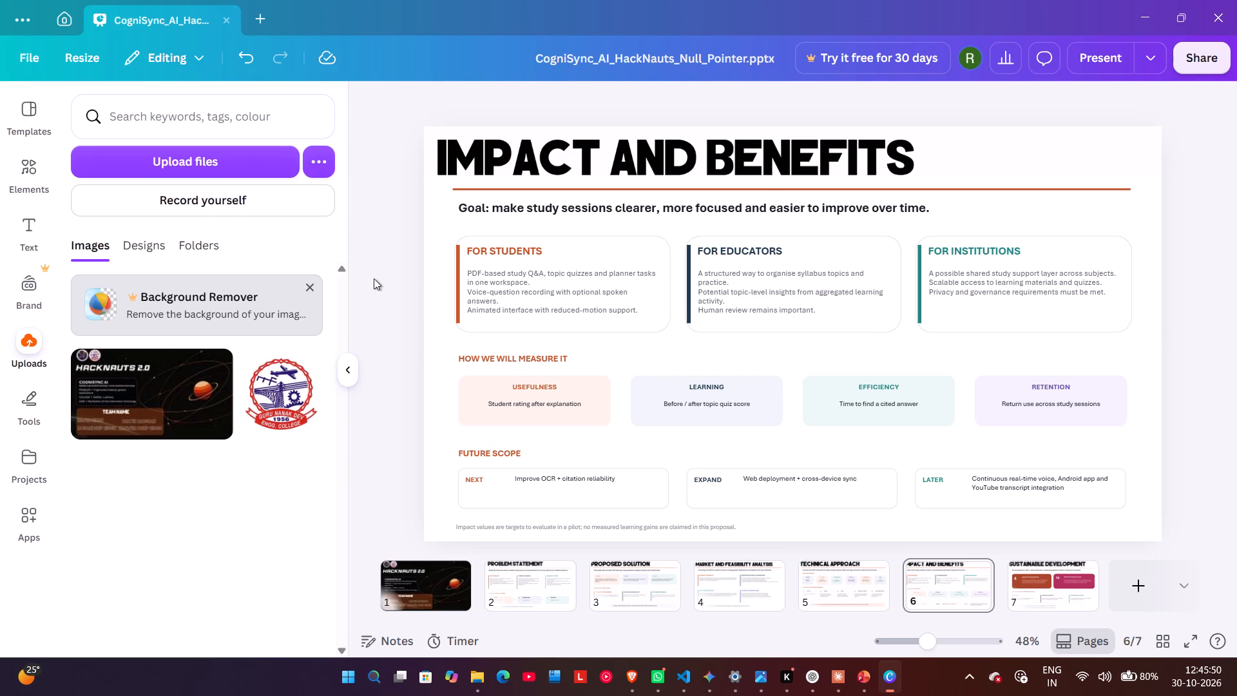
left_click(374, 278)
left_click(417, 585)
Download all pages of the deck as a PPTX file.
left_click(1209, 64)
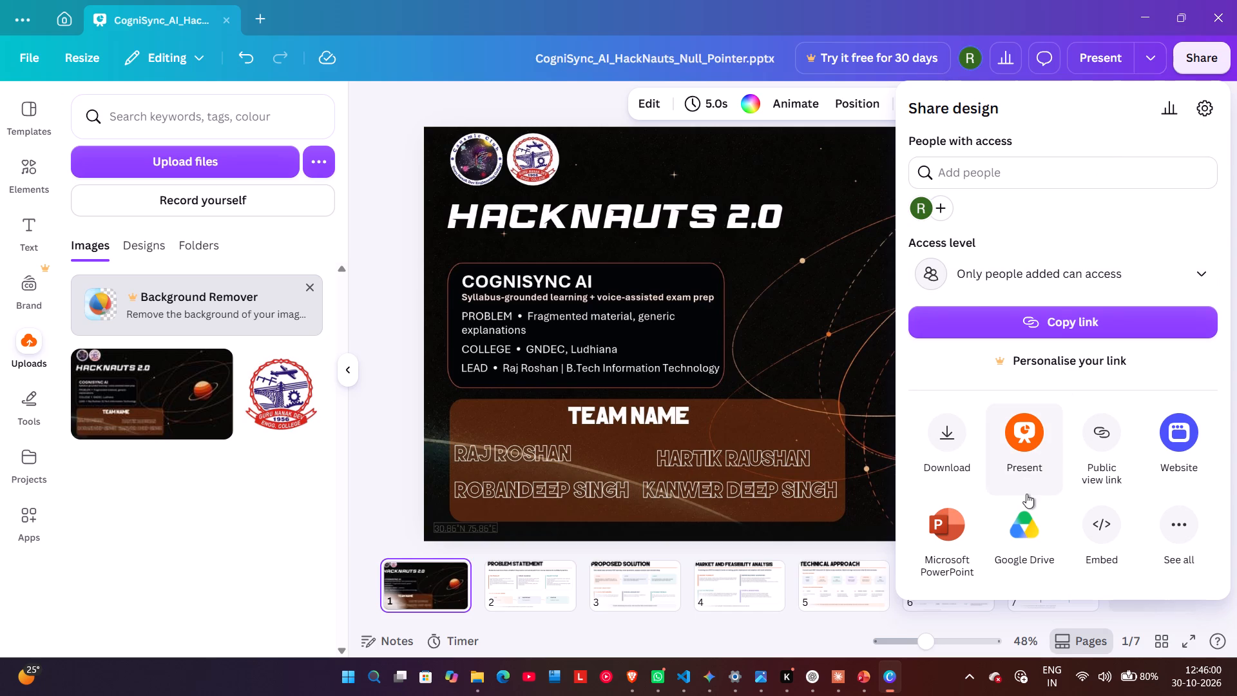
left_click(1173, 542)
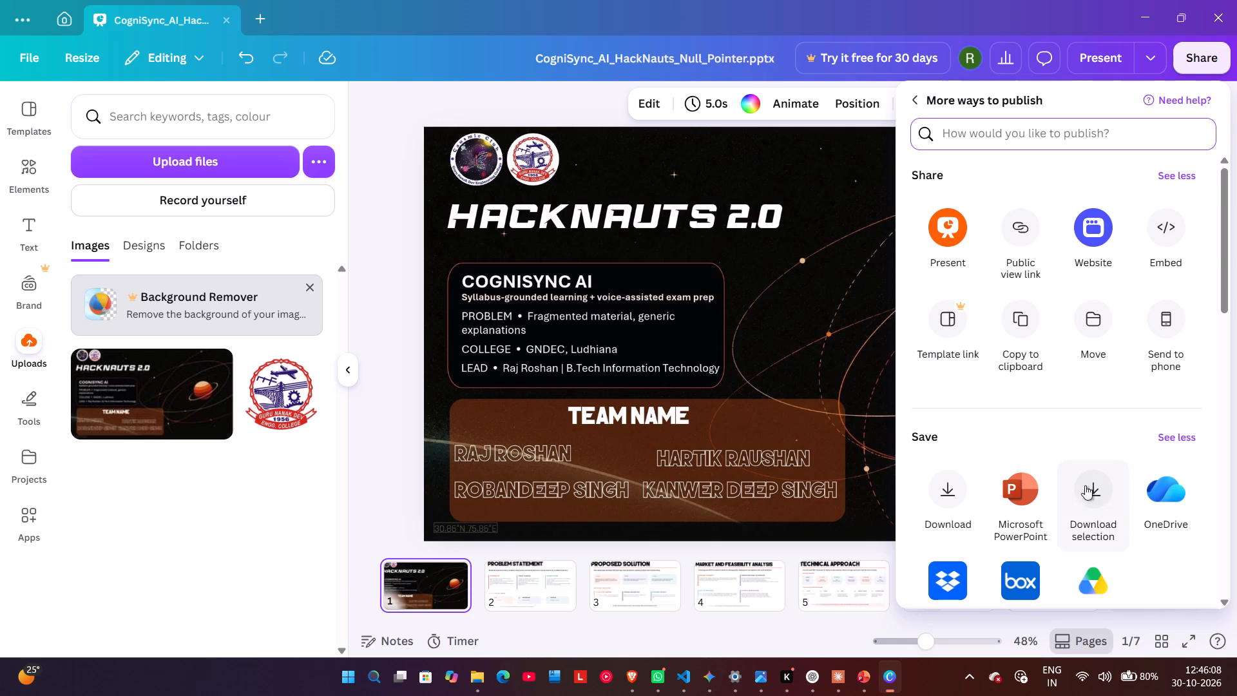
left_click(972, 489)
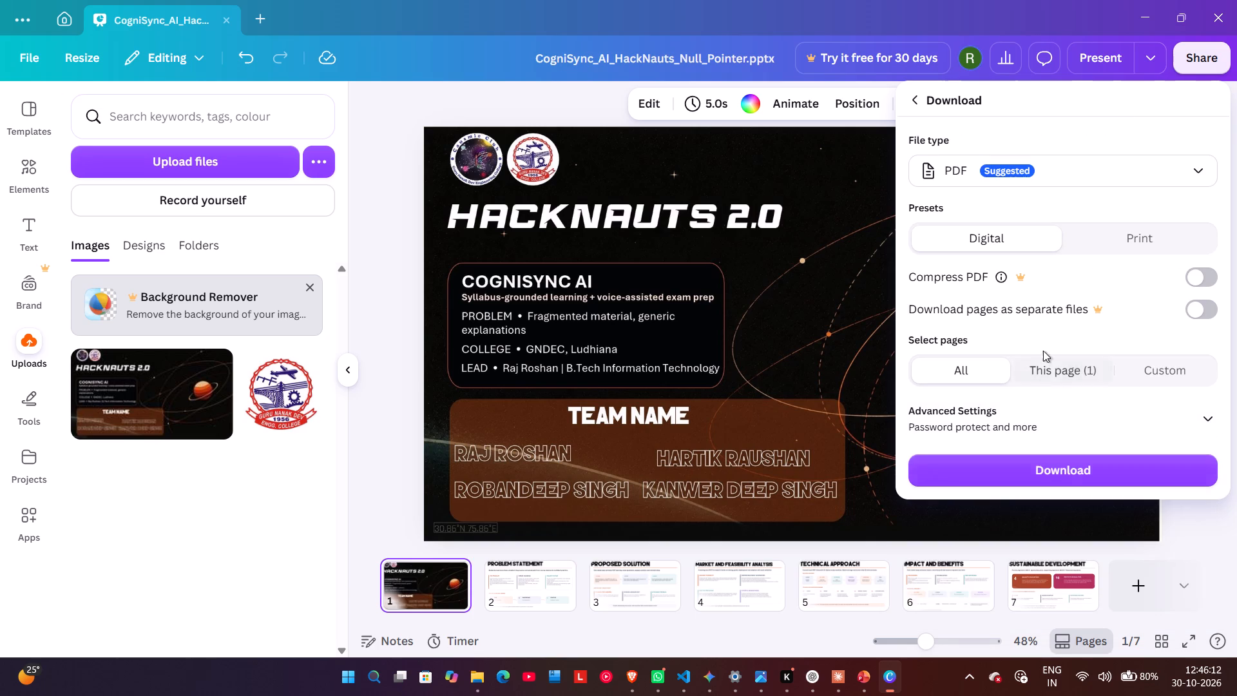
left_click(1088, 169)
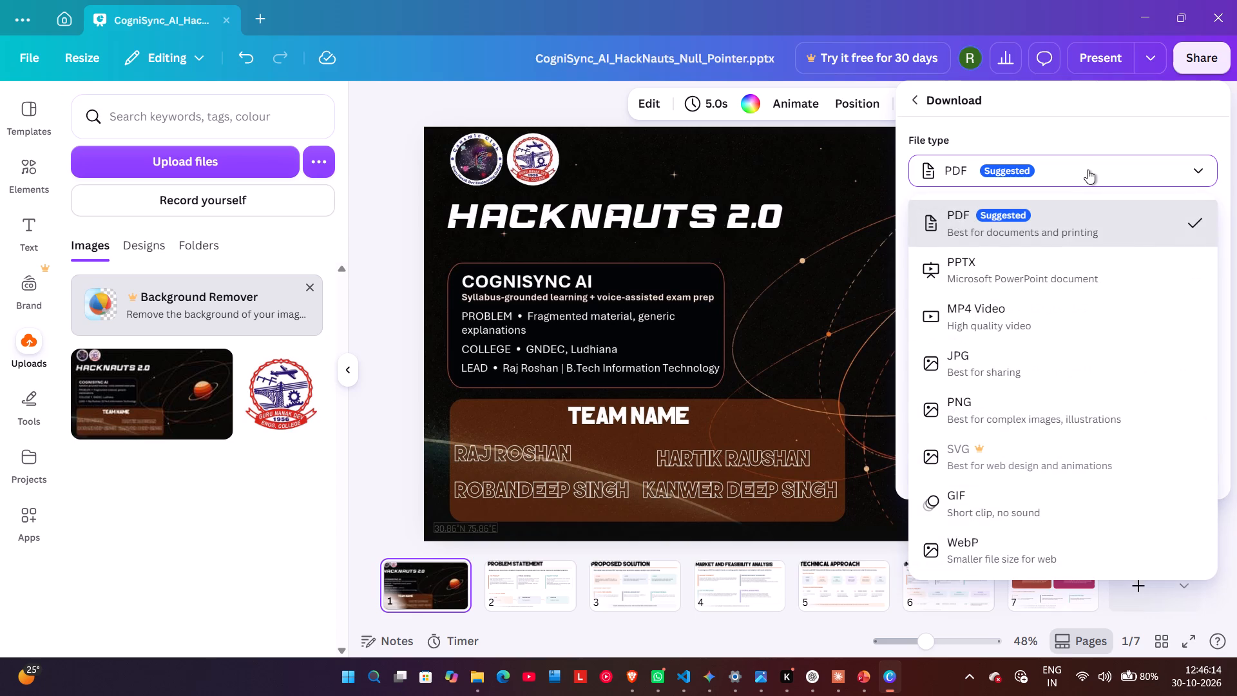
left_click(1037, 274)
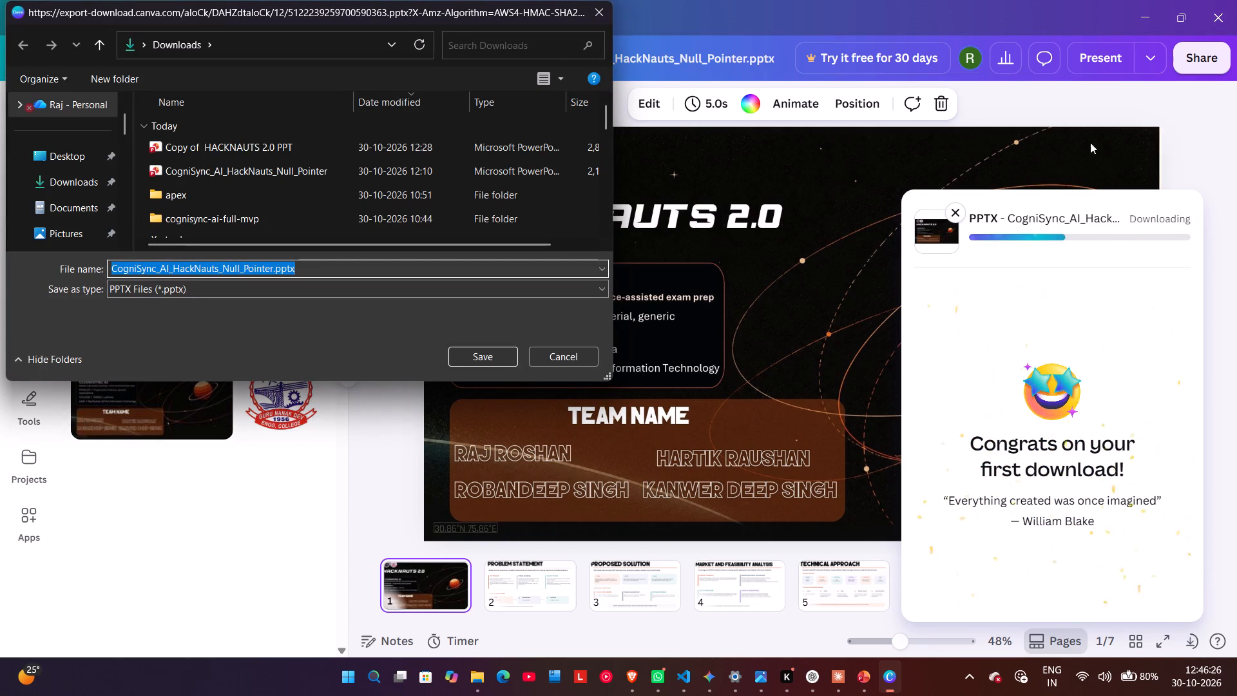
Save the PPTX in Downloads as CogniSync_AI_HackNauts_.pptx and dismiss the download notice.
left_click(327, 272)
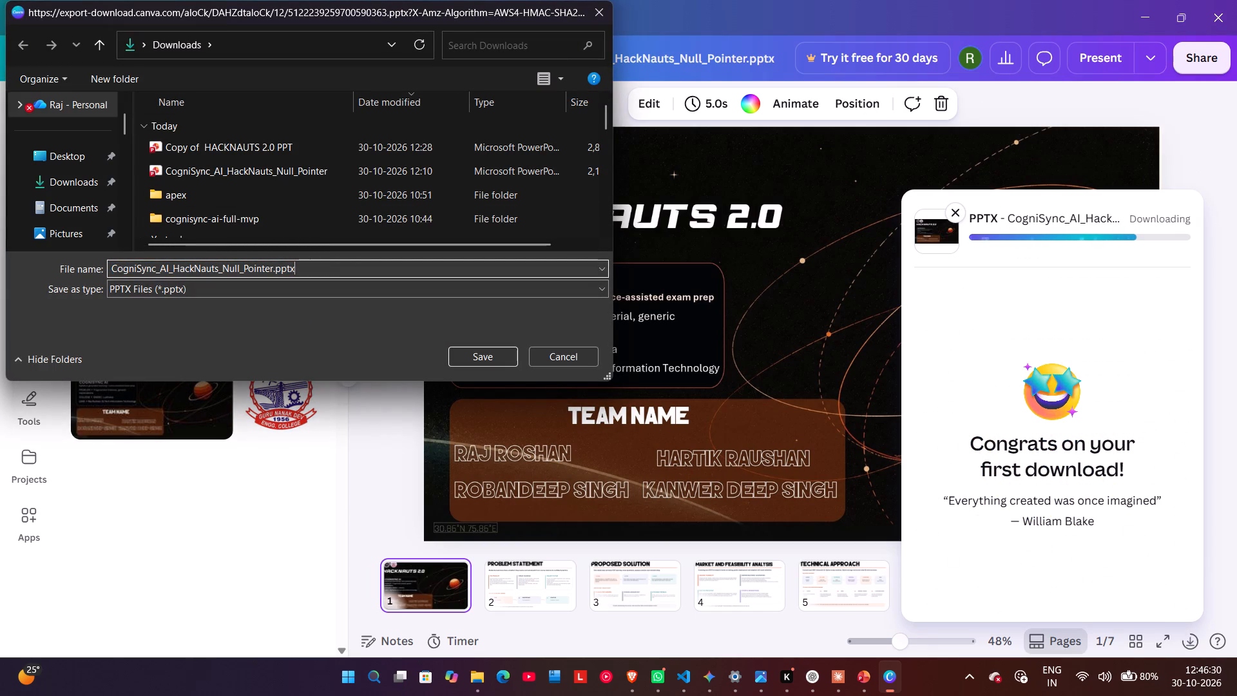
left_click(276, 264)
left_click(272, 269)
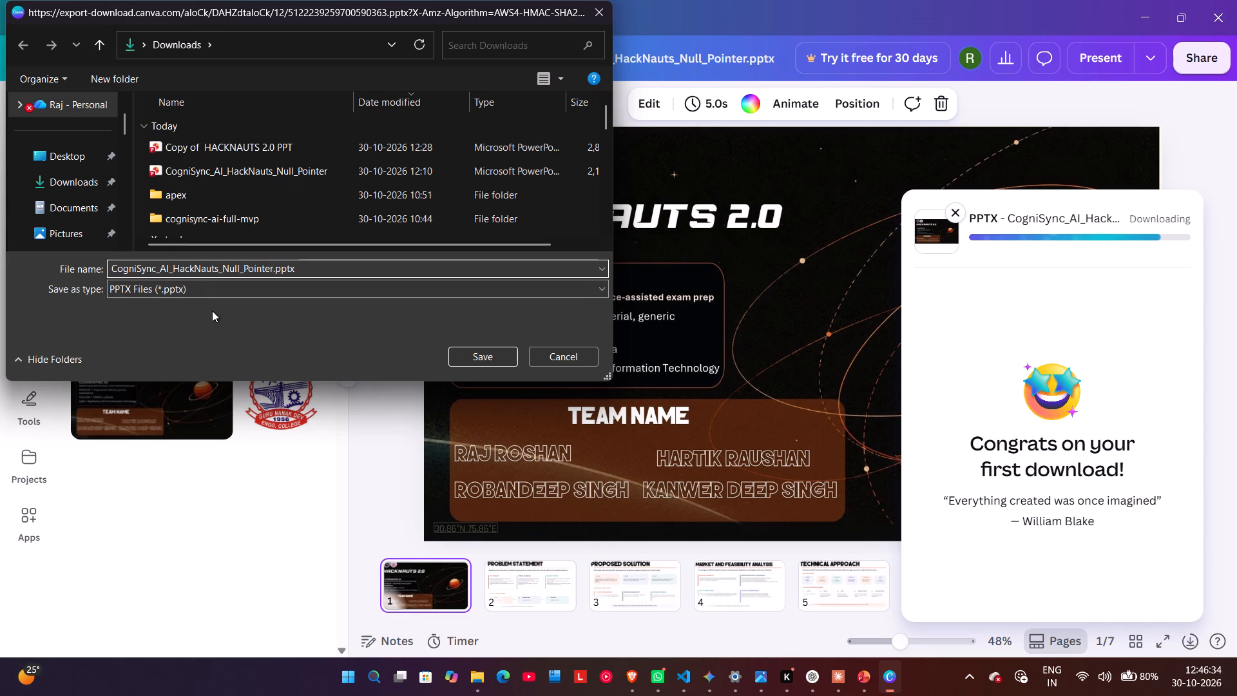
key("BackSpace")
key("BackSpace")
key("BackSpace")
key("BackSpace")
key("BackSpace")
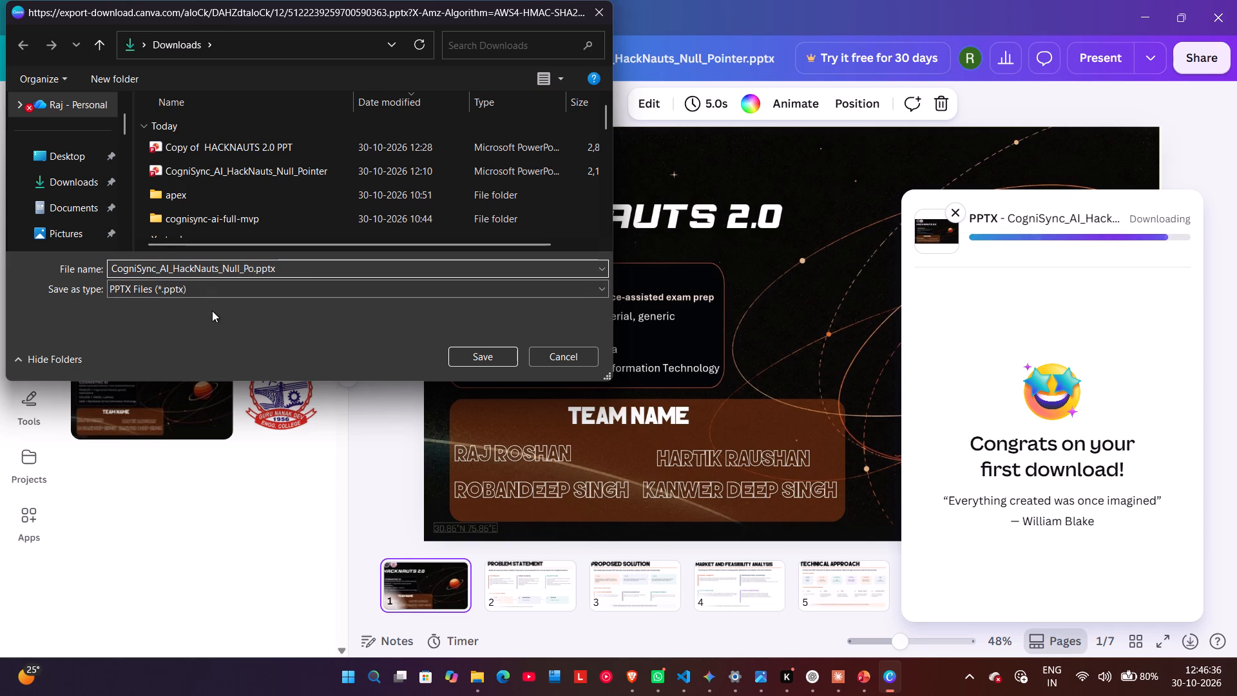
key("BackSpace")
key("BackSpace")
key("BackSpace")
key("BackSpace")
key("BackSpace")
key("BackSpace")
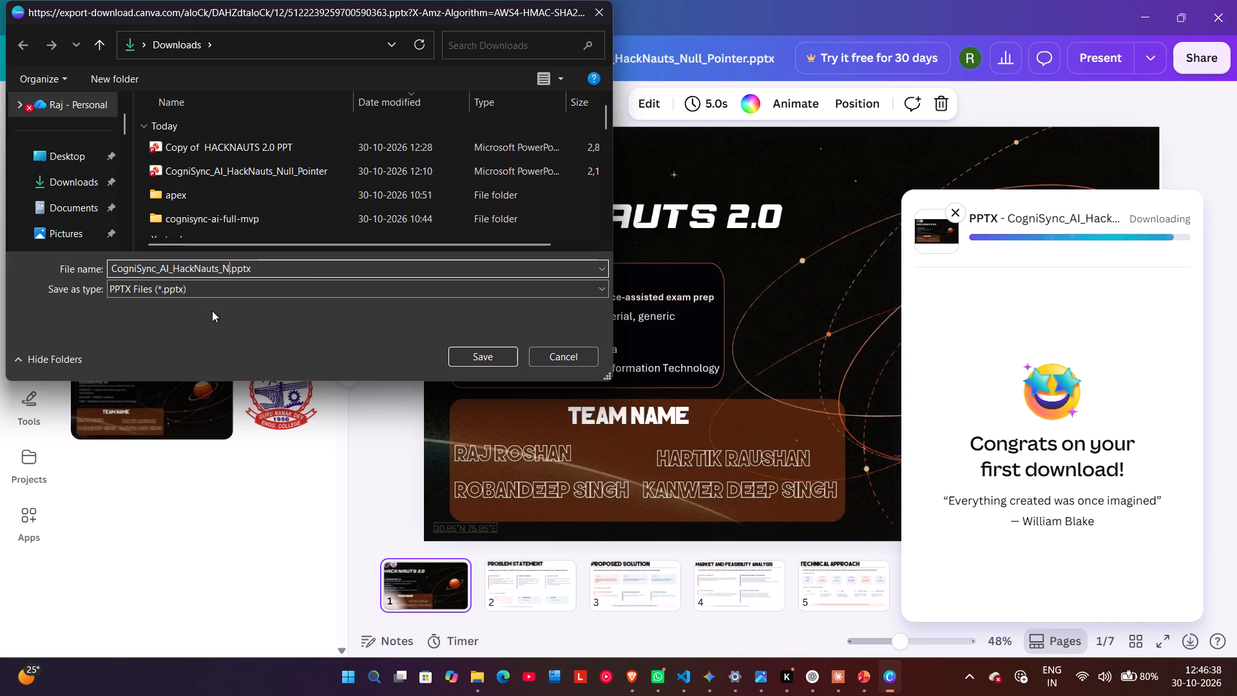
key("BackSpace")
left_click(477, 360)
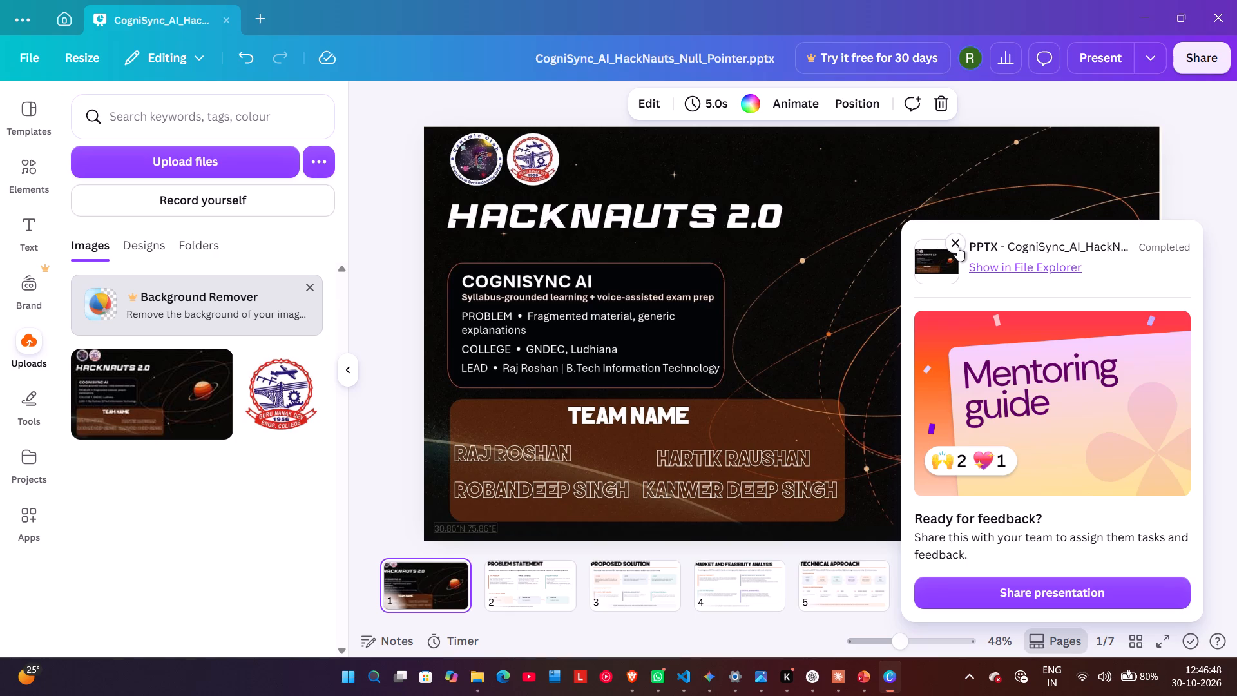
left_click(1172, 150)
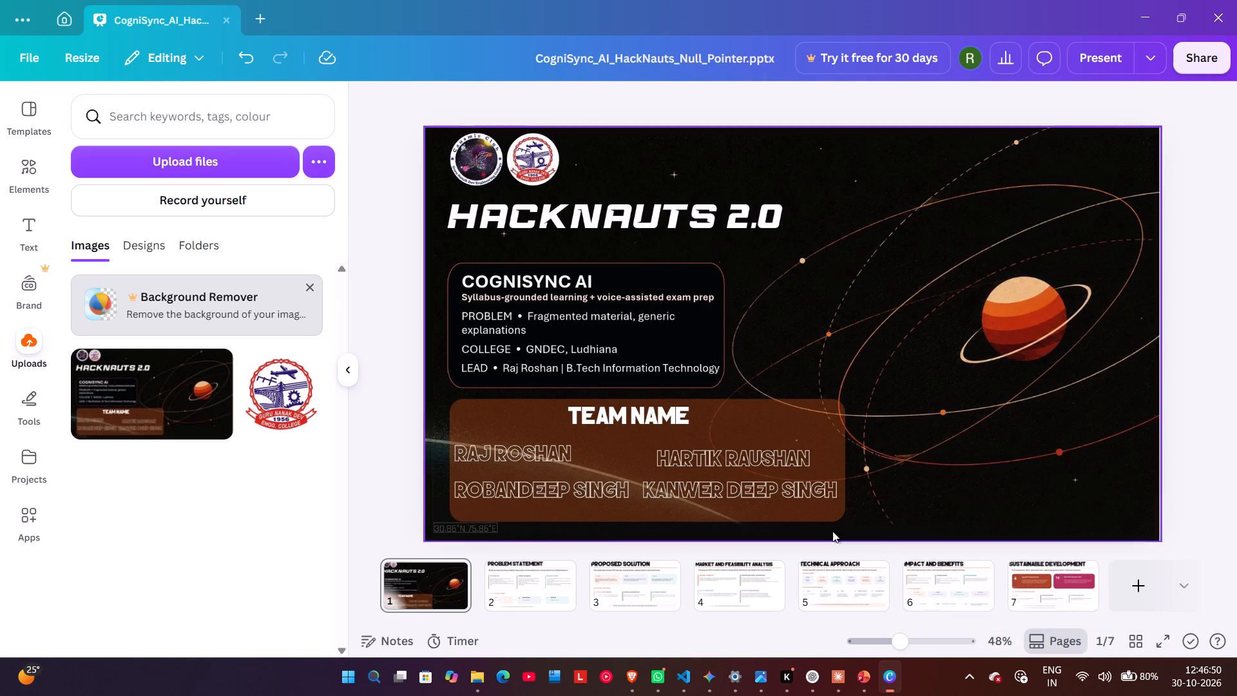
Download all pages of the deck as a PDF file.
left_click(1218, 66)
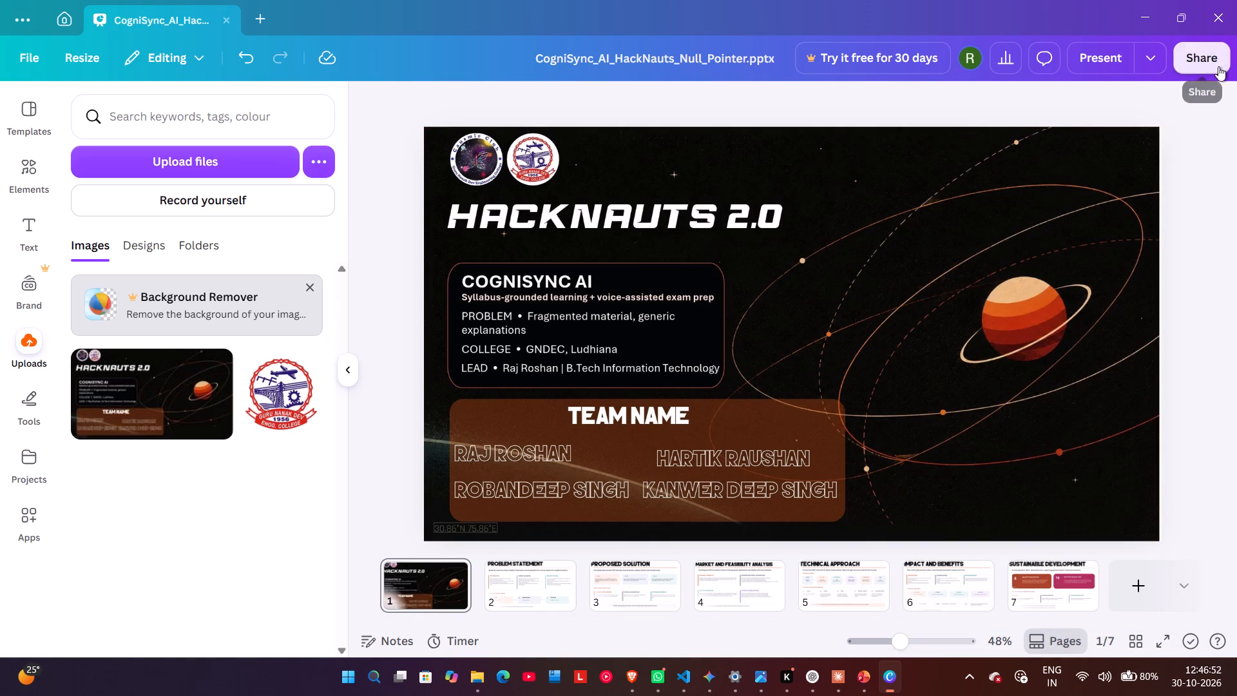
left_click(959, 443)
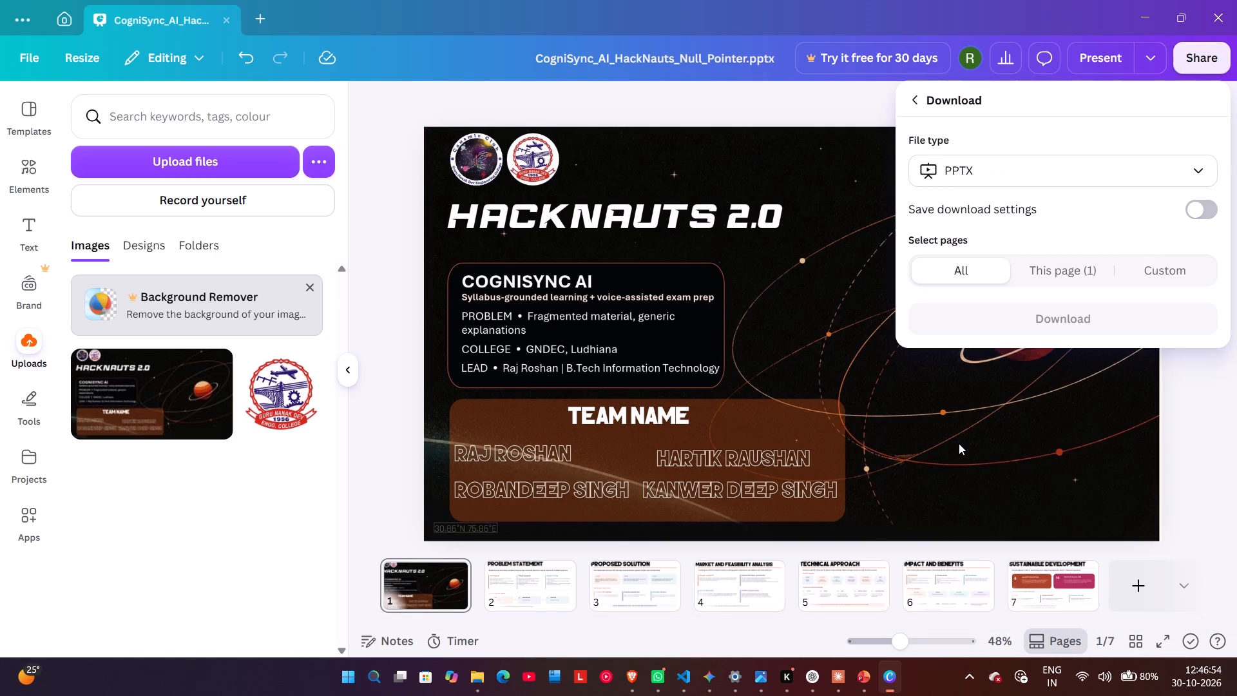
left_click(1006, 175)
left_click(1004, 240)
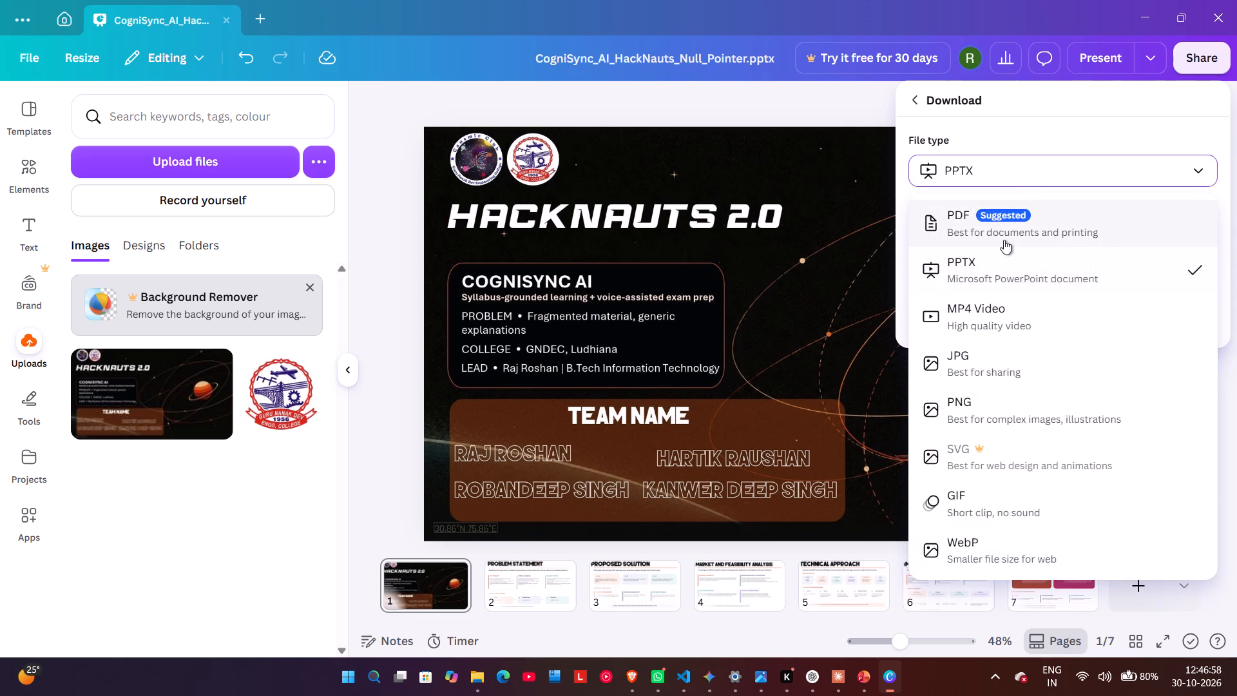
left_click(1000, 471)
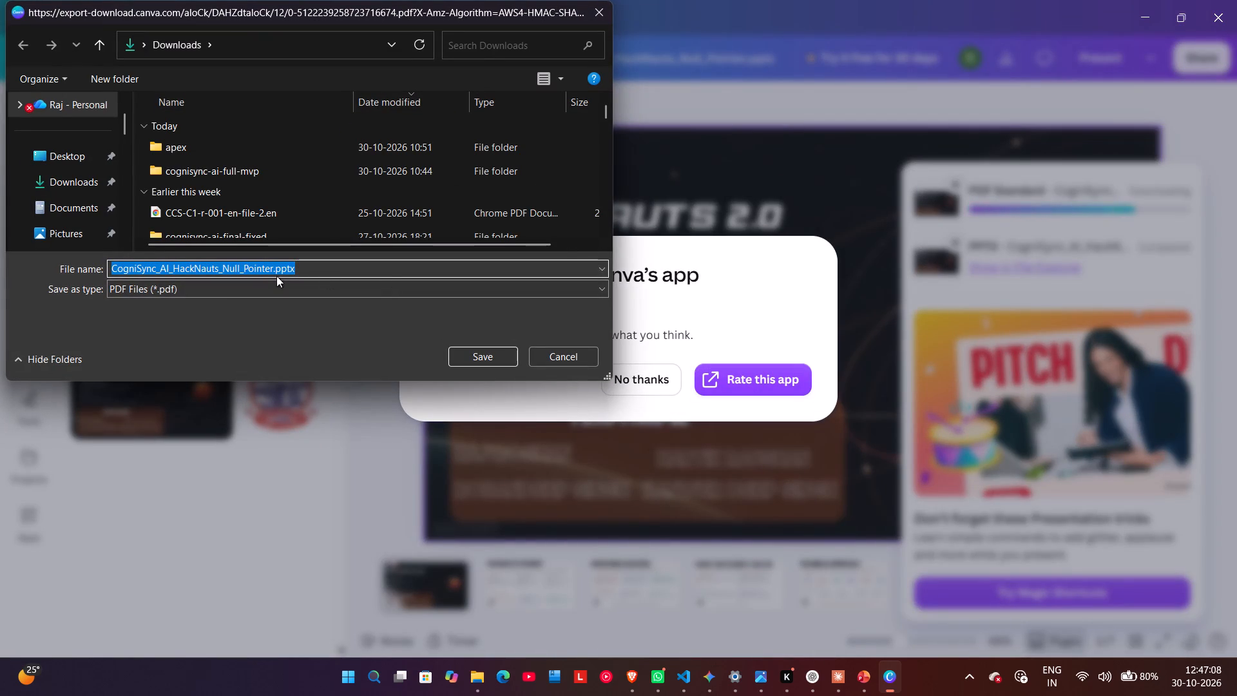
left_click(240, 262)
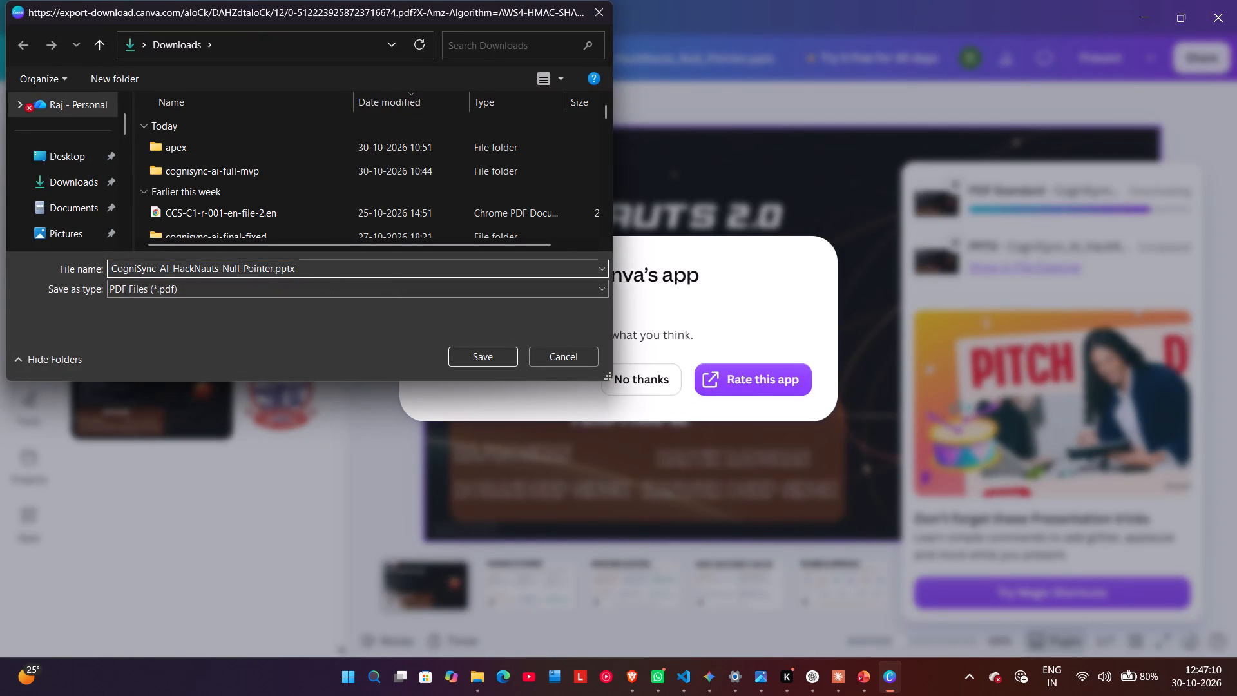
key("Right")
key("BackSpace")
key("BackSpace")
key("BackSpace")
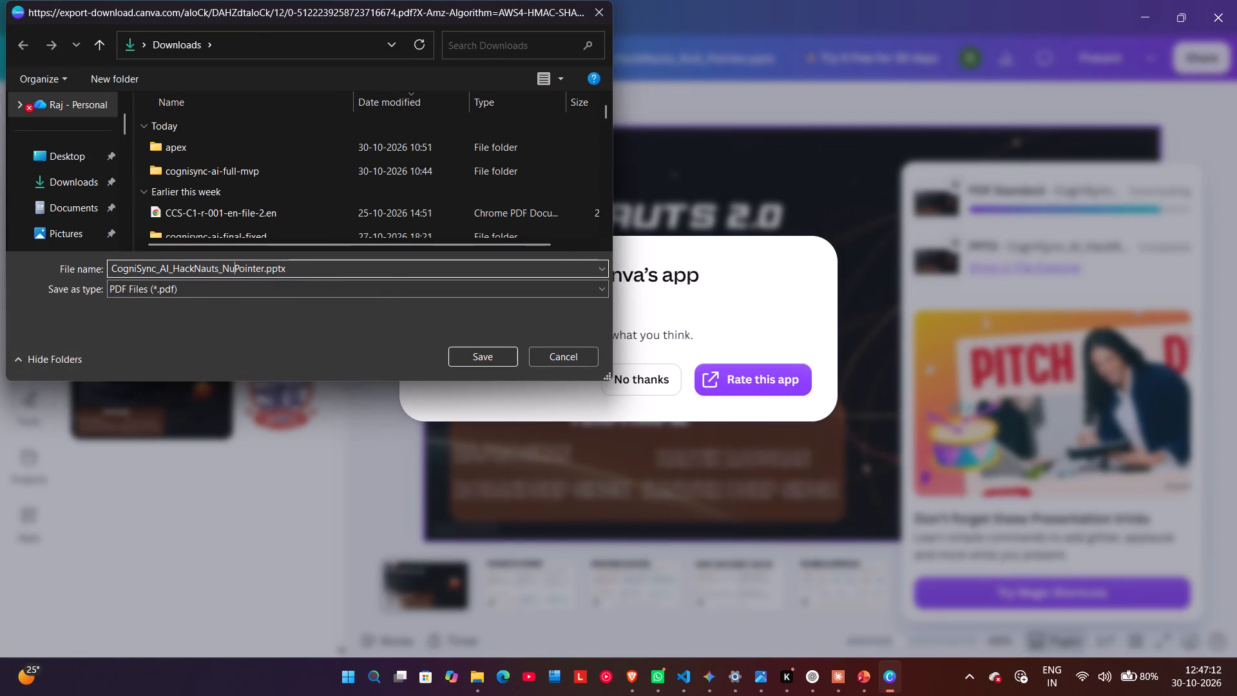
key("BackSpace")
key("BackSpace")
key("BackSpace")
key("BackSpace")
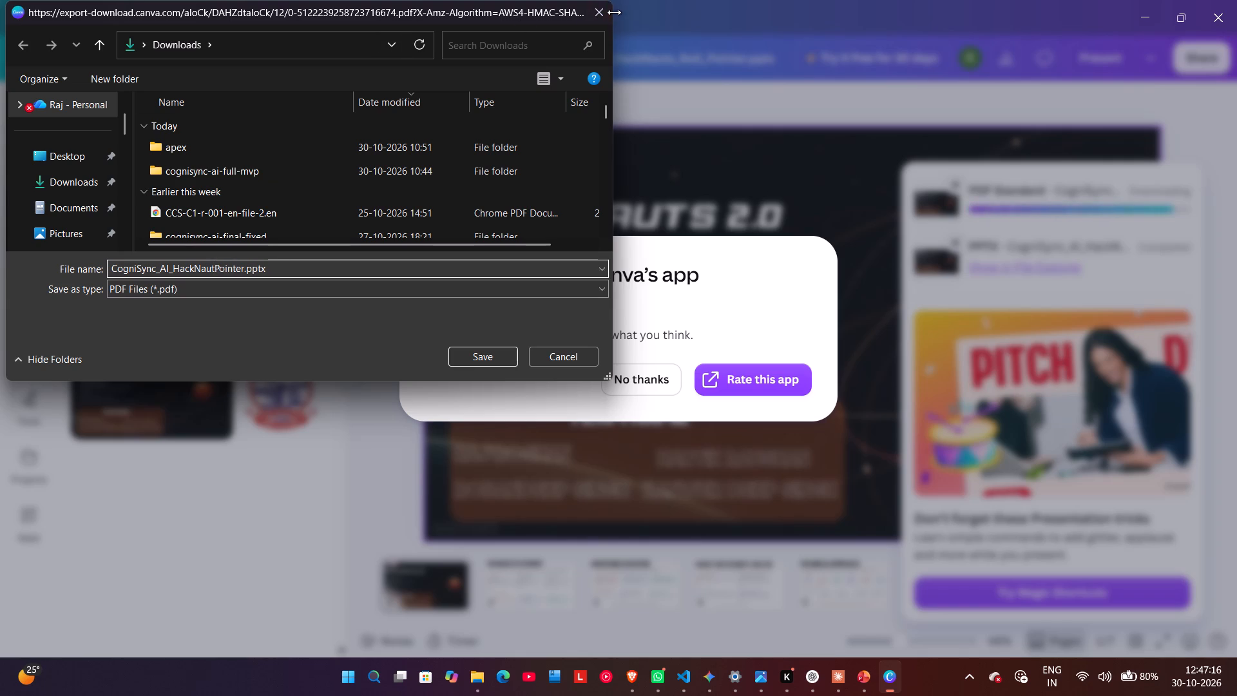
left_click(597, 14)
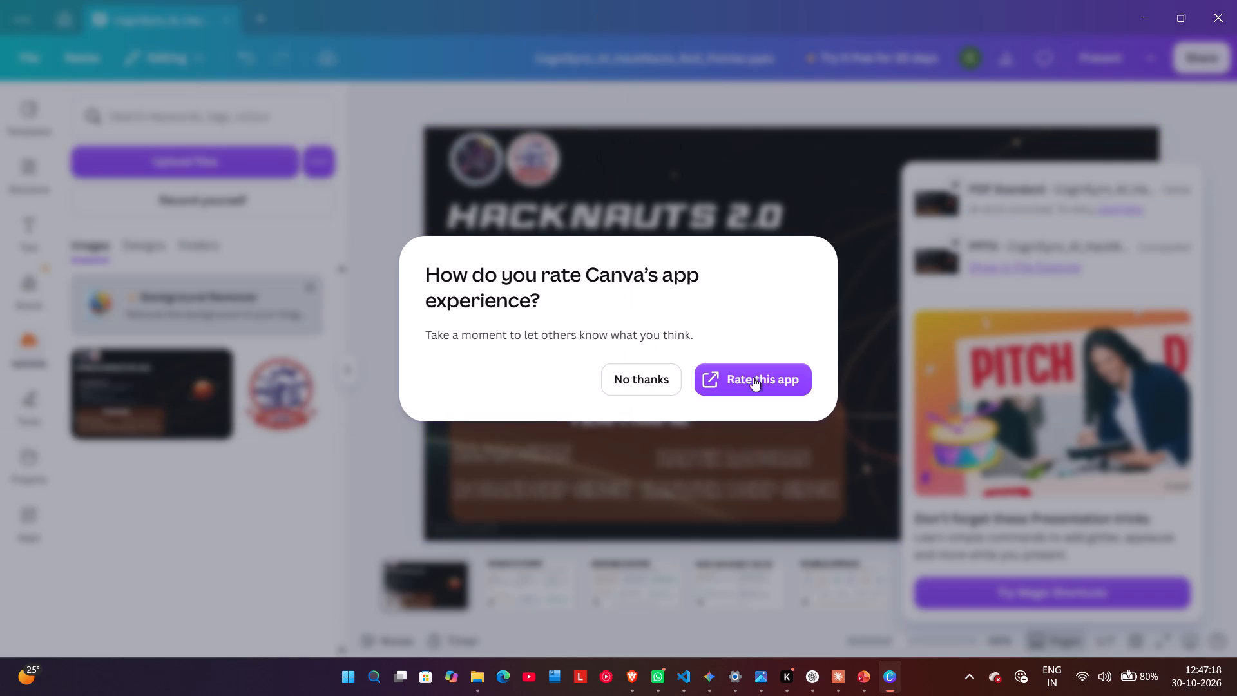
Decline the request to rate the app.
left_click(650, 385)
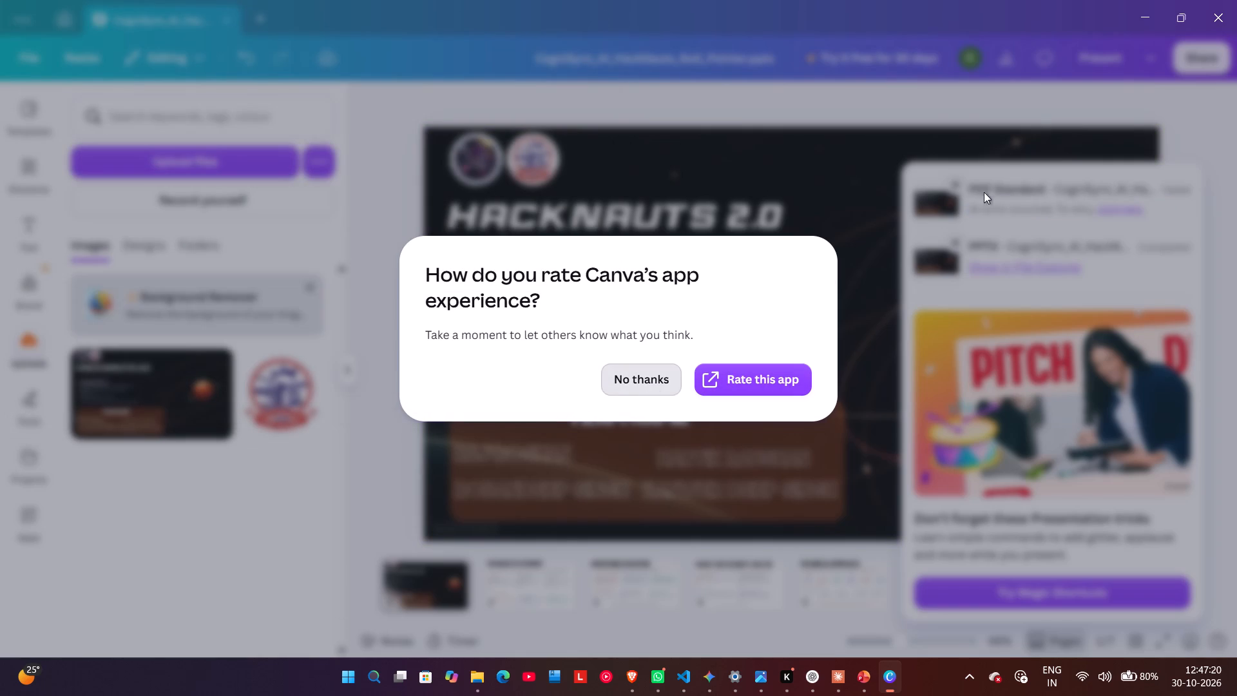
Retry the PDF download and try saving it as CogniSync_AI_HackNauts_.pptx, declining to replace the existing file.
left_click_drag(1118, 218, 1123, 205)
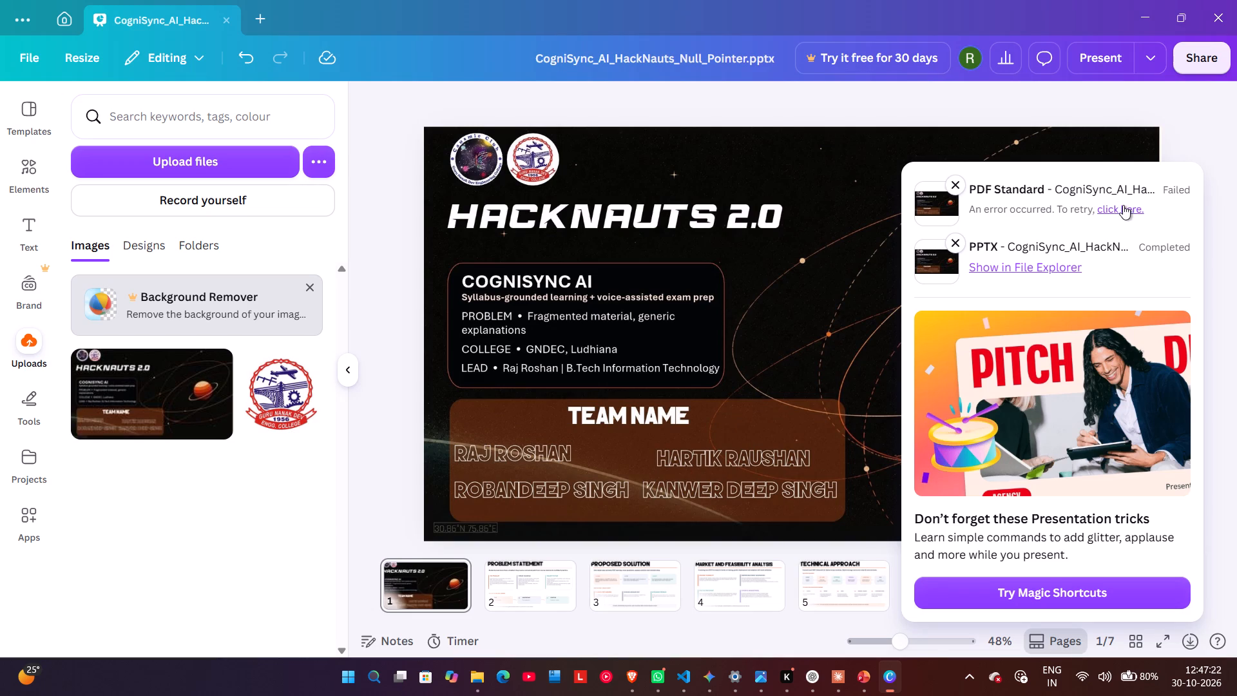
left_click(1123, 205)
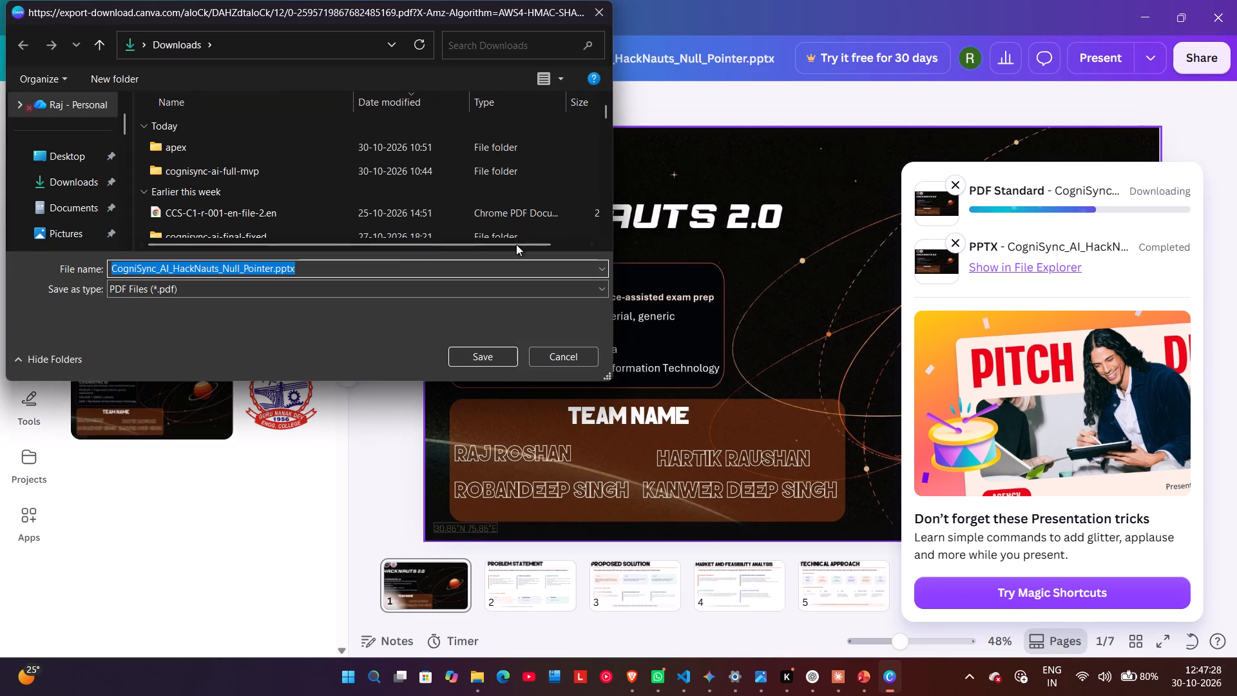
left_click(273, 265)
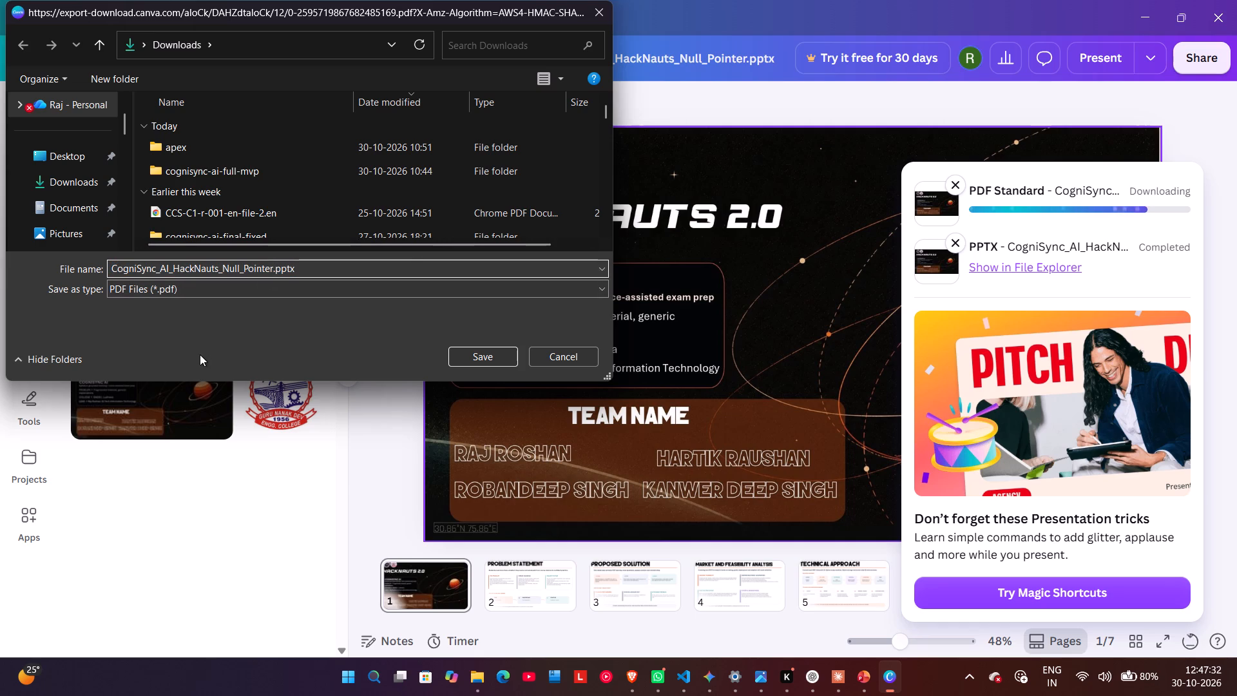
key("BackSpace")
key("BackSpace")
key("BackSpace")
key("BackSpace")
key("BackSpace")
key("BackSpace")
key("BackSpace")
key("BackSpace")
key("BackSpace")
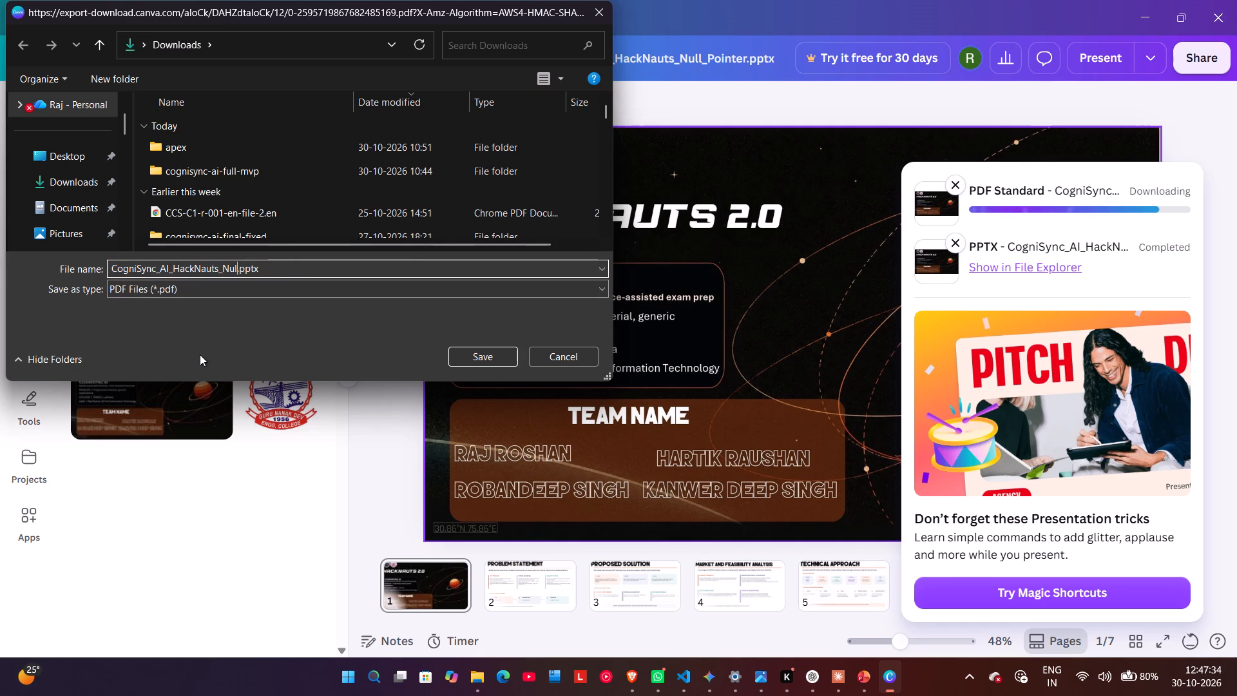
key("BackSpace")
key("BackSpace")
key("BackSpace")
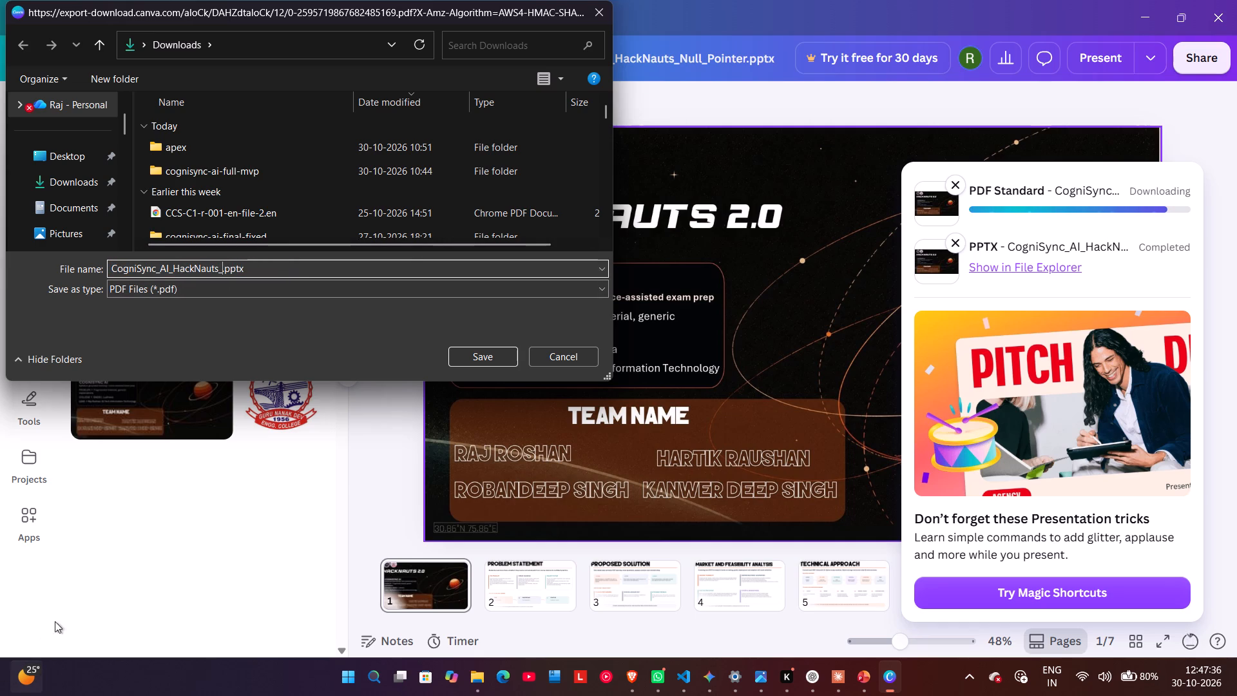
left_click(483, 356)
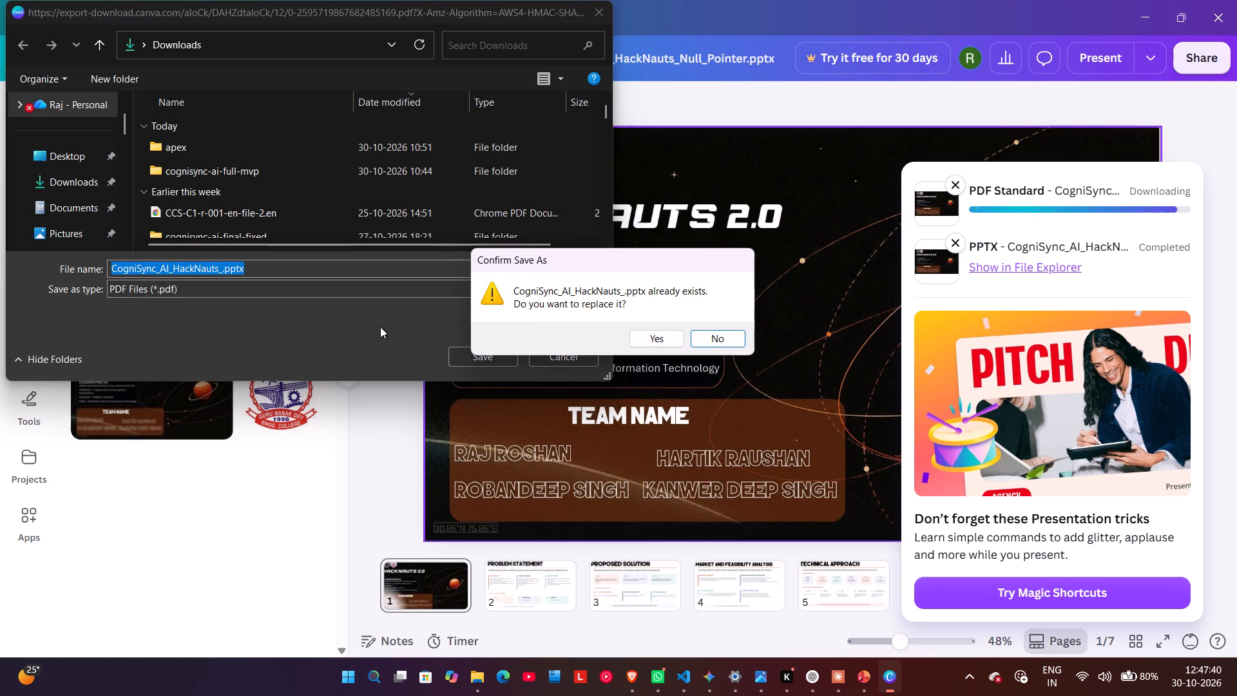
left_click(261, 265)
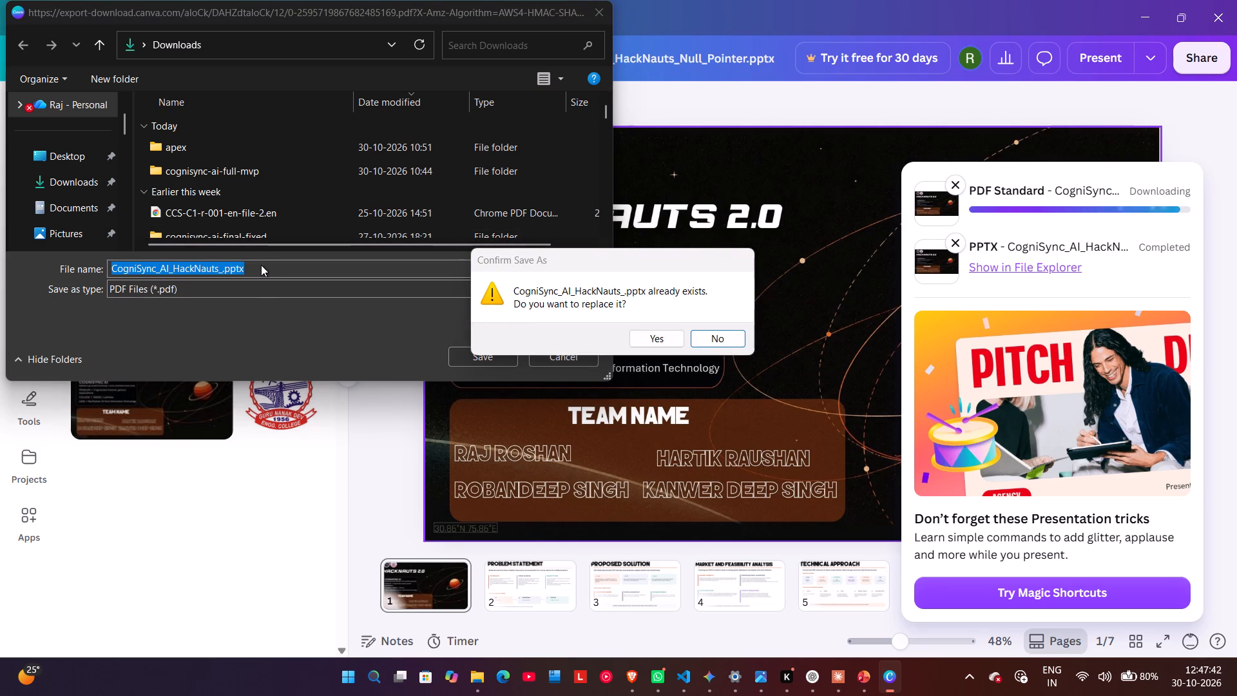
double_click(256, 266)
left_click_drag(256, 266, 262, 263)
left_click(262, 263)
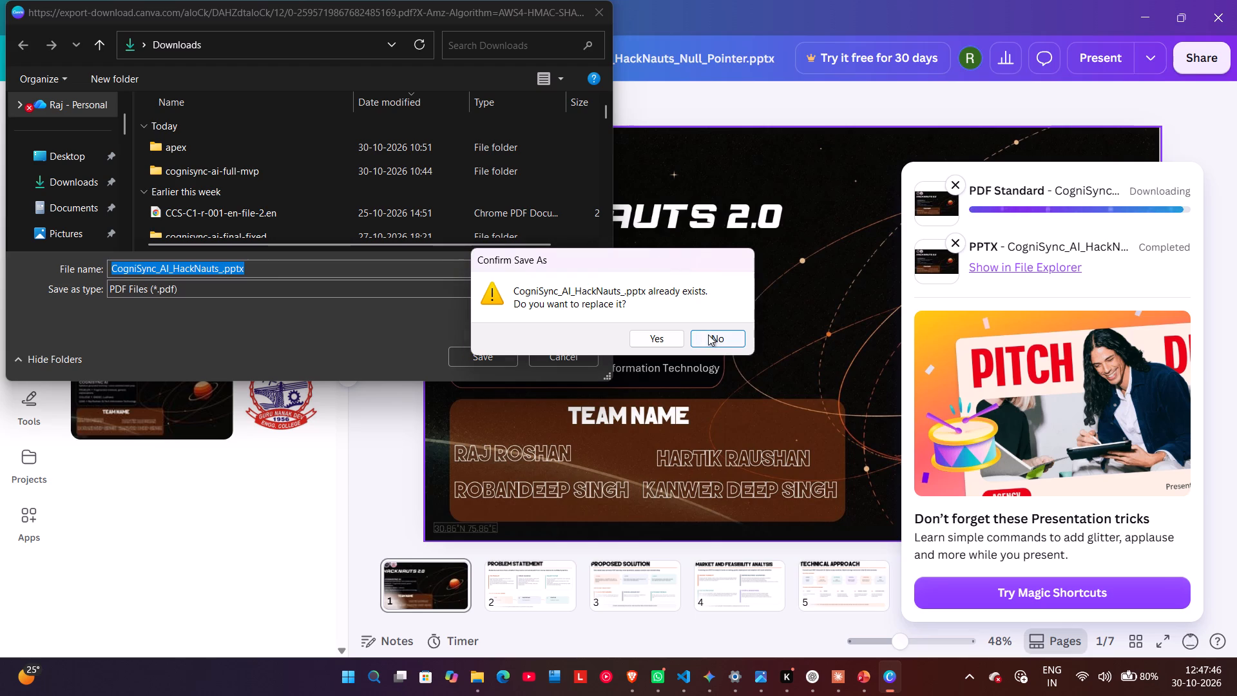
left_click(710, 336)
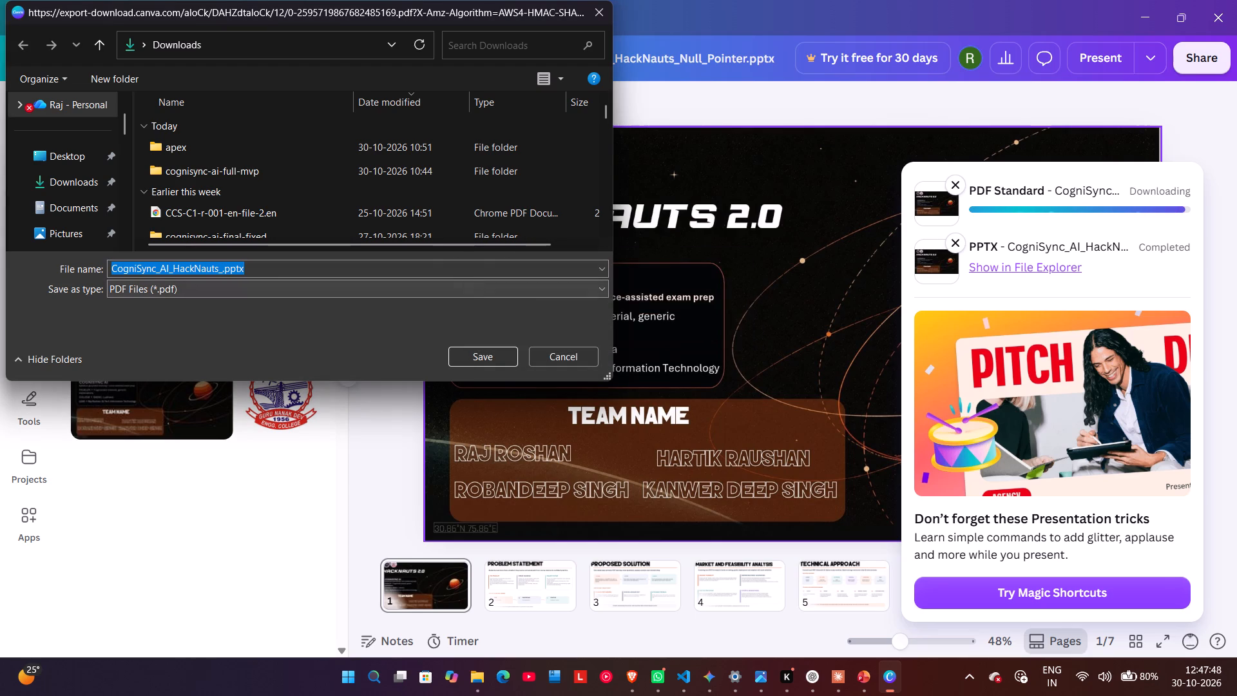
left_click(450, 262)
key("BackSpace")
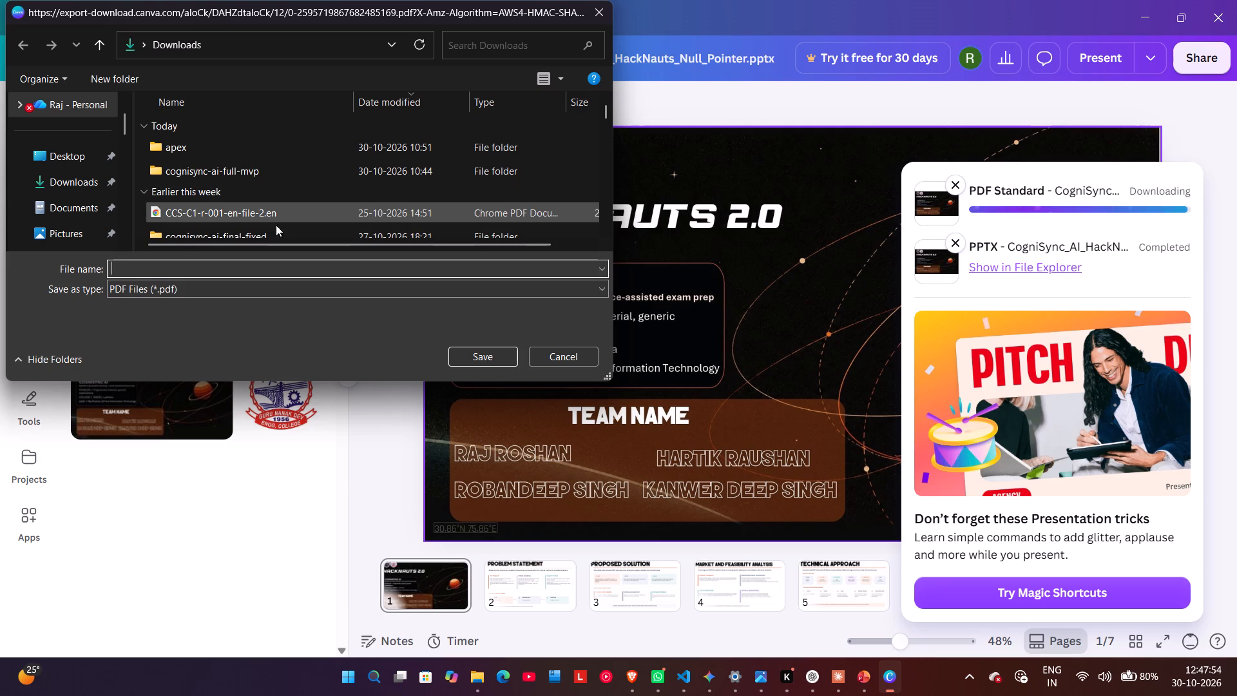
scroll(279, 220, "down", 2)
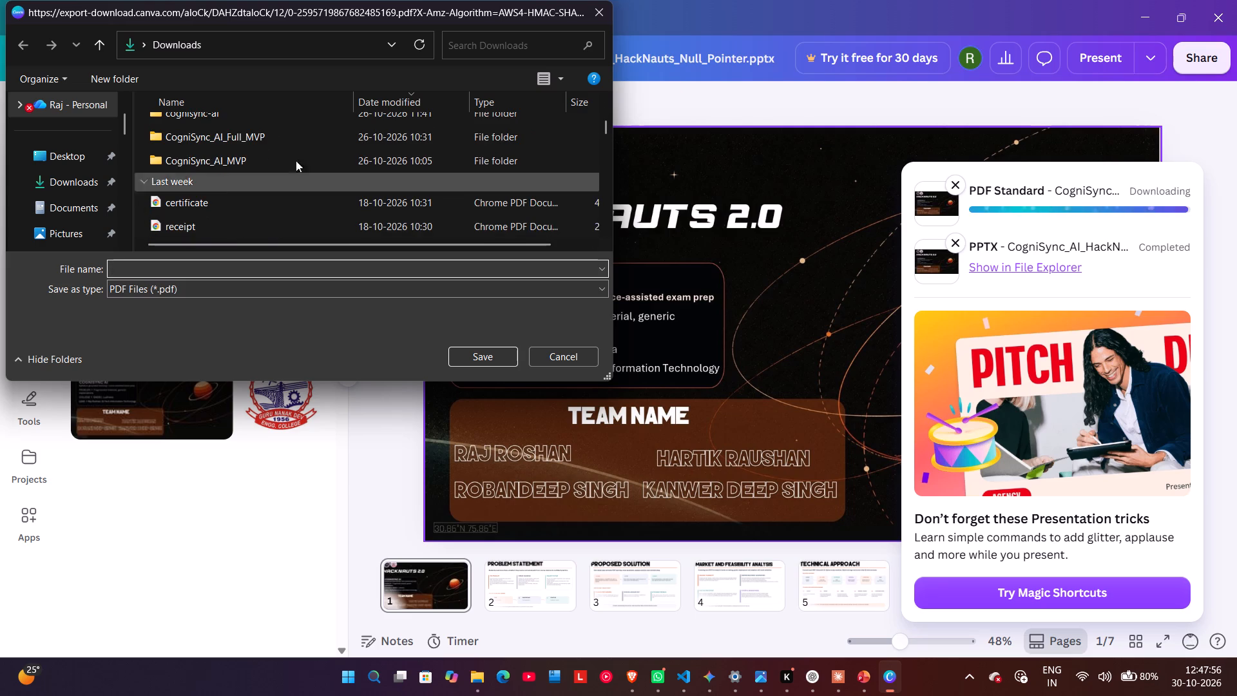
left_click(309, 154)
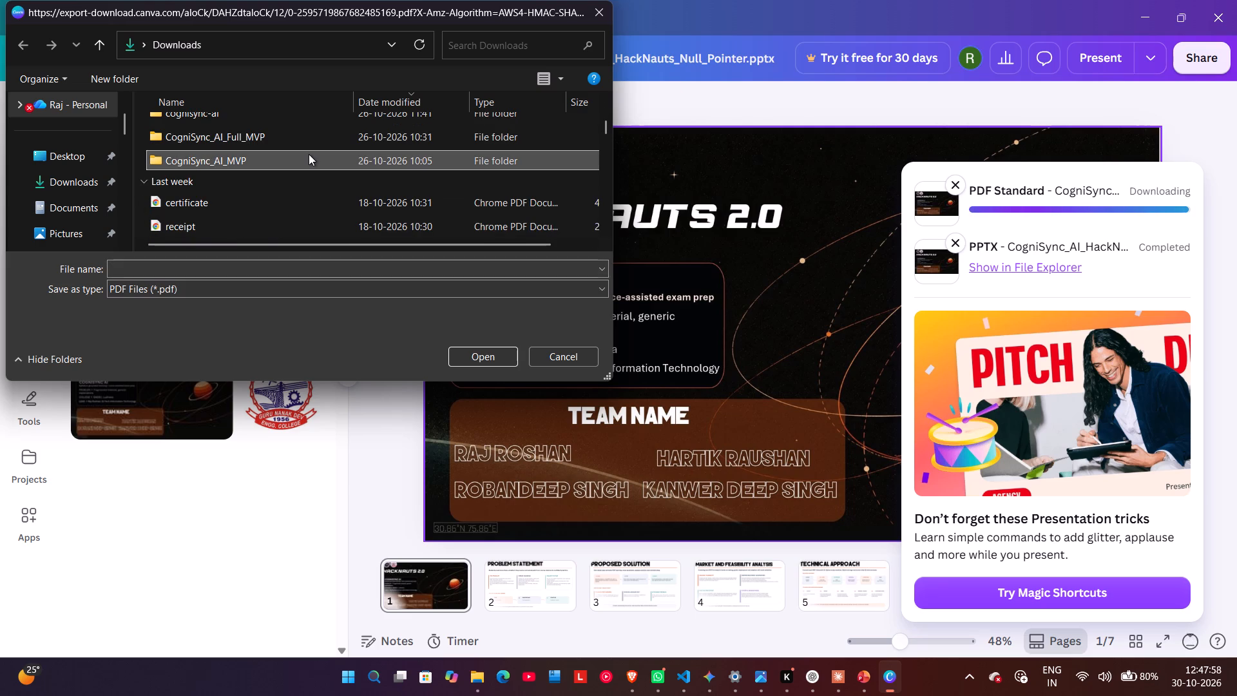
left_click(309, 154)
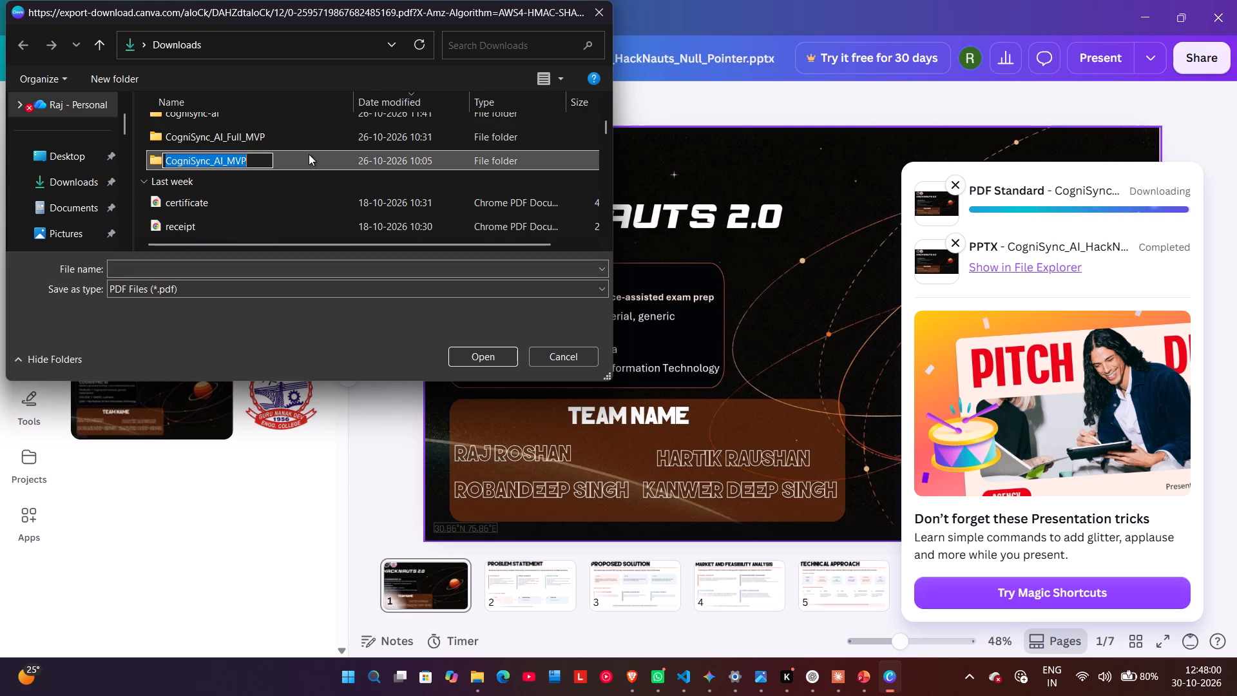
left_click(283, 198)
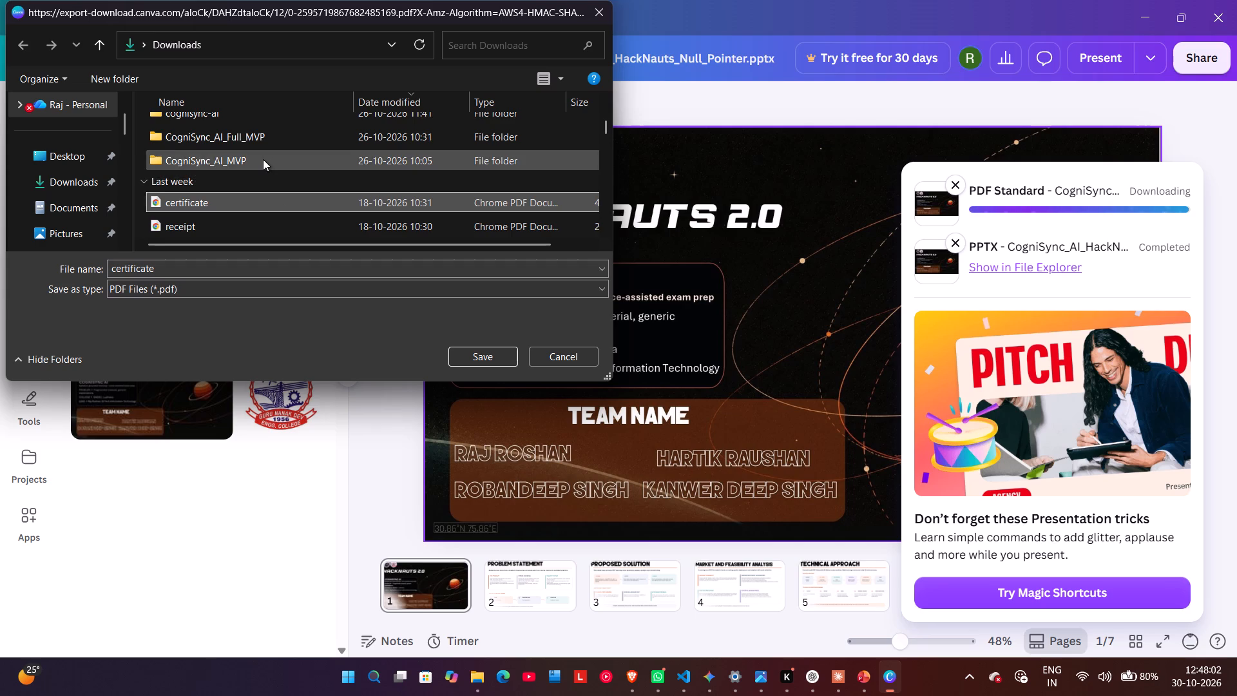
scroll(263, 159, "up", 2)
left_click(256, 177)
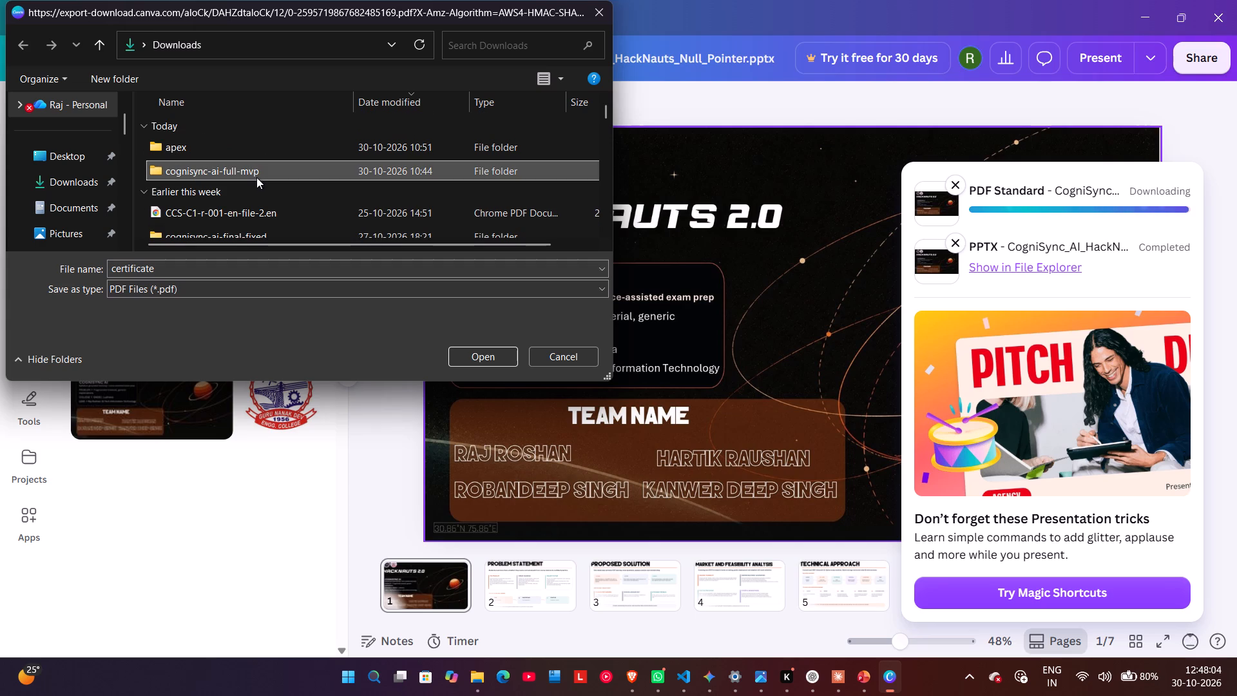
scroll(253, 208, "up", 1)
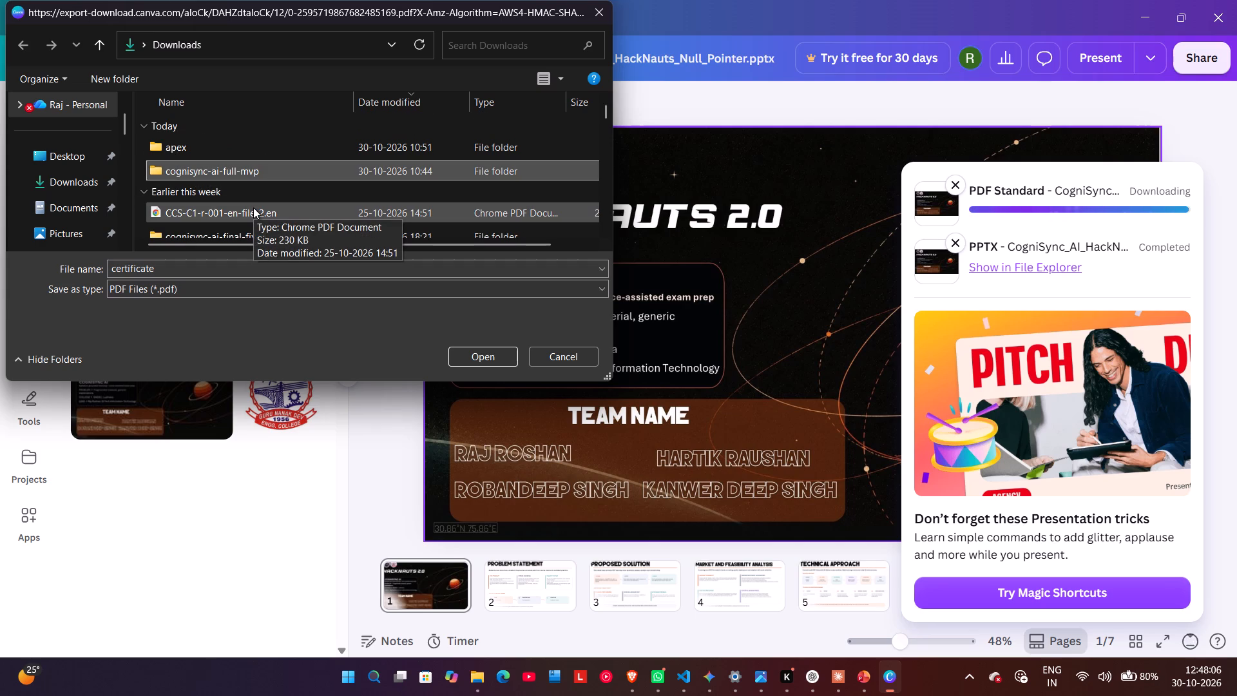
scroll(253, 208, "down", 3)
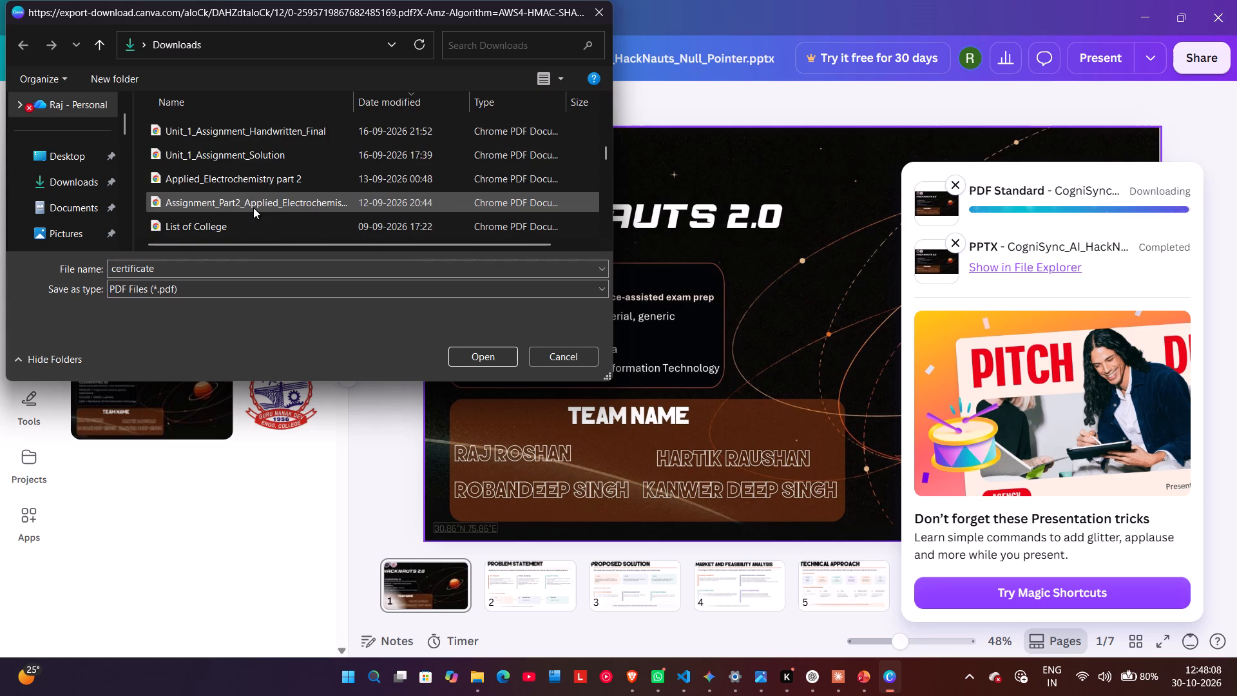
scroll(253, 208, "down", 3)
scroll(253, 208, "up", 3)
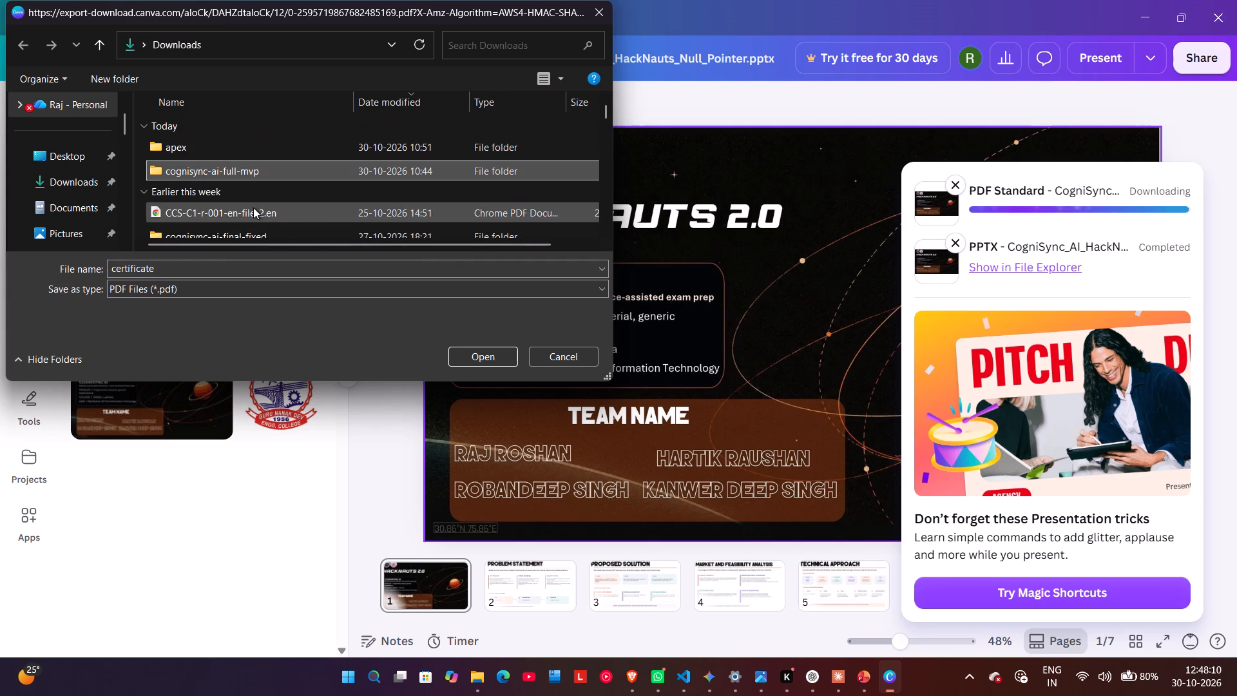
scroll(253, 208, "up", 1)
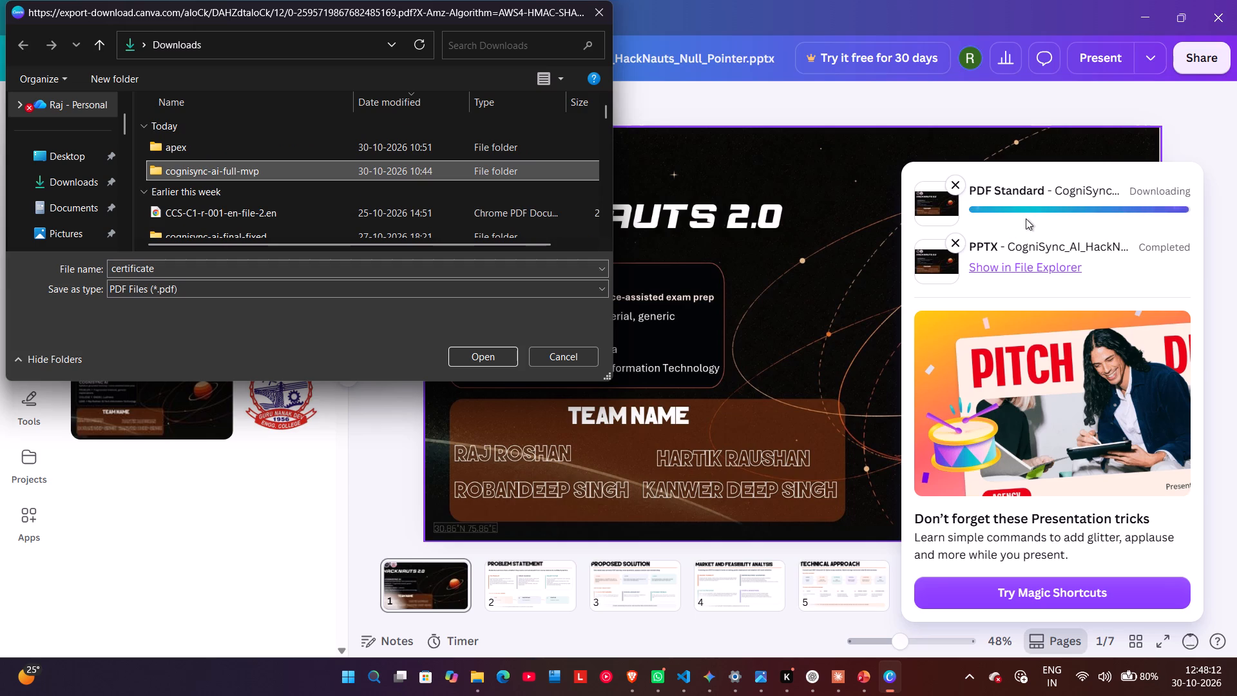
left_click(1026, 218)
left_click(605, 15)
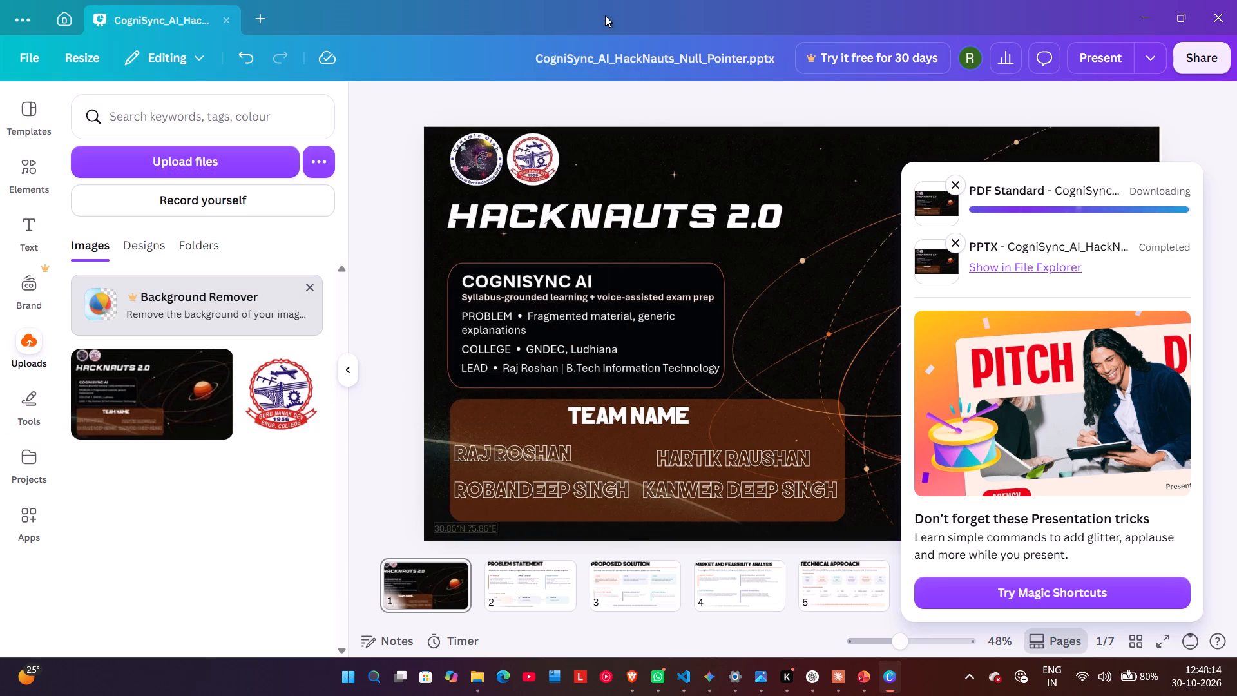
Retry the PDF download and save it in Downloads under the name CogniSync_AI_HackNauts.
left_click(1108, 218)
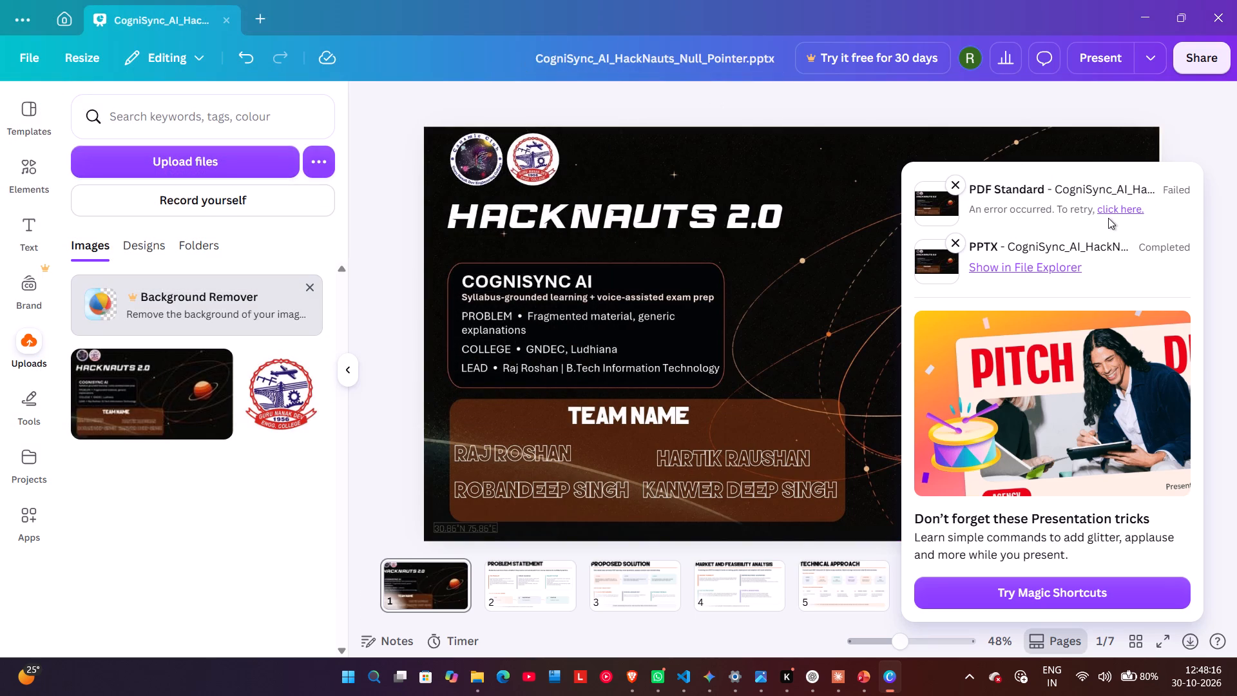
left_click(1124, 206)
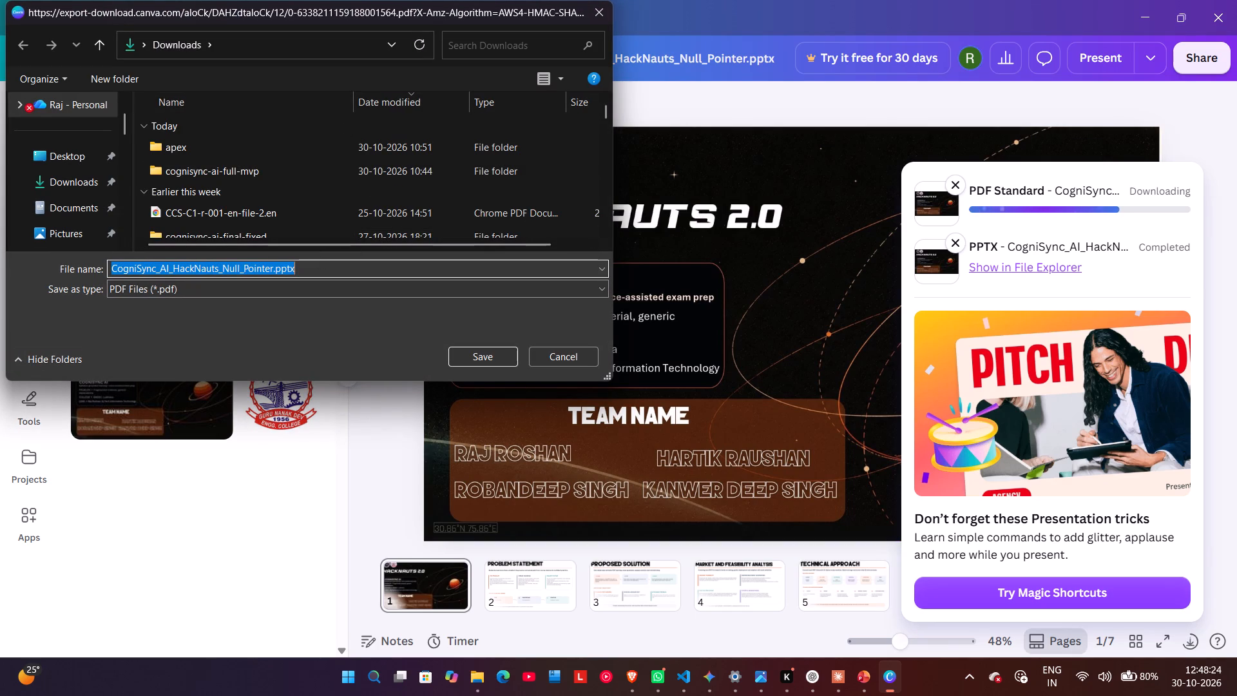
left_click(303, 266)
key("BackSpace")
key("BackSpace")
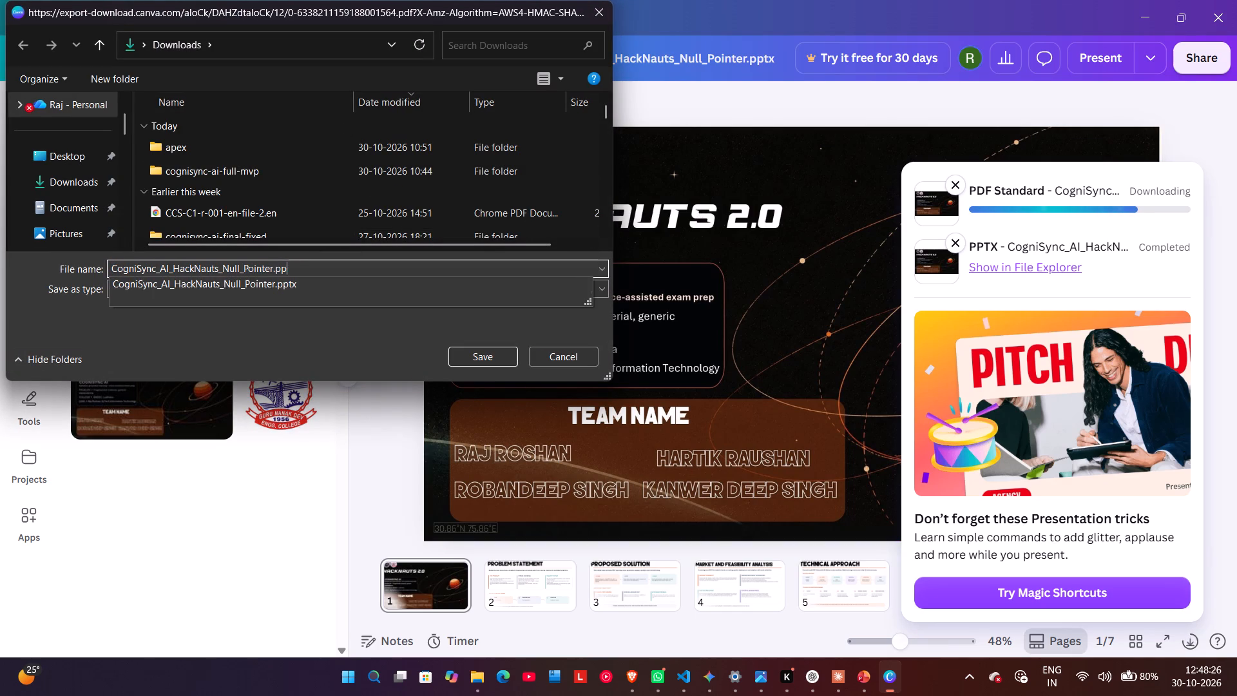
key("BackSpace")
key("BackSpace")
key("BackSpace")
key("BackSpace")
key("BackSpace")
key("BackSpace")
key("BackSpace")
key("BackSpace")
key("BackSpace")
key("BackSpace")
key("BackSpace")
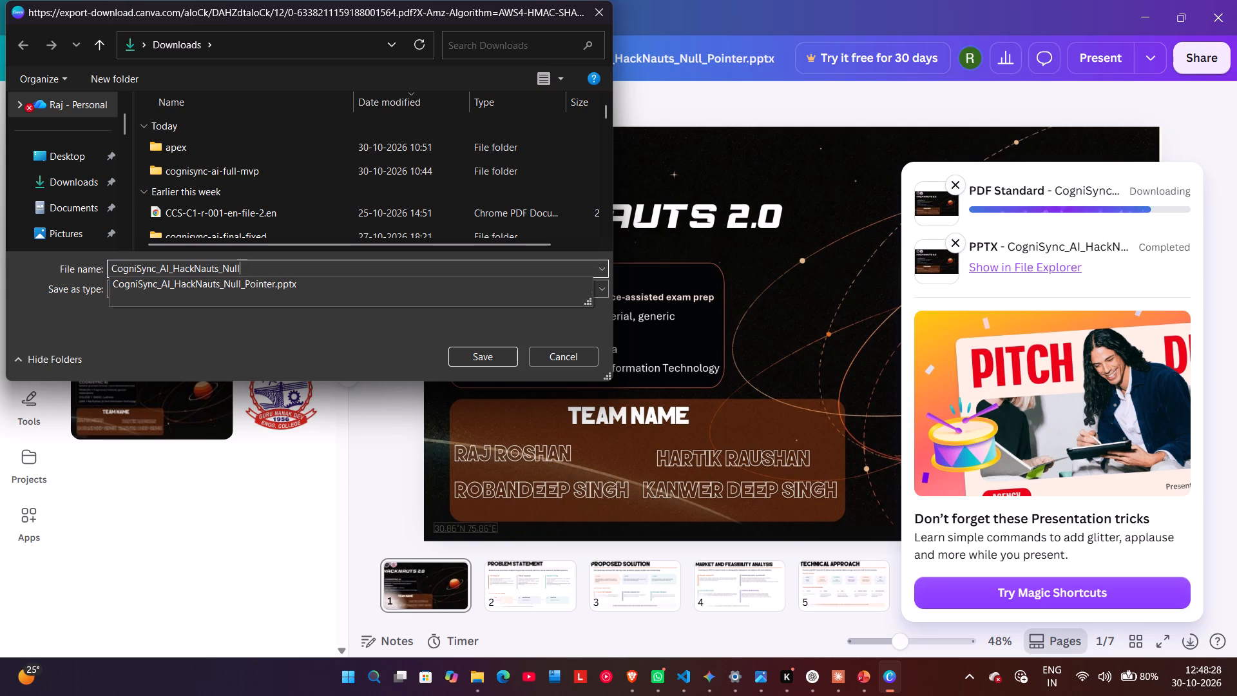
key("BackSpace")
key("BackSpace")
key("BackSpace")
key("BackSpace")
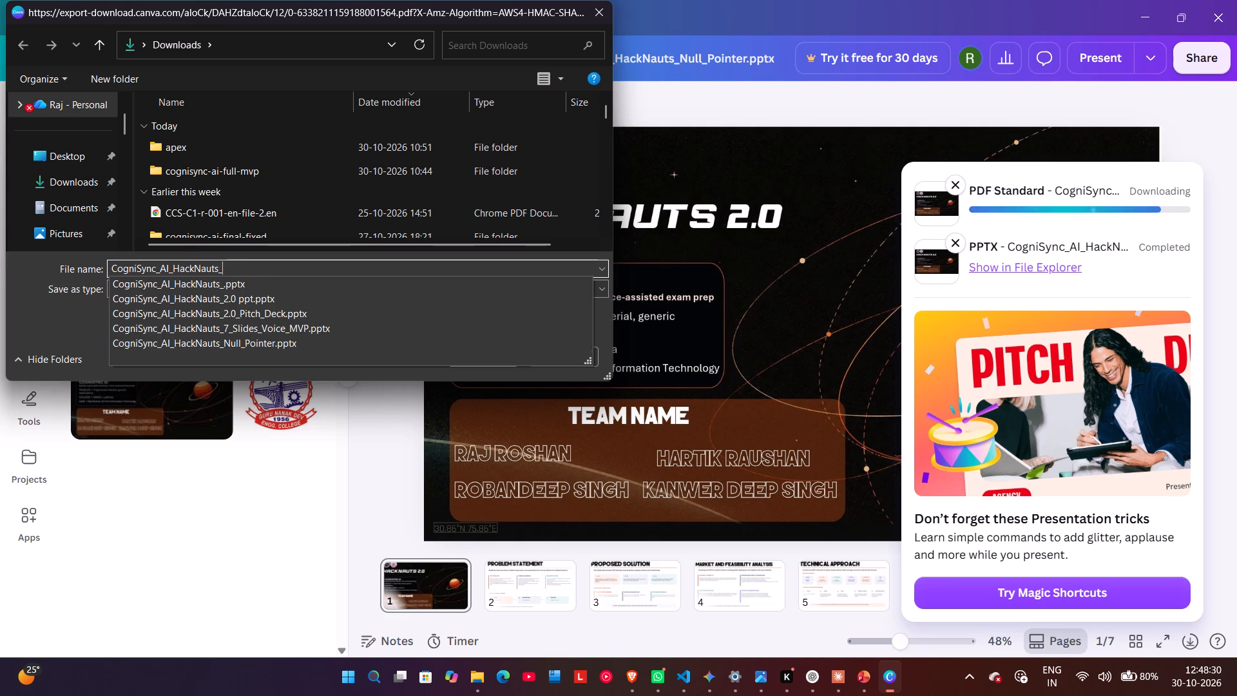
key("BackSpace")
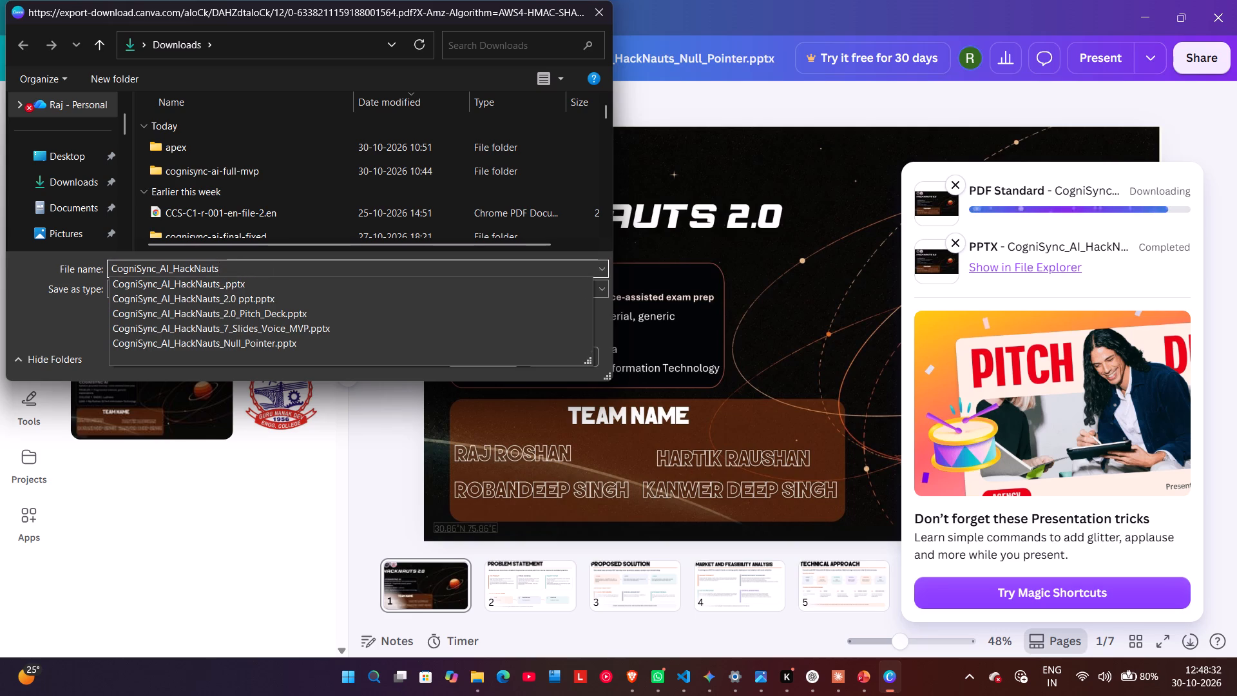
key("Return")
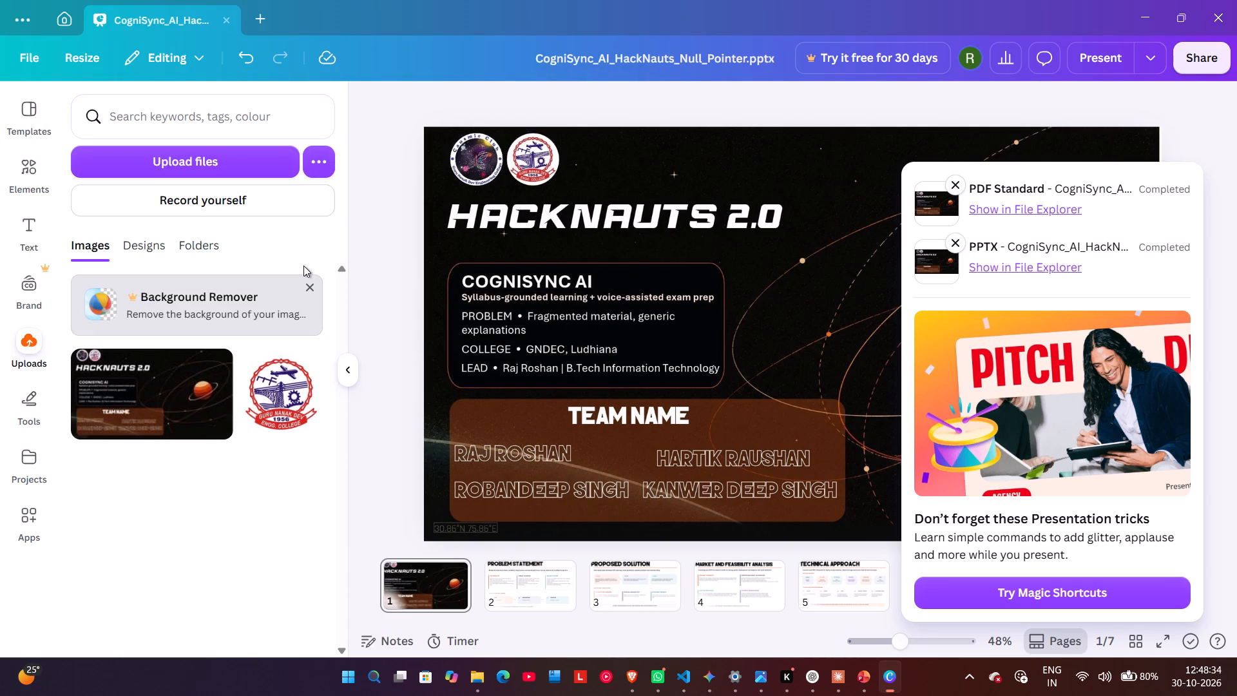
Close the Canva app, the Brave browser with all its tabs, and the File Explorer window.
left_click(1236, 0)
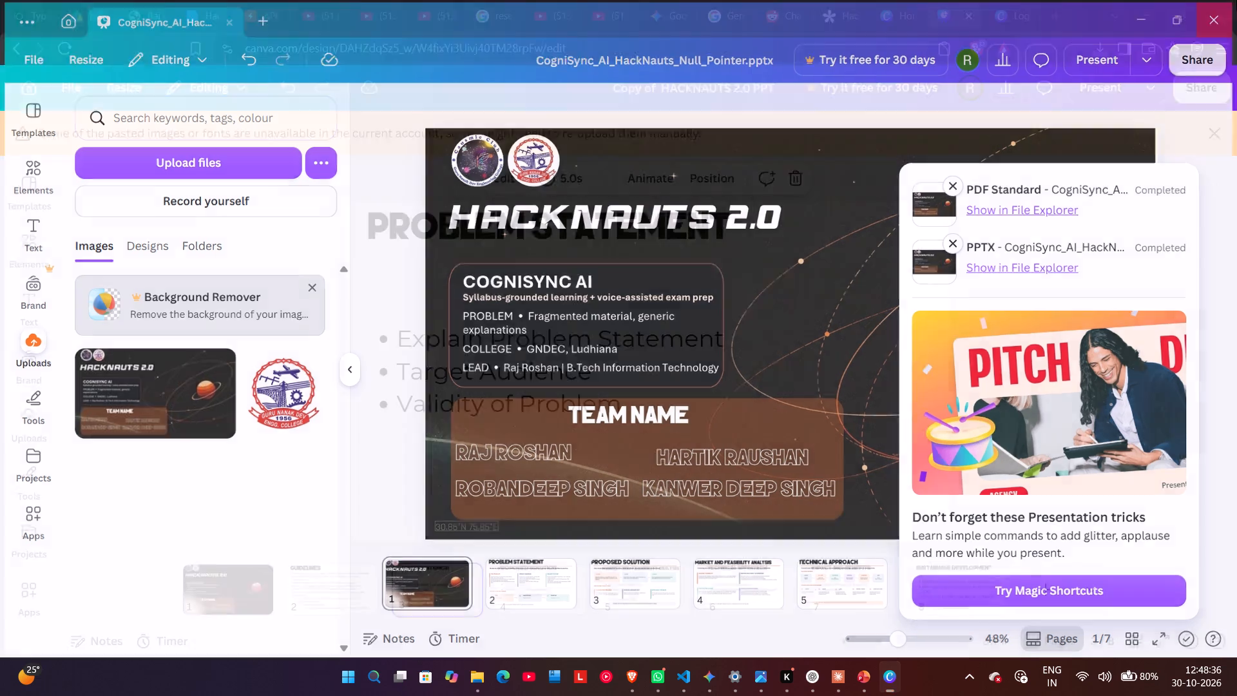
left_click(1236, 0)
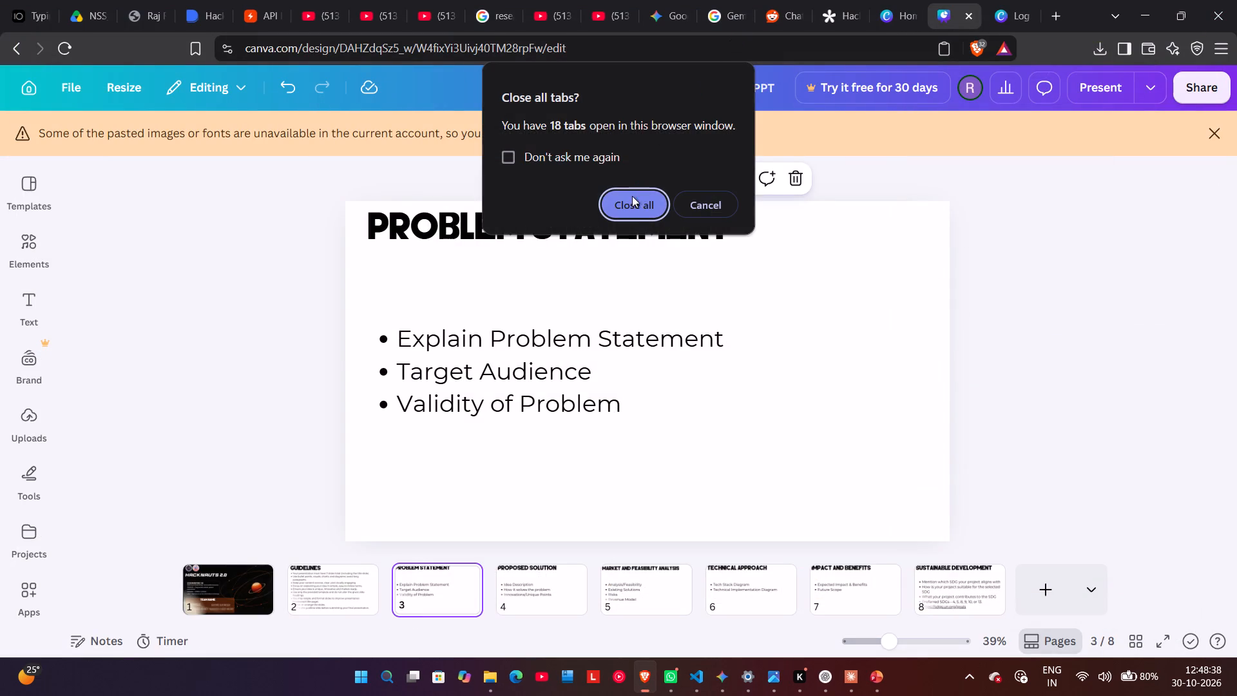
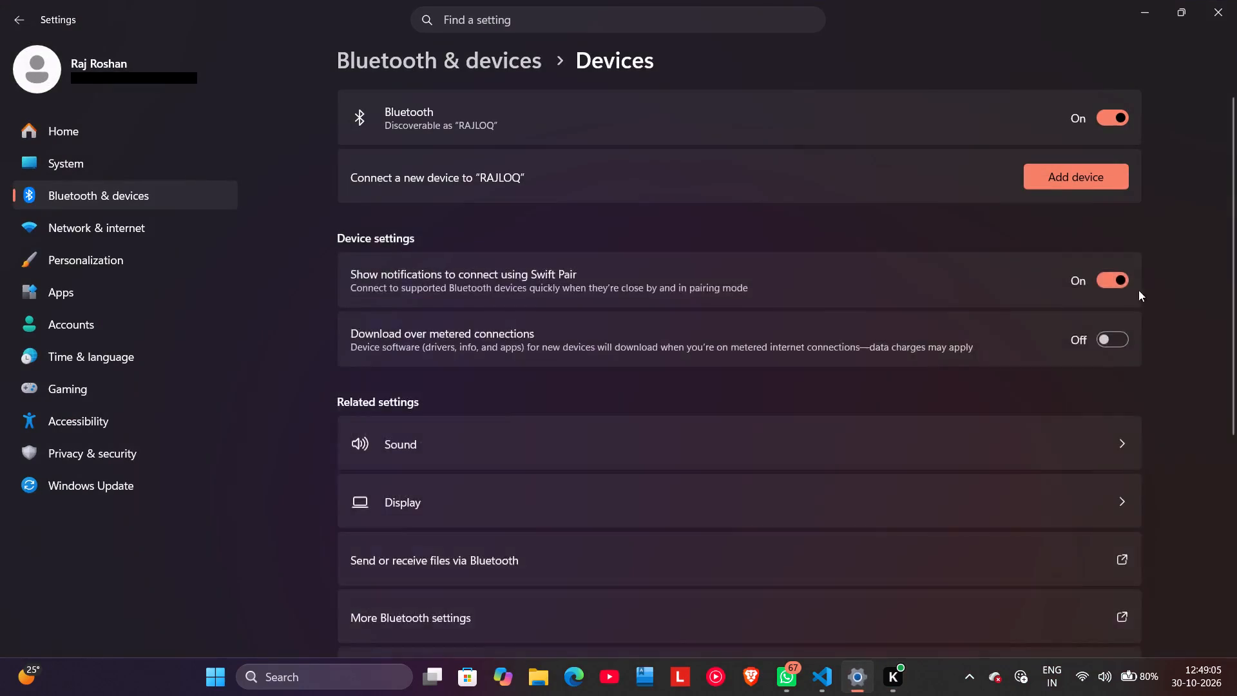
left_click(78, 486)
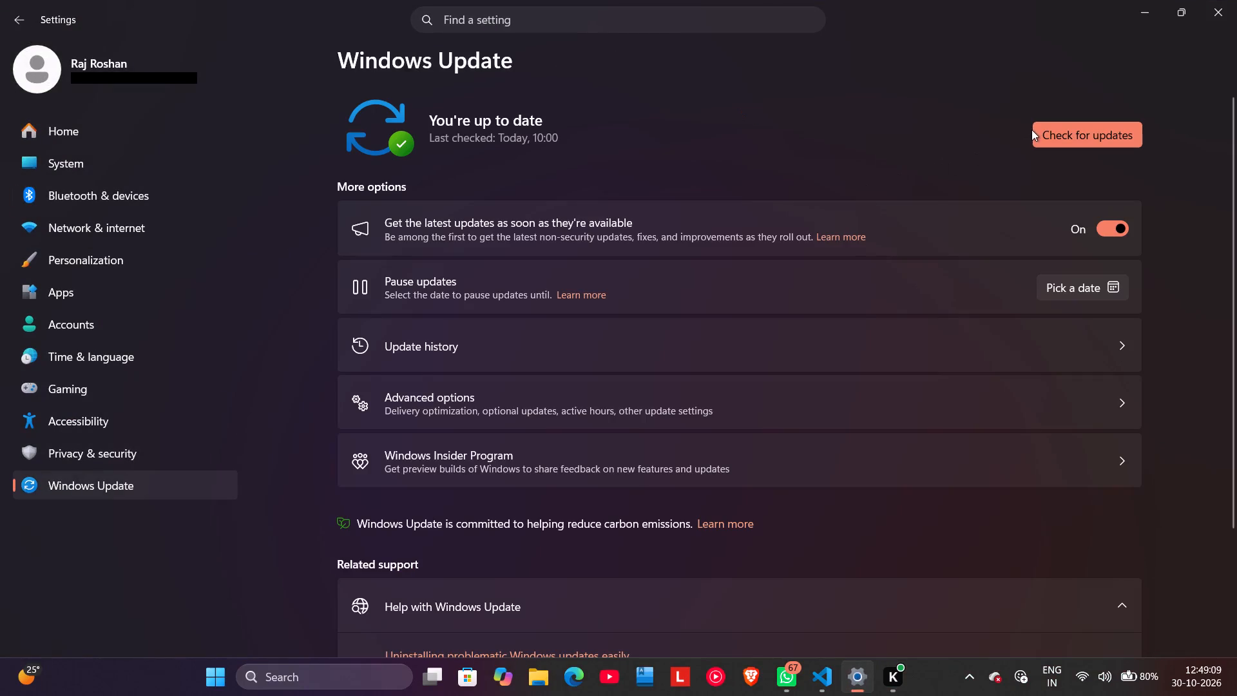
left_click(1031, 130)
left_click(1042, 131)
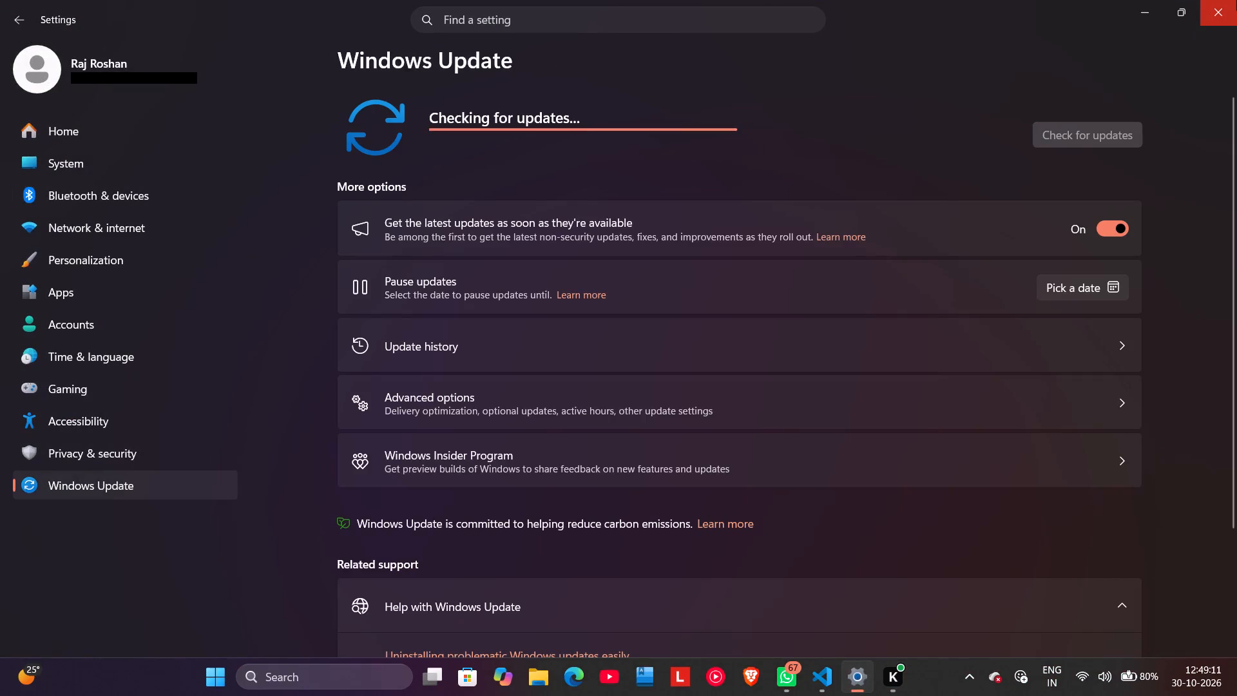